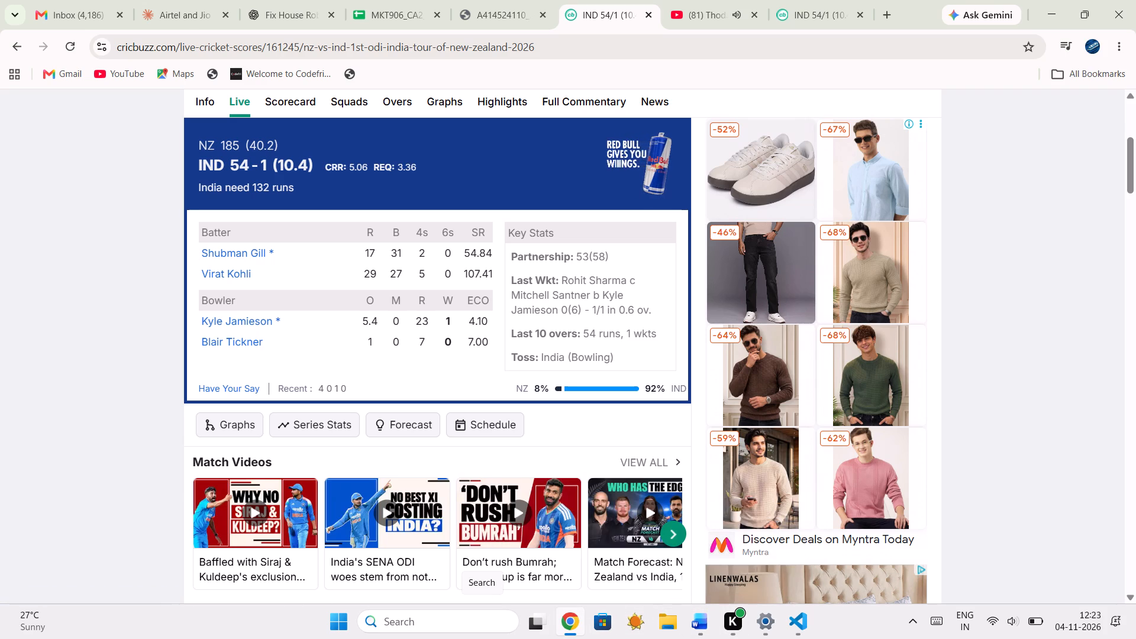
Switch to File Explorer and open the "Comparative Social Media Analysis" Word document from the Downloads folder.
left_click(674, 622)
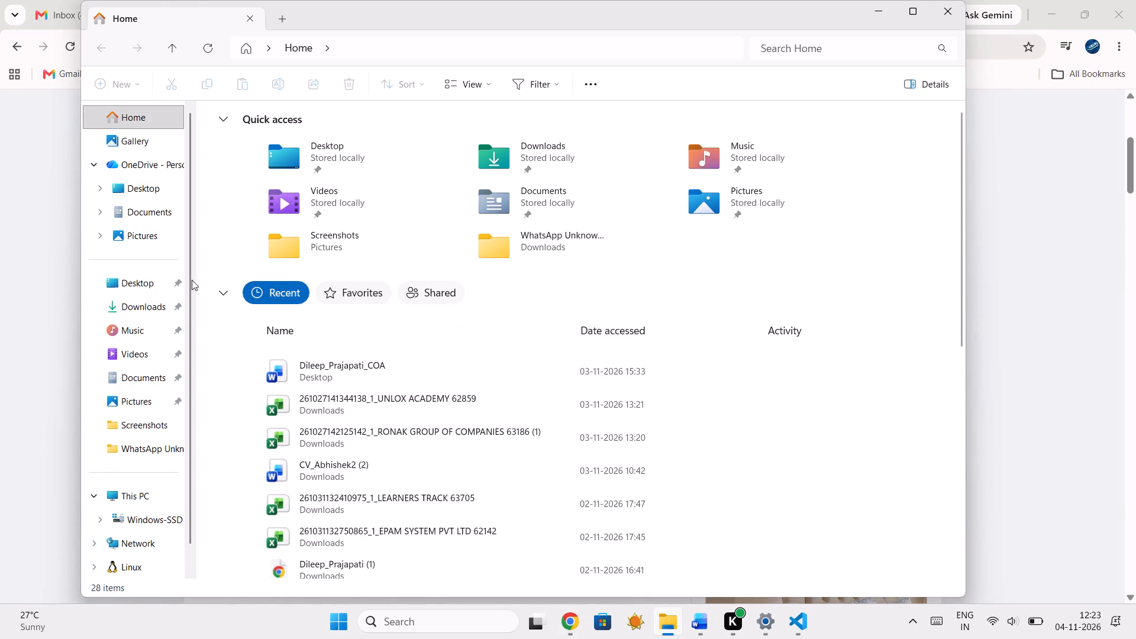
left_click(153, 311)
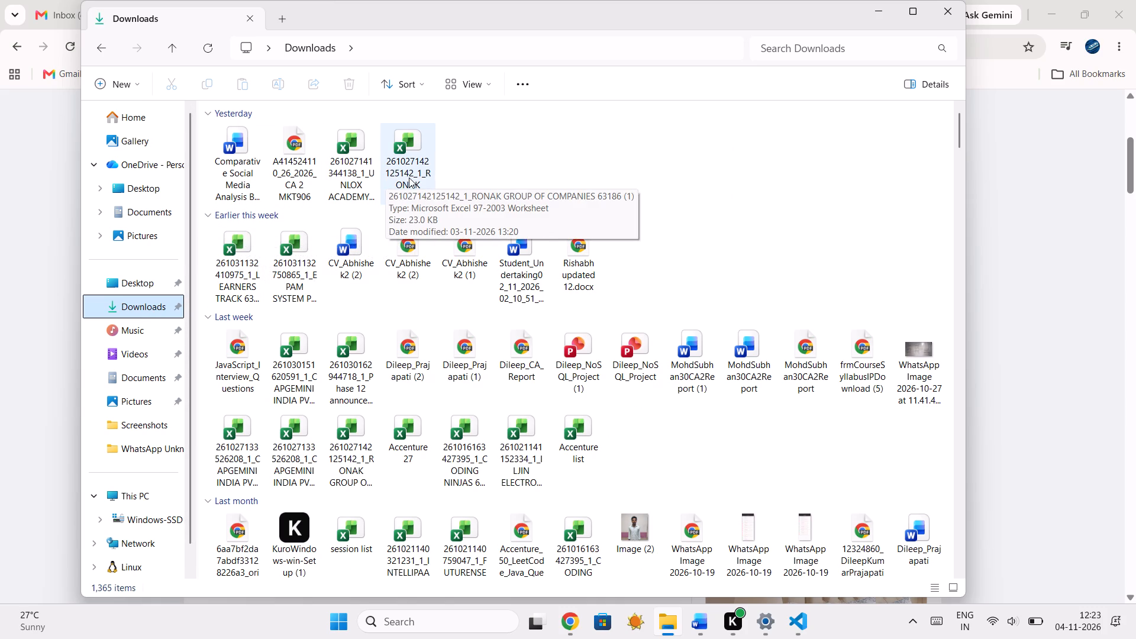
triple_click(235, 172)
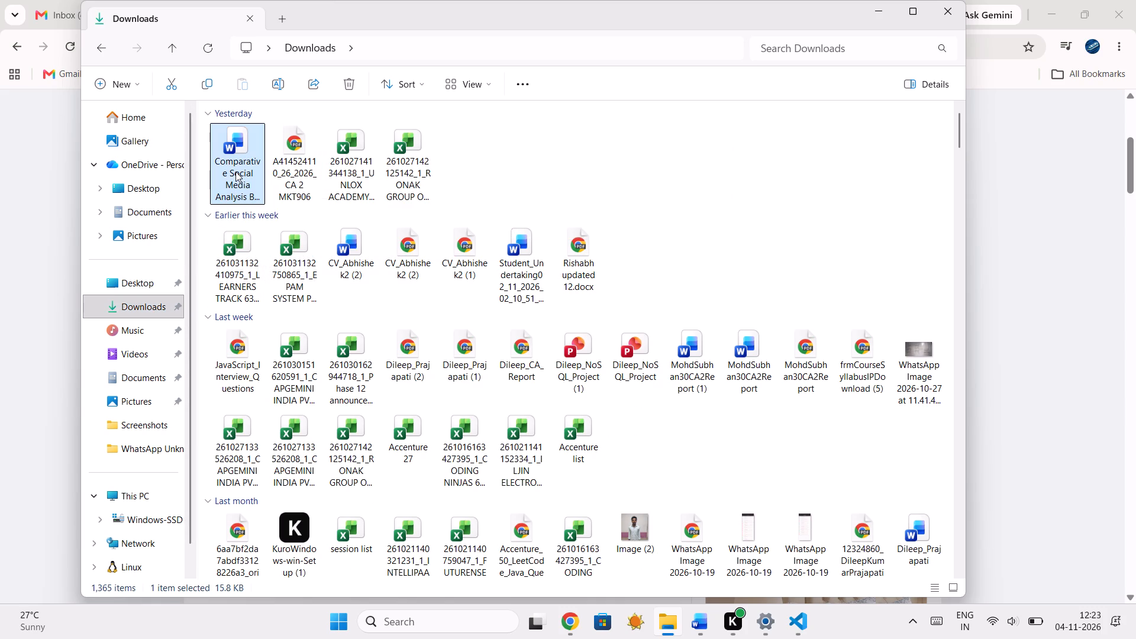
triple_click(235, 172)
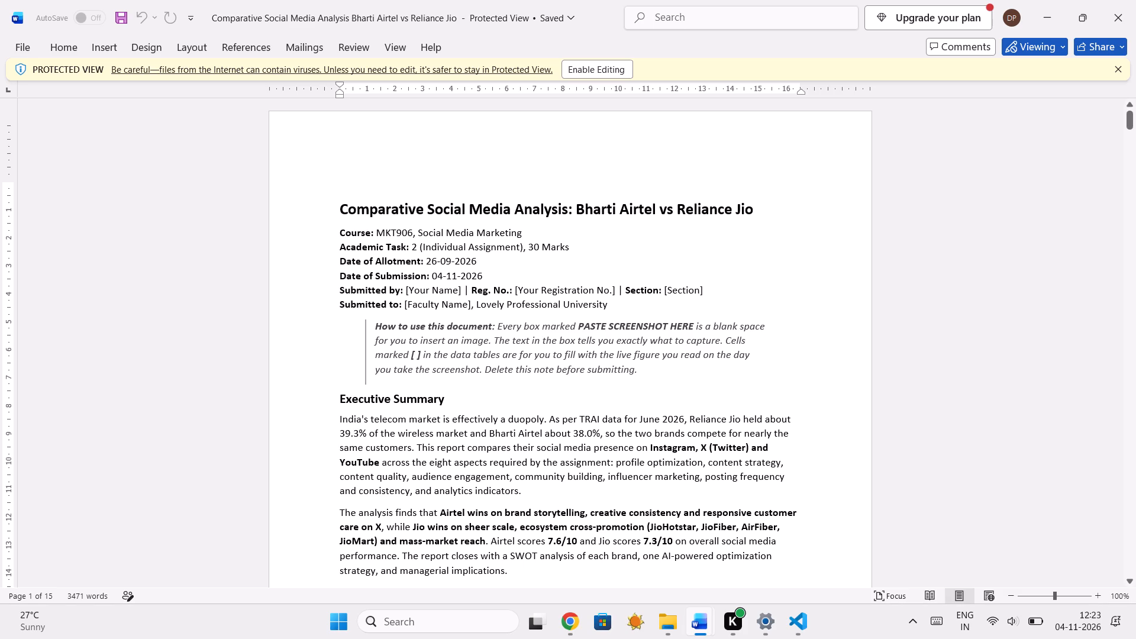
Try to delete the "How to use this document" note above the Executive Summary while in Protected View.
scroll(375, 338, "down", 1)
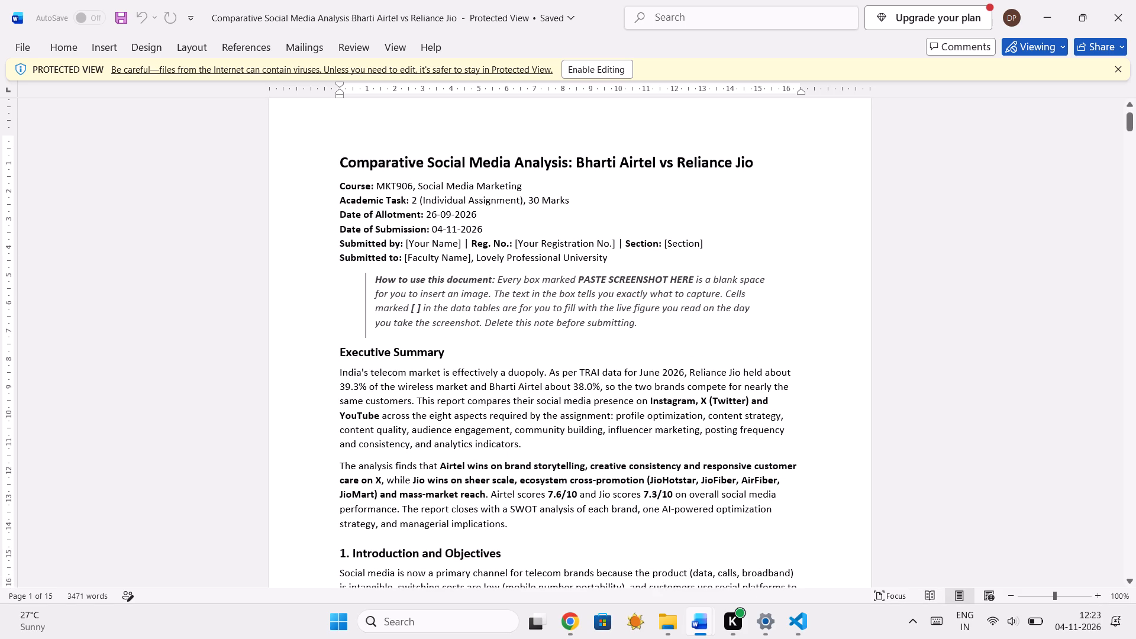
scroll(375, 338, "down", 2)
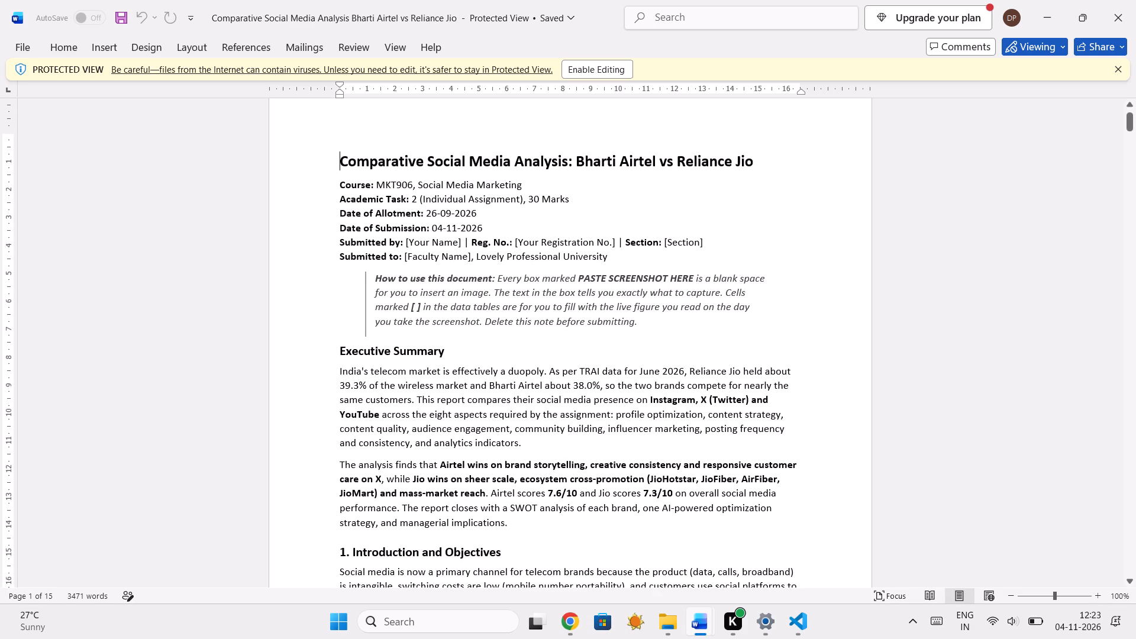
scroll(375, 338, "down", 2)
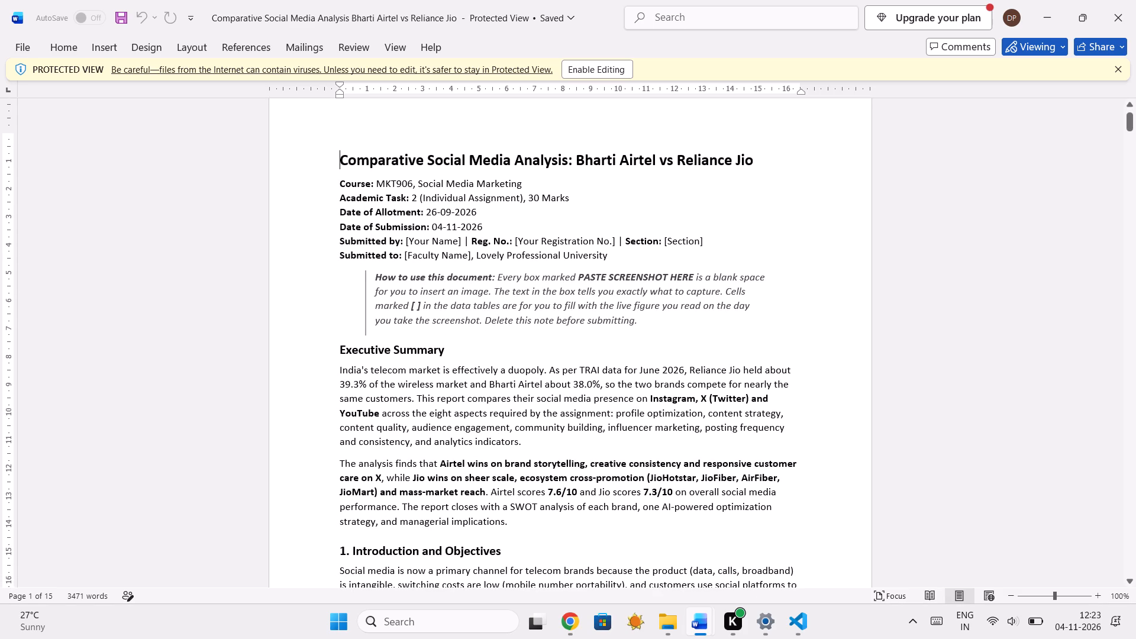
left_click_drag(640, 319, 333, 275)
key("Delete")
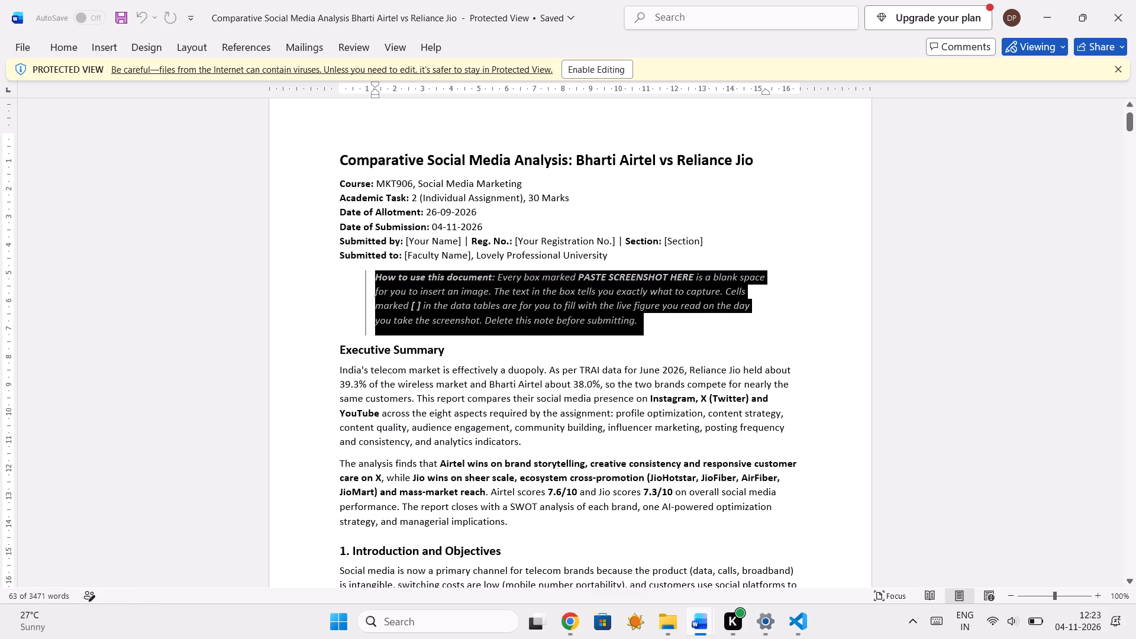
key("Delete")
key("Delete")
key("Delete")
Enable editing and delete the whole "How to use this document" note above the Executive Summary.
left_click(609, 66)
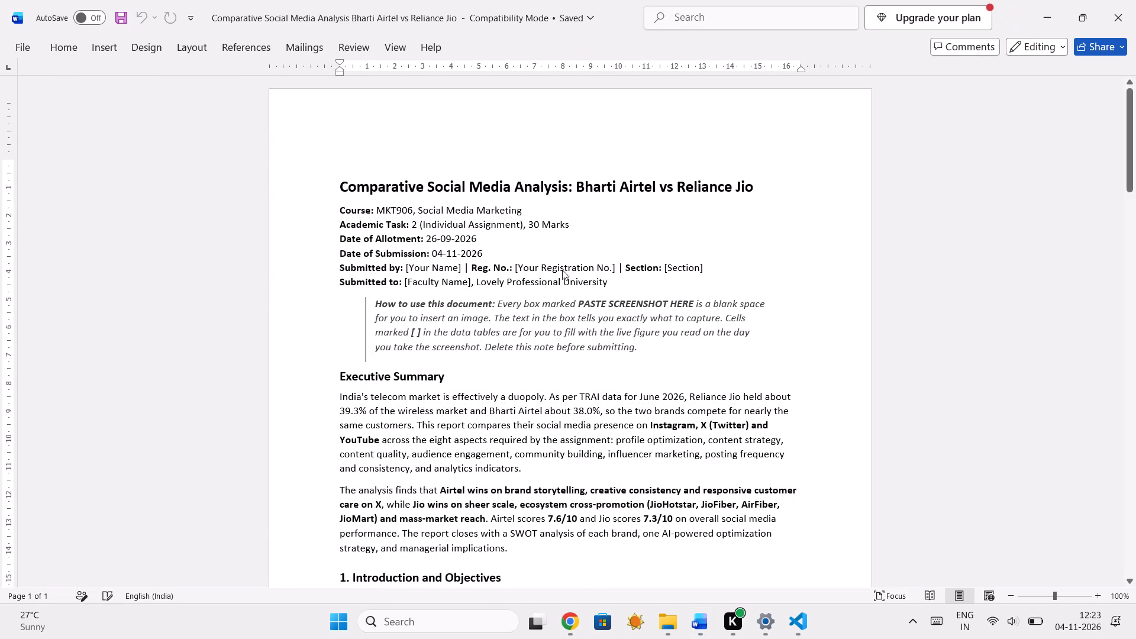
scroll(549, 286, "down", 1)
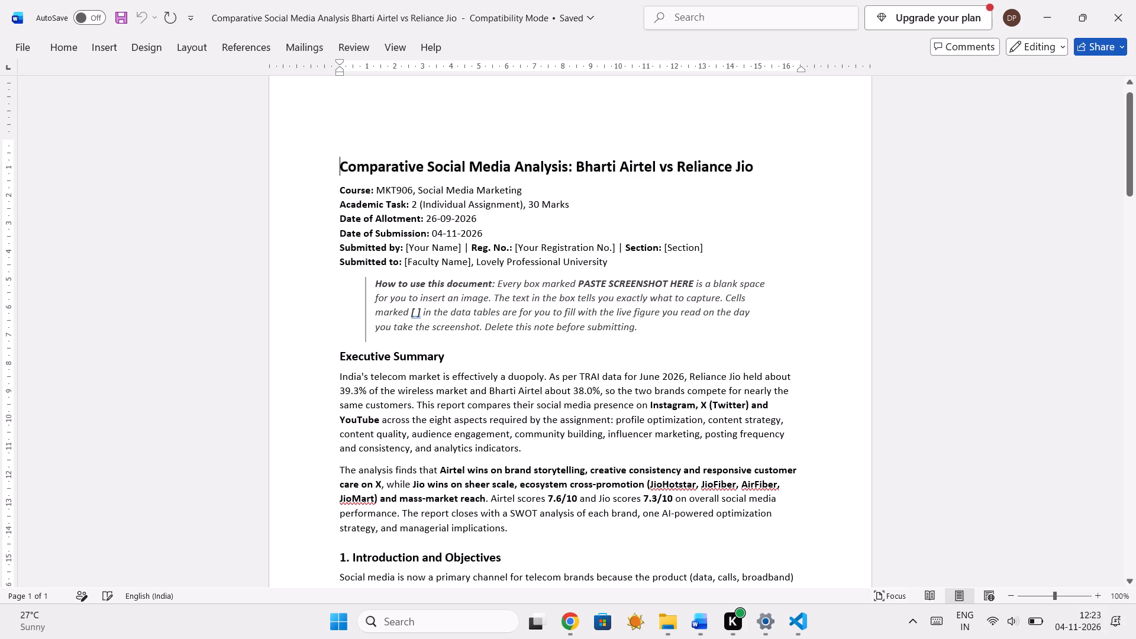
left_click_drag(643, 330, 317, 283)
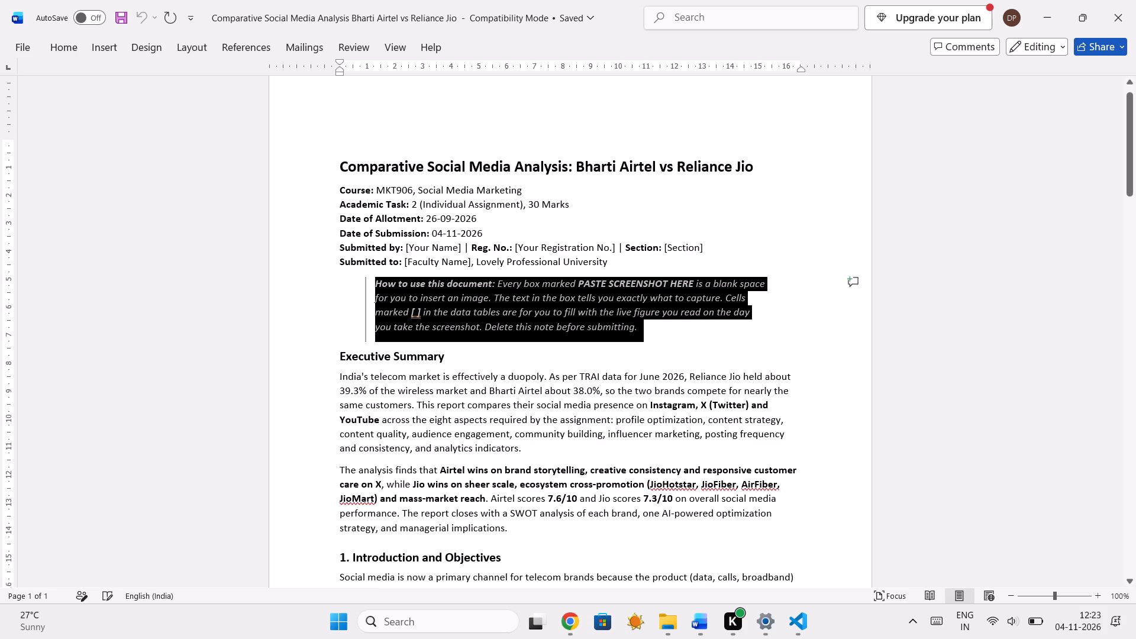
left_click_drag(317, 283, 325, 284)
left_click_drag(325, 284, 325, 286)
key("Delete")
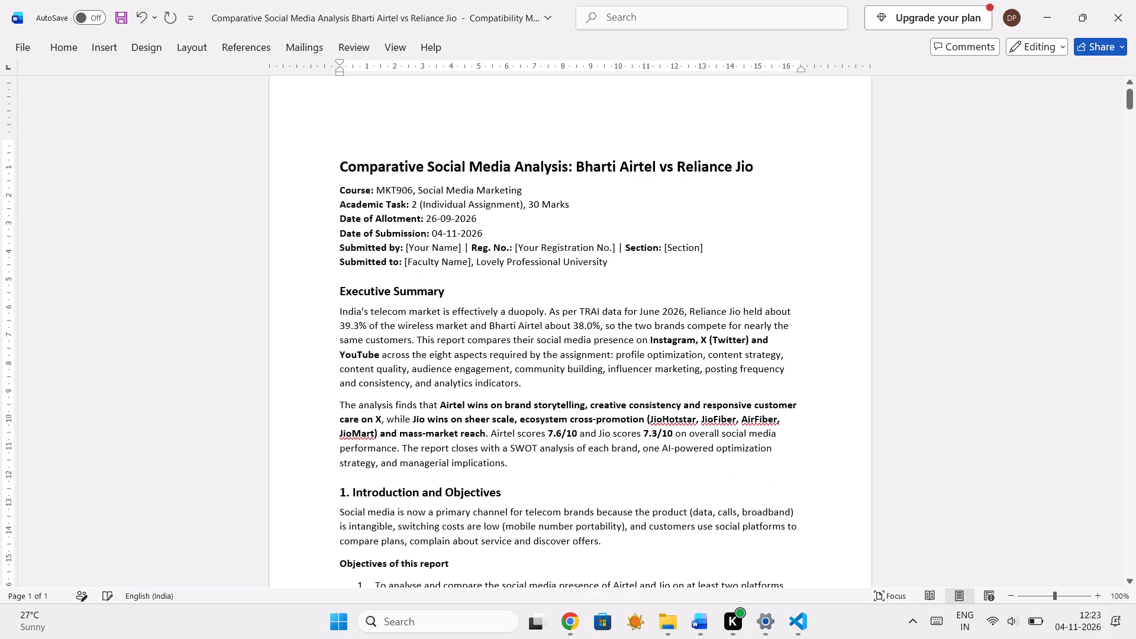
Read through the report from the Executive Summary to the end of the Methodology section.
scroll(448, 409, "down", 1)
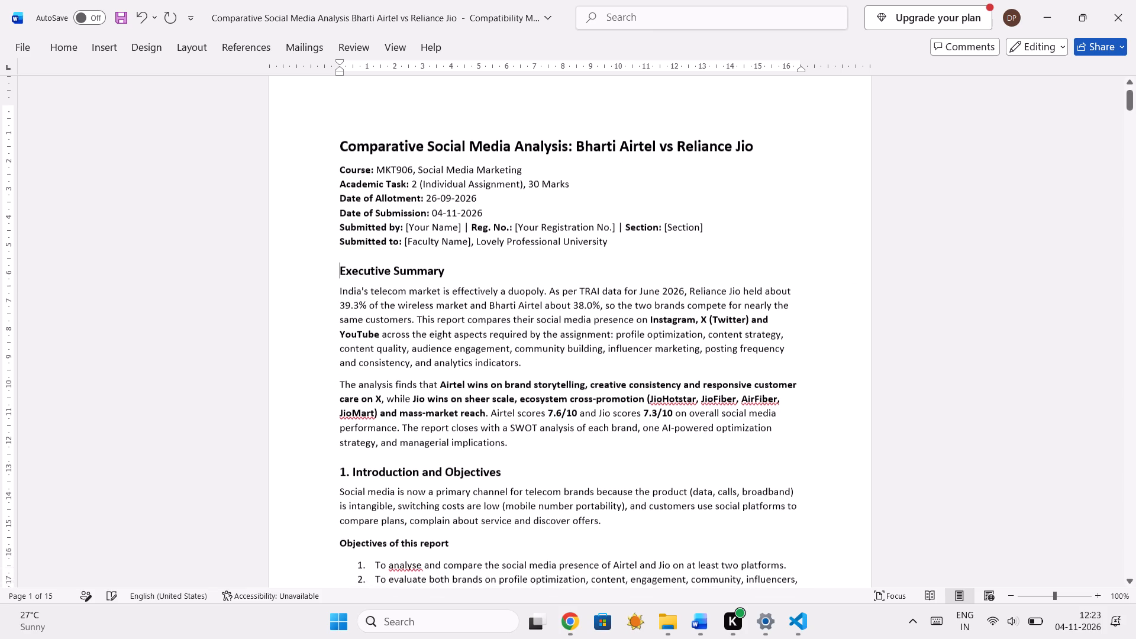
scroll(448, 409, "down", 1)
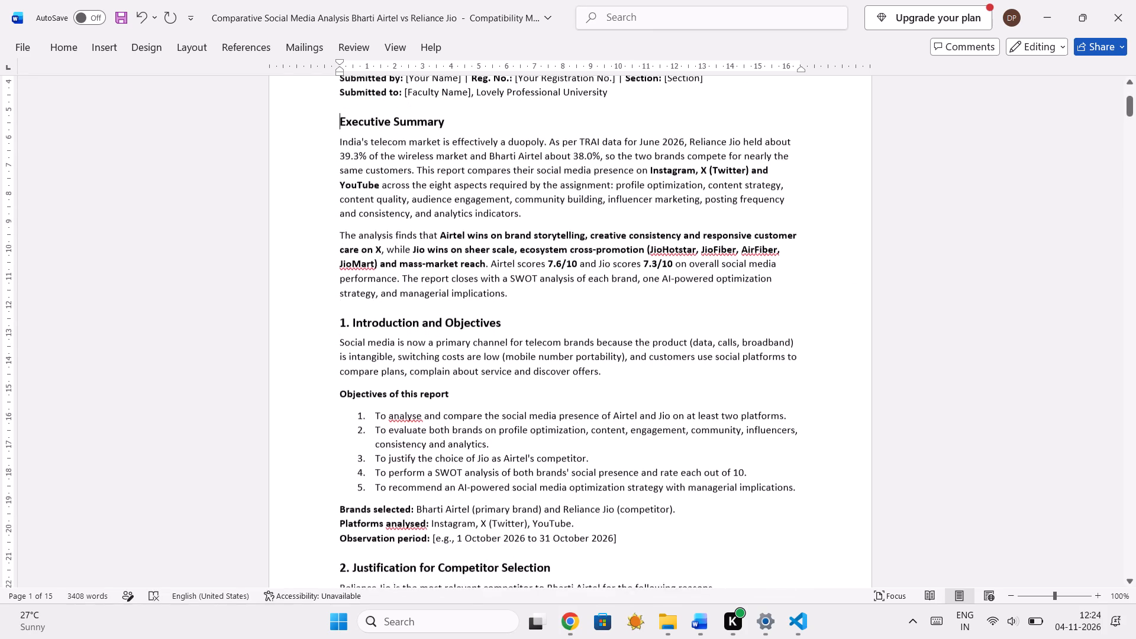
scroll(448, 409, "down", 2)
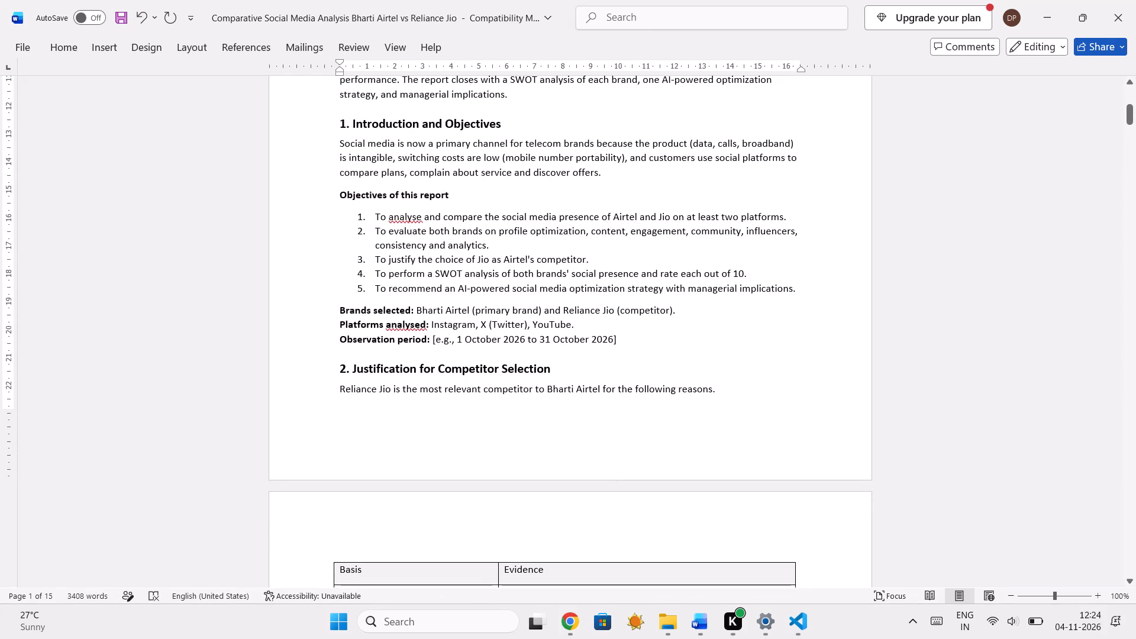
scroll(448, 409, "down", 2)
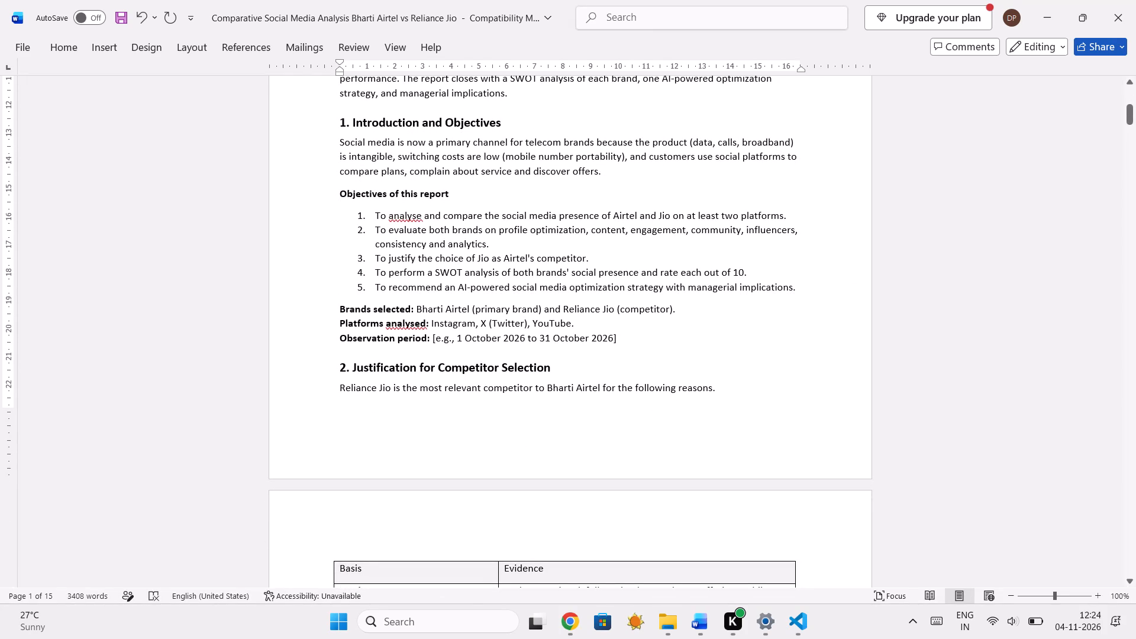
scroll(448, 409, "down", 2)
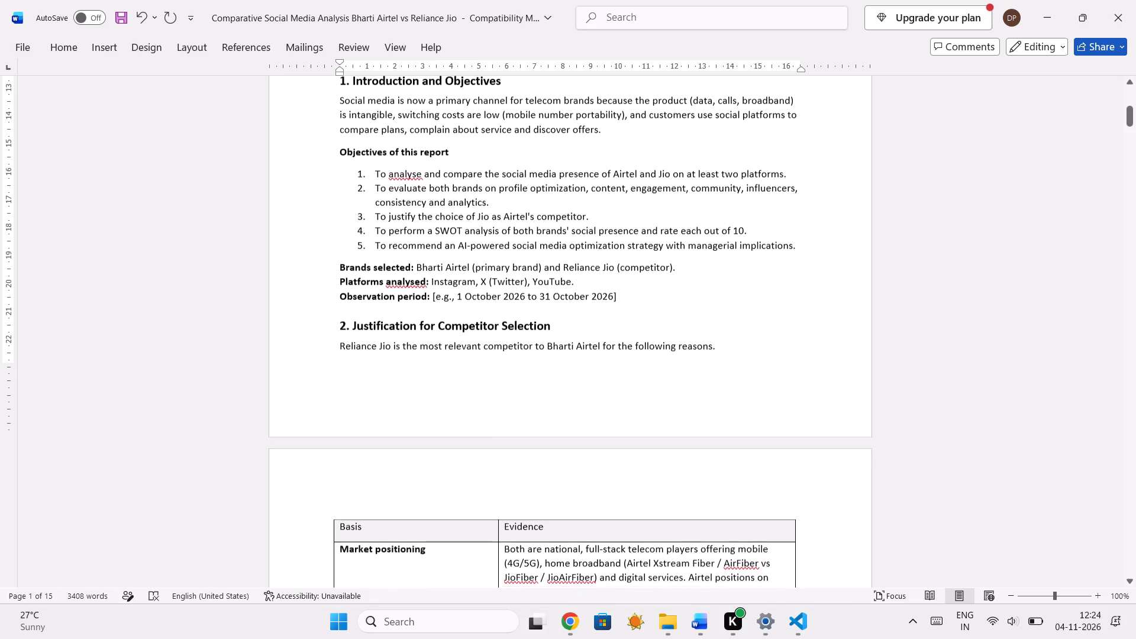
scroll(448, 409, "down", 1)
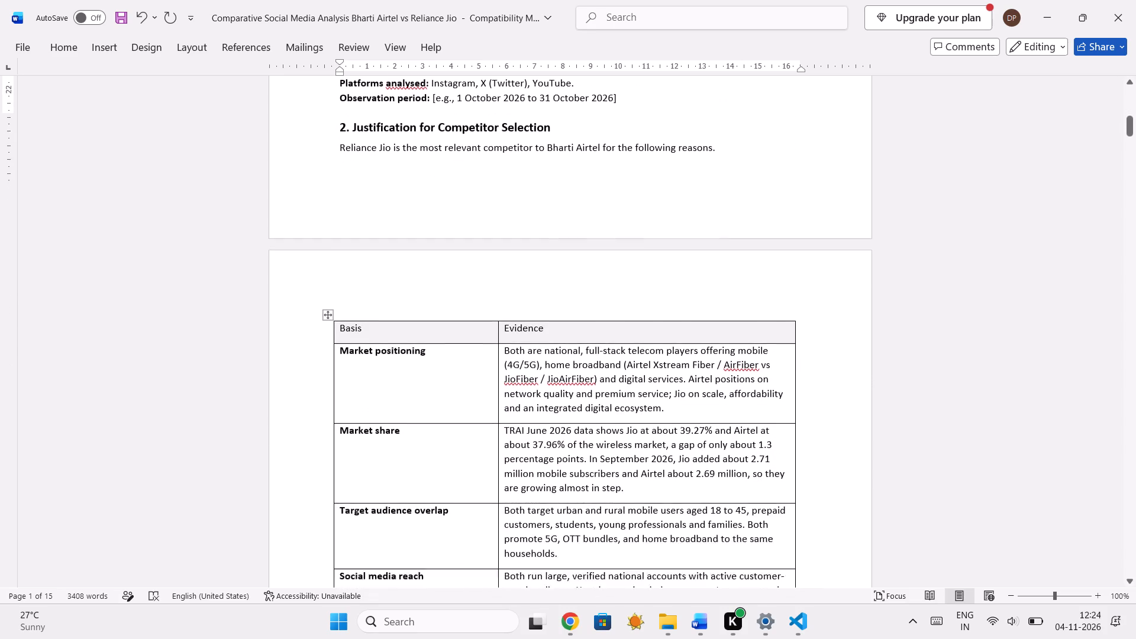
scroll(448, 409, "down", 1)
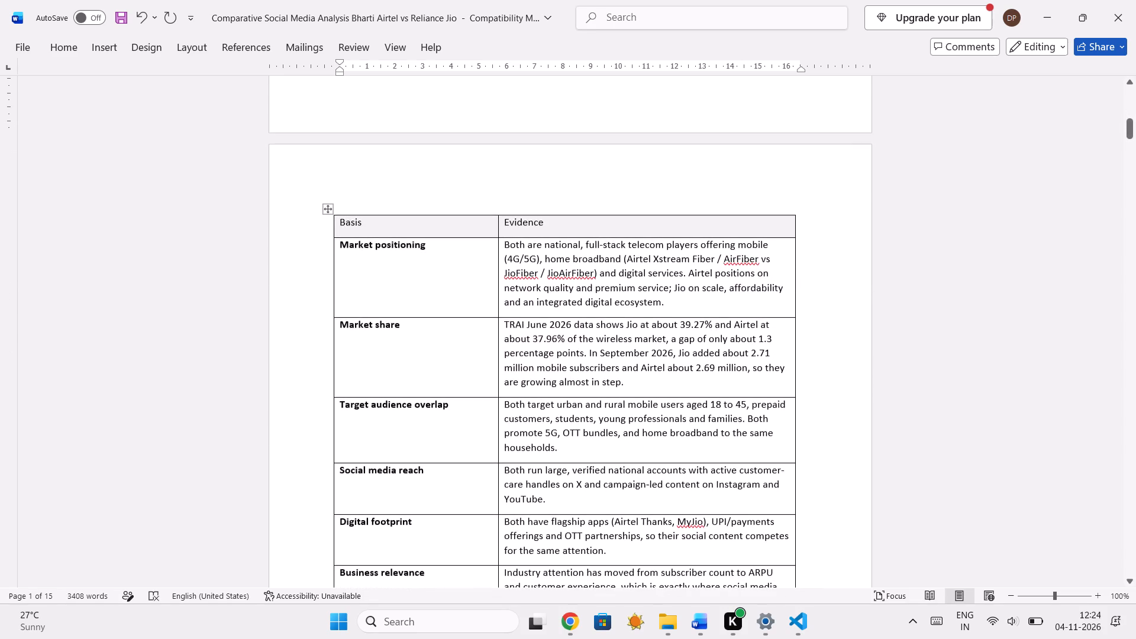
scroll(448, 409, "down", 1)
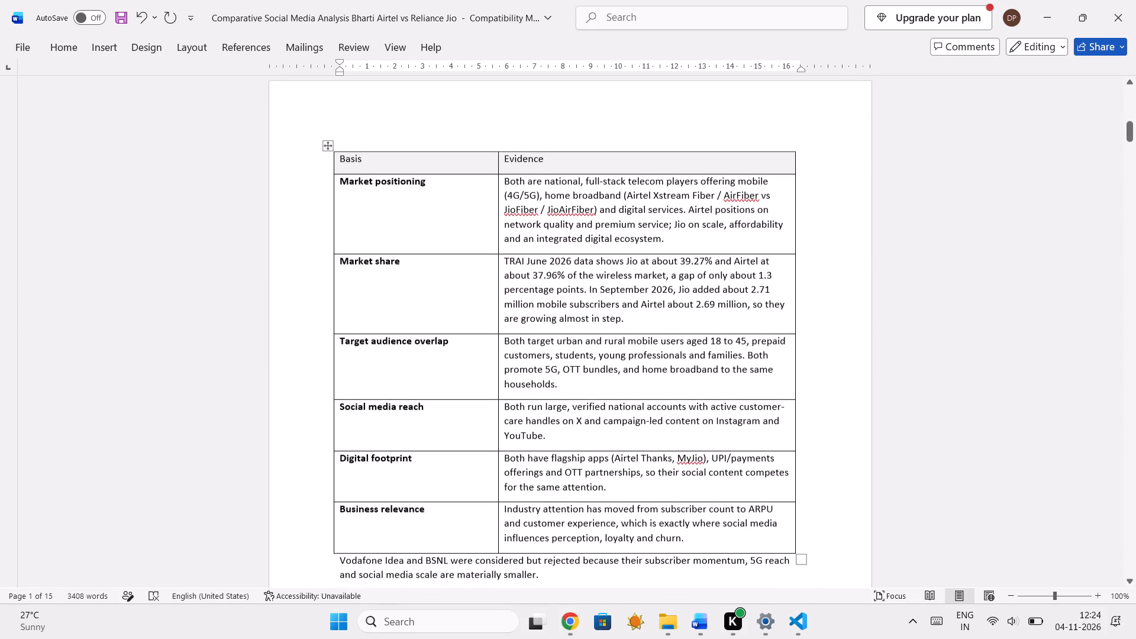
scroll(448, 409, "down", 1)
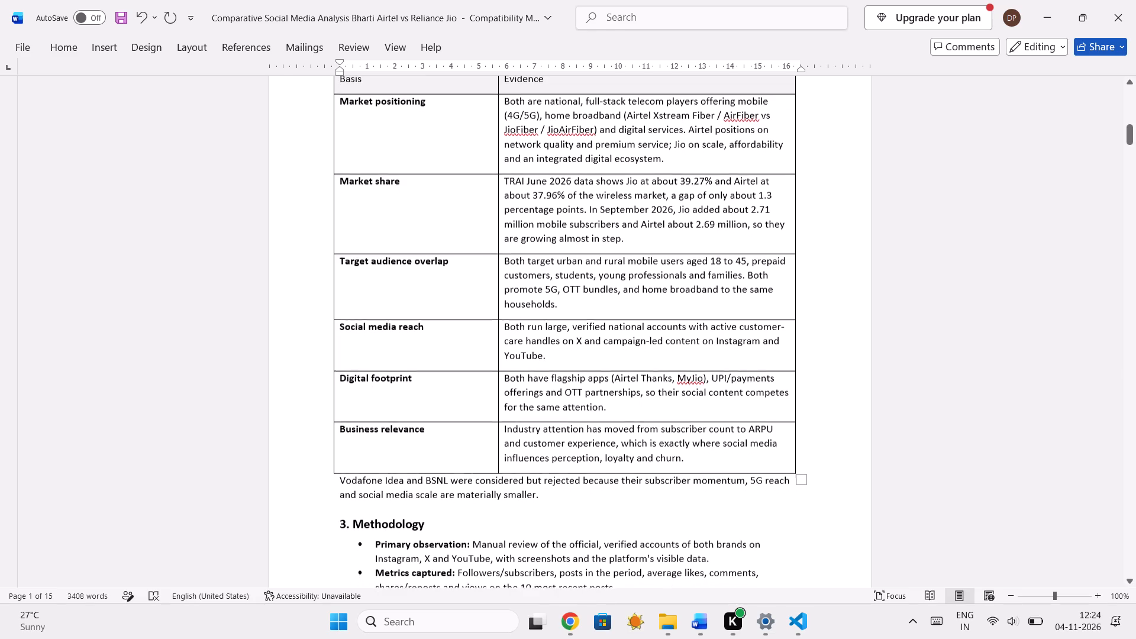
scroll(448, 409, "down", 1)
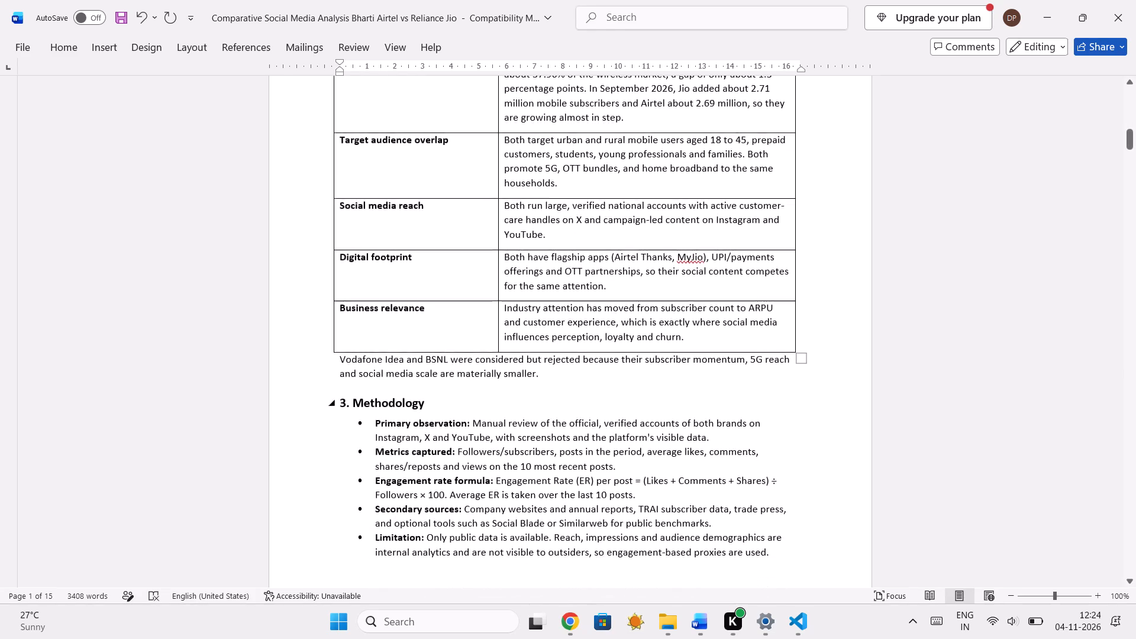
scroll(448, 409, "down", 1)
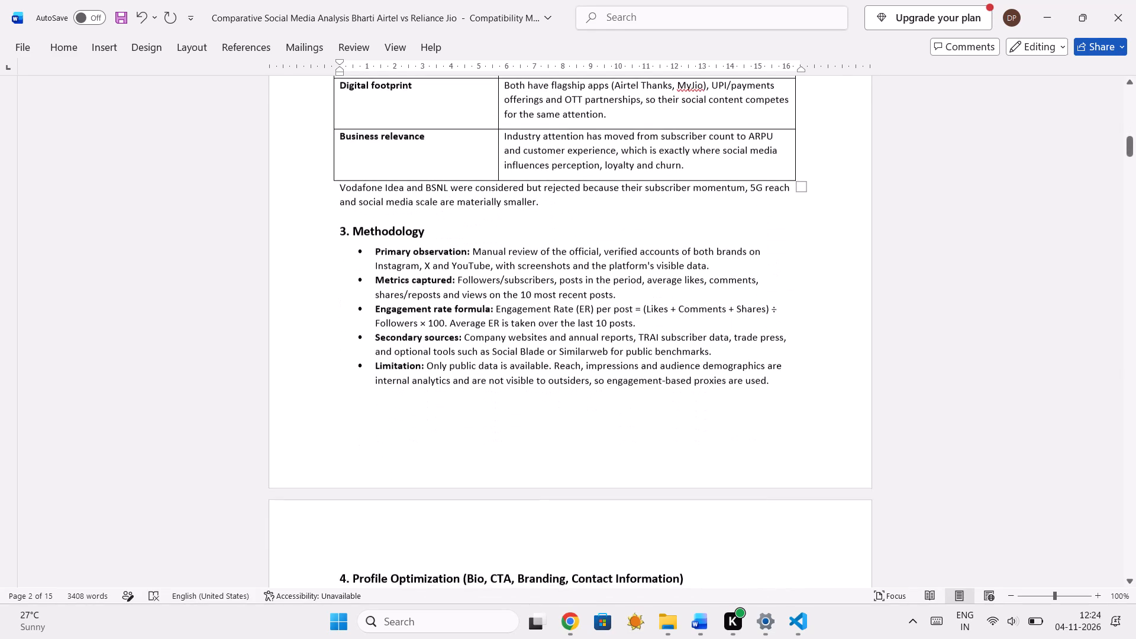
Examine the 4.1 Instagram profile comparison table and the Airtel and Jio screenshot placeholders below it.
scroll(448, 409, "down", 3)
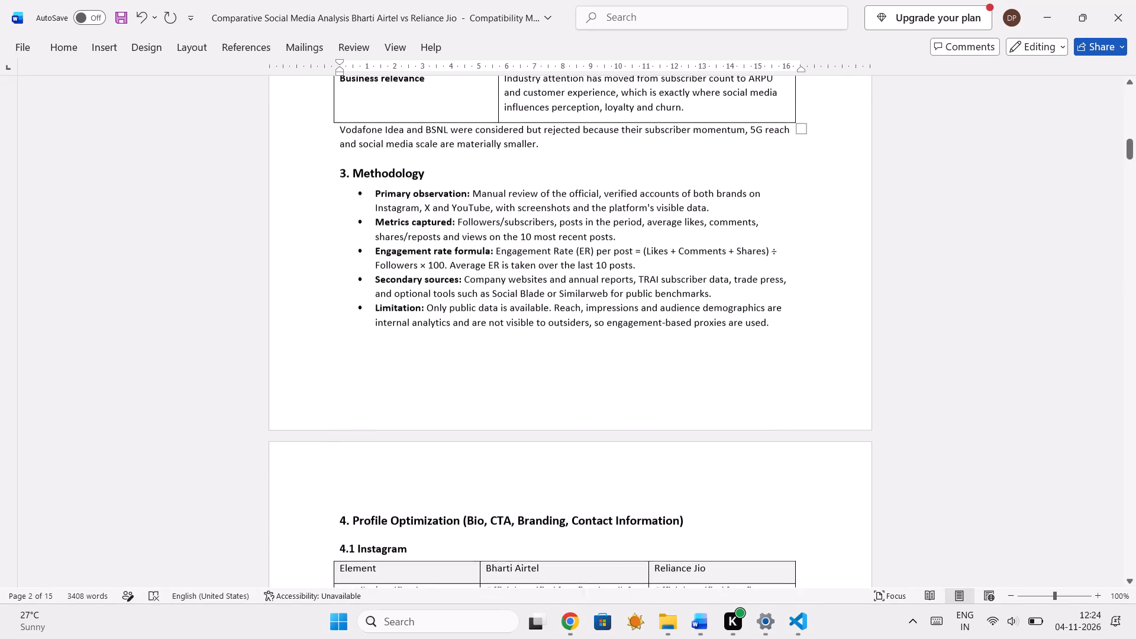
scroll(448, 409, "down", 2)
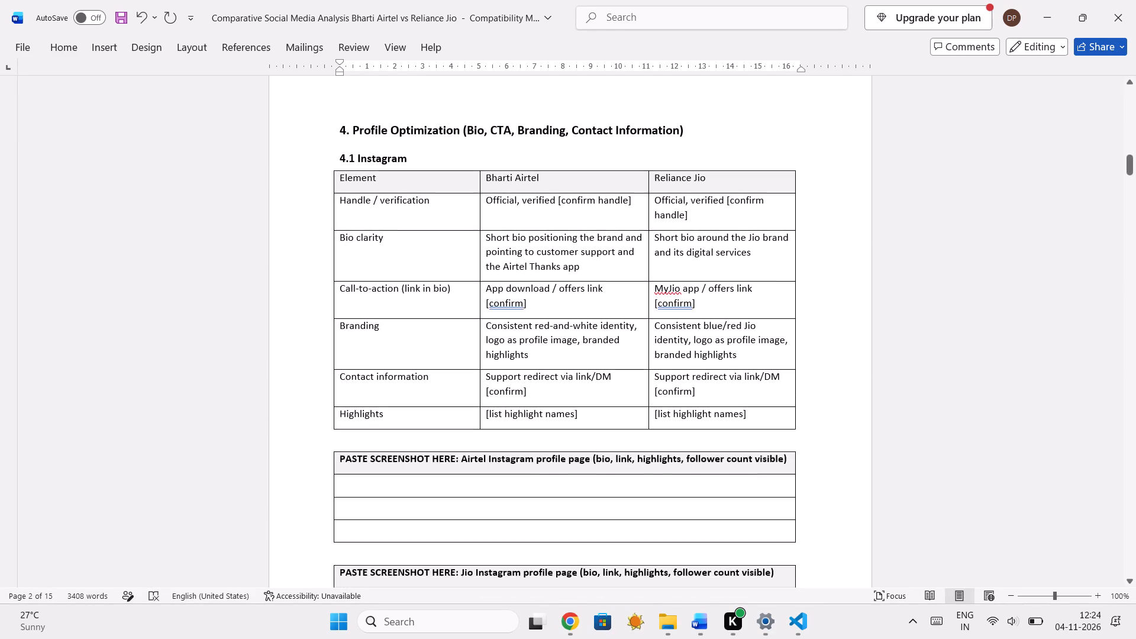
scroll(448, 409, "down", 2)
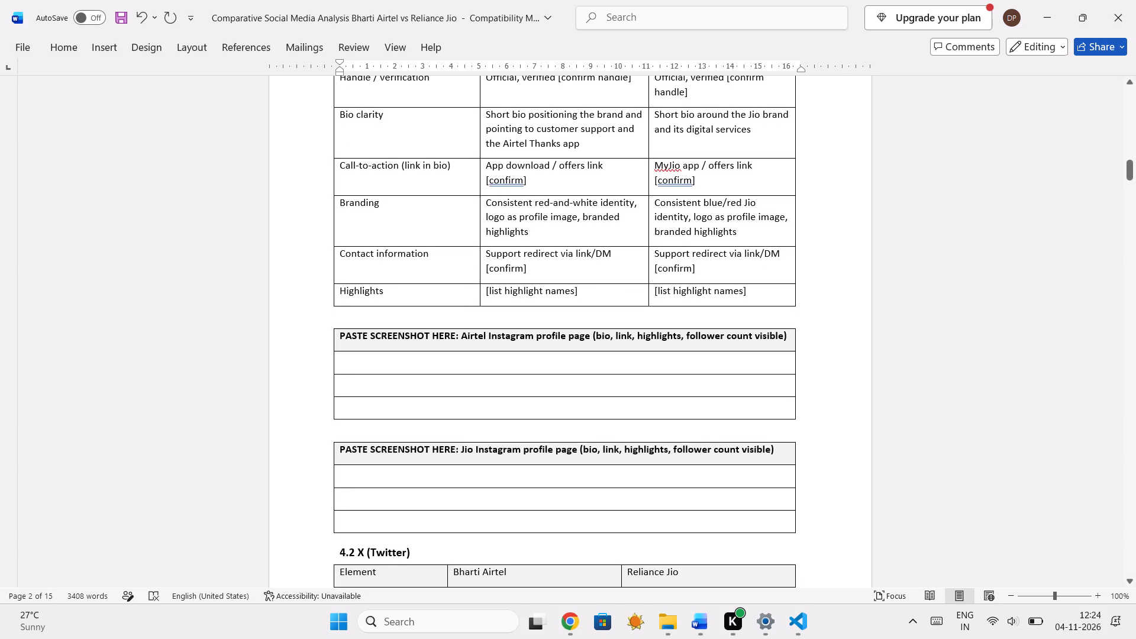
scroll(448, 409, "down", 4)
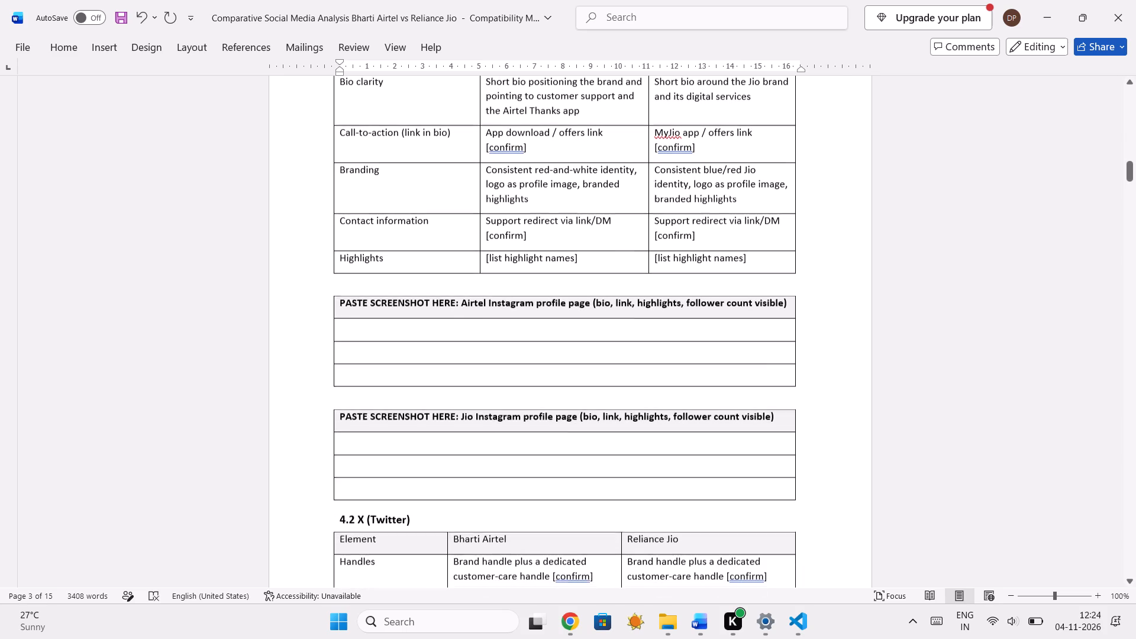
scroll(448, 409, "down", 1)
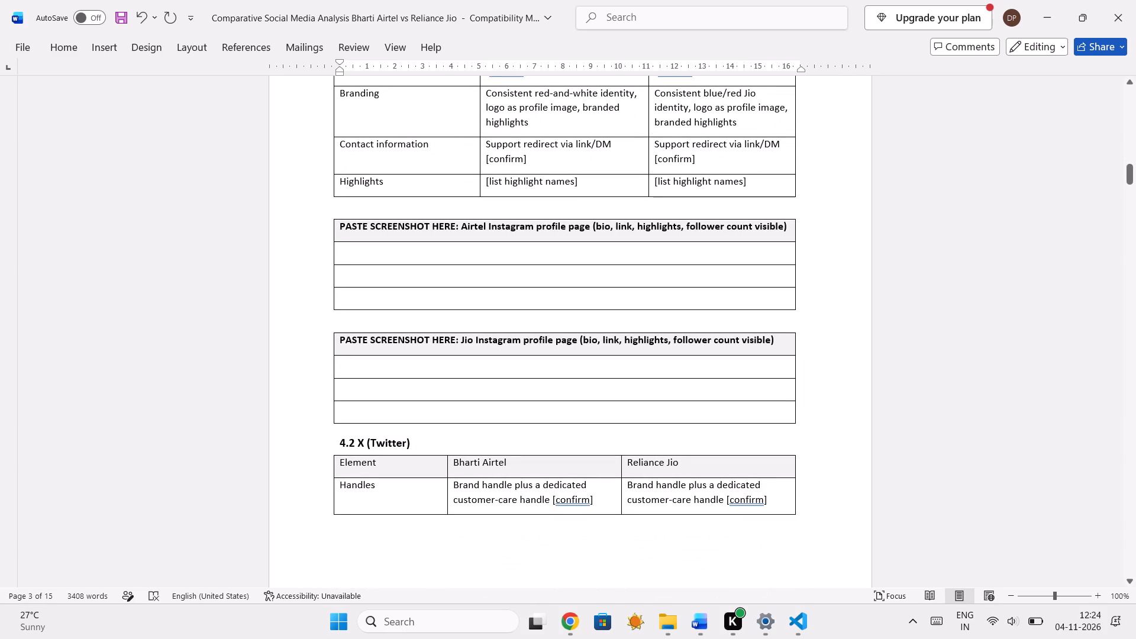
scroll(448, 409, "down", 5)
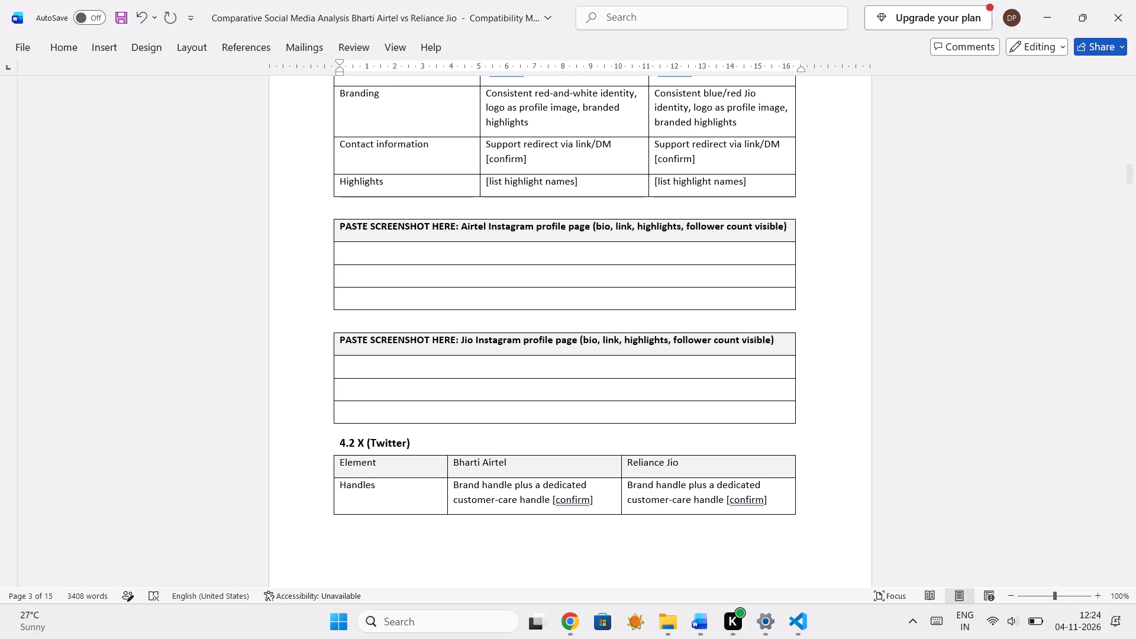
scroll(448, 409, "down", 1)
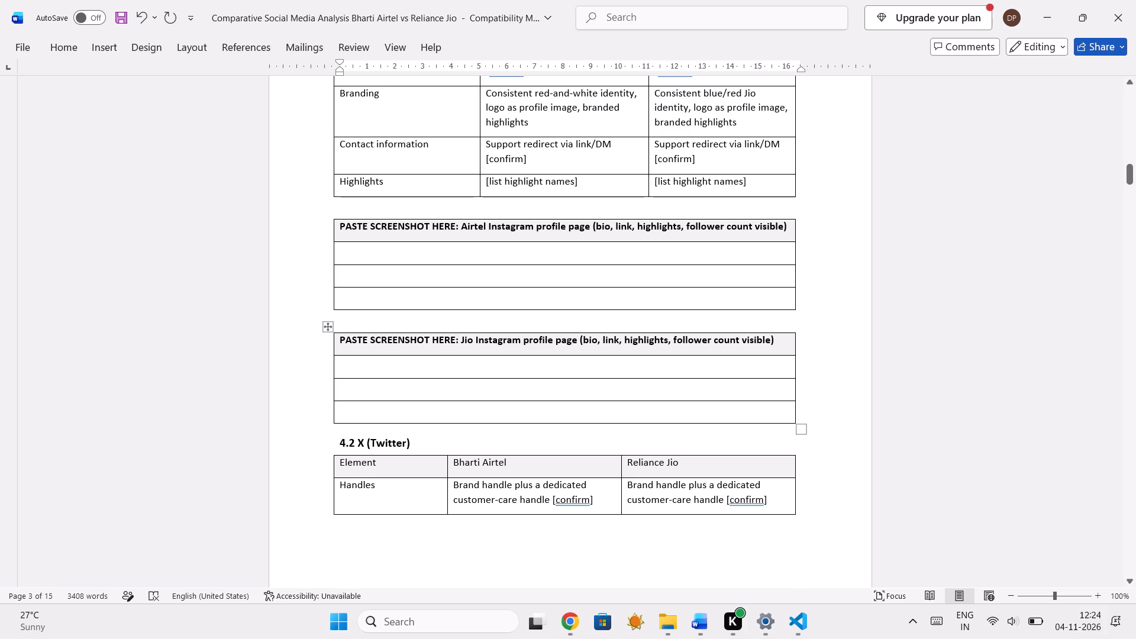
left_click(421, 373)
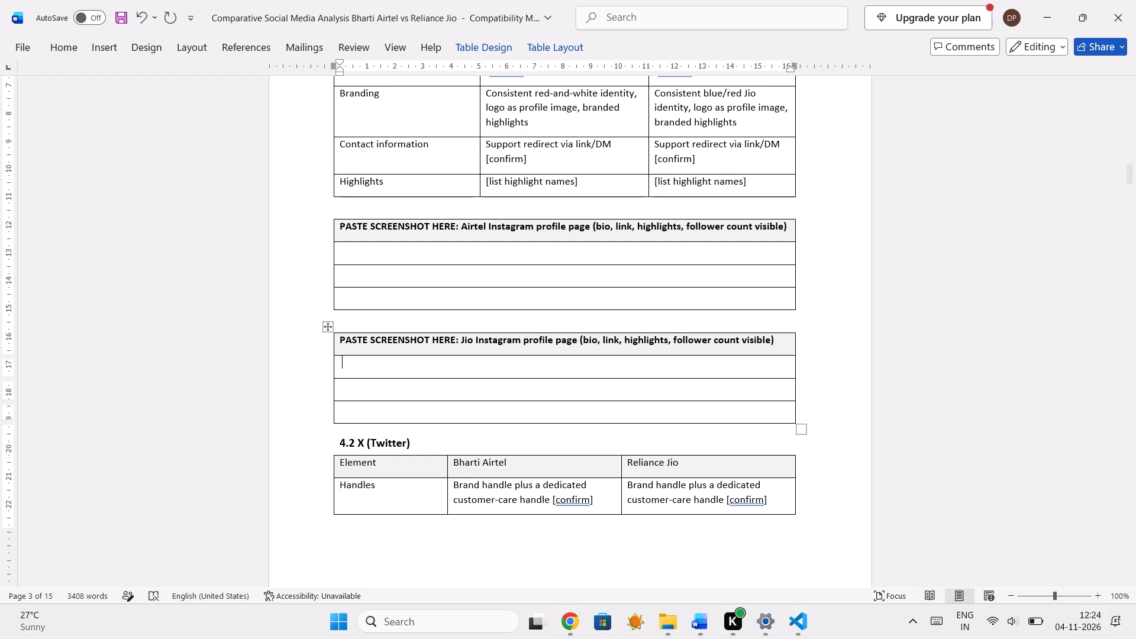
Examine the 4.2 X (Twitter) and 4.3 YouTube tables and their screenshot placeholders for details that need filling in.
scroll(421, 373, "down", 2)
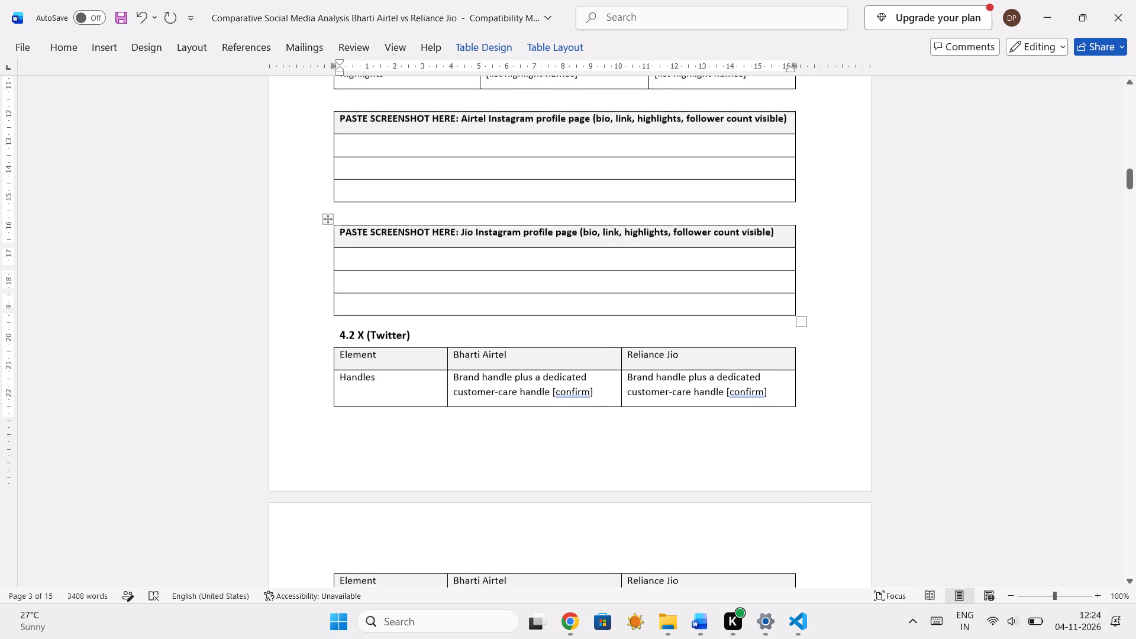
scroll(421, 373, "down", 6)
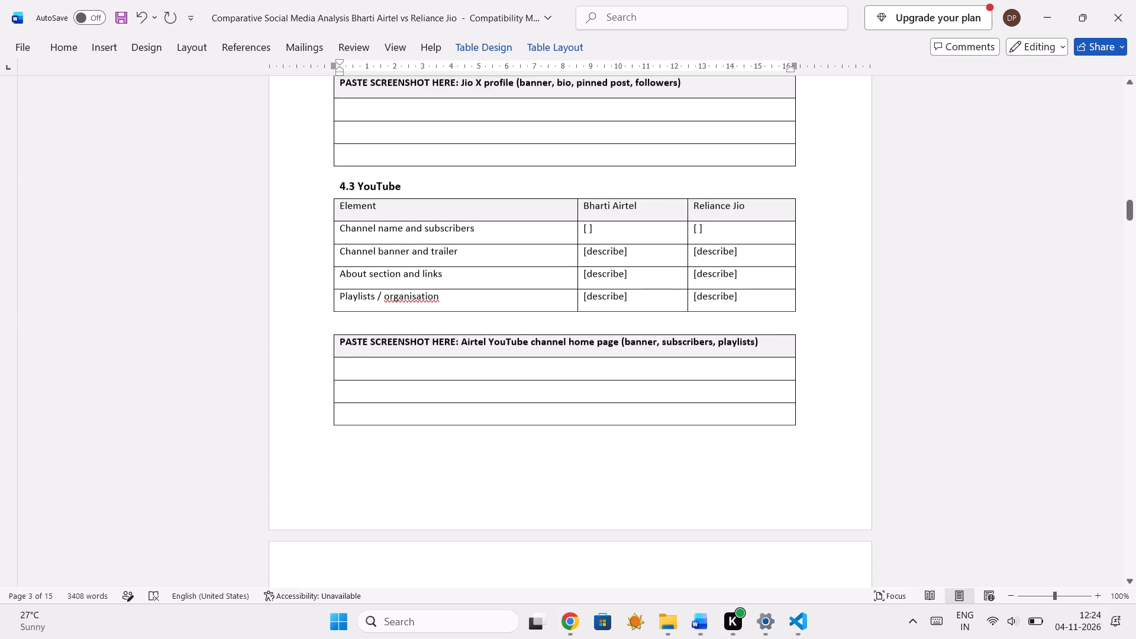
scroll(421, 373, "up", 1)
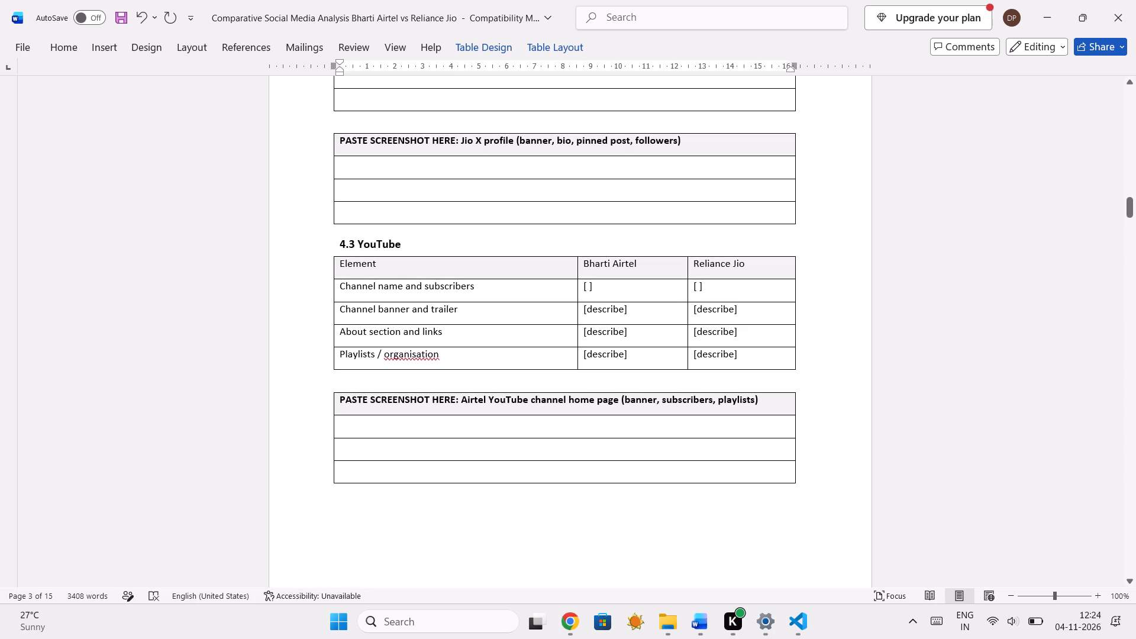
scroll(421, 373, "up", 1)
scroll(421, 373, "down", 1)
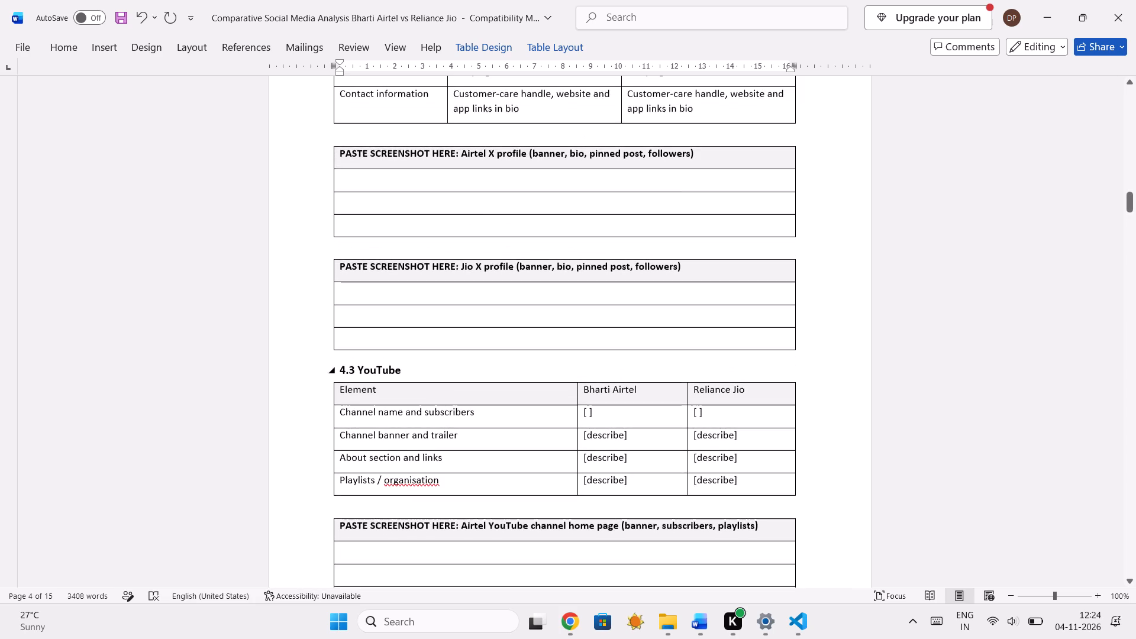
scroll(421, 373, "down", 2)
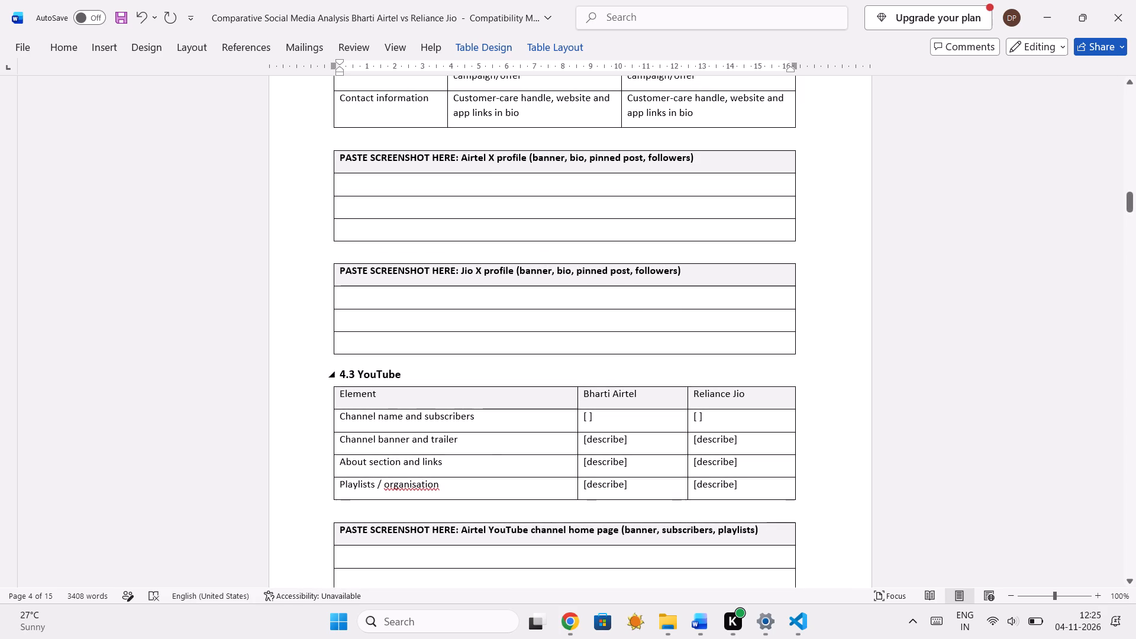
Review sections 4.3 YouTube, 5 Content Strategy and 6 Content Quality for tables and screenshot placeholders.
scroll(421, 373, "down", 2)
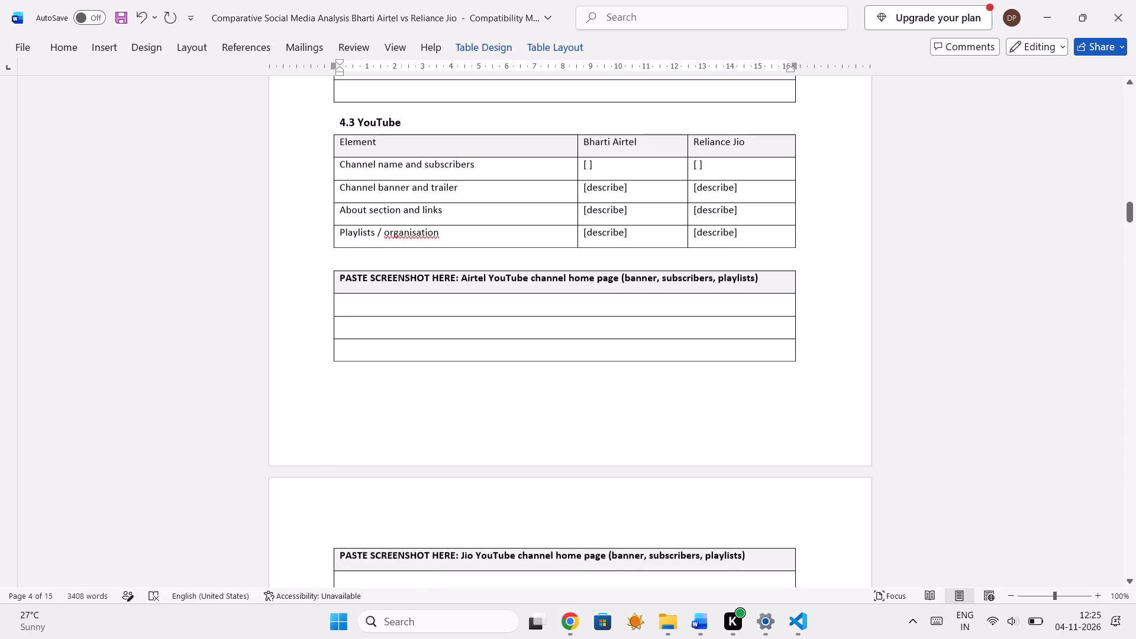
scroll(421, 373, "down", 1)
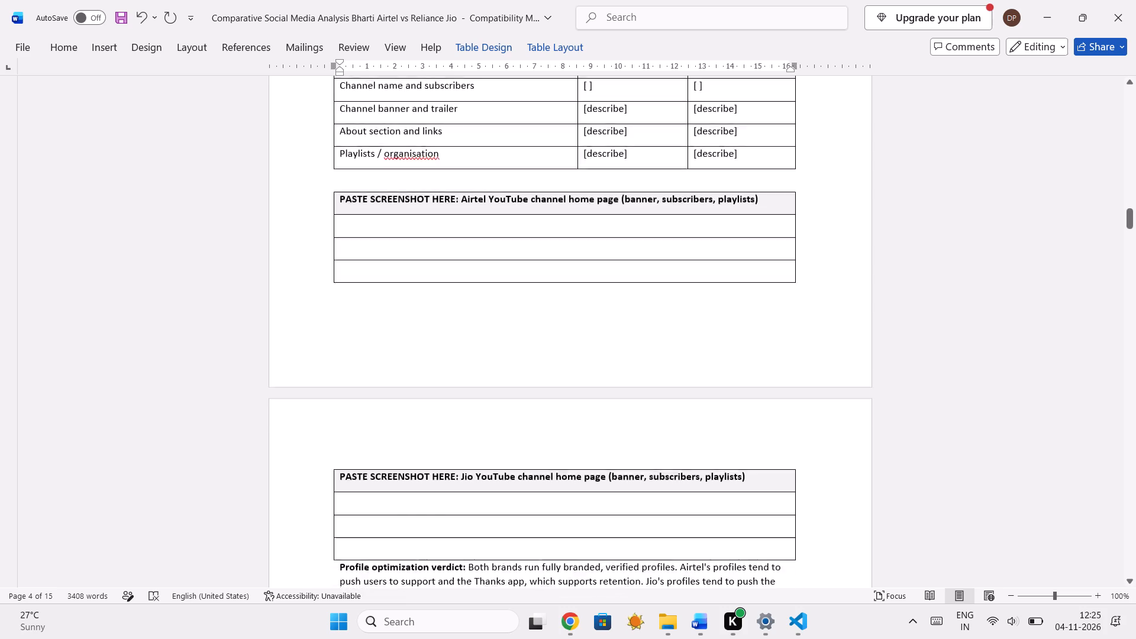
scroll(421, 373, "down", 3)
scroll(421, 373, "up", 1)
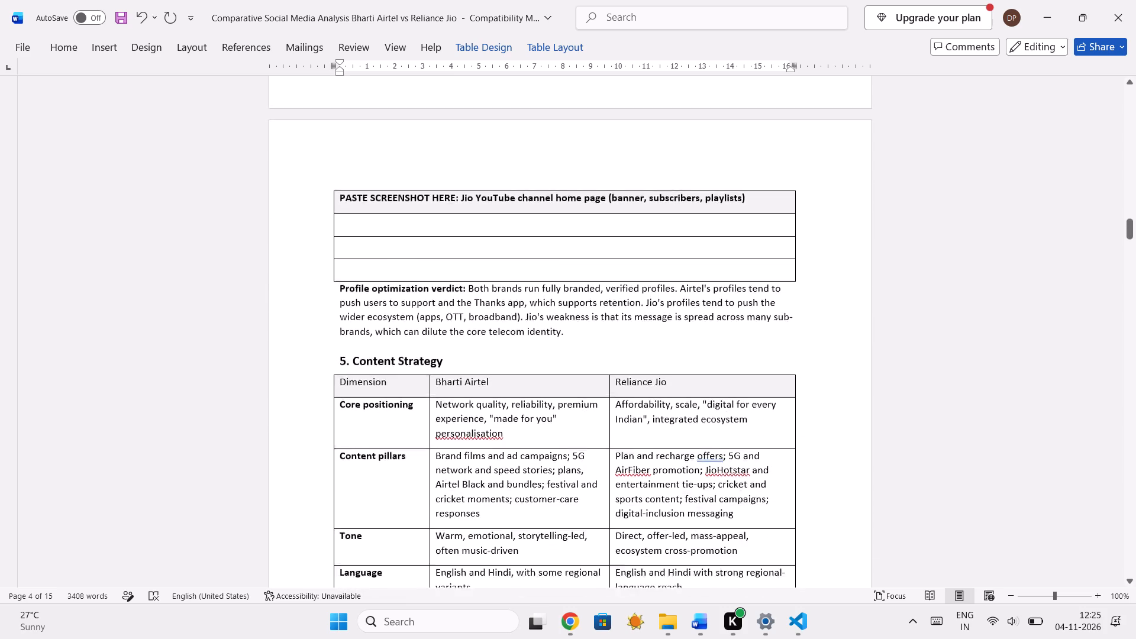
scroll(421, 373, "up", 2)
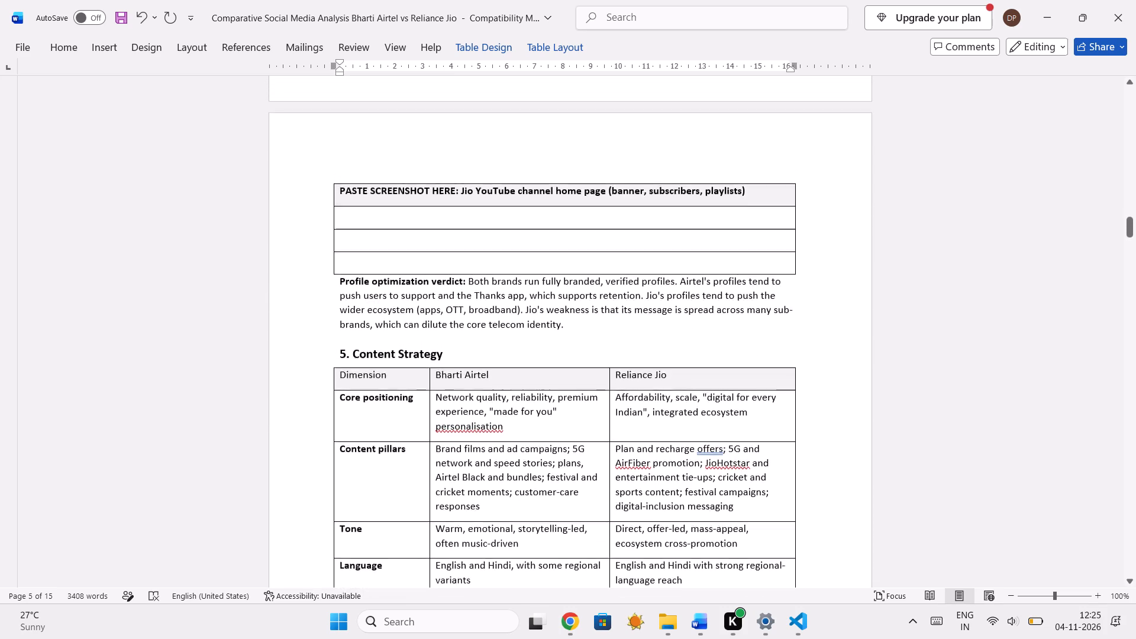
scroll(421, 373, "up", 1)
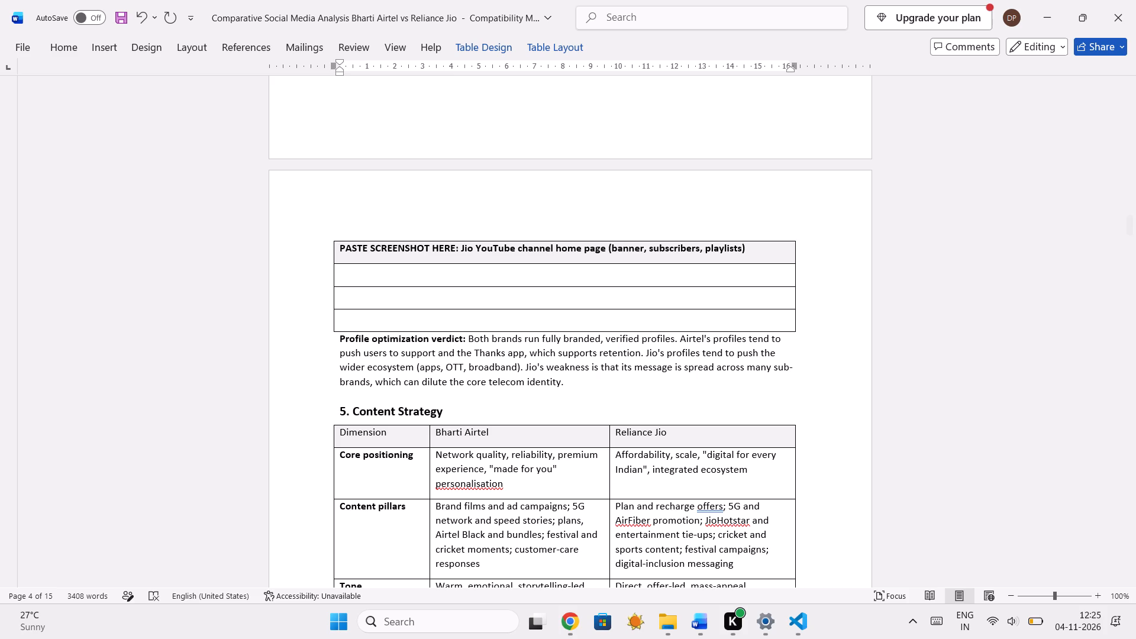
scroll(421, 373, "left", 1)
scroll(421, 373, "down", 2)
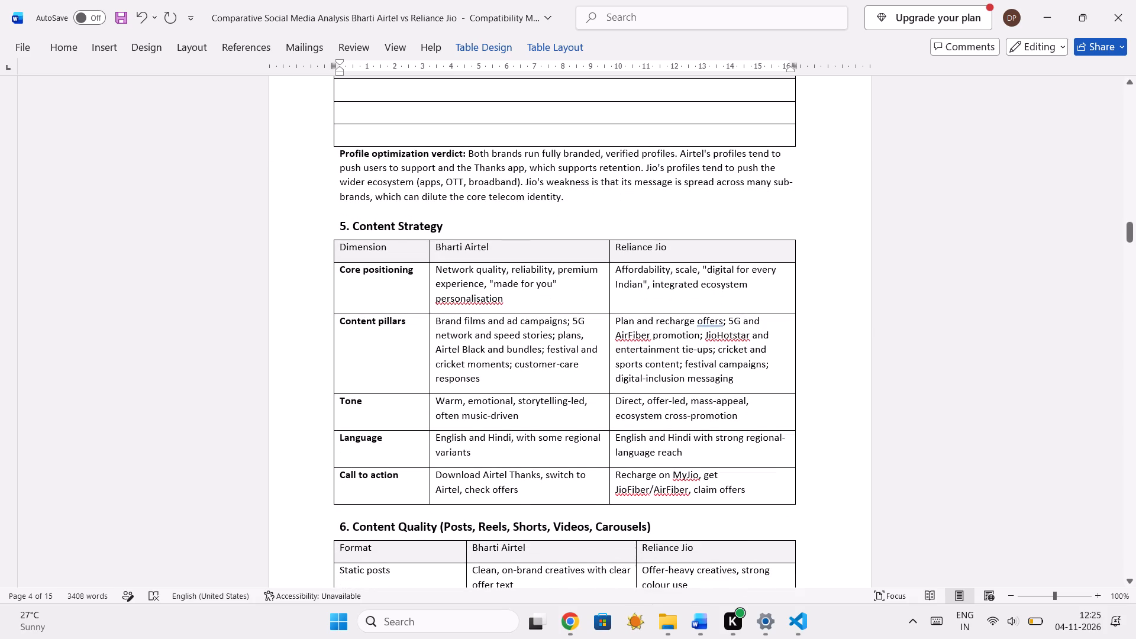
scroll(421, 373, "down", 2)
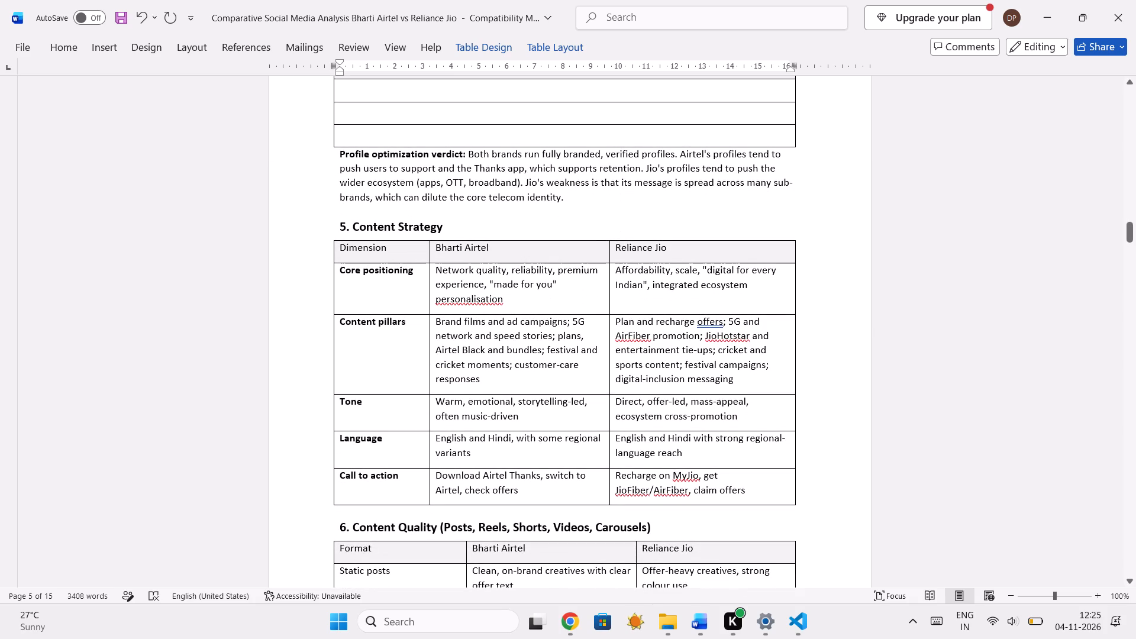
scroll(421, 373, "down", 1)
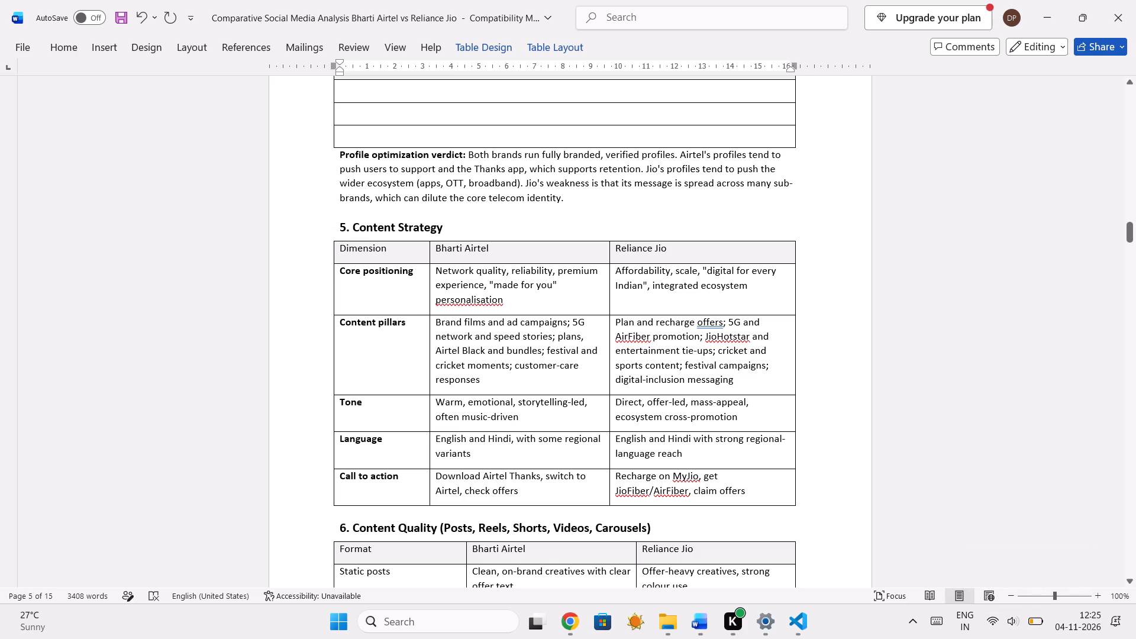
scroll(806, 496, "down", 1)
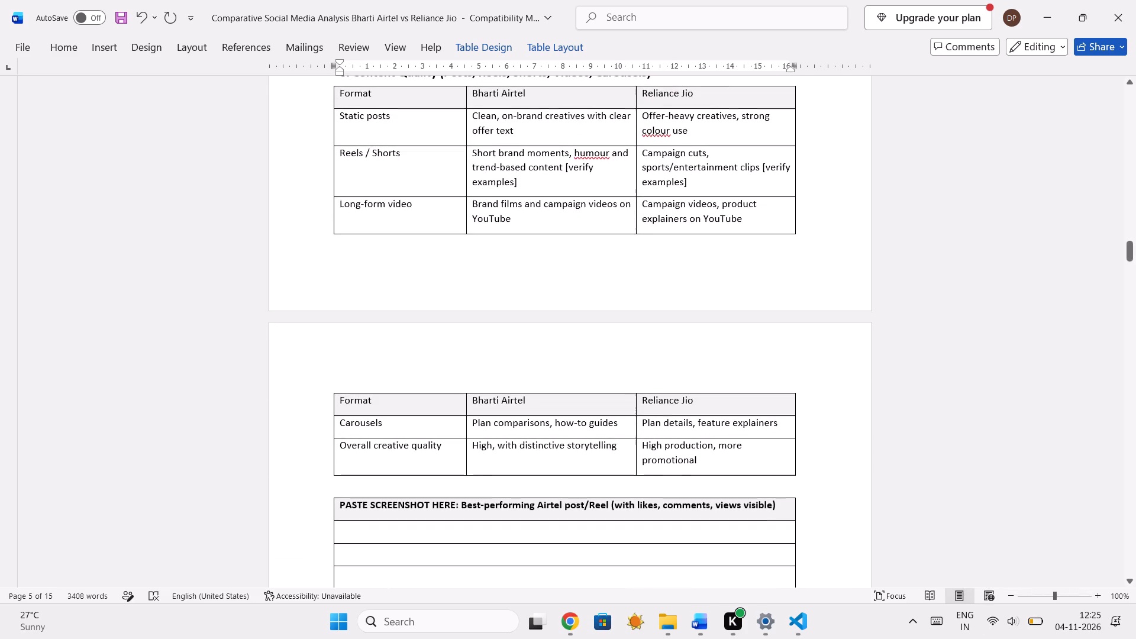
scroll(806, 496, "down", 2)
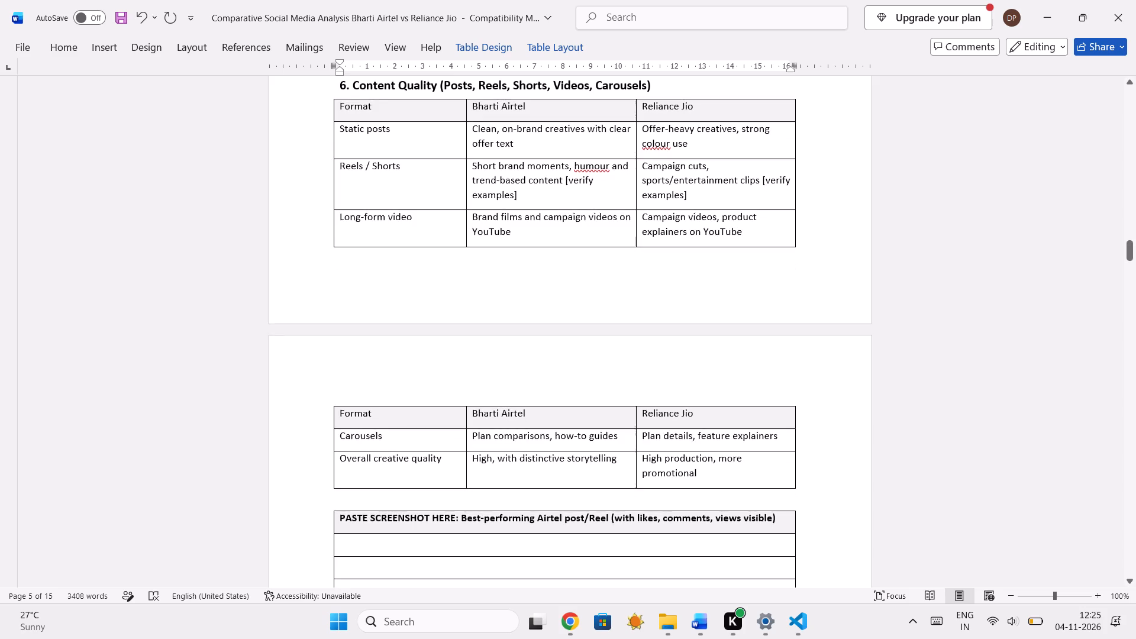
Delete the three screenshot placeholder tables at the end of section 6: best-performing Airtel post, best-performing Jio post, and weak/low-engagement posts.
scroll(806, 496, "down", 1)
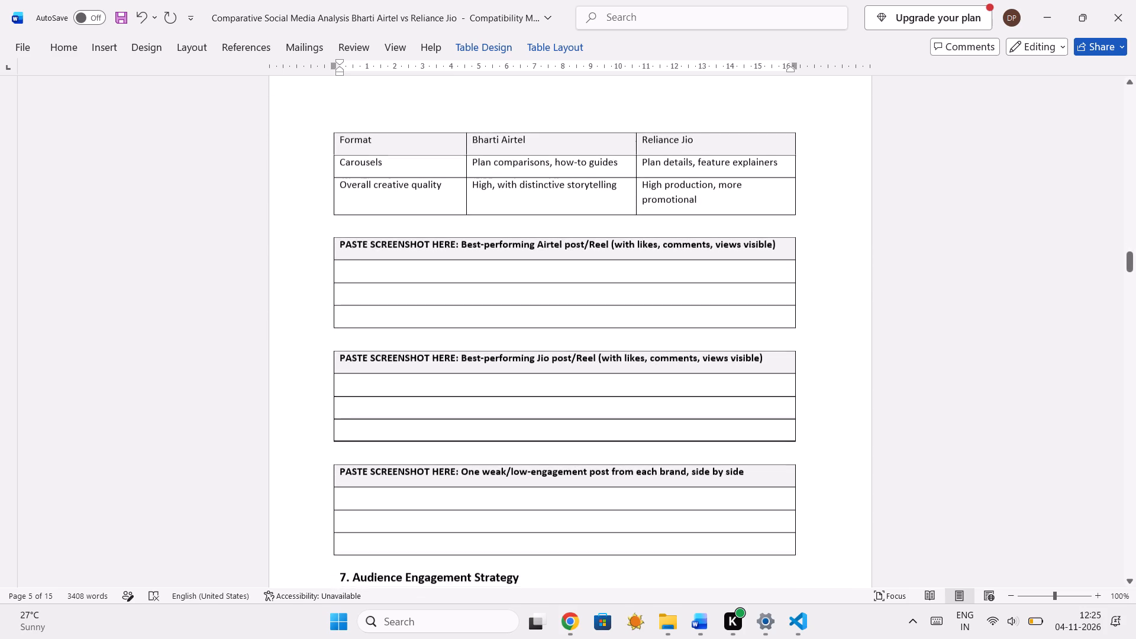
scroll(806, 496, "down", 2)
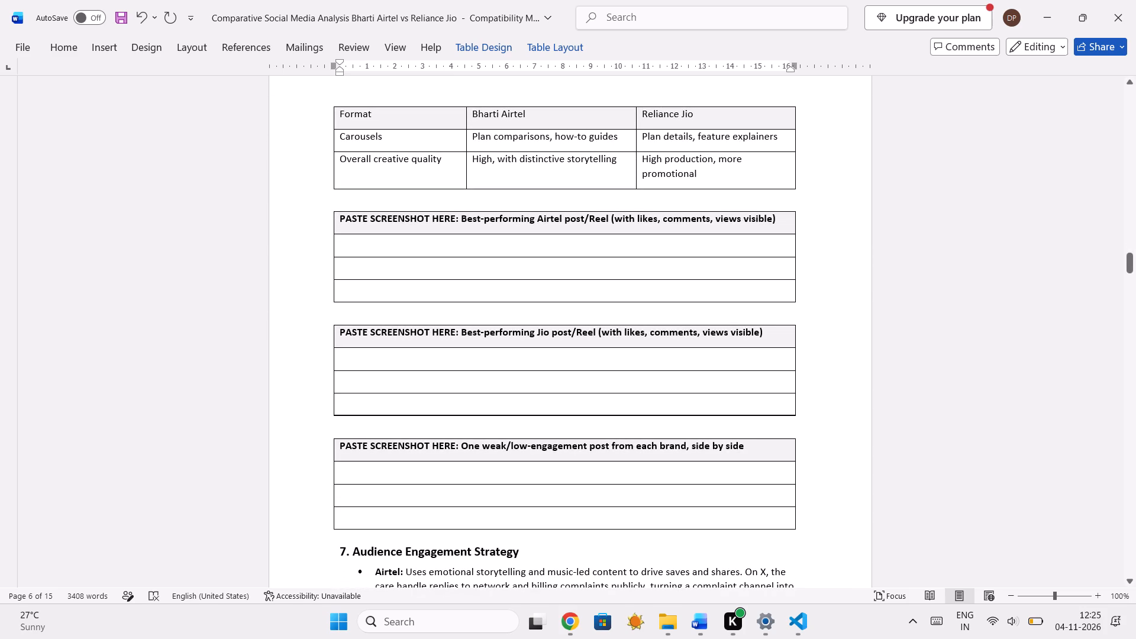
scroll(806, 496, "down", 3)
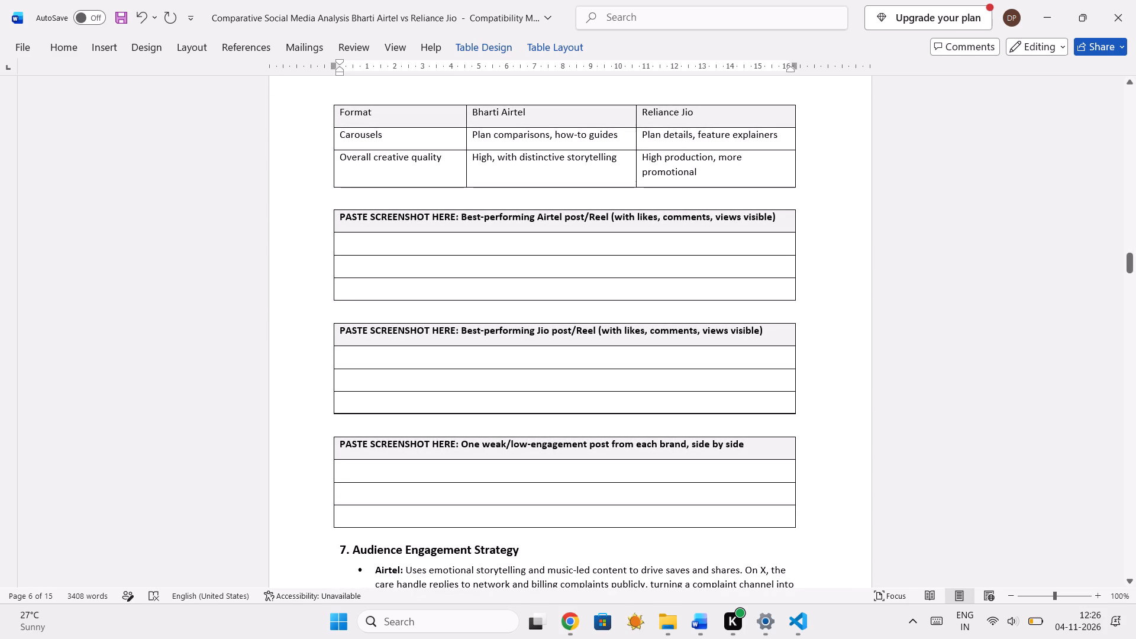
scroll(806, 496, "down", 5)
left_click_drag(802, 517, 469, 267)
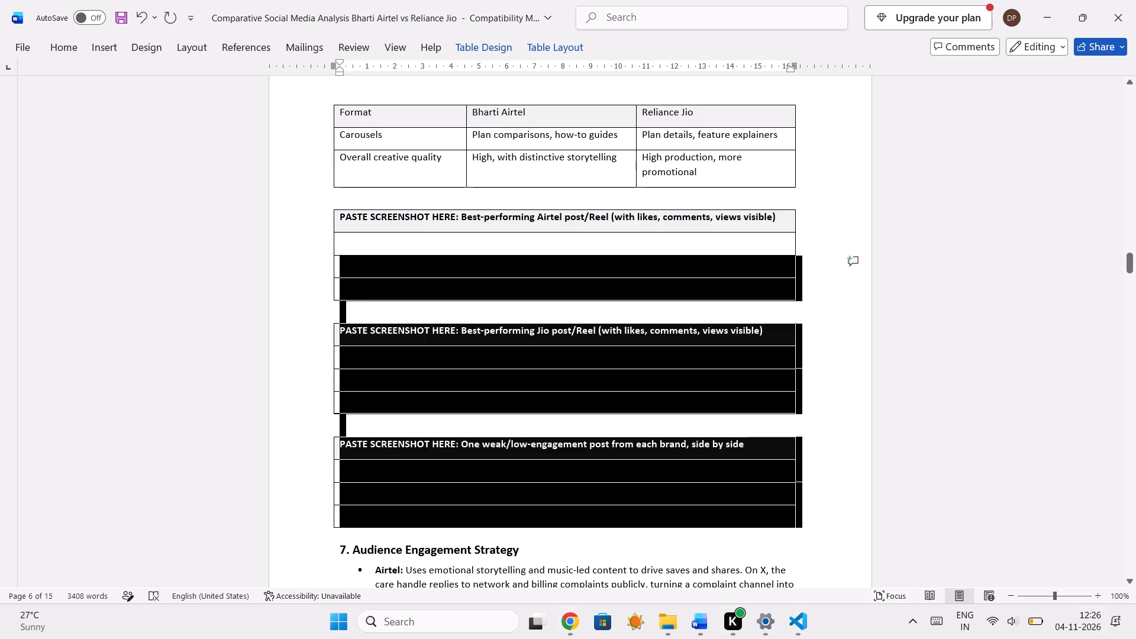
left_click_drag(469, 267, 338, 222)
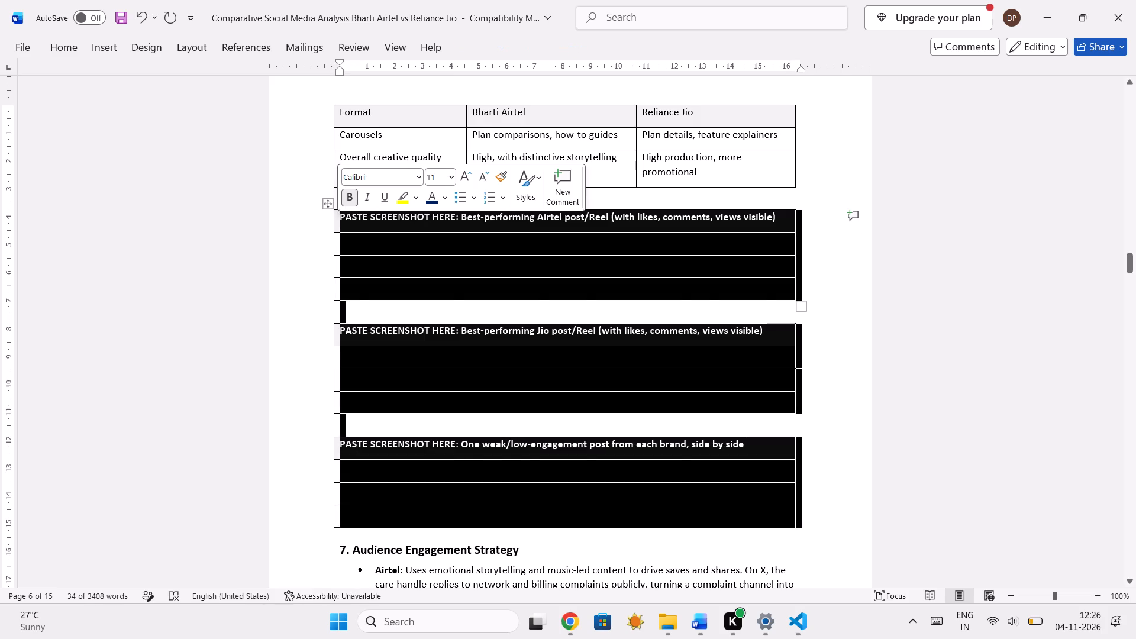
key("Delete")
Review sections 7 Audience Engagement, 8 Community Building and 9 Influencer Marketing for screenshot placeholders and [verify] notes.
scroll(462, 402, "down", 1)
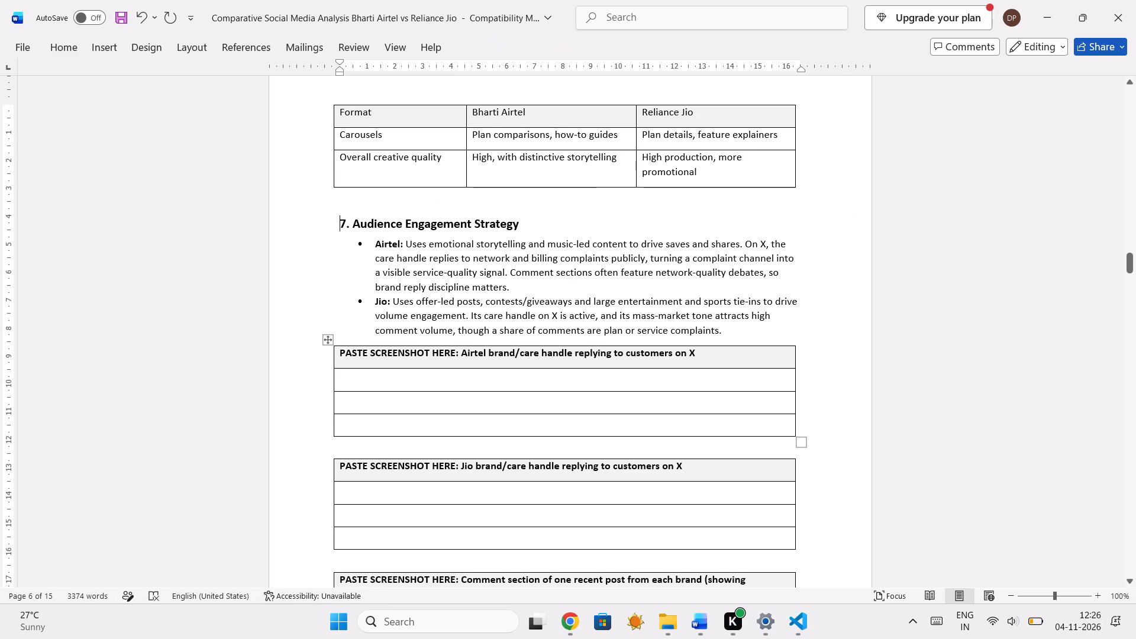
scroll(462, 402, "down", 1)
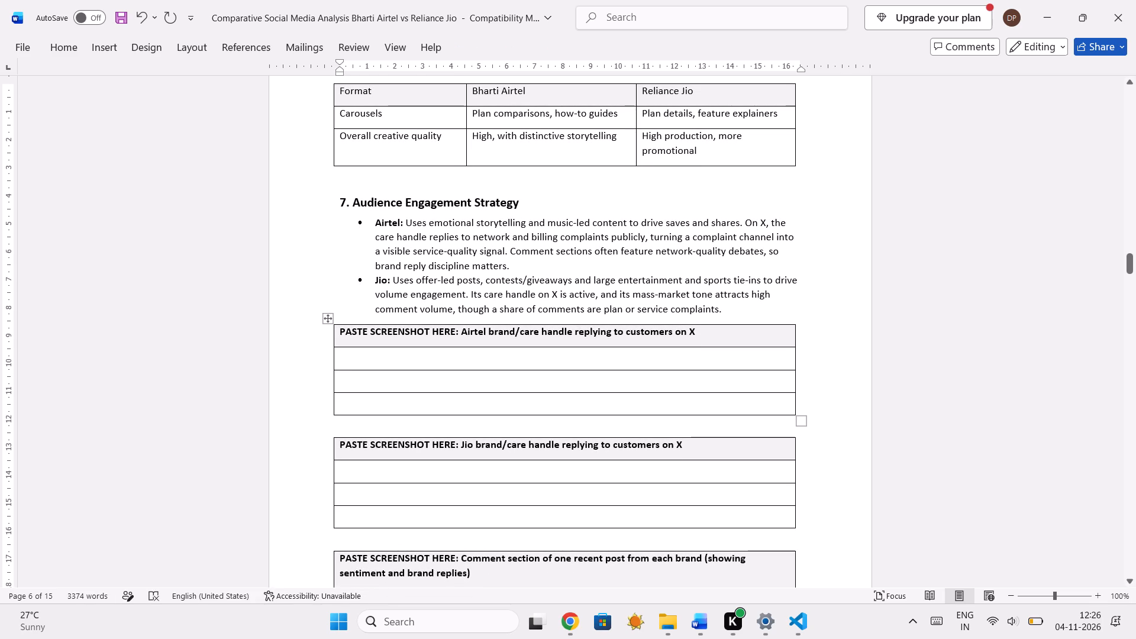
scroll(462, 402, "down", 1)
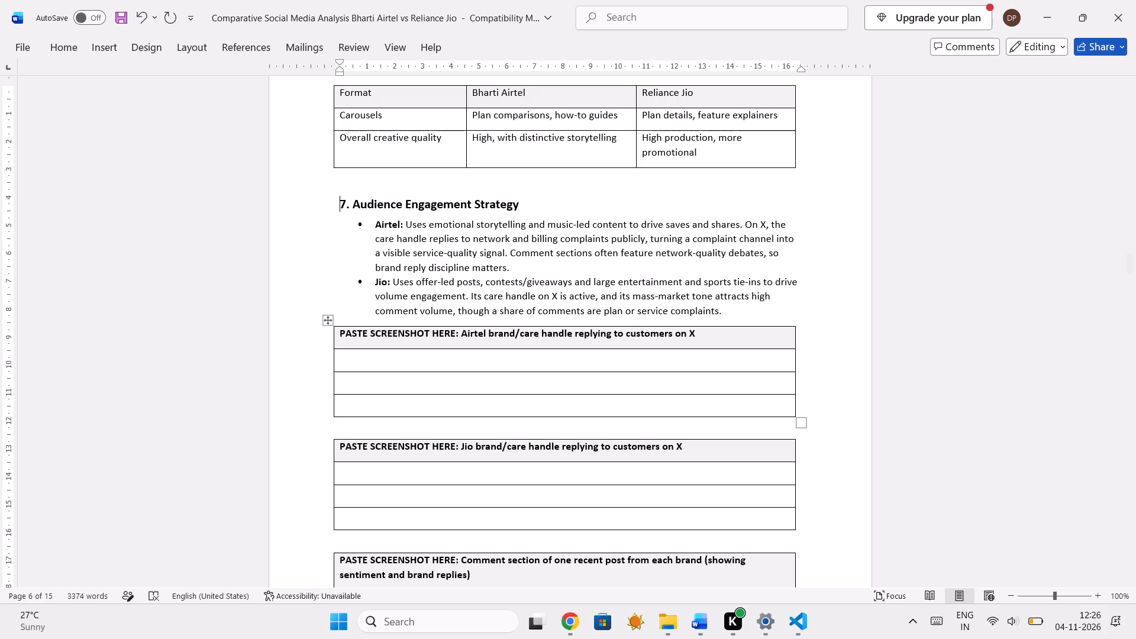
scroll(462, 402, "down", 1)
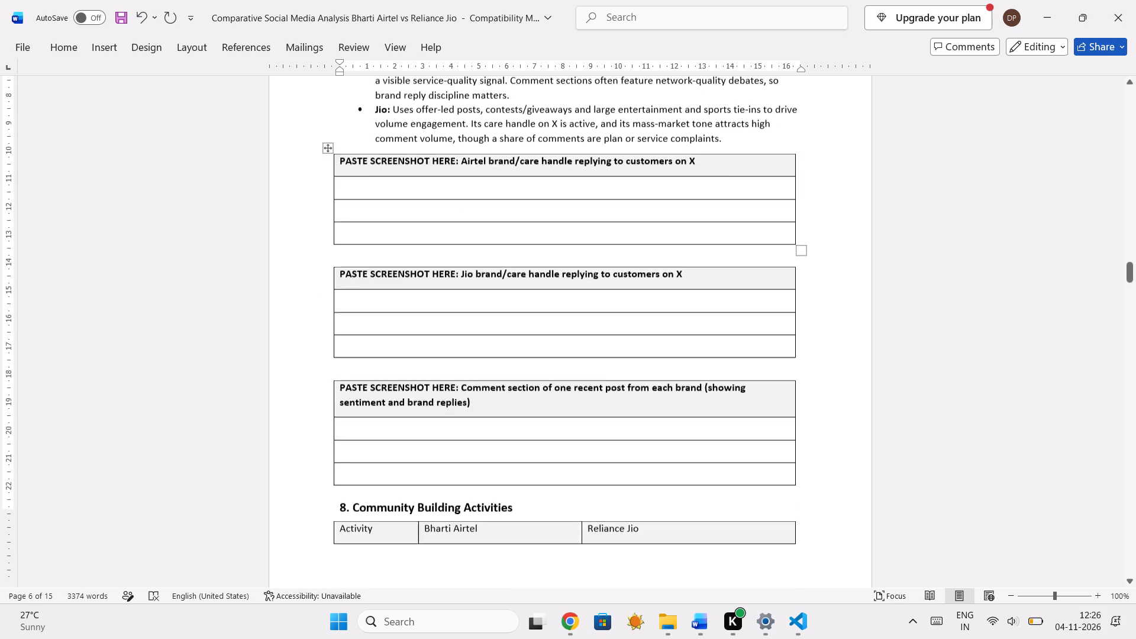
scroll(462, 402, "down", 2)
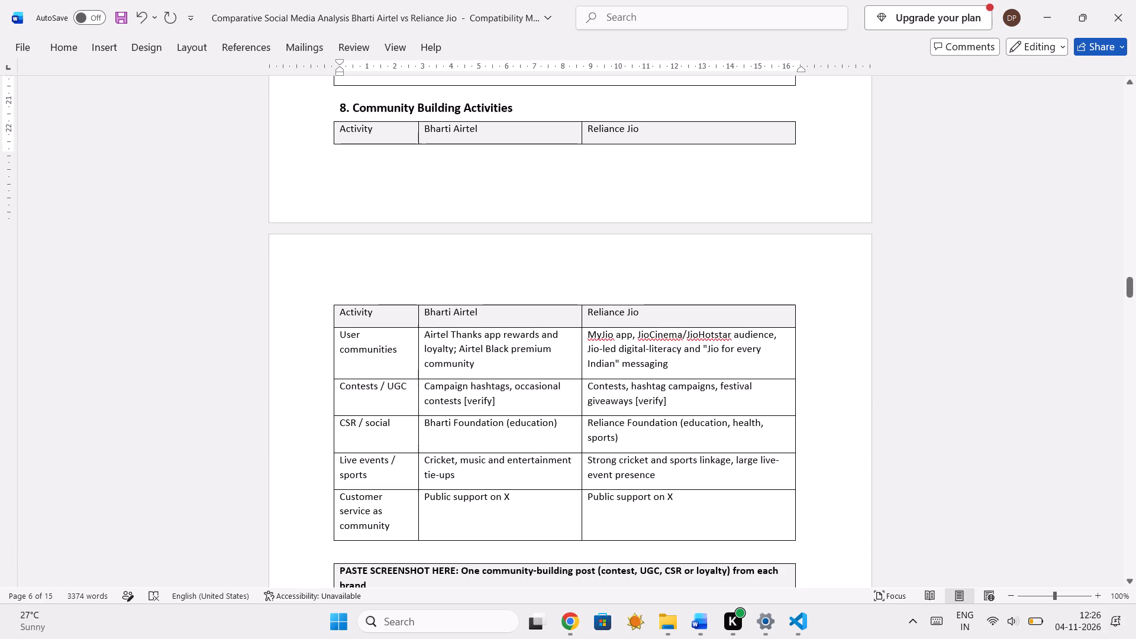
scroll(462, 402, "down", 2)
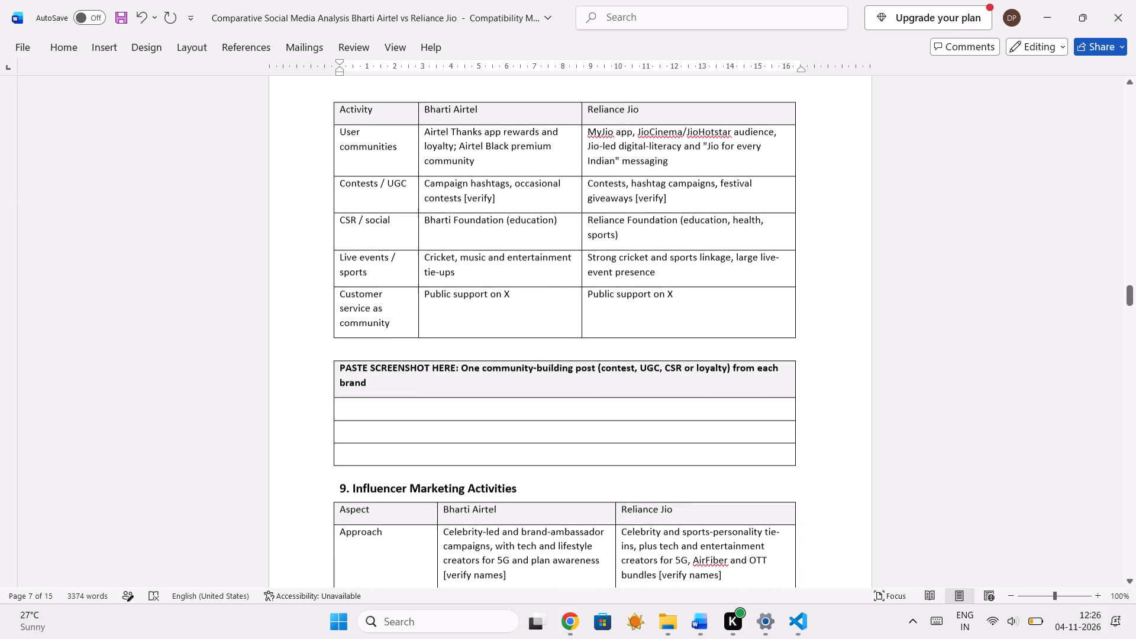
scroll(462, 402, "down", 2)
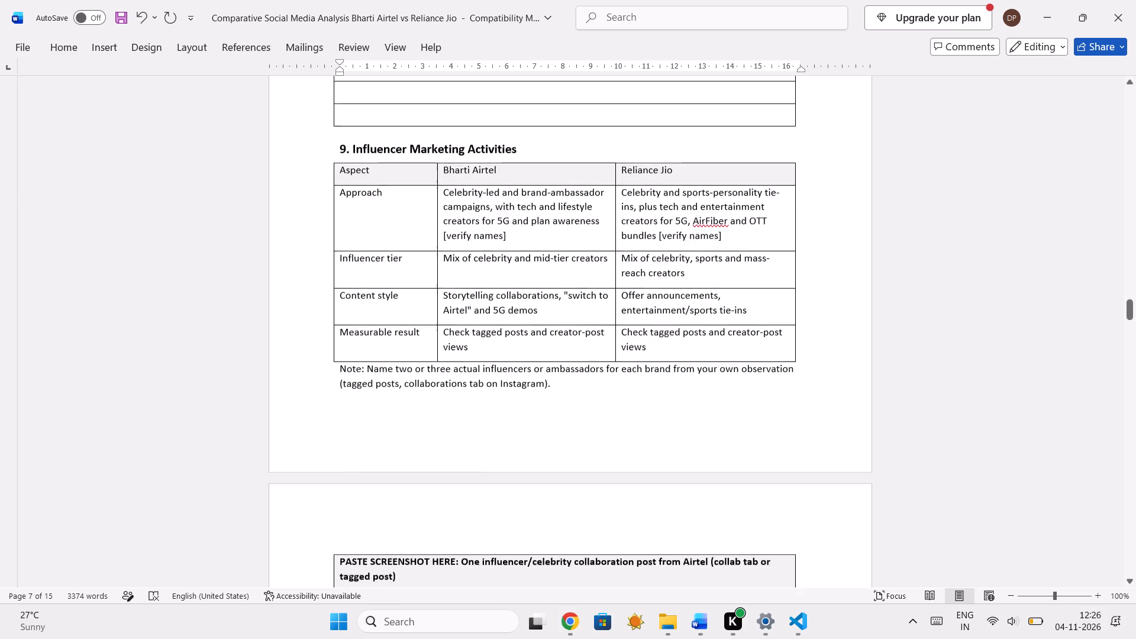
scroll(462, 402, "down", 1)
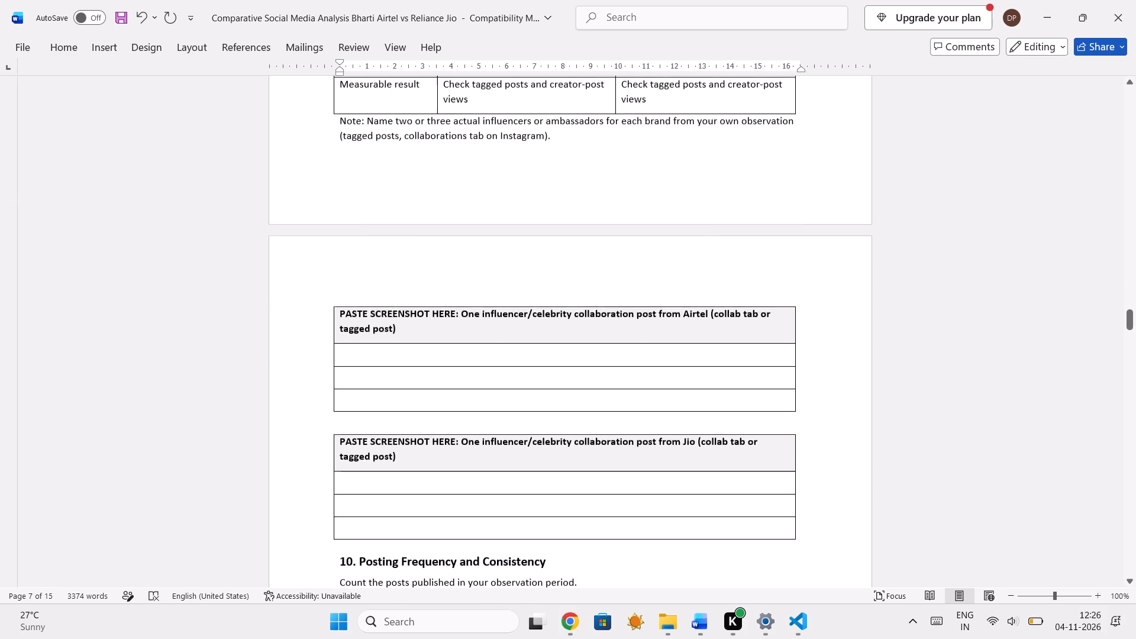
Review the influencer collaboration placeholders and section 10 Posting Frequency and Consistency for unfilled table cells and the interpretation prompt.
scroll(462, 402, "down", 2)
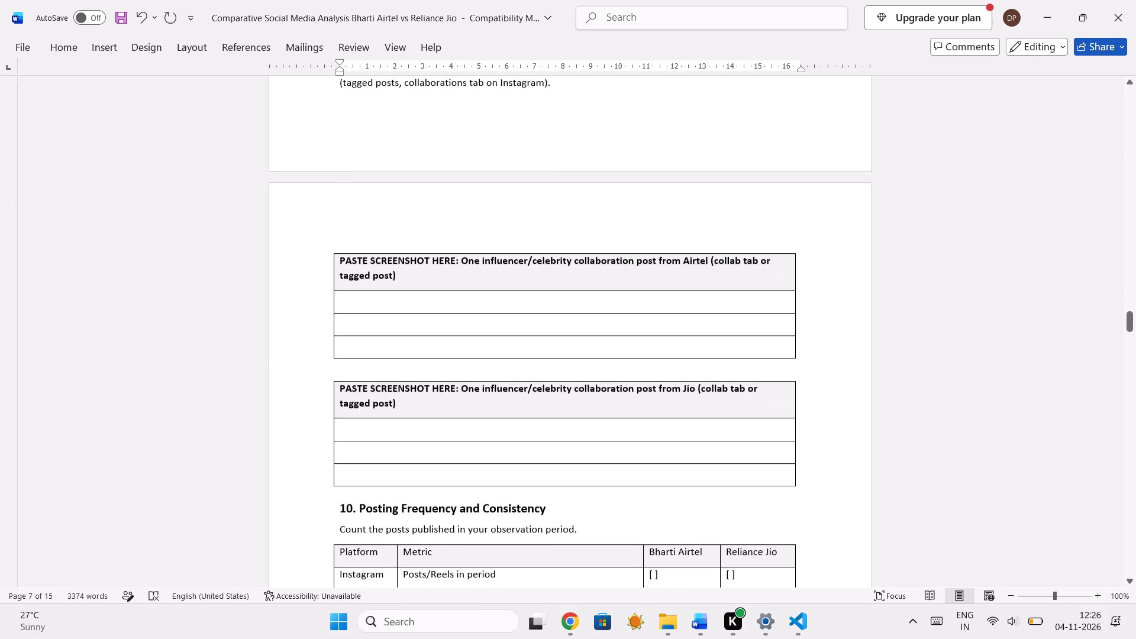
scroll(462, 402, "down", 1)
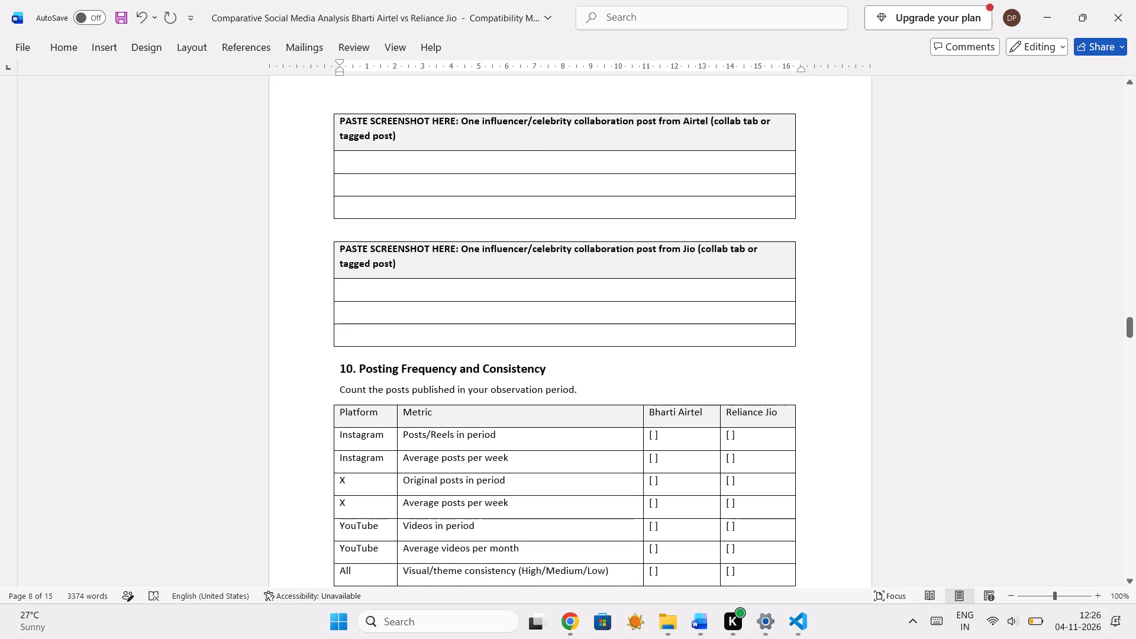
scroll(462, 402, "down", 2)
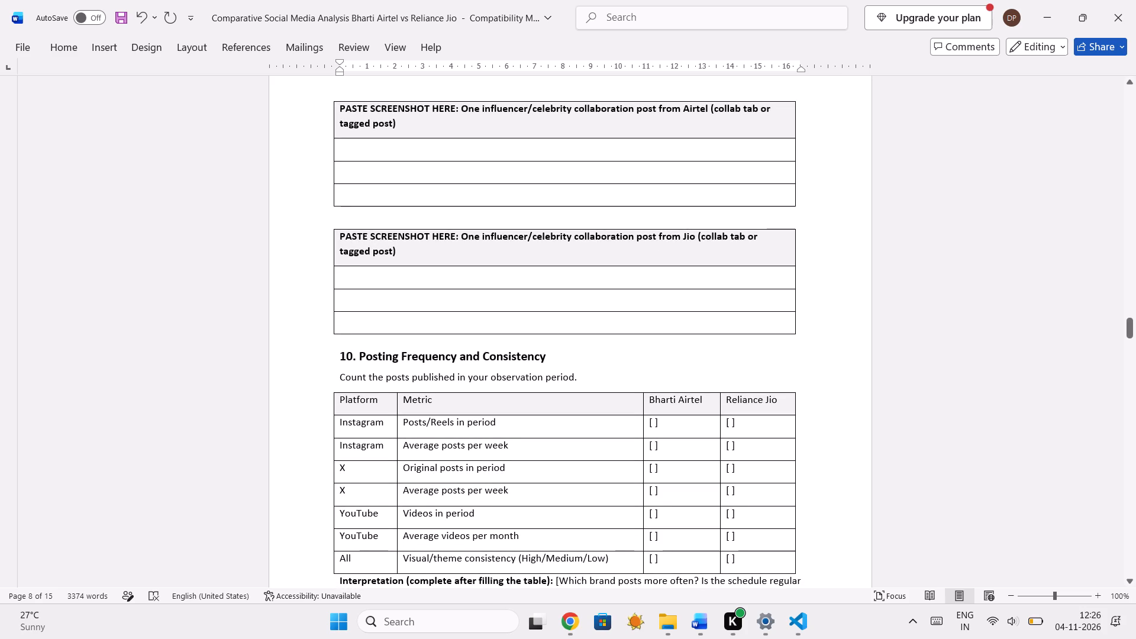
scroll(462, 402, "down", 3)
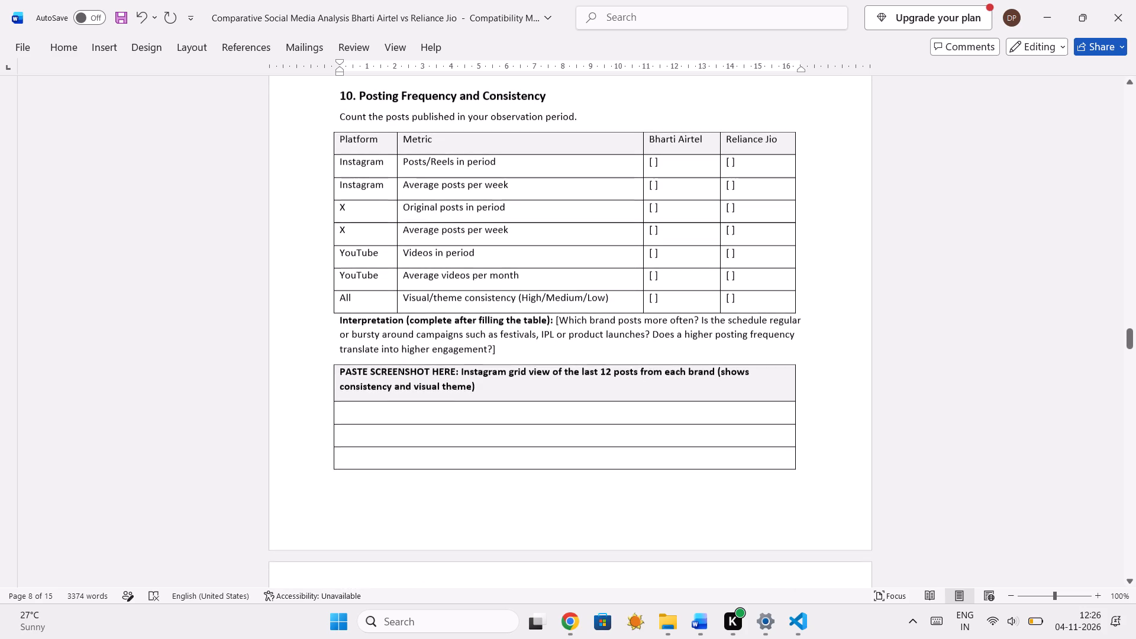
scroll(462, 402, "down", 2)
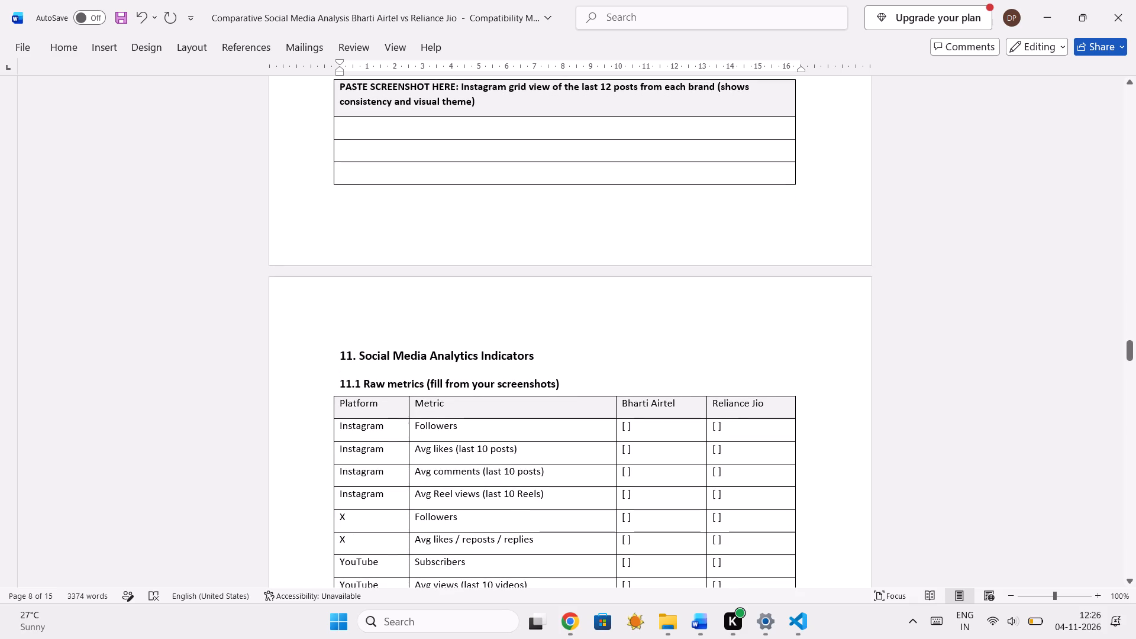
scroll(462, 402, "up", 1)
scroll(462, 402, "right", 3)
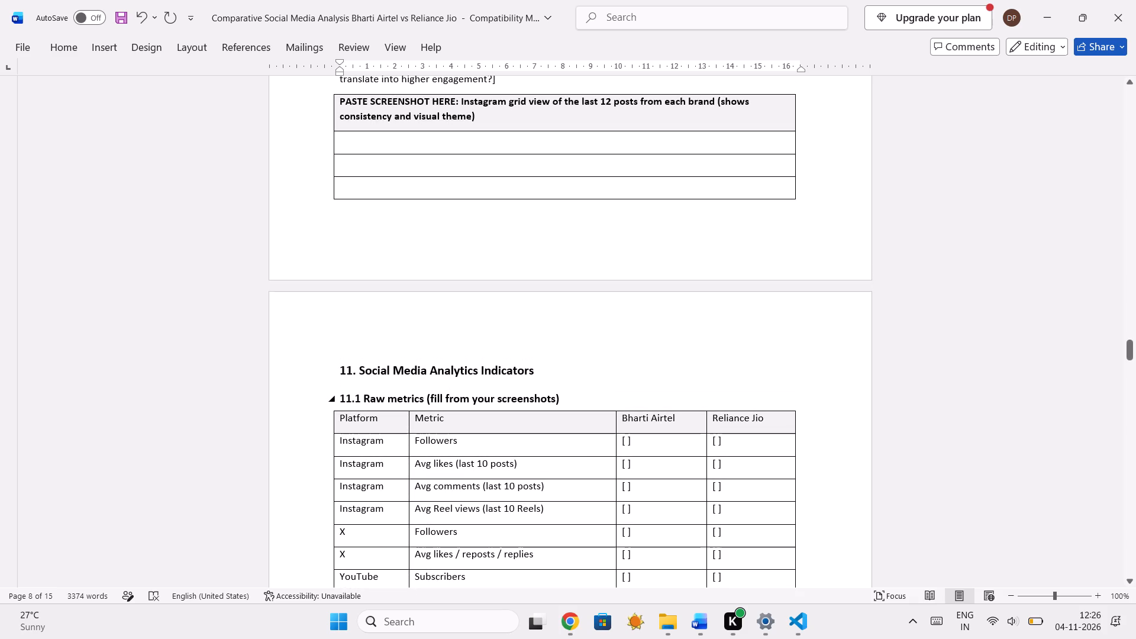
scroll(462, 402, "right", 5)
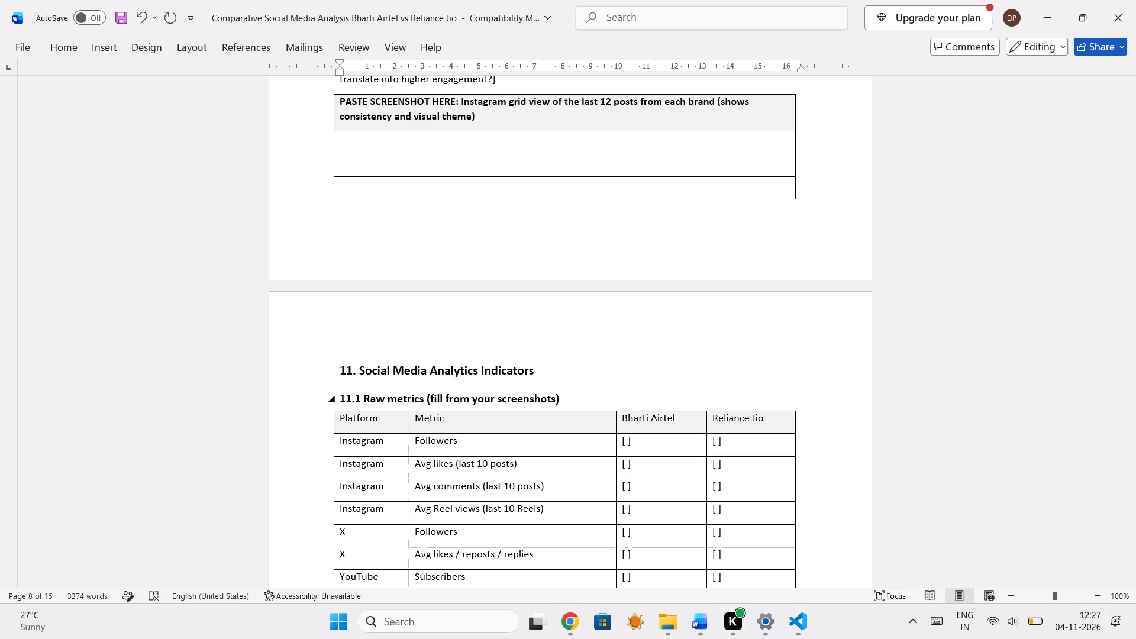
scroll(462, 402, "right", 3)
Review section 11 Social Media Analytics Indicators for blank metrics, engagement rates, growth chart placeholders and the analytical interpretation prompt.
scroll(462, 402, "down", 1)
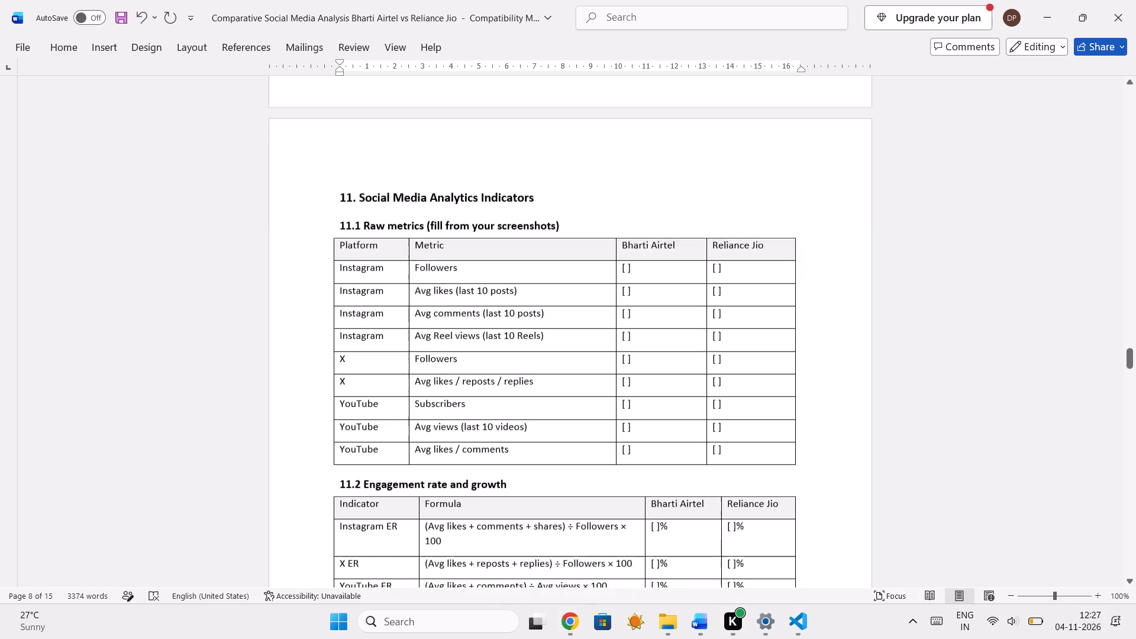
scroll(462, 402, "down", 1)
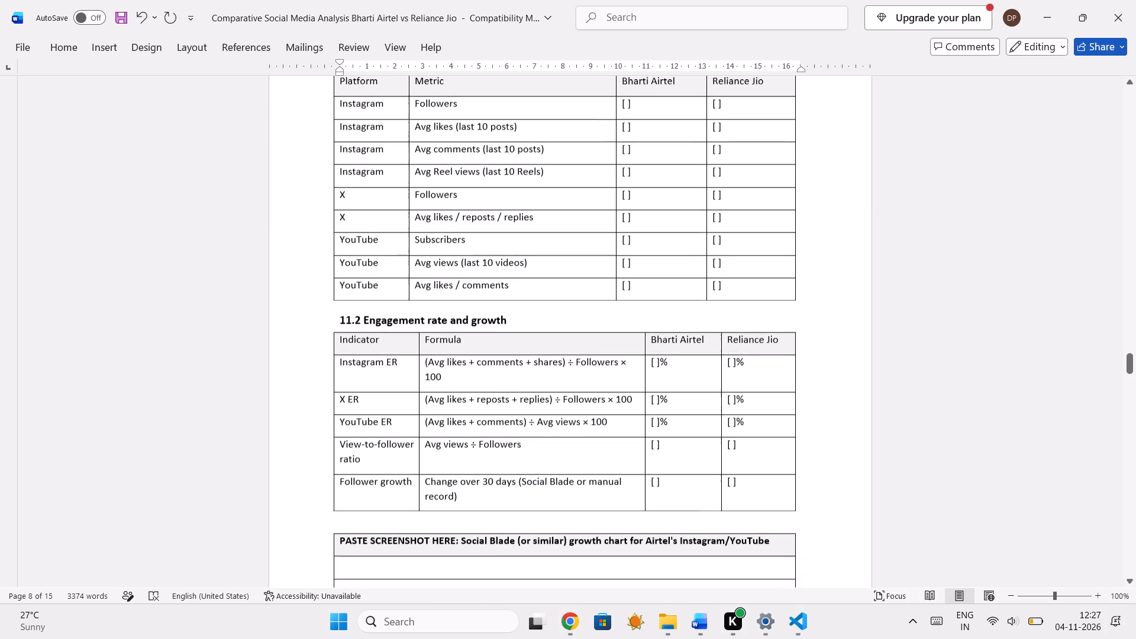
scroll(462, 402, "down", 2)
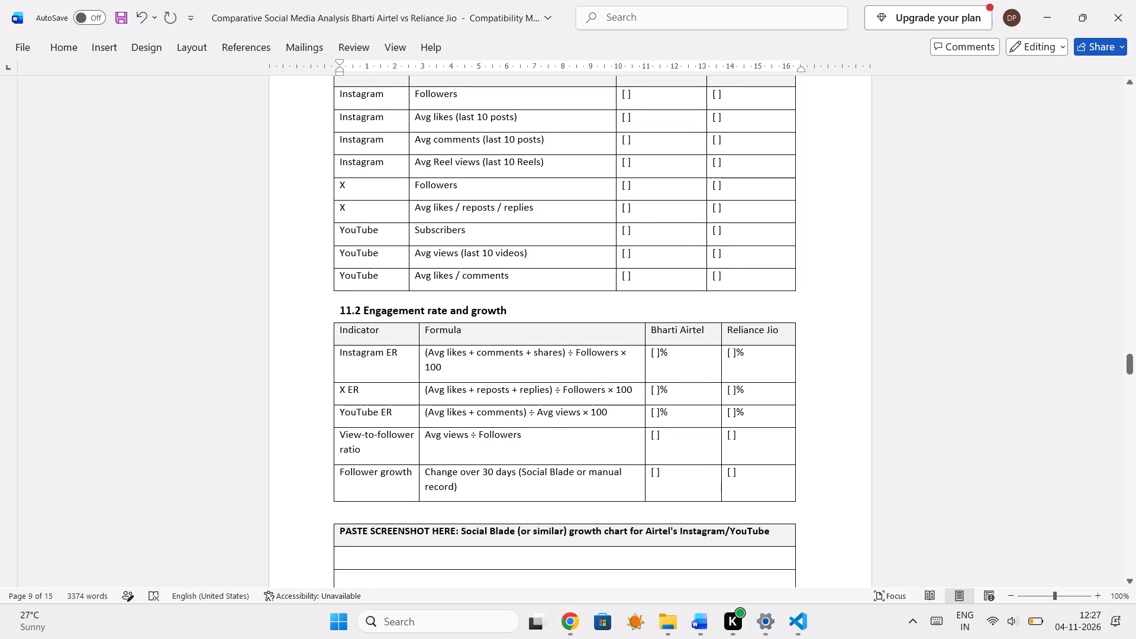
scroll(462, 402, "down", 2)
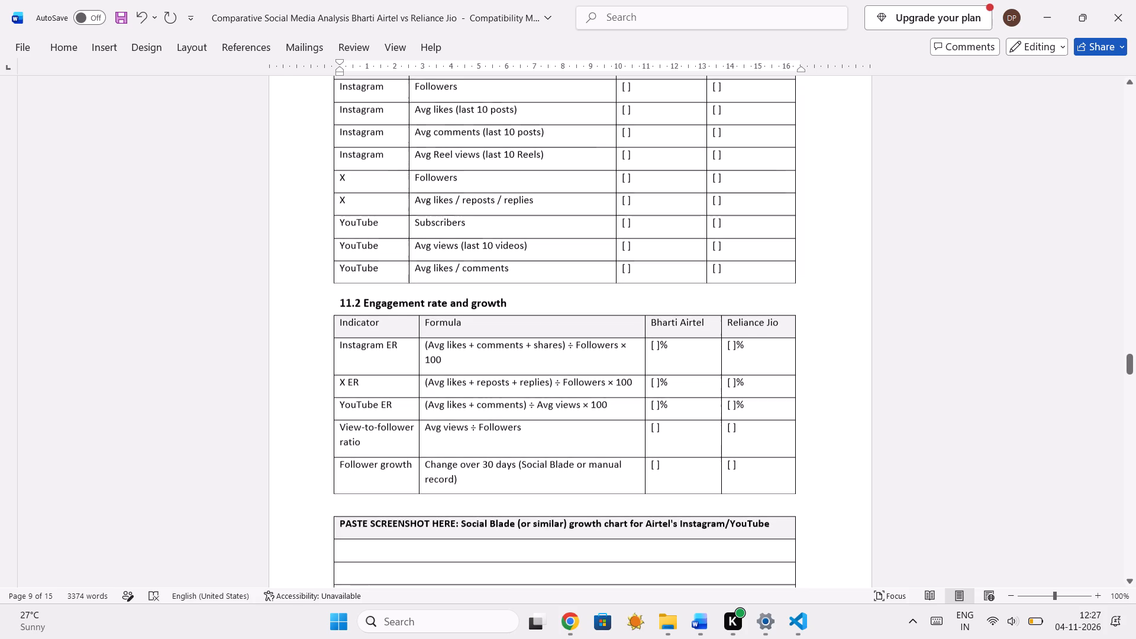
scroll(462, 402, "down", 2)
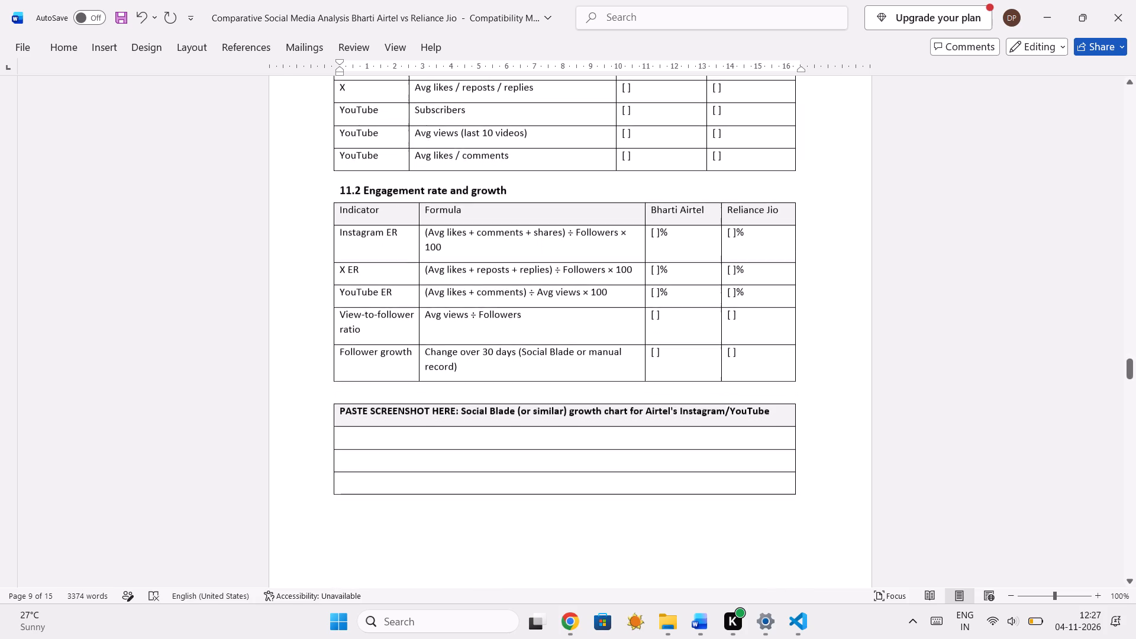
scroll(462, 402, "down", 1)
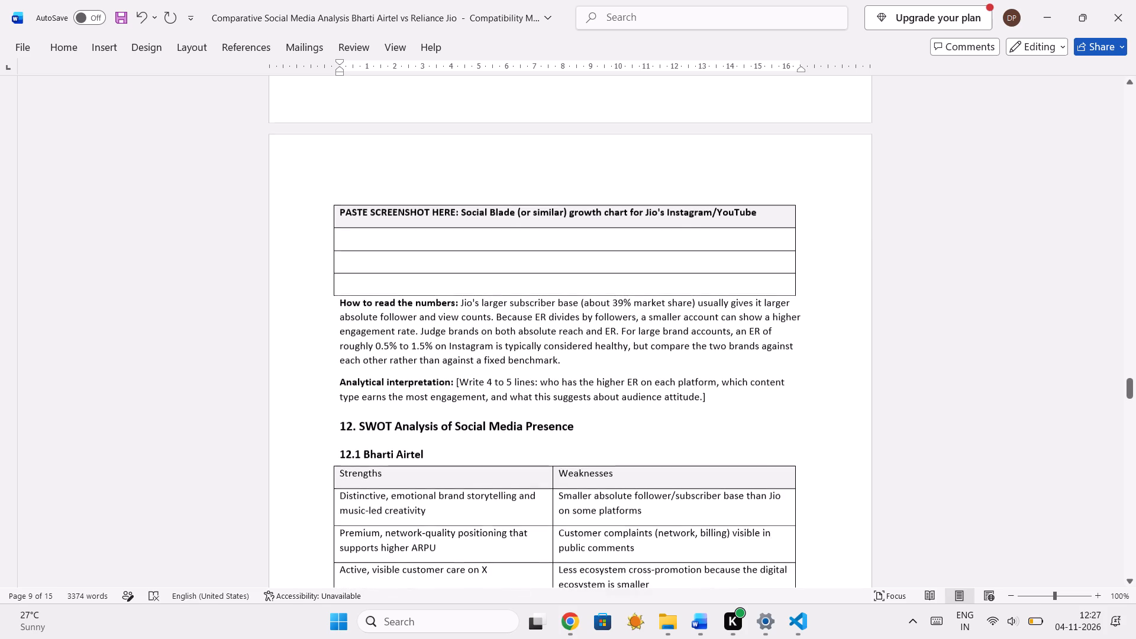
scroll(462, 402, "down", 3)
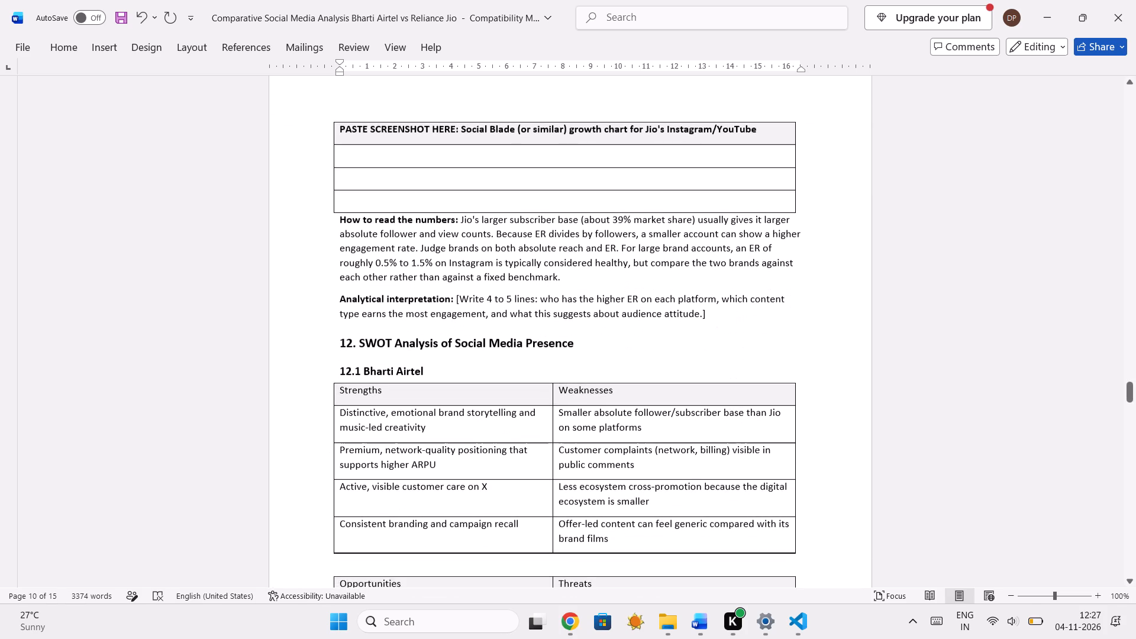
Look through sections 12 SWOT Analysis to 15 Managerial Implications, checking the tables, notes and AI evidence screenshot placeholders.
scroll(462, 402, "down", 1)
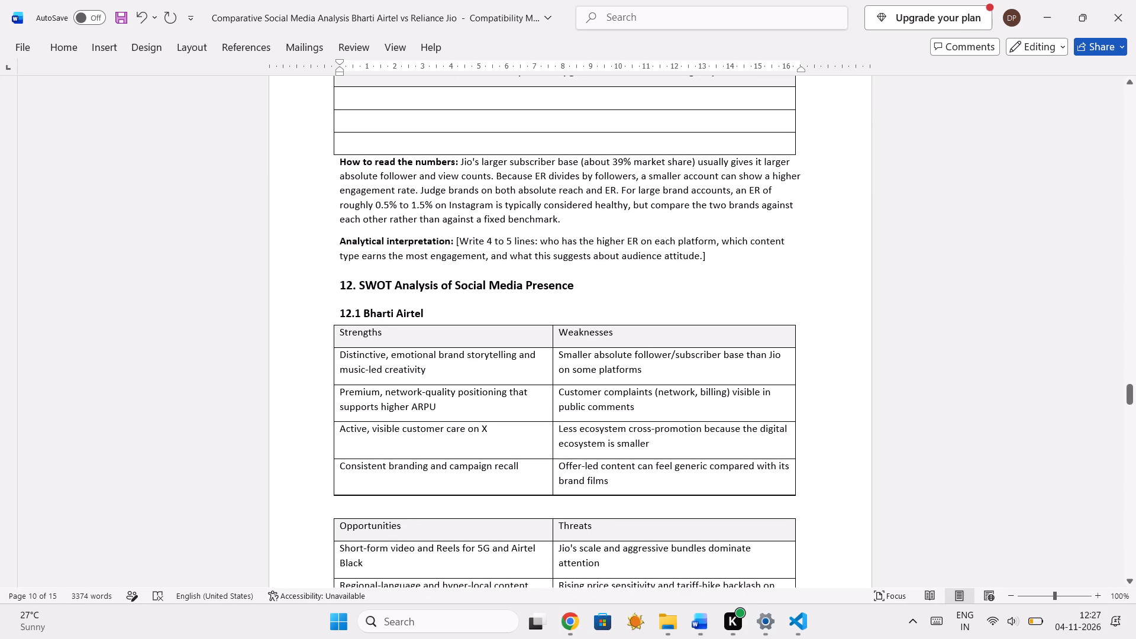
scroll(462, 402, "down", 2)
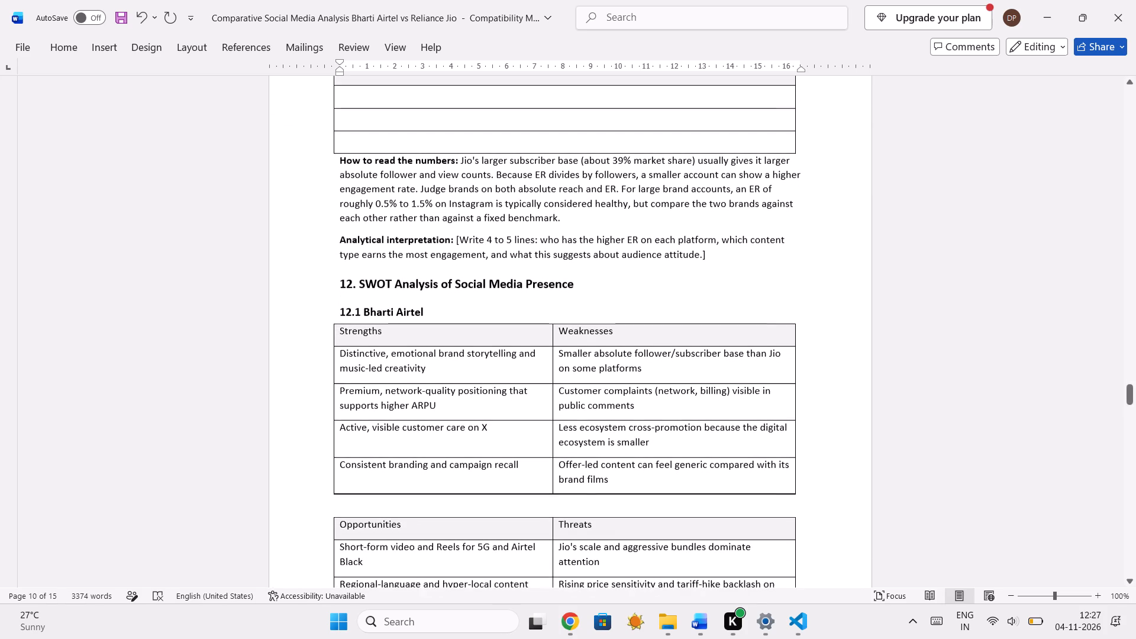
scroll(462, 402, "down", 3)
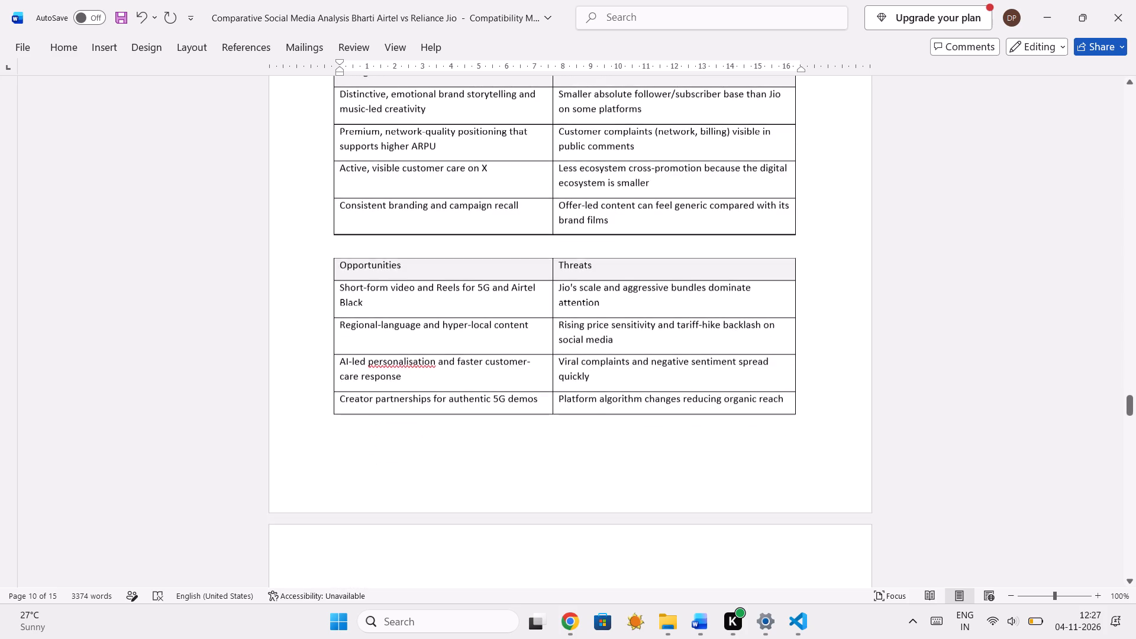
scroll(462, 402, "down", 7)
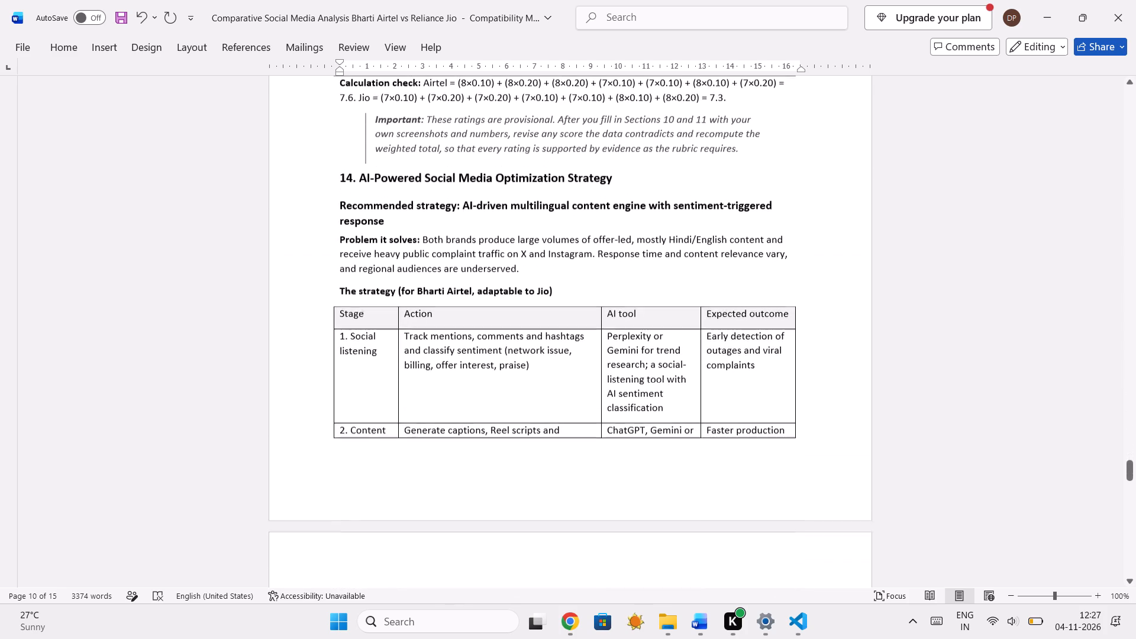
scroll(462, 402, "down", 3)
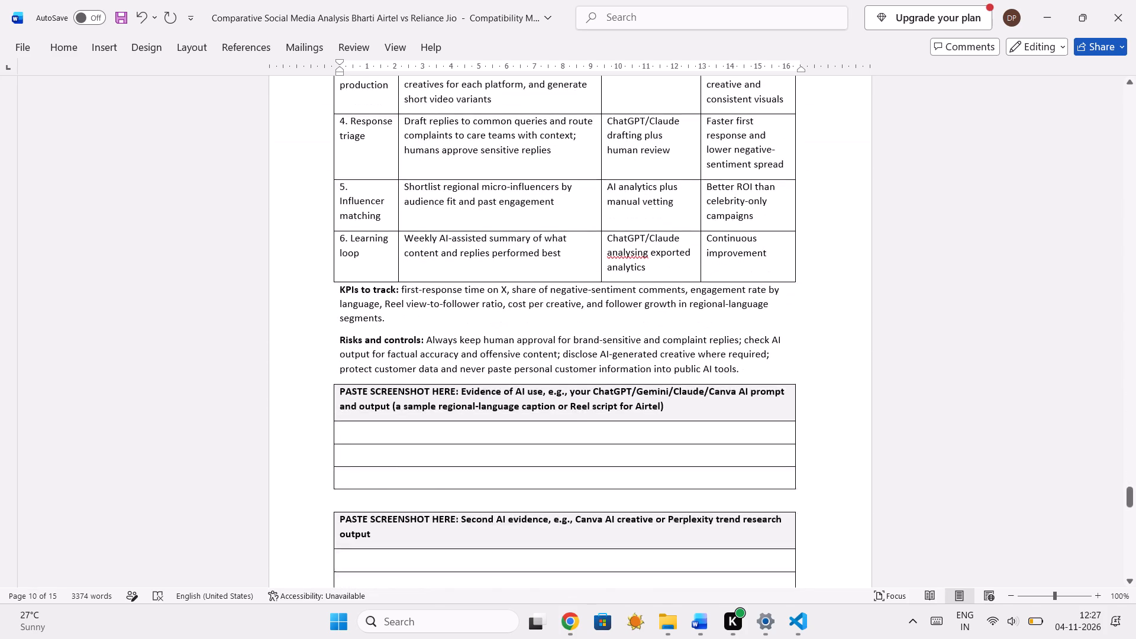
scroll(462, 402, "down", 1)
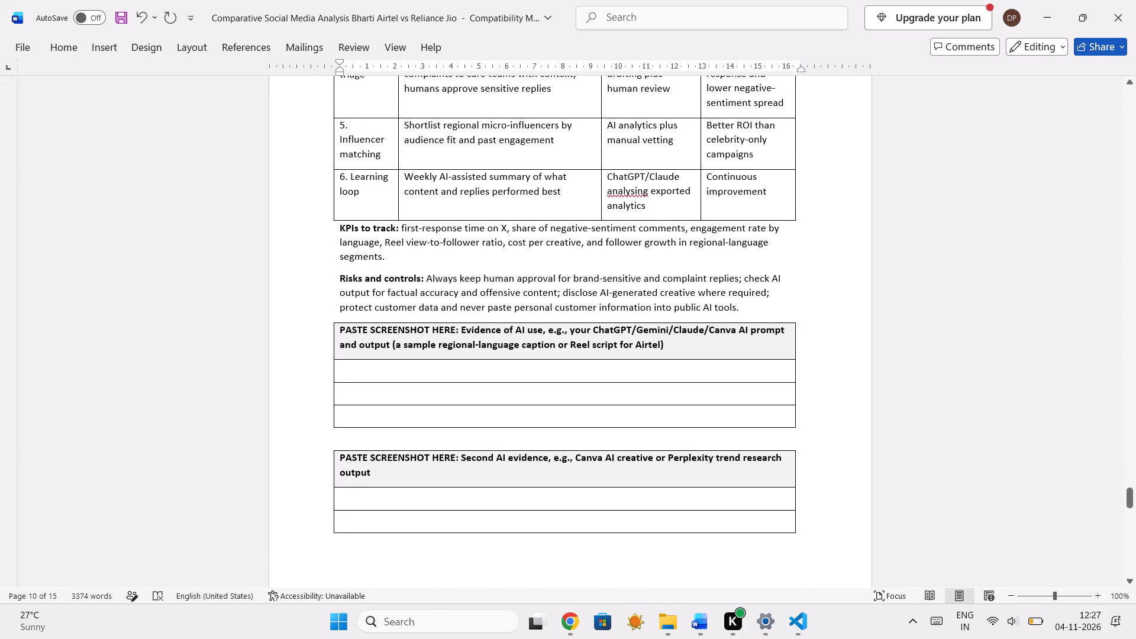
scroll(462, 402, "down", 3)
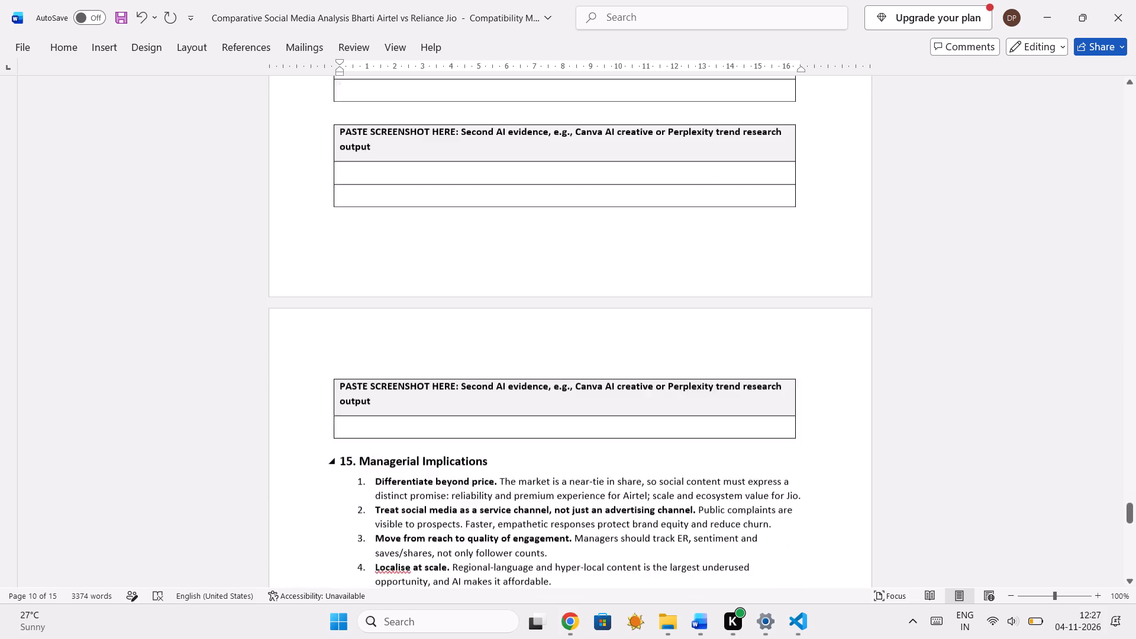
scroll(462, 402, "down", 1)
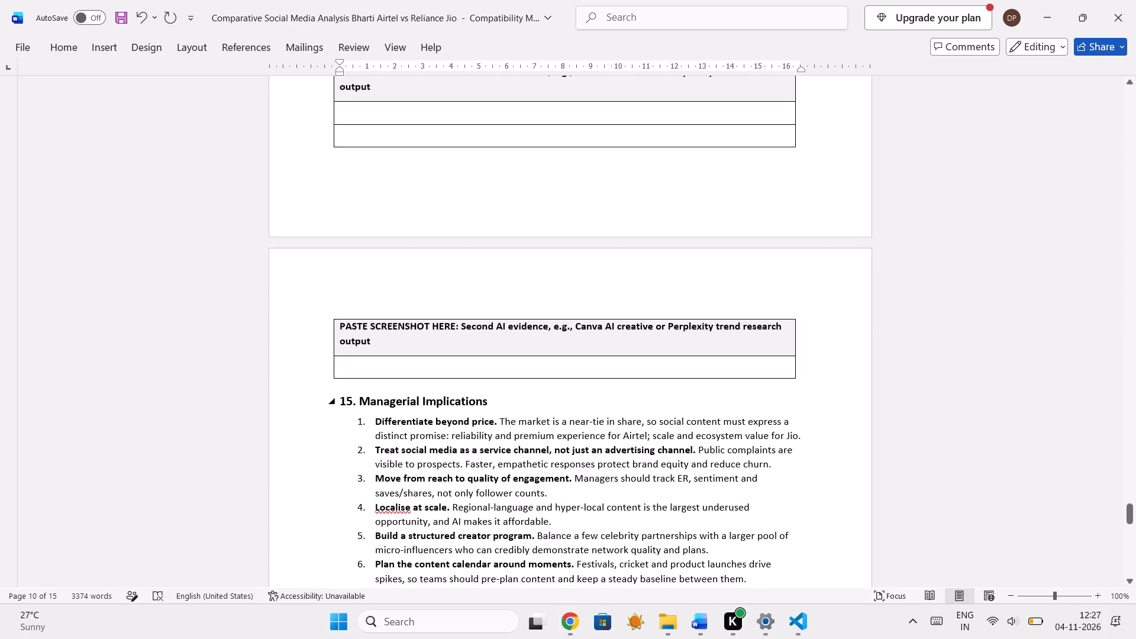
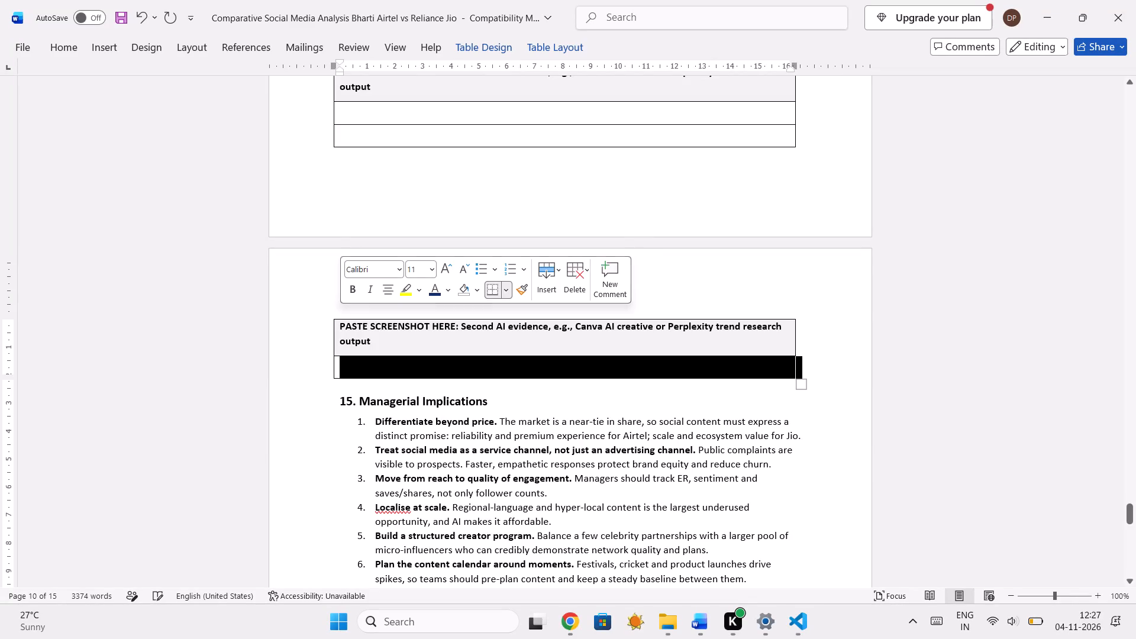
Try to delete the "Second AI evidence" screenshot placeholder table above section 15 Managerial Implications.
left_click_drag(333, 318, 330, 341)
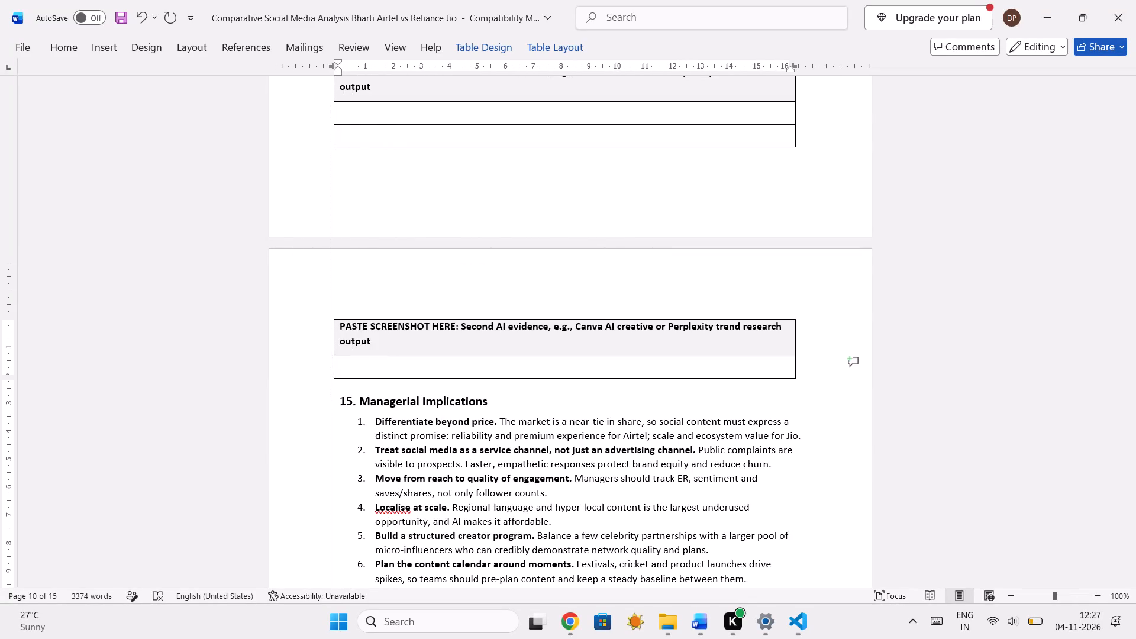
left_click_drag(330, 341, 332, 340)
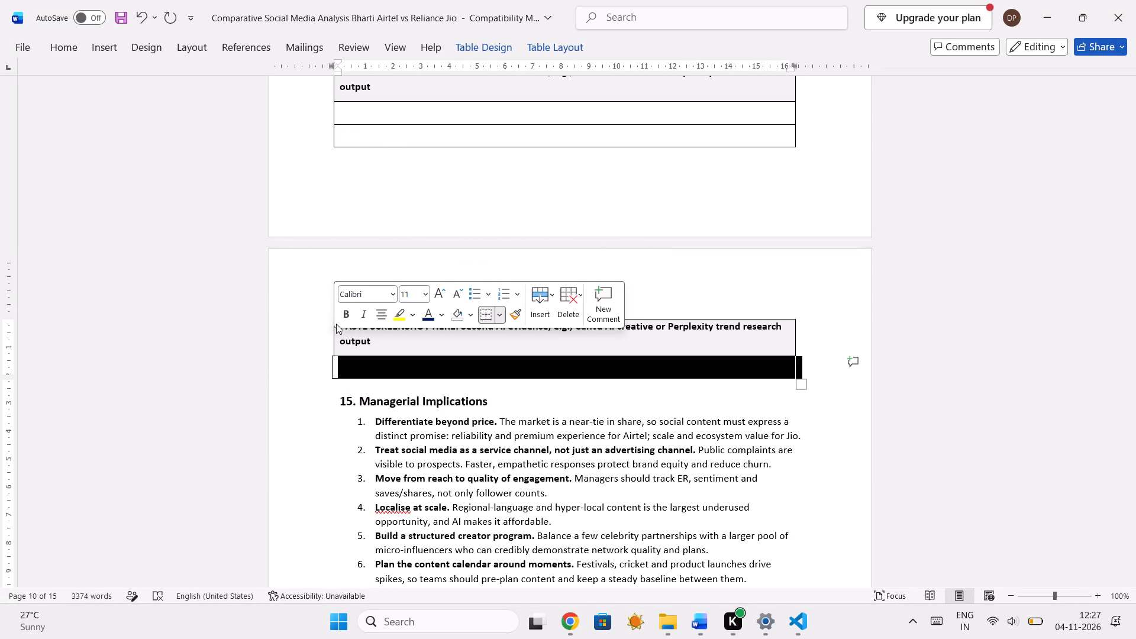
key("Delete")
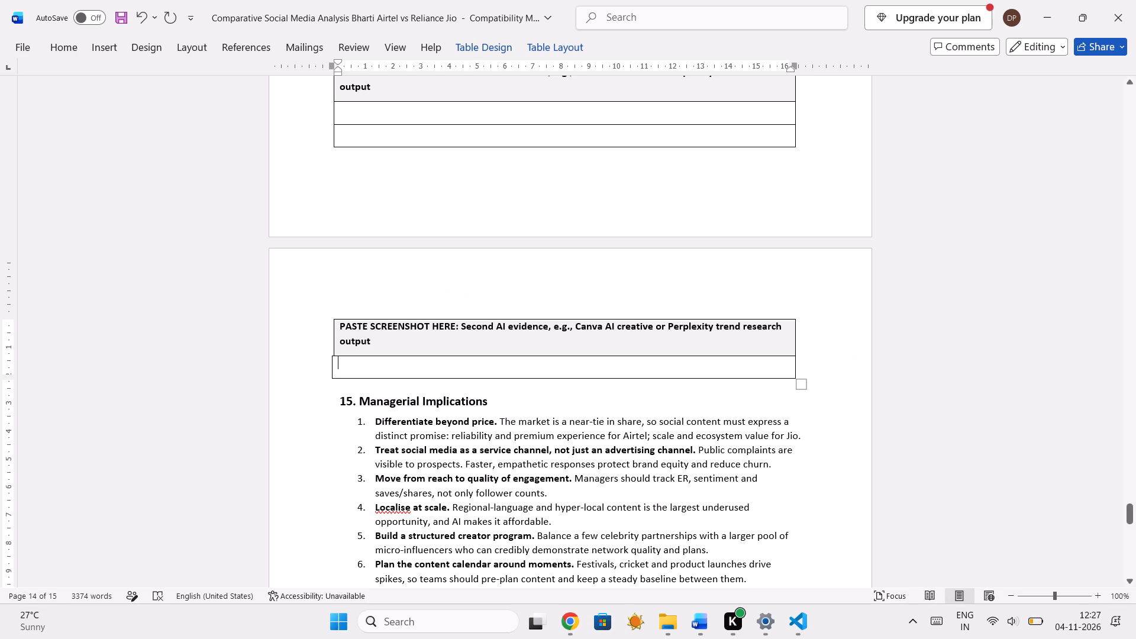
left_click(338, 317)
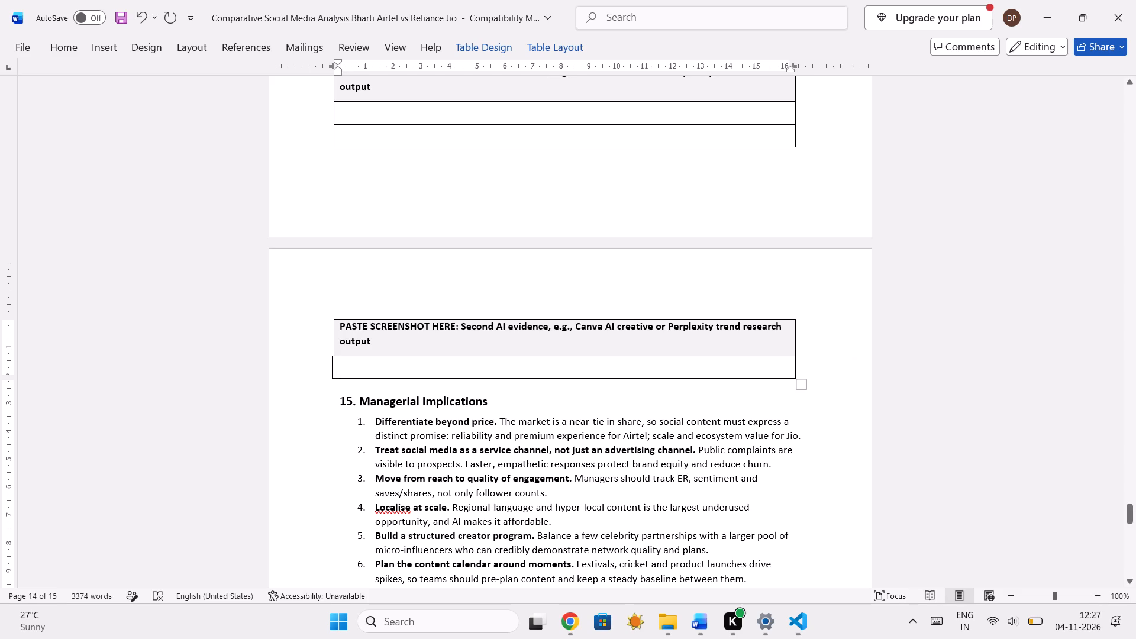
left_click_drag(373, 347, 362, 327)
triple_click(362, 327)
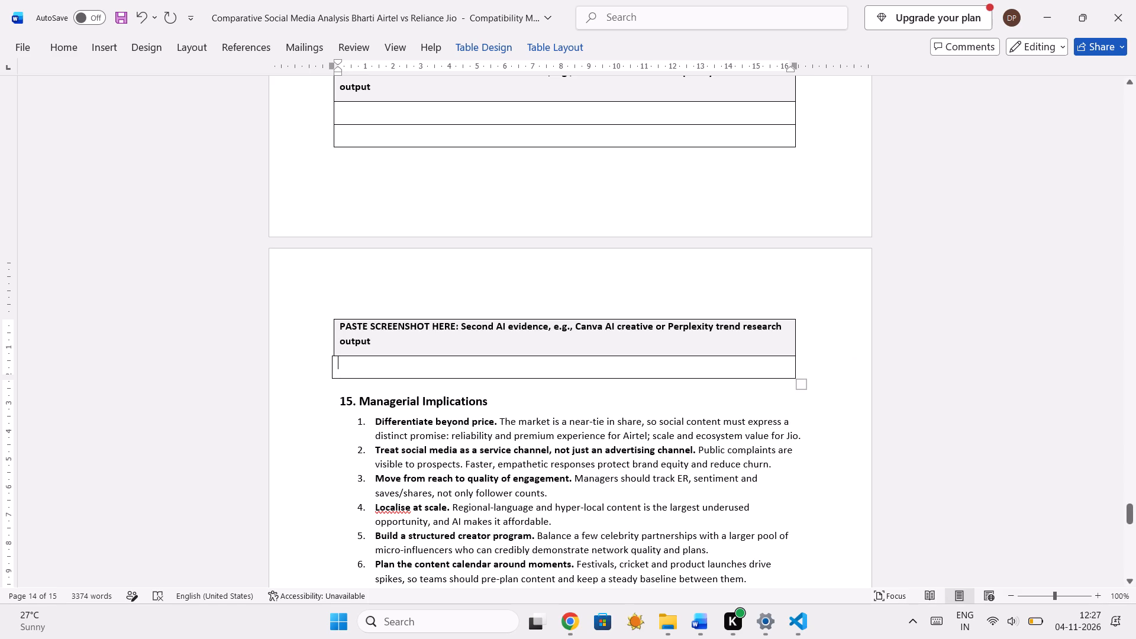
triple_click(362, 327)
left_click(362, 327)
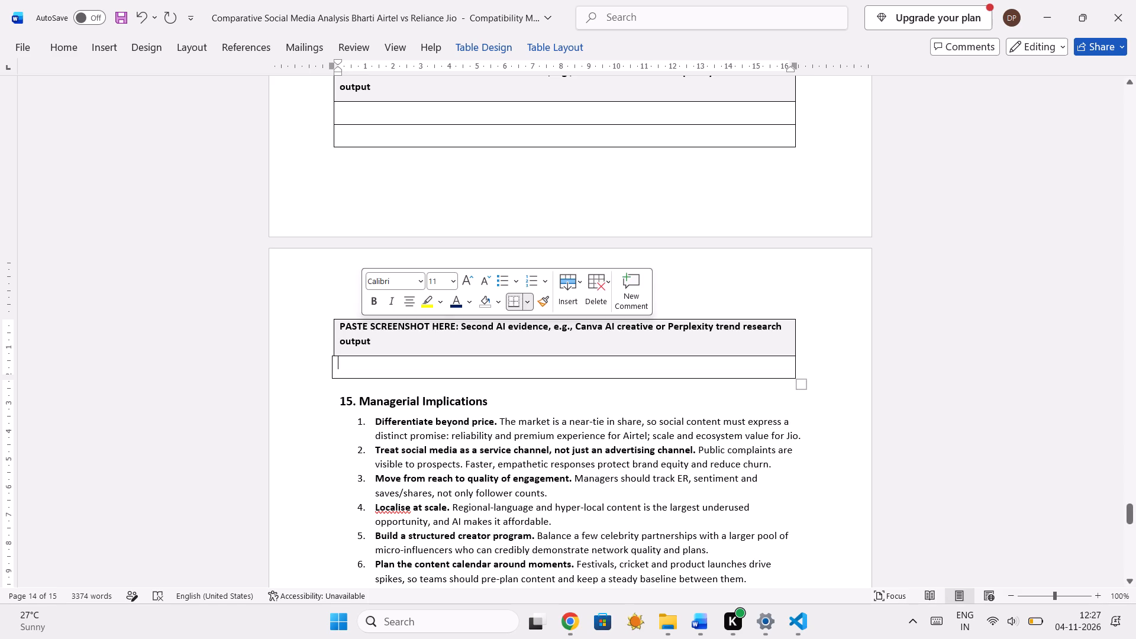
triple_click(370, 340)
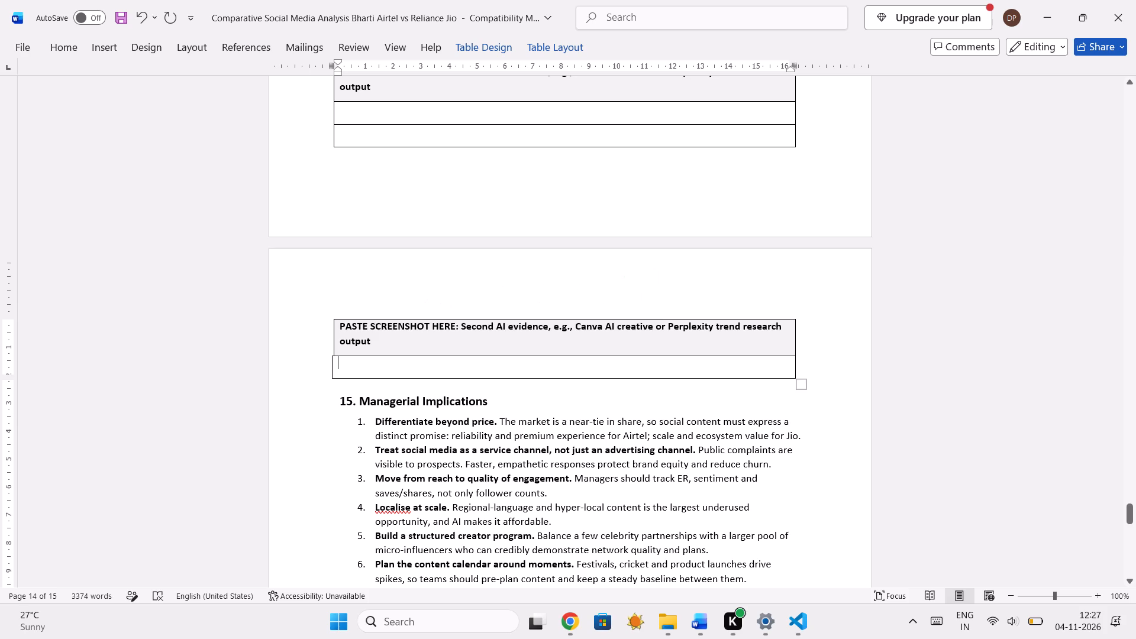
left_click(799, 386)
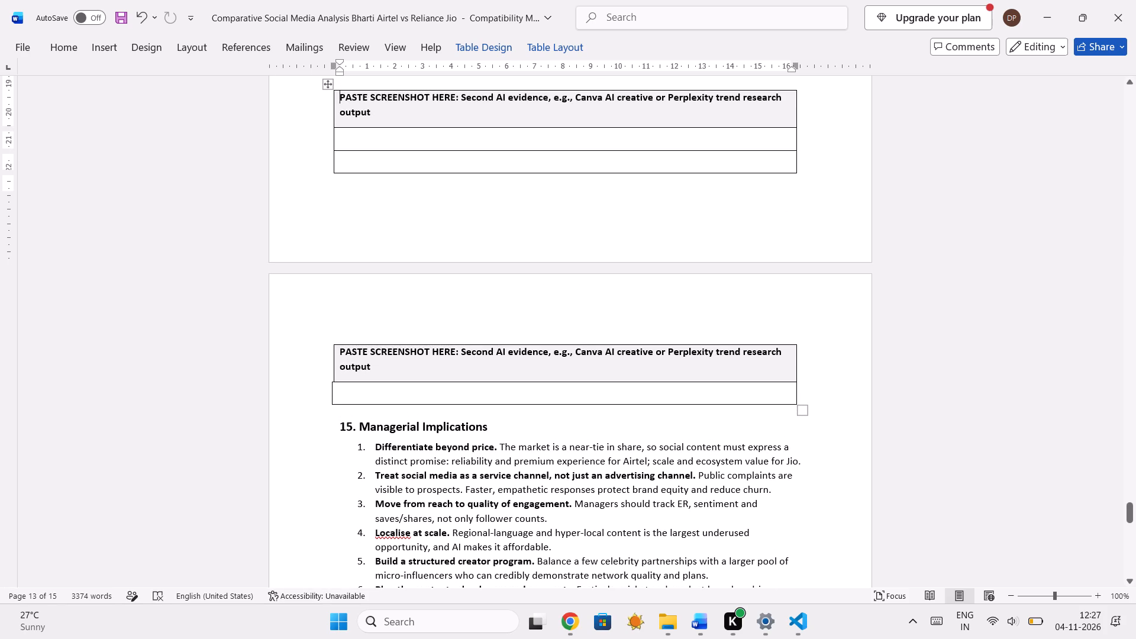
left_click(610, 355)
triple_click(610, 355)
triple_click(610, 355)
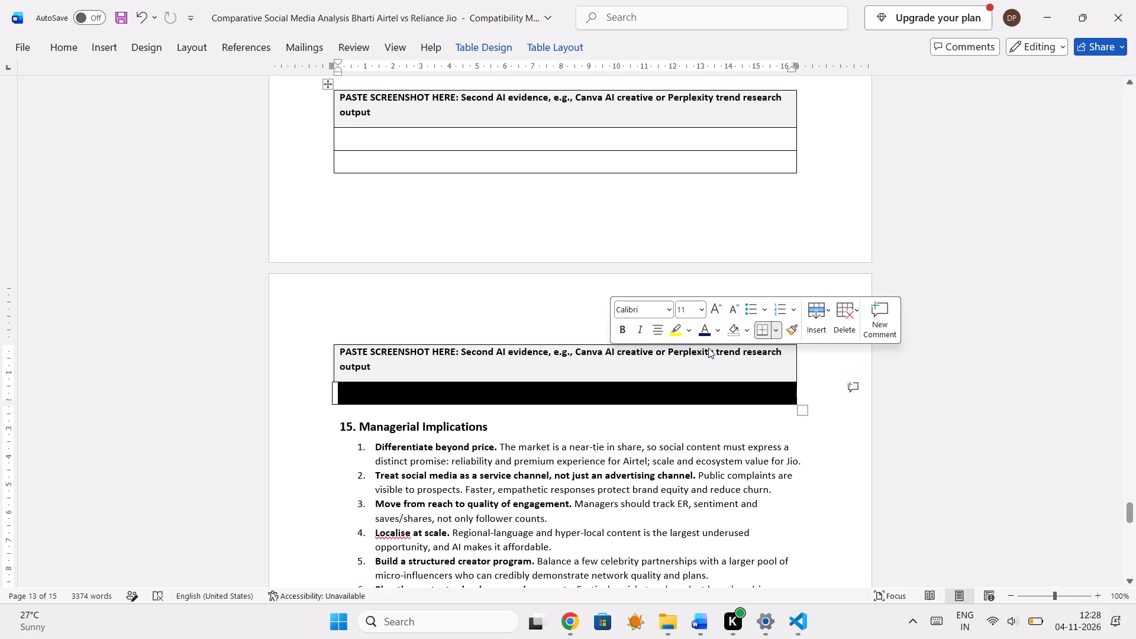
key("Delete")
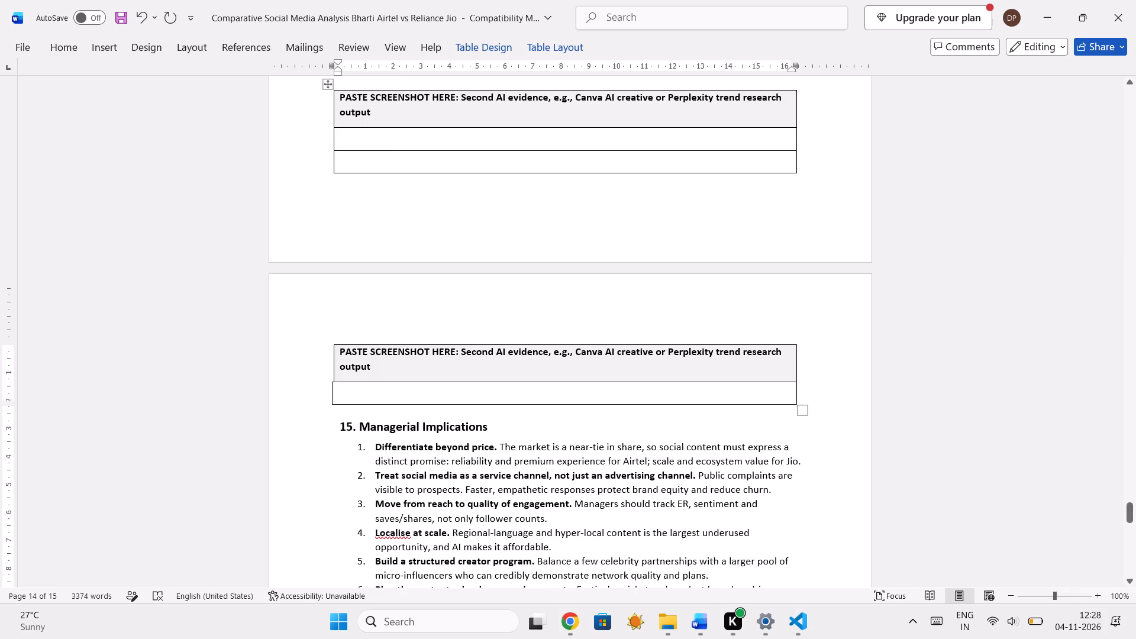
Review the report's ending from section 15 through the Conclusion, References and Appendix: Screenshot Checklist, and return to the title block on the first page.
scroll(596, 285, "up", 1)
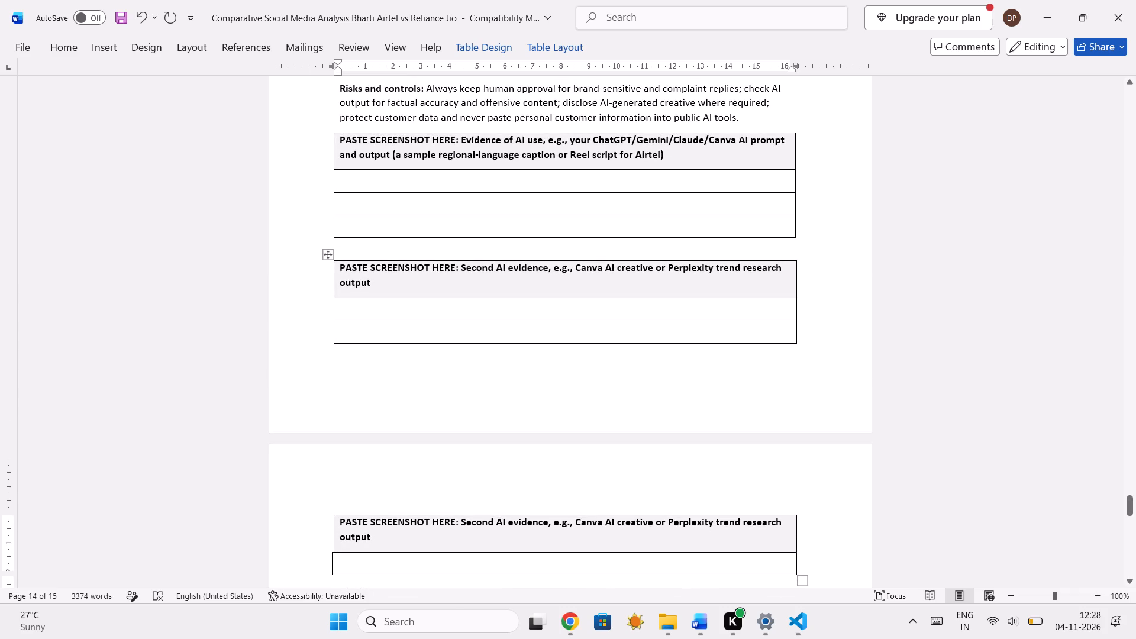
scroll(389, 270, "down", 4)
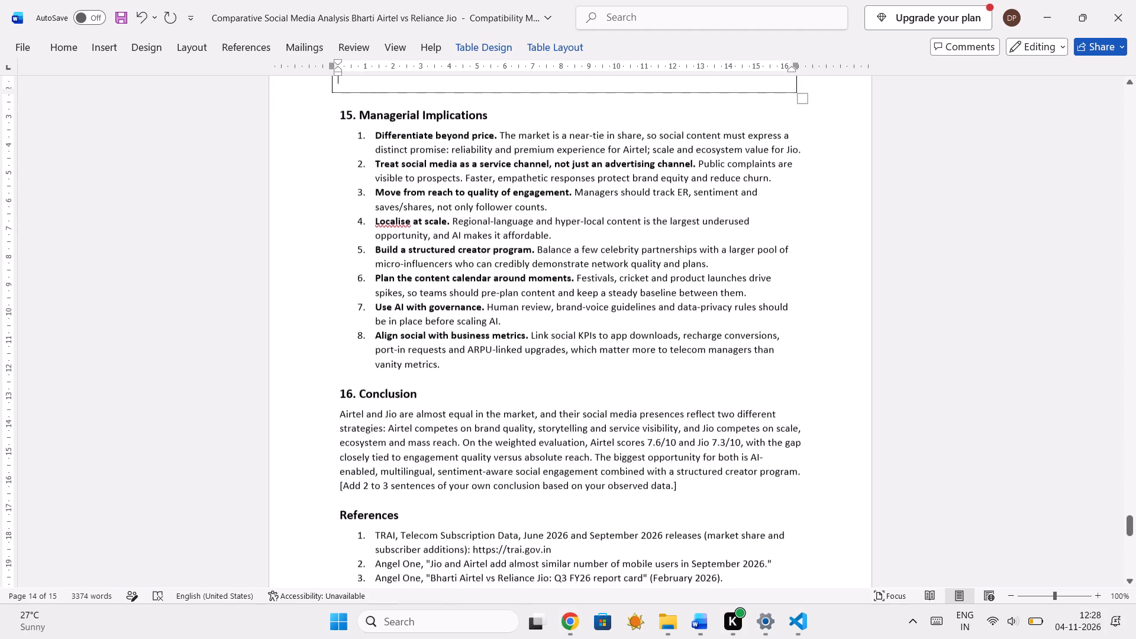
scroll(389, 270, "down", 3)
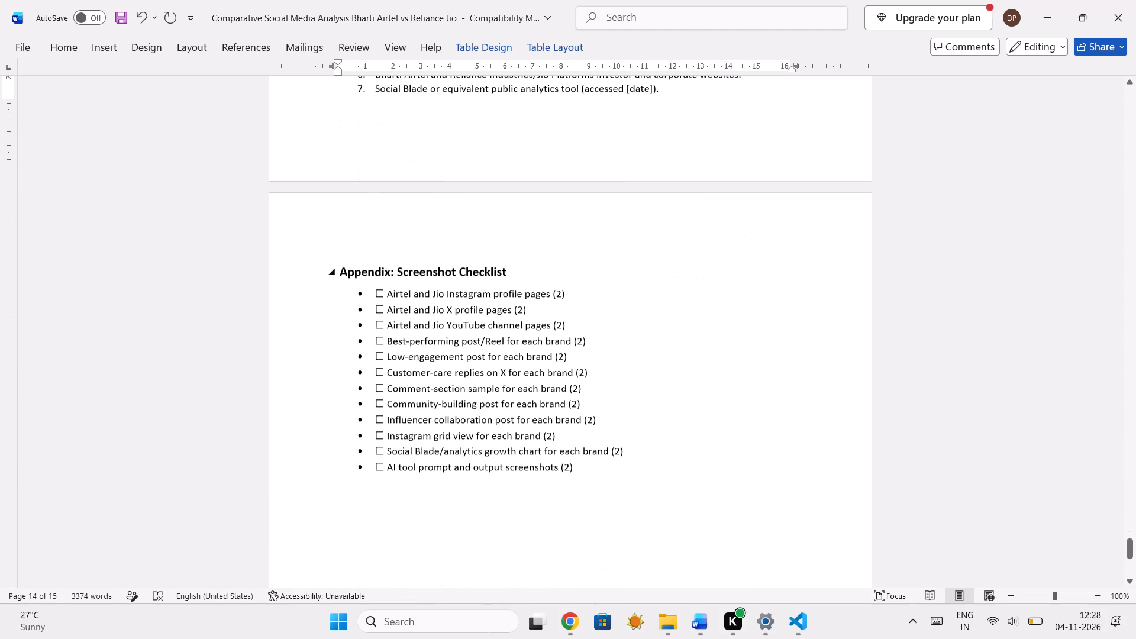
scroll(389, 270, "down", 1)
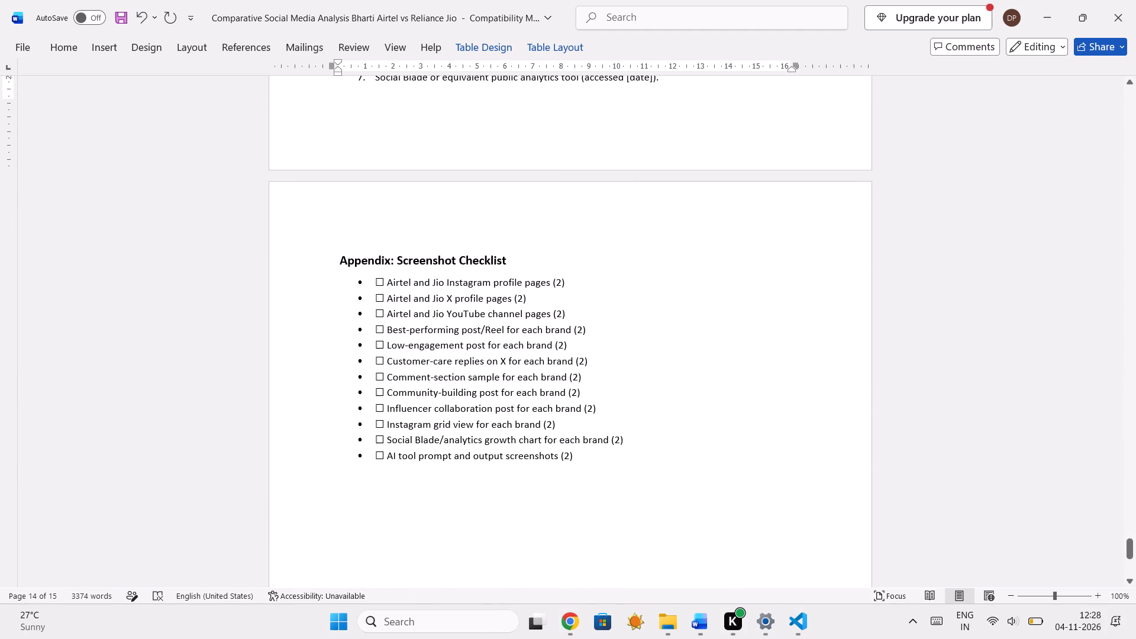
scroll(480, 201, "up", 3)
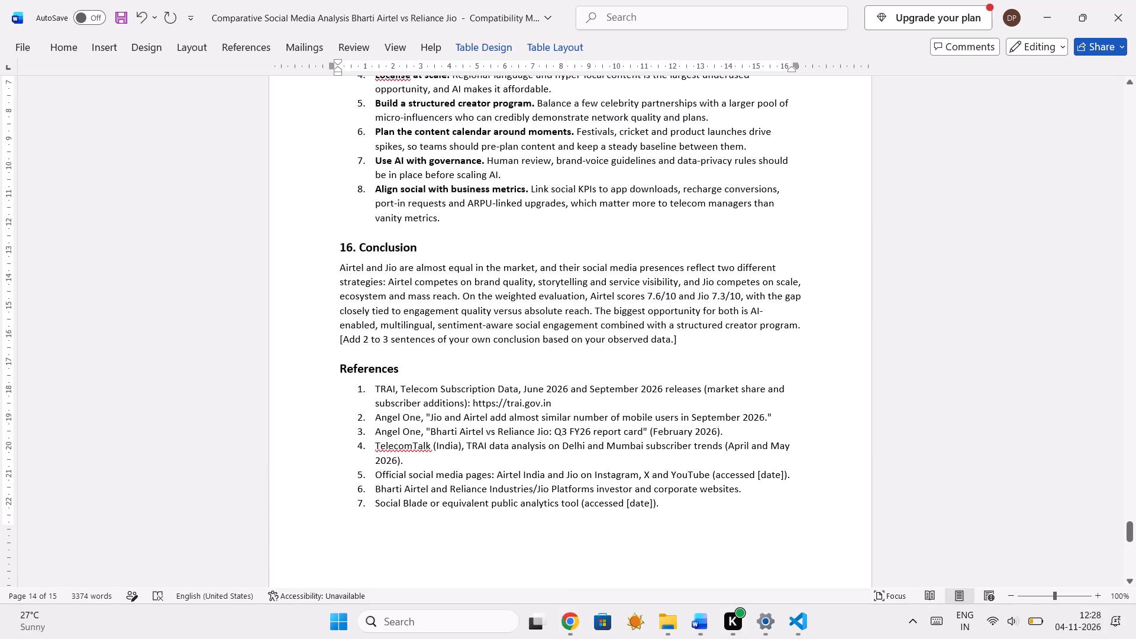
scroll(480, 201, "up", 5)
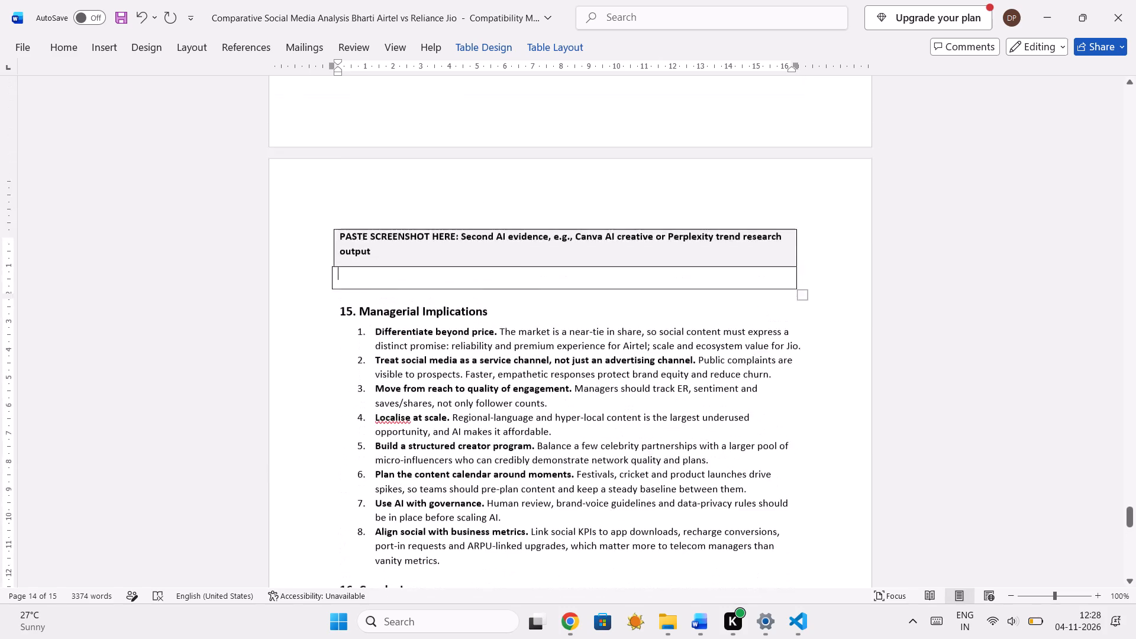
scroll(480, 201, "up", 14)
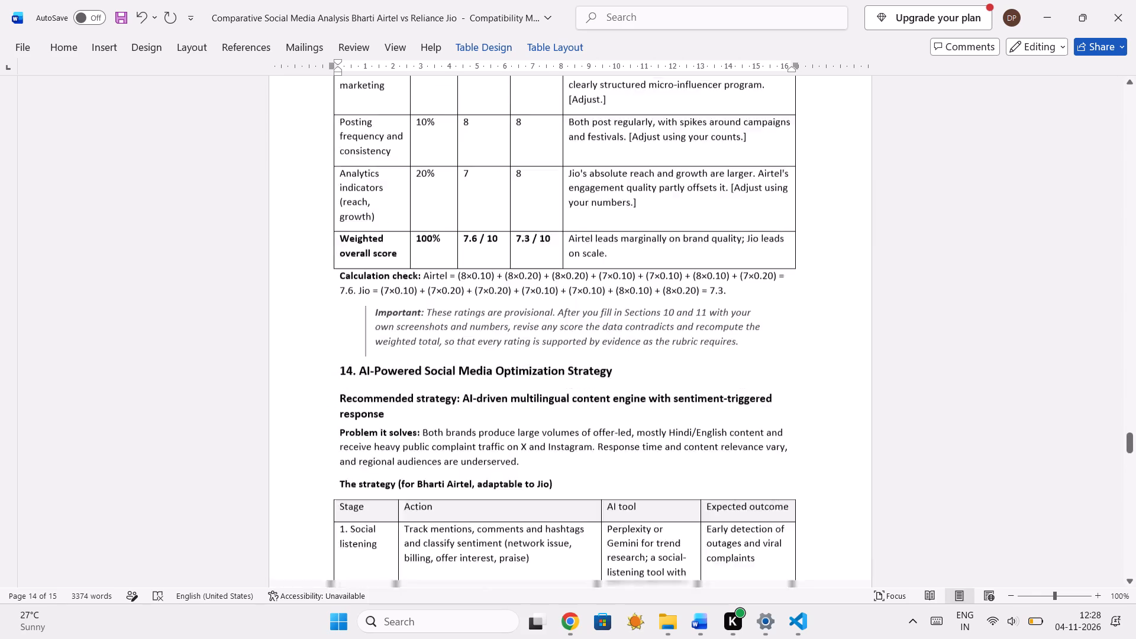
scroll(480, 201, "up", 13)
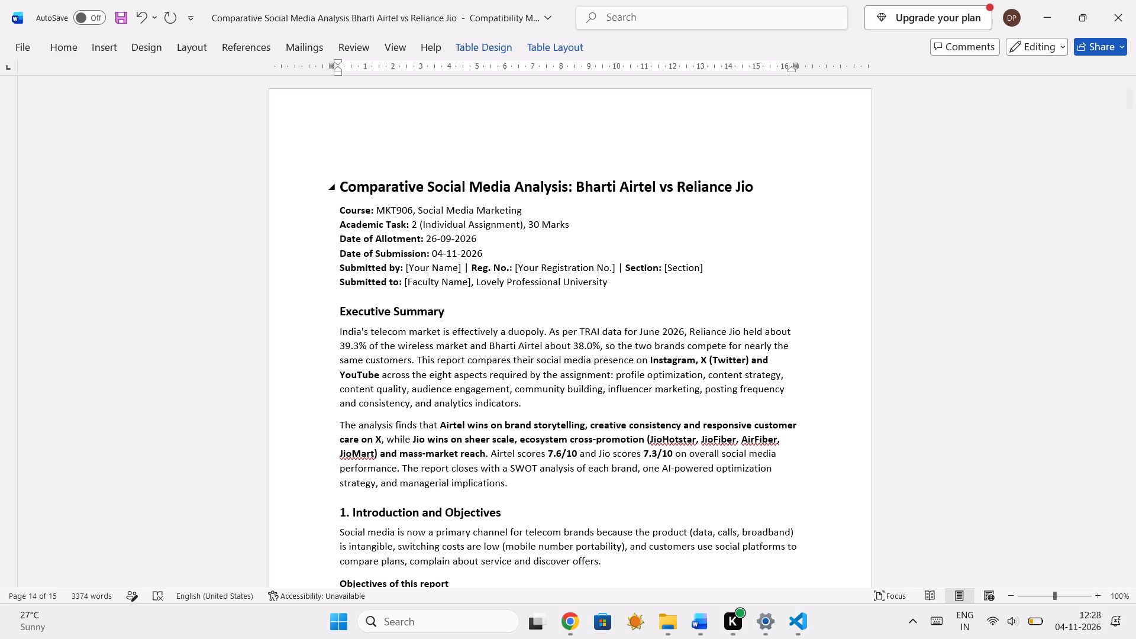
Place the cursor in the first empty row of the Airtel Instagram profile page screenshot placeholder, above section 4.2 X (Twitter).
left_click(92, 40)
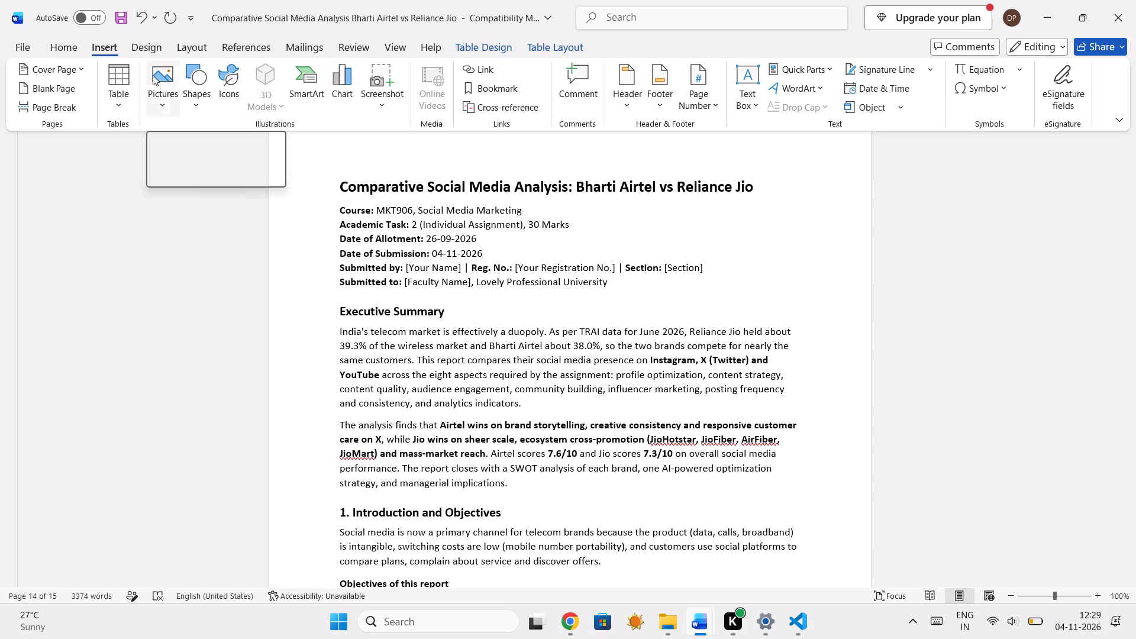
left_click(167, 476)
scroll(345, 402, "down", 4)
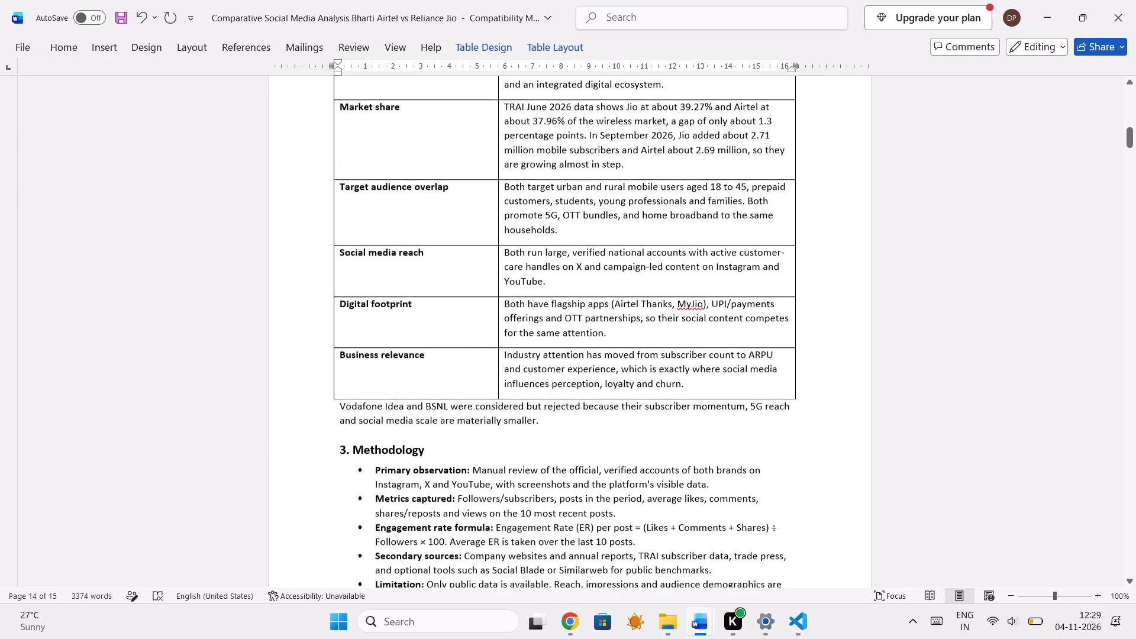
scroll(345, 402, "down", 7)
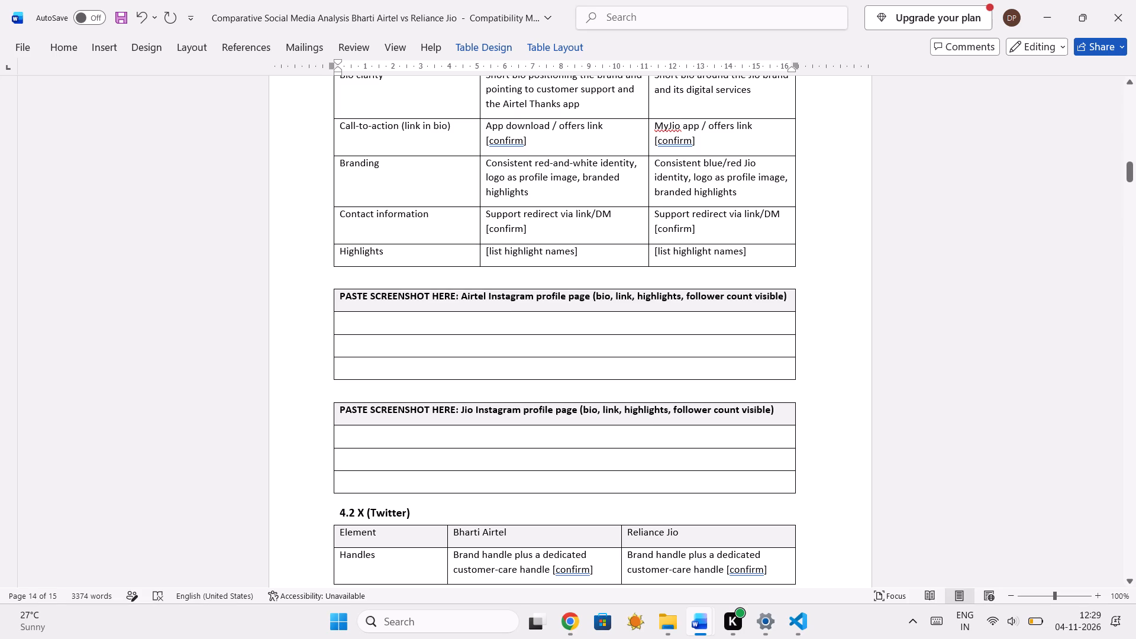
left_click(407, 325)
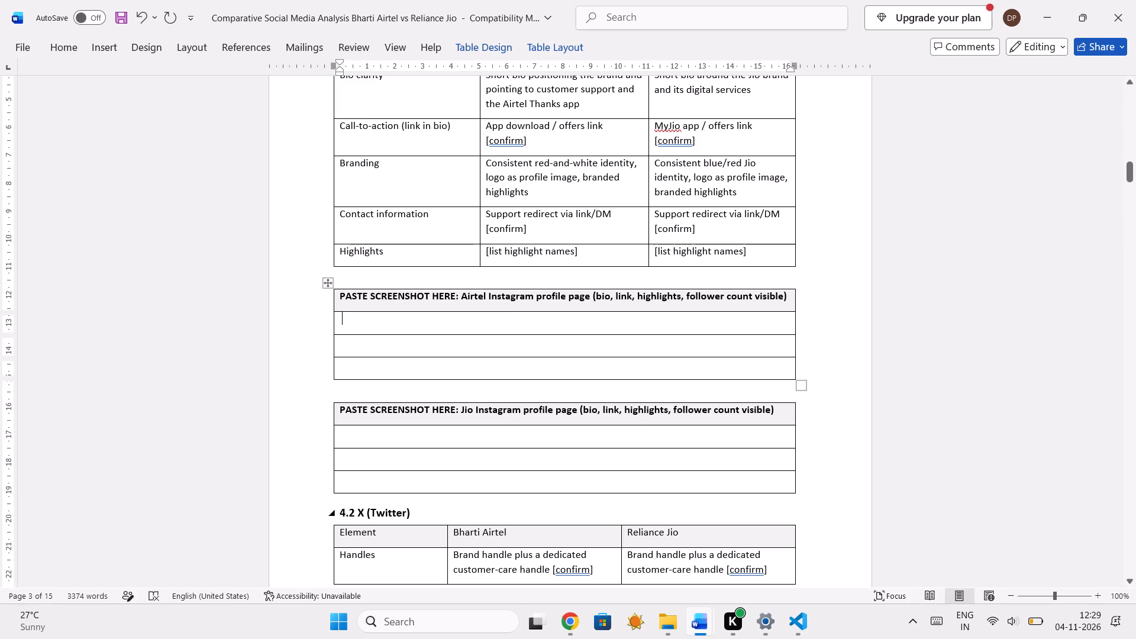
Switch to Chrome, reload the Cricbuzz live page for the New Zealand vs India 1st ODI, and read its score and commentary.
left_click(575, 625)
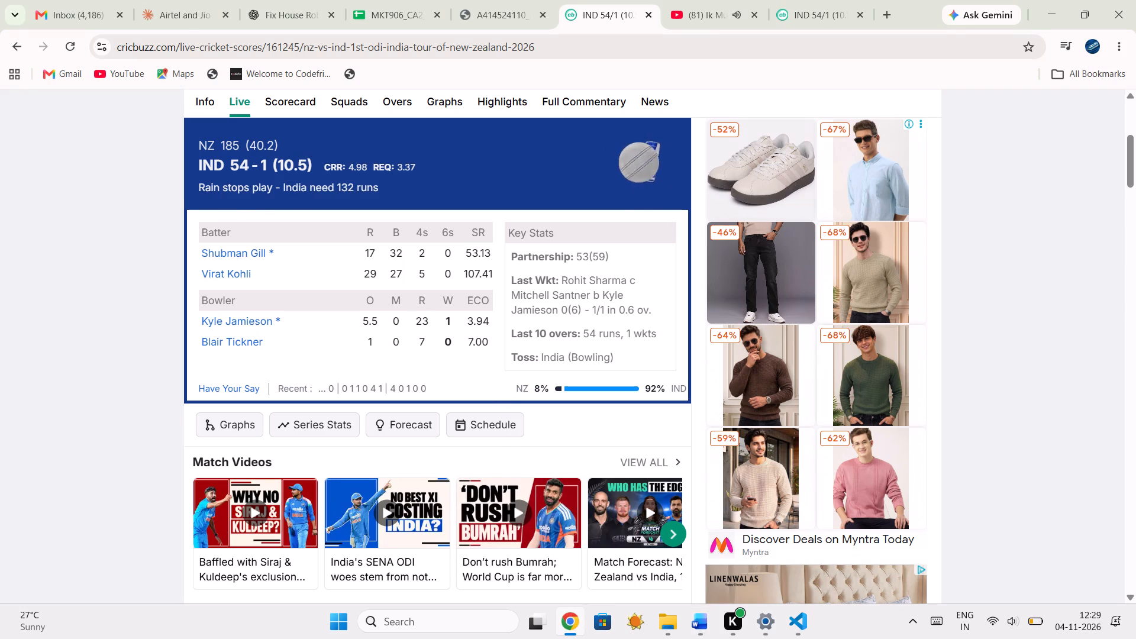
left_click(72, 47)
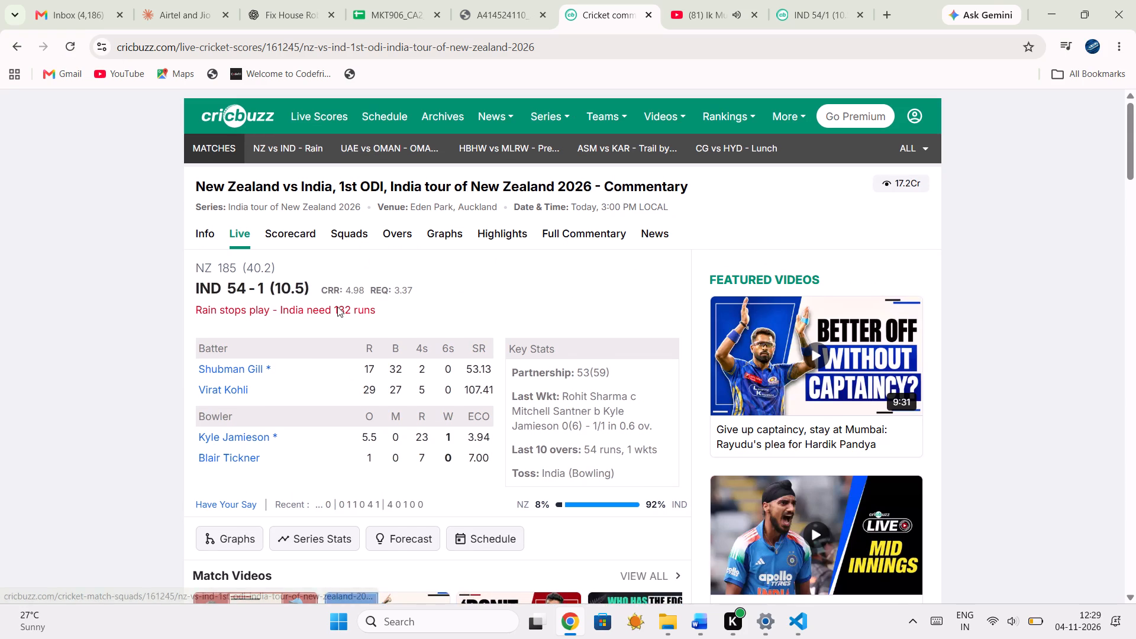
scroll(337, 306, "down", 3)
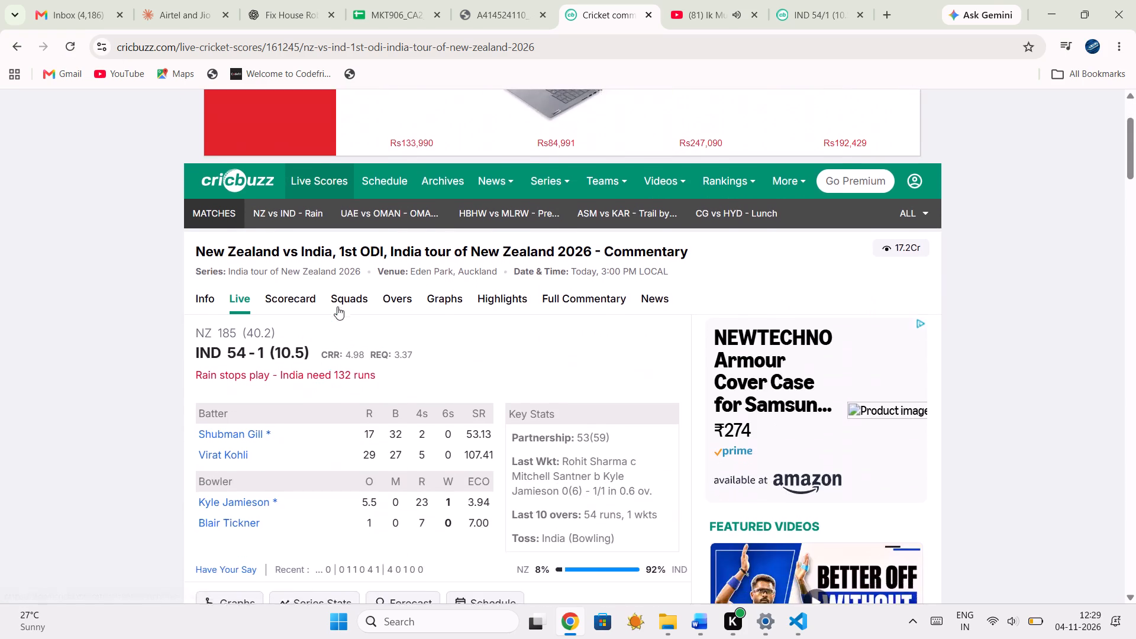
scroll(337, 306, "down", 2)
scroll(337, 306, "up", 1)
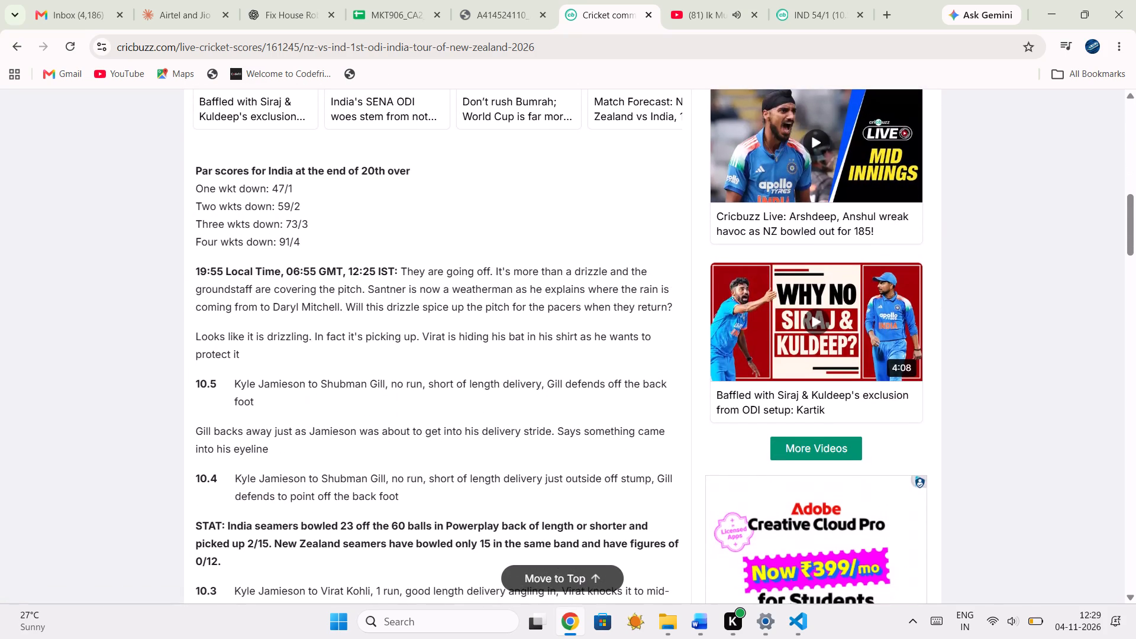
scroll(337, 306, "up", 2)
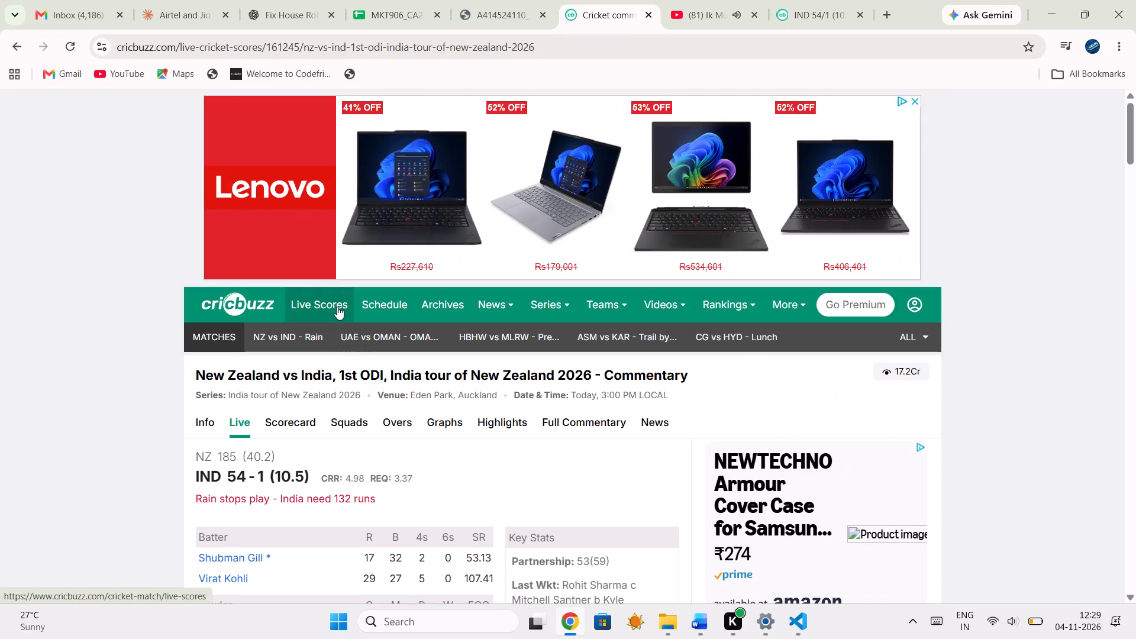
scroll(337, 306, "down", 3)
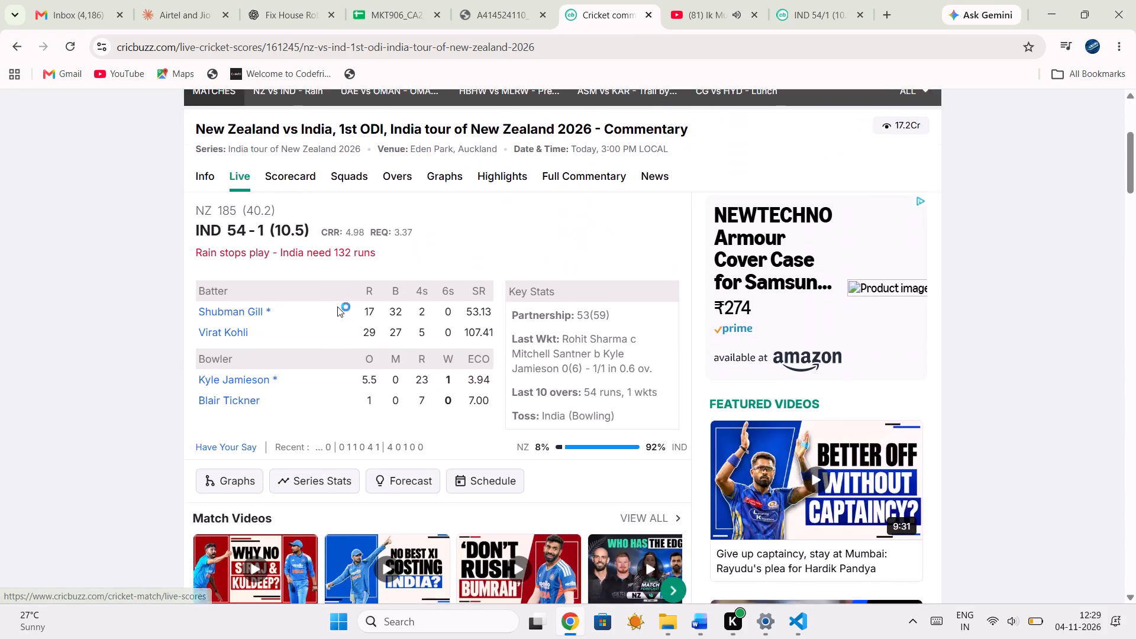
scroll(337, 306, "down", 2)
scroll(337, 306, "up", 2)
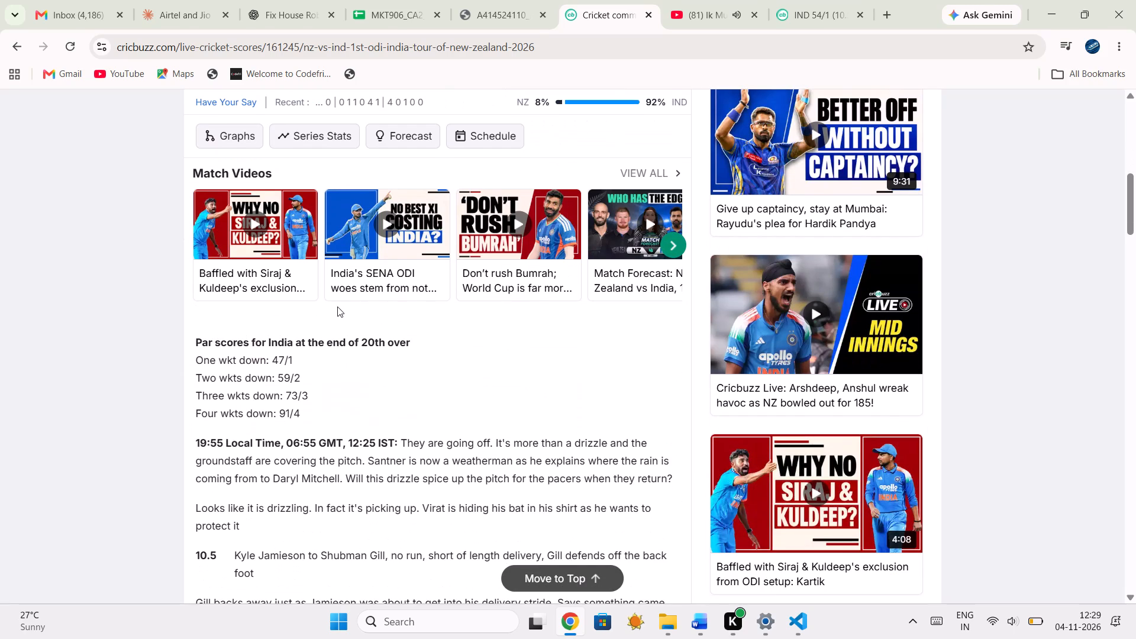
scroll(337, 306, "up", 11)
scroll(337, 306, "down", 1)
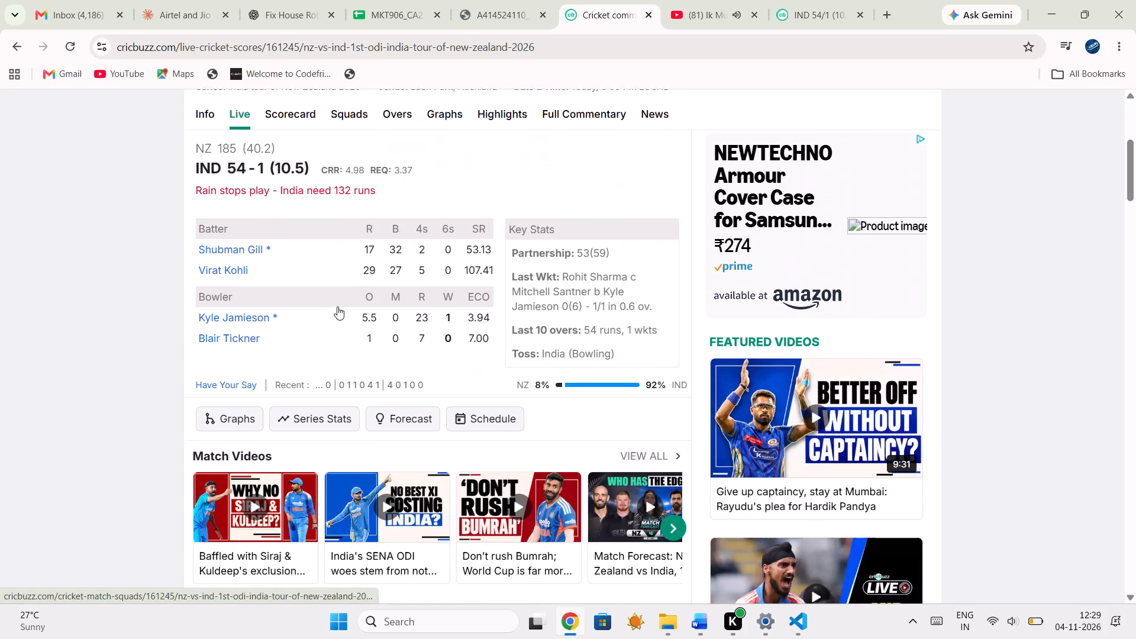
scroll(337, 306, "down", 3)
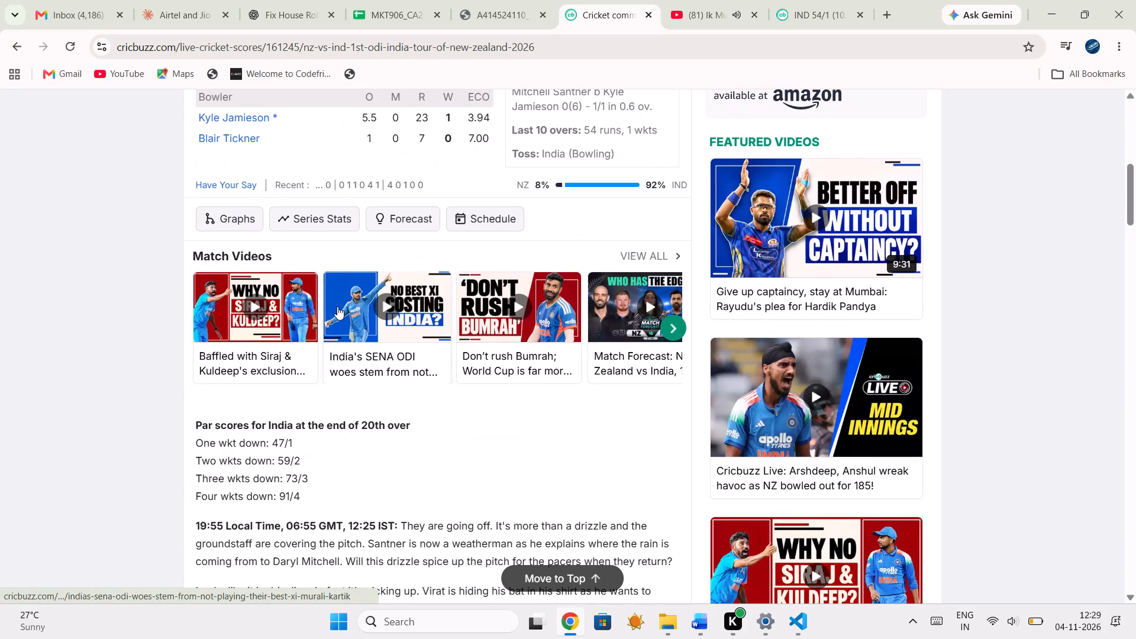
scroll(337, 306, "down", 1)
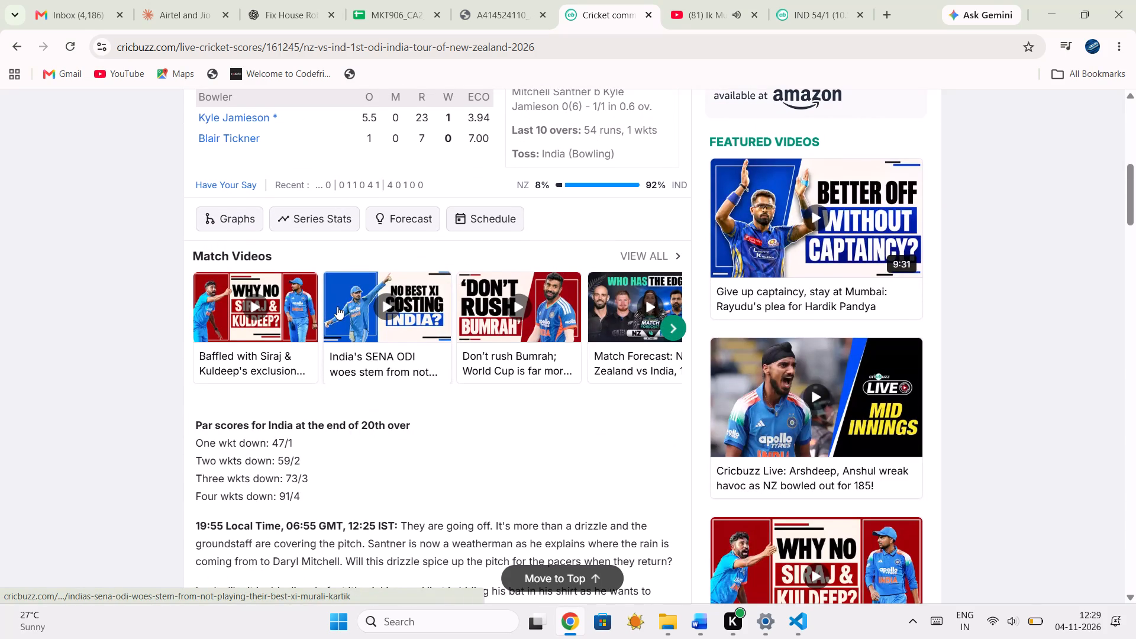
scroll(337, 306, "down", 2)
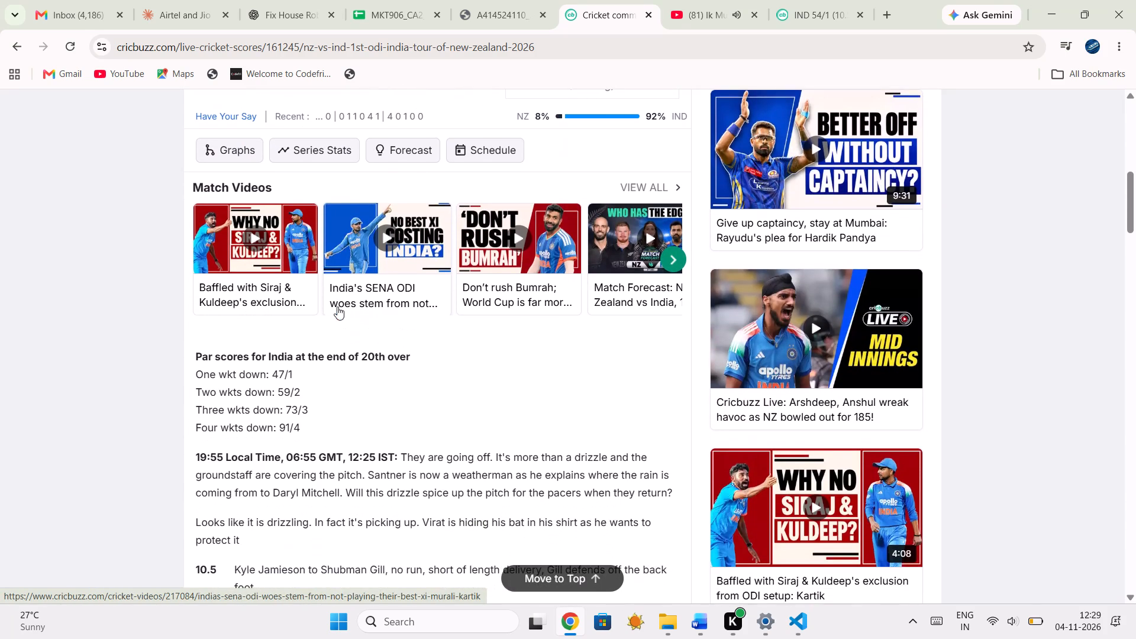
scroll(337, 306, "down", 2)
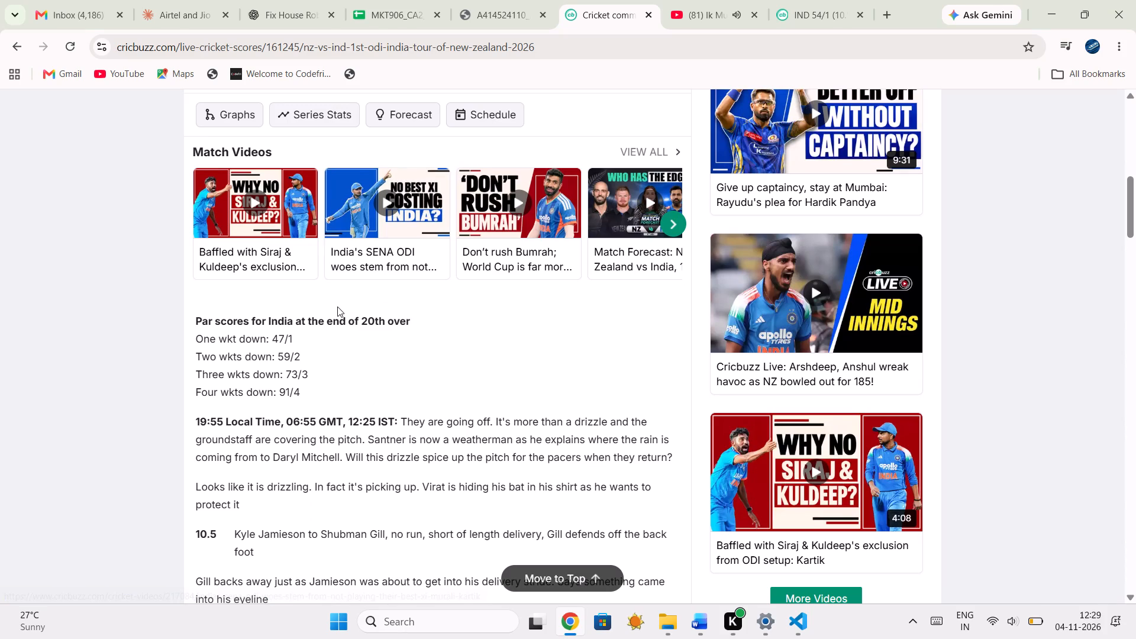
scroll(337, 306, "down", 1)
Read the Cricbuzz ball-by-ball commentary for the New Zealand vs India 1st ODI, from the 20th-over par scores back to over 8 and its embedded Sony Sports Network post.
scroll(337, 306, "down", 6)
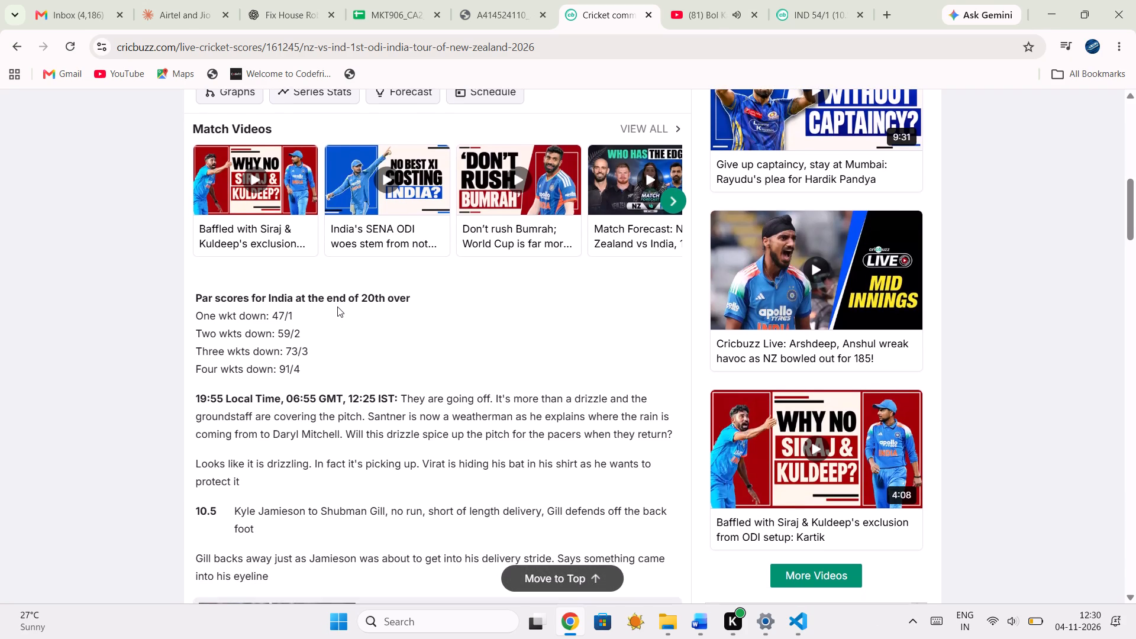
scroll(337, 306, "down", 1)
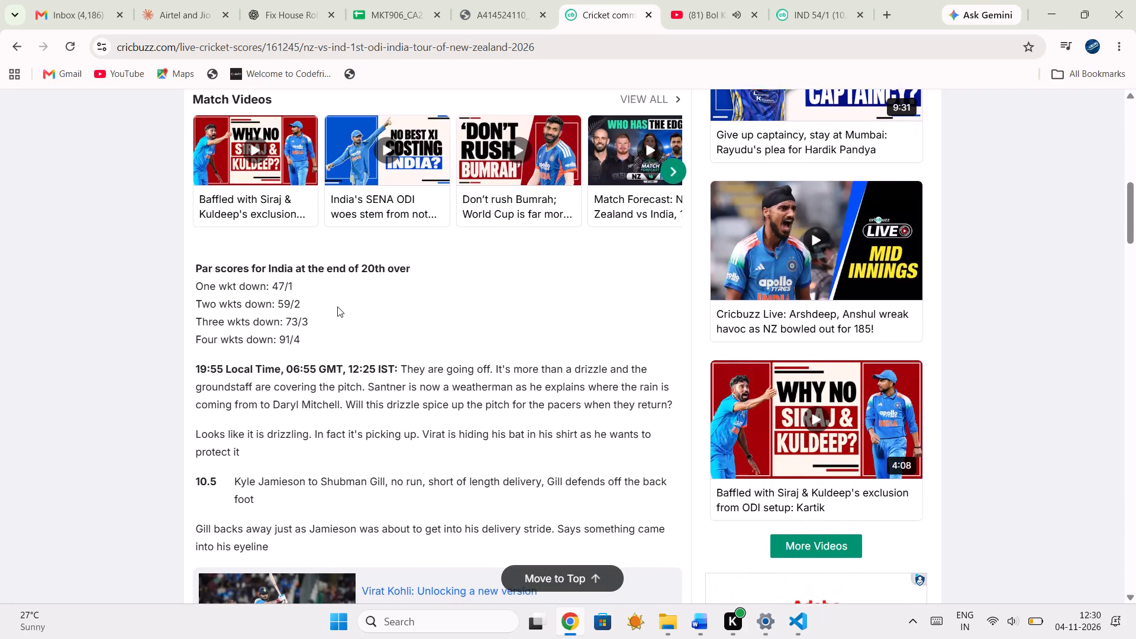
scroll(337, 306, "down", 1)
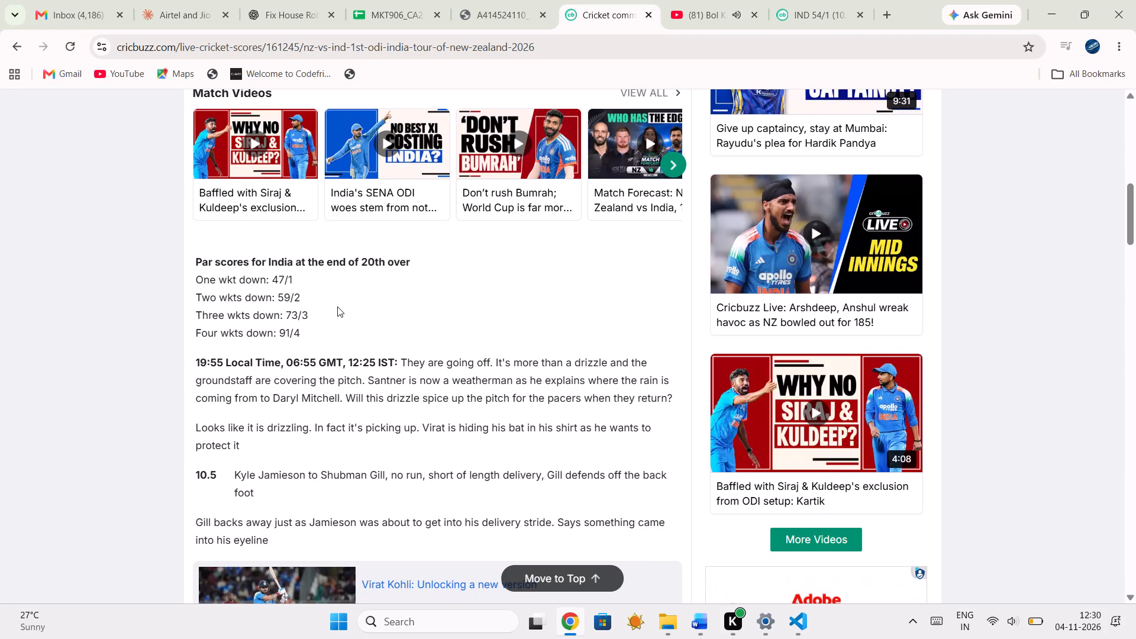
scroll(337, 306, "down", 1)
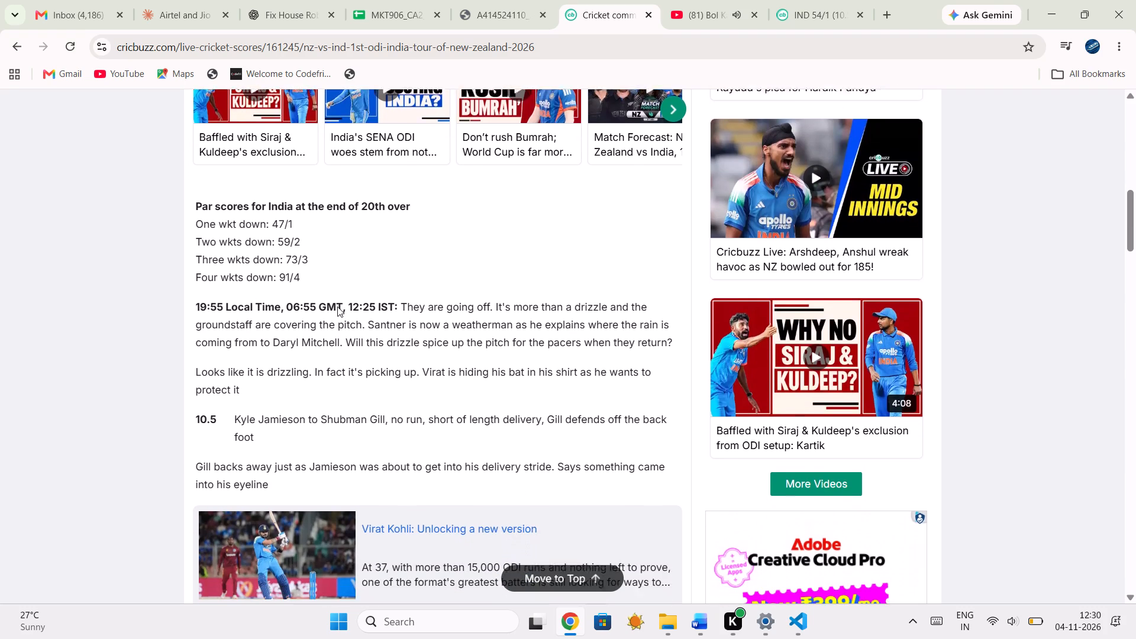
scroll(337, 306, "down", 1)
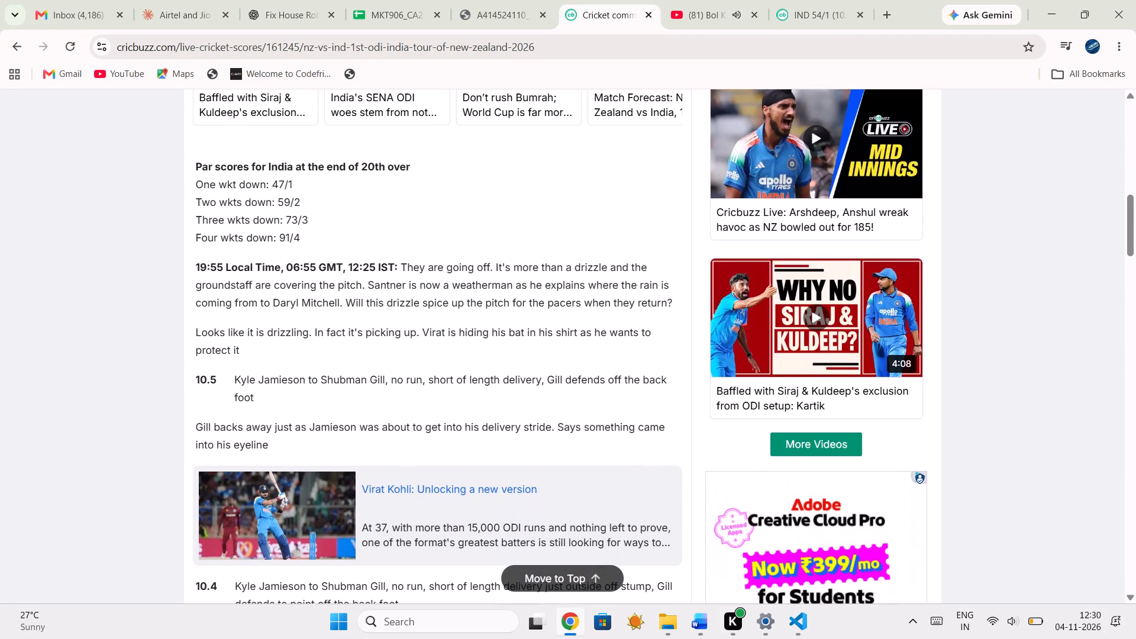
scroll(337, 306, "down", 2)
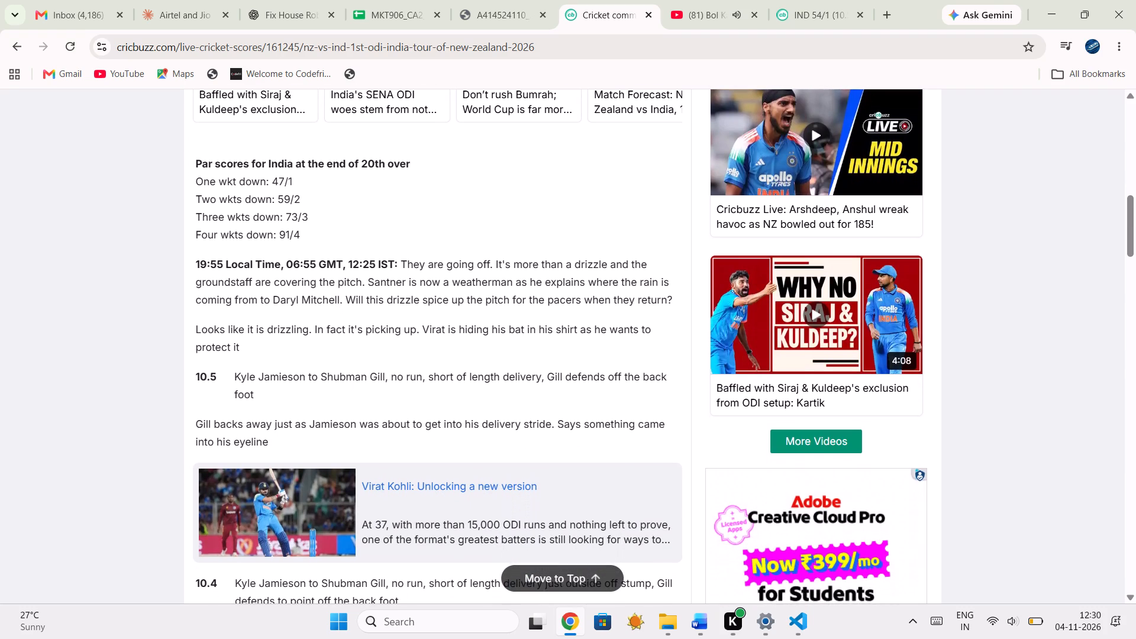
scroll(337, 306, "down", 2)
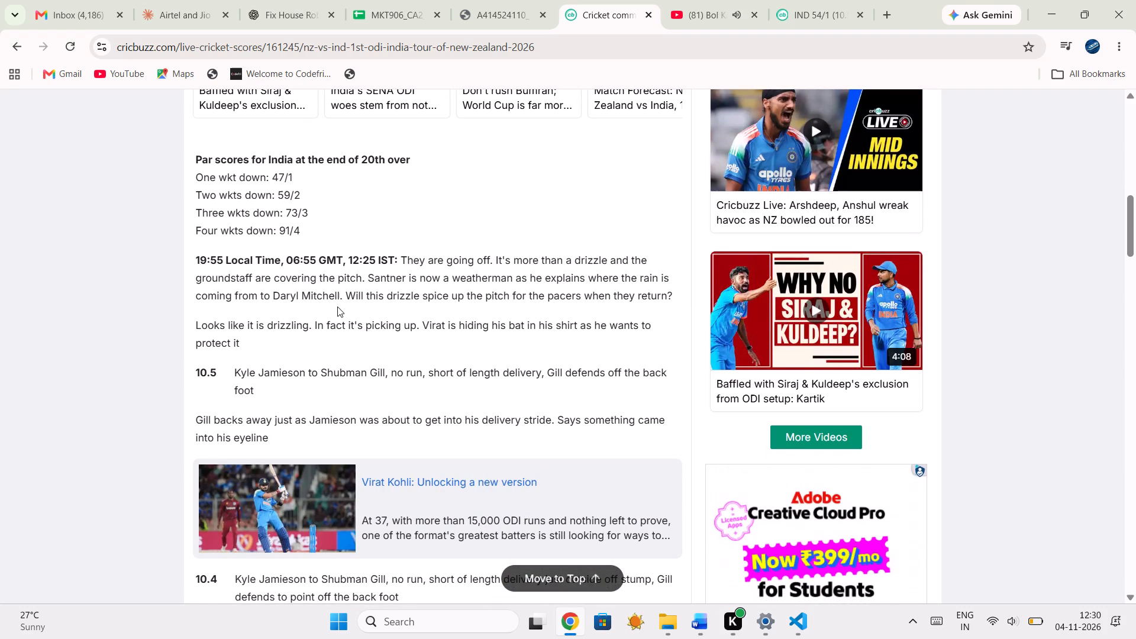
scroll(337, 306, "down", 2)
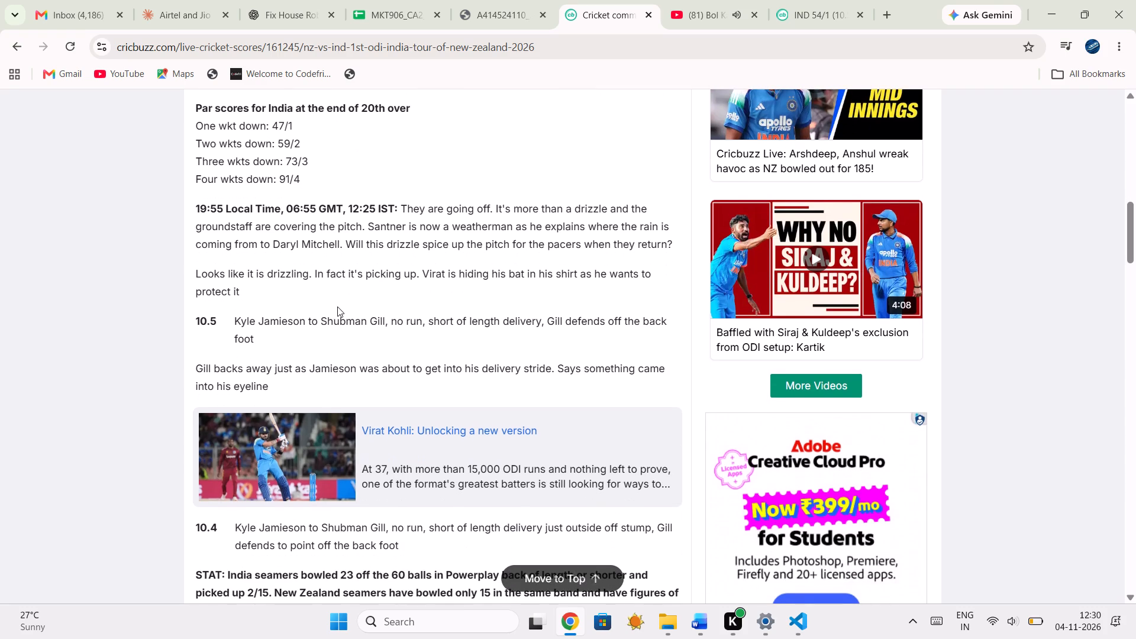
scroll(337, 306, "down", 1)
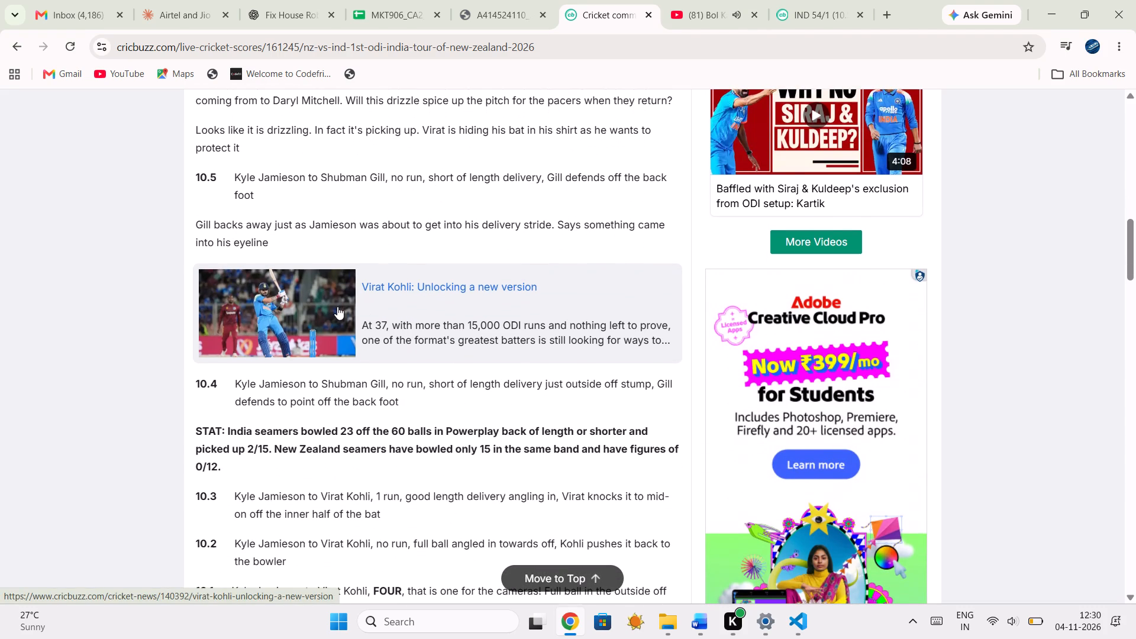
scroll(337, 306, "down", 3)
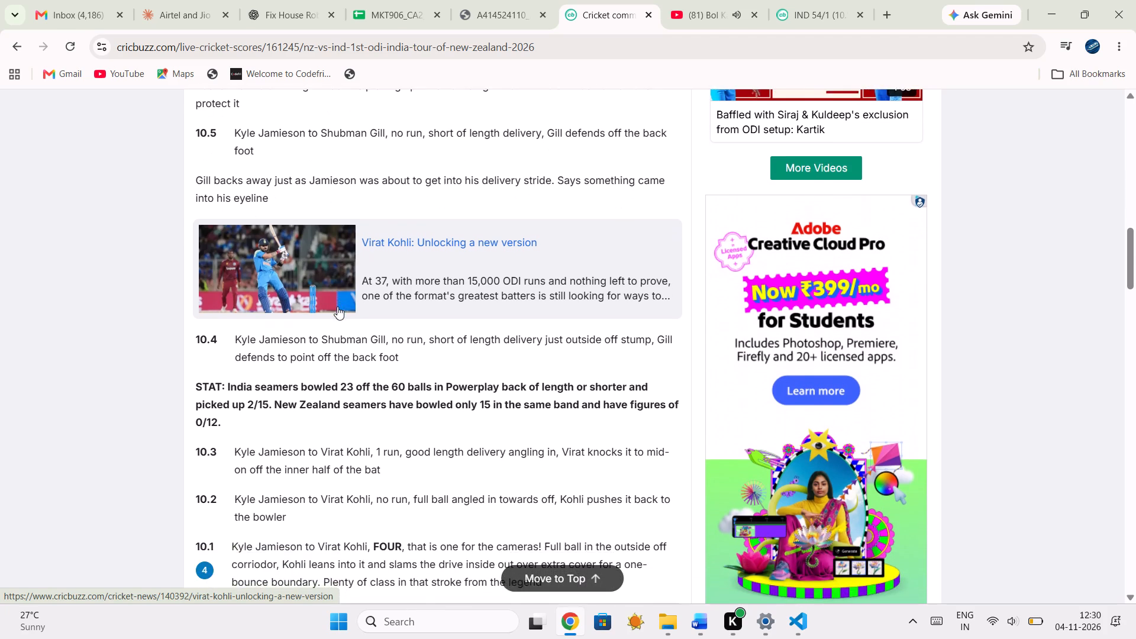
scroll(337, 306, "down", 1)
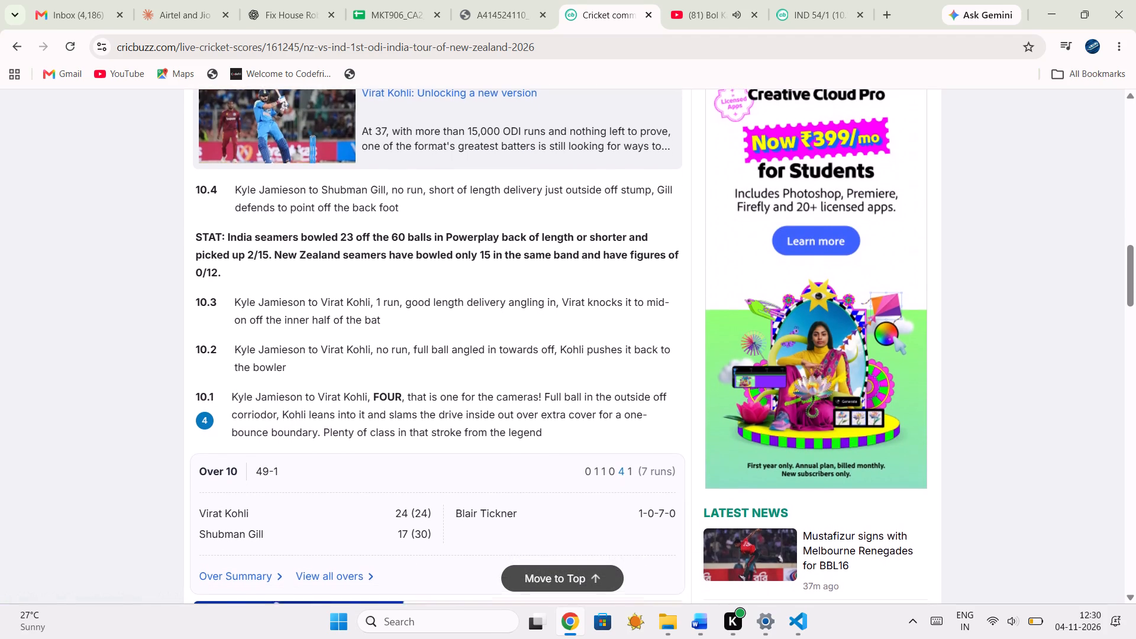
scroll(337, 306, "down", 4)
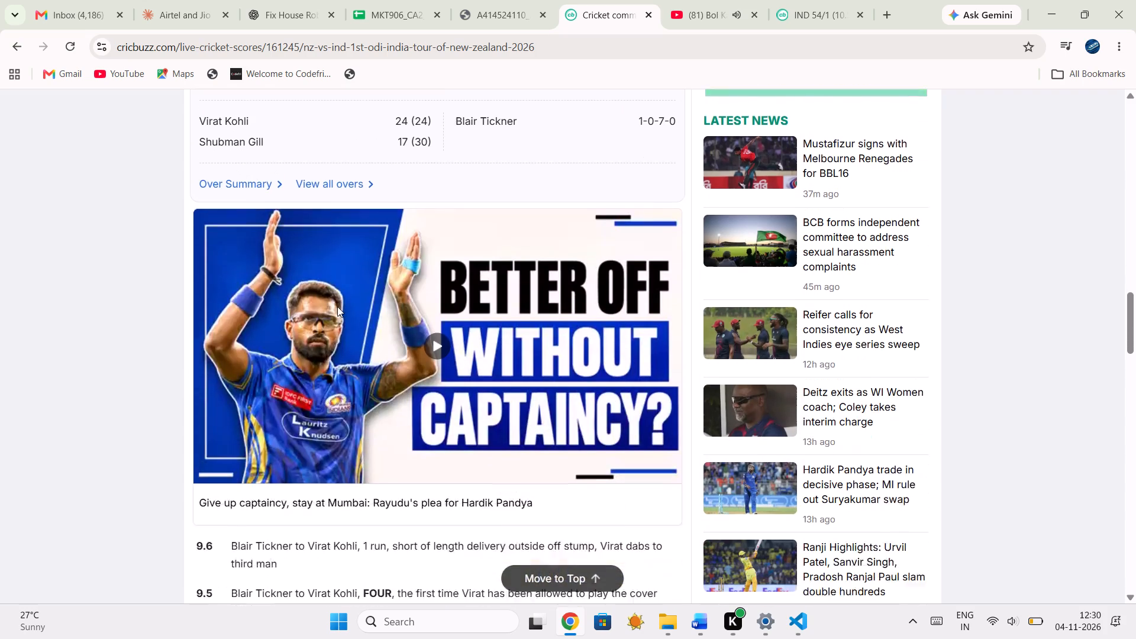
scroll(337, 306, "down", 2)
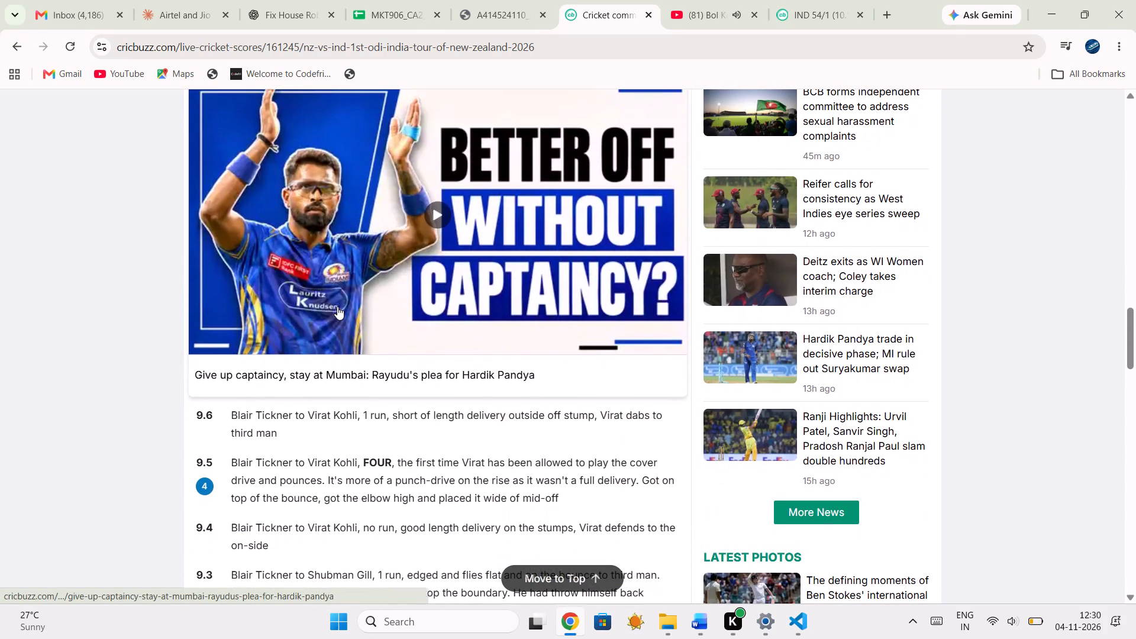
scroll(337, 306, "down", 1)
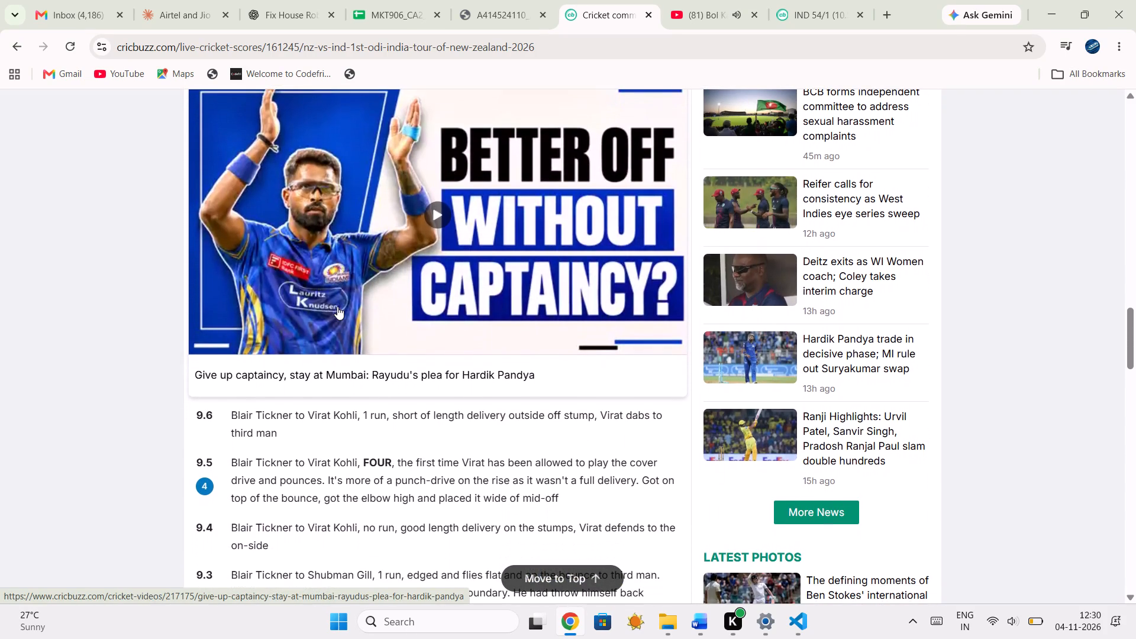
scroll(337, 306, "down", 1)
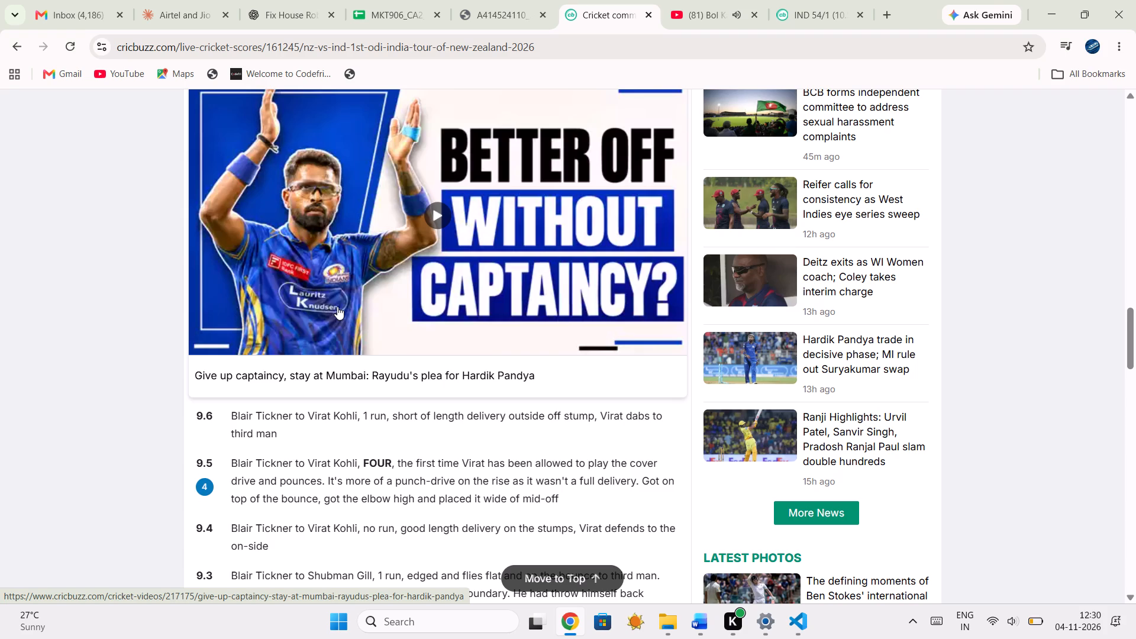
scroll(337, 306, "down", 3)
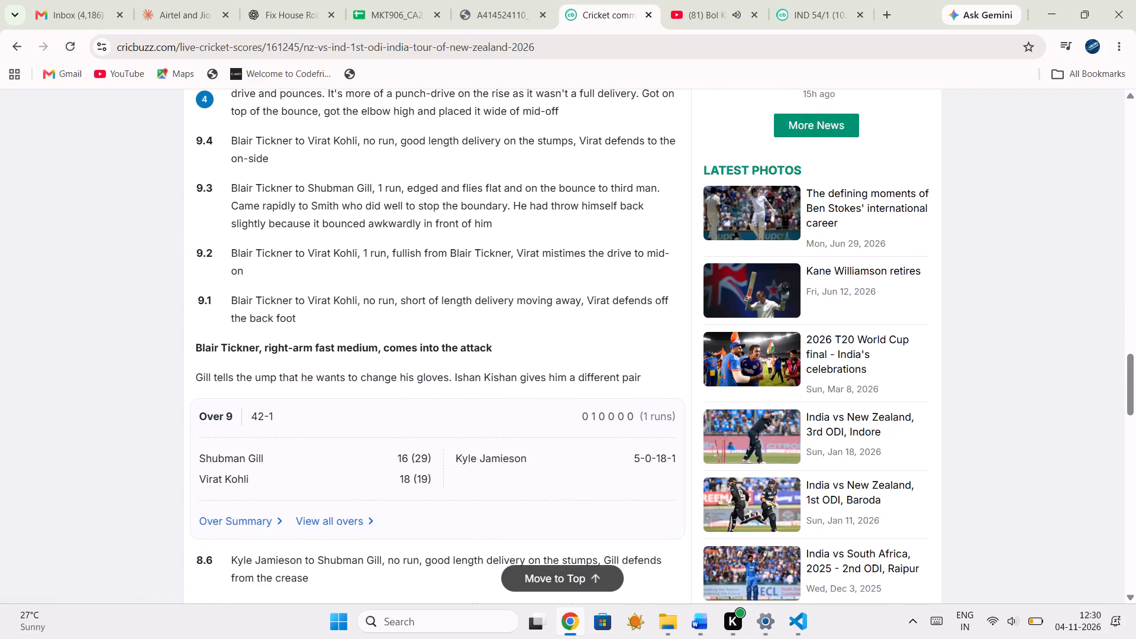
scroll(337, 306, "down", 4)
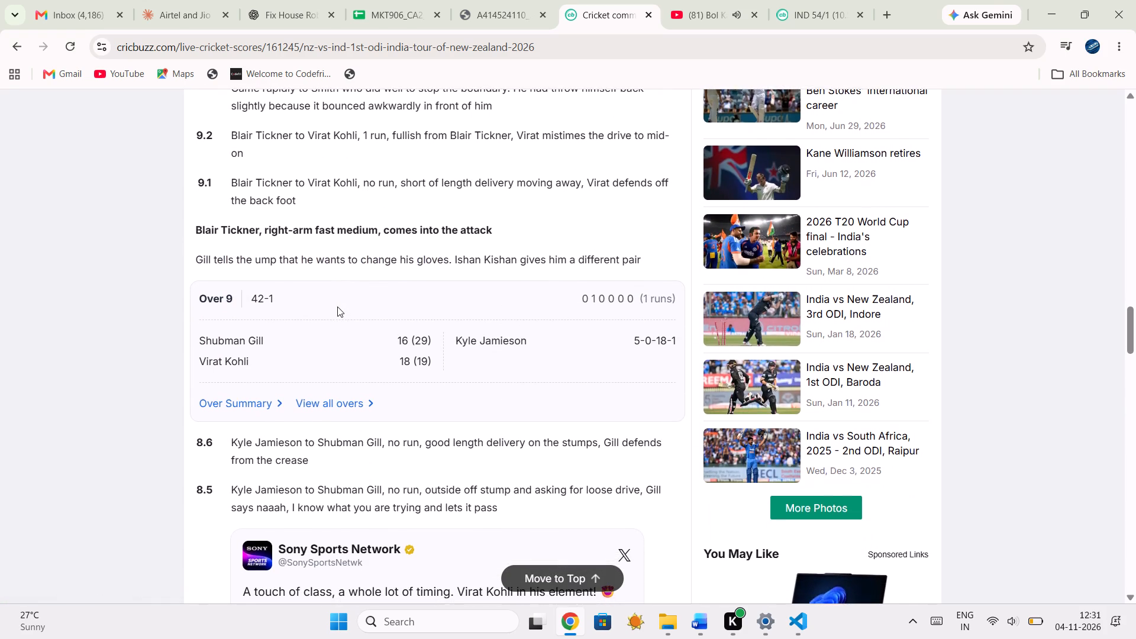
scroll(337, 306, "down", 3)
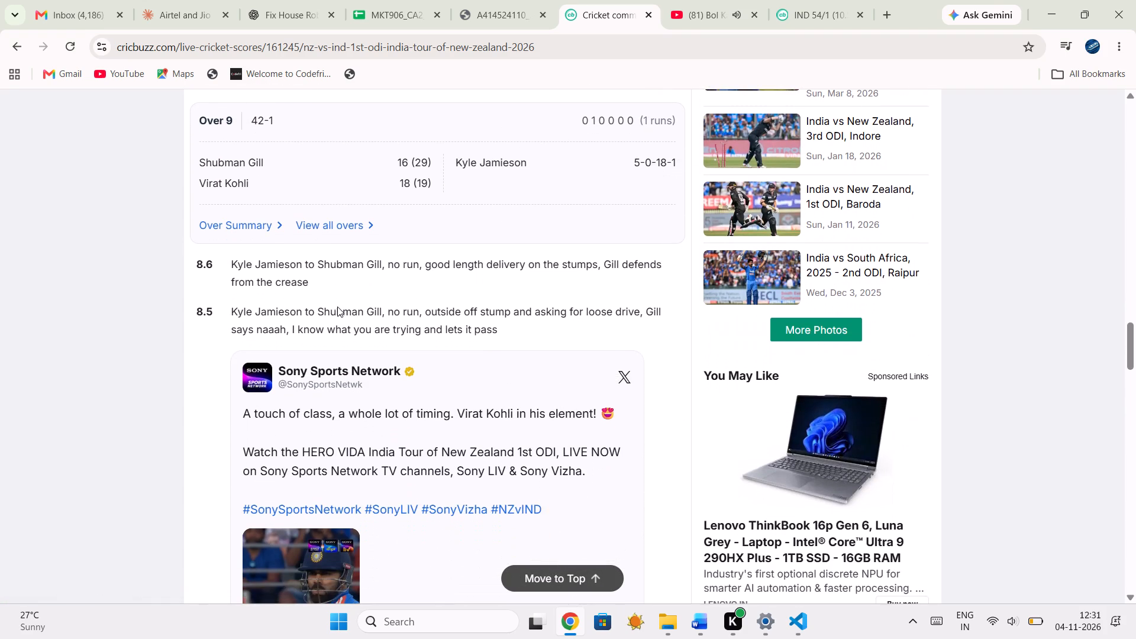
scroll(337, 306, "down", 2)
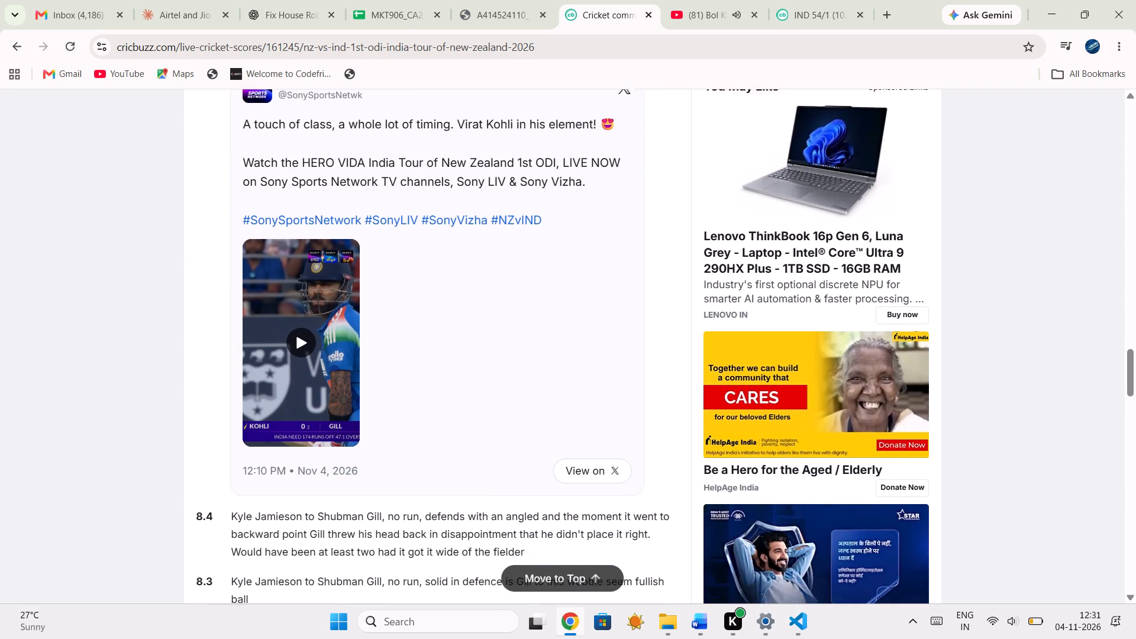
scroll(337, 306, "down", 1)
left_click(302, 340)
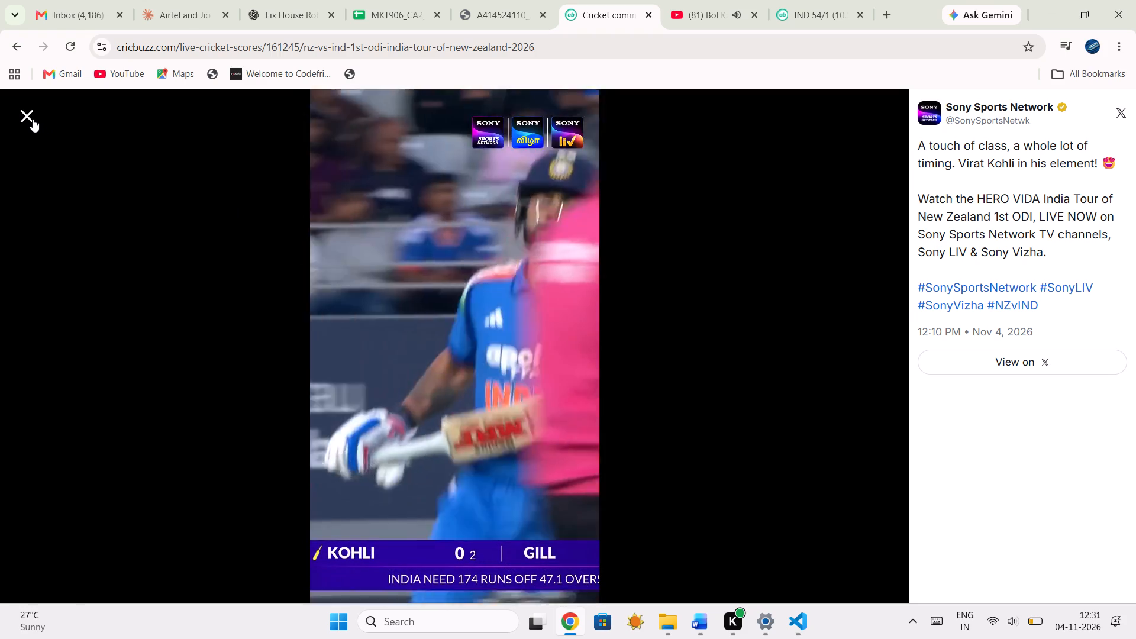
Close the enlarged Sony Sports Network video and return to the Cricbuzz commentary.
left_click(33, 119)
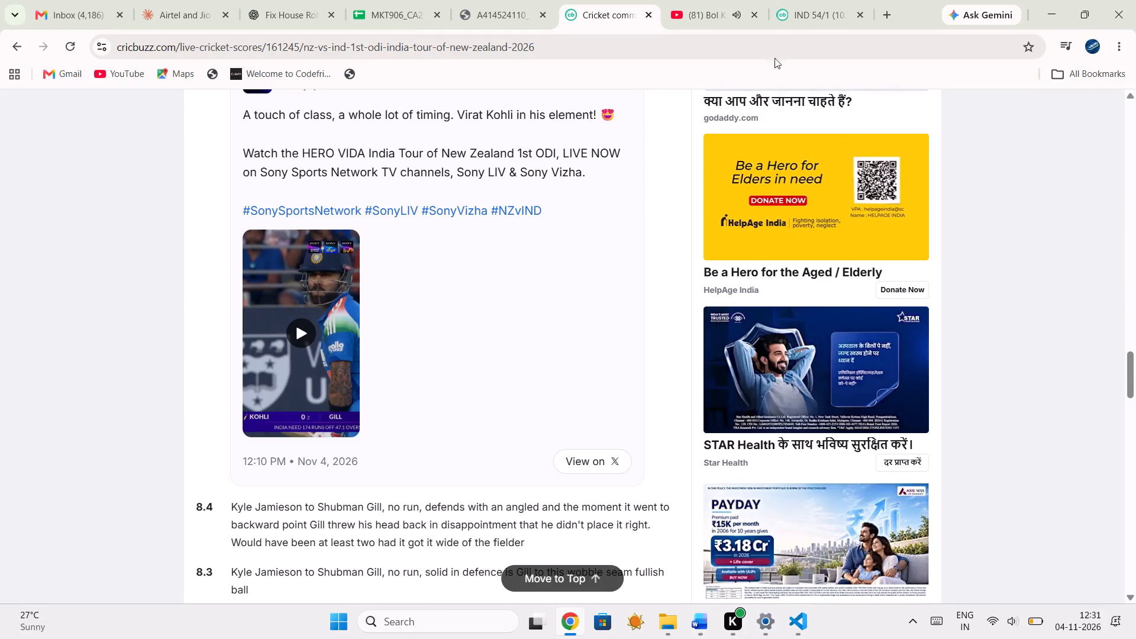
Open instagram.com in a new browser tab.
left_click(883, 14)
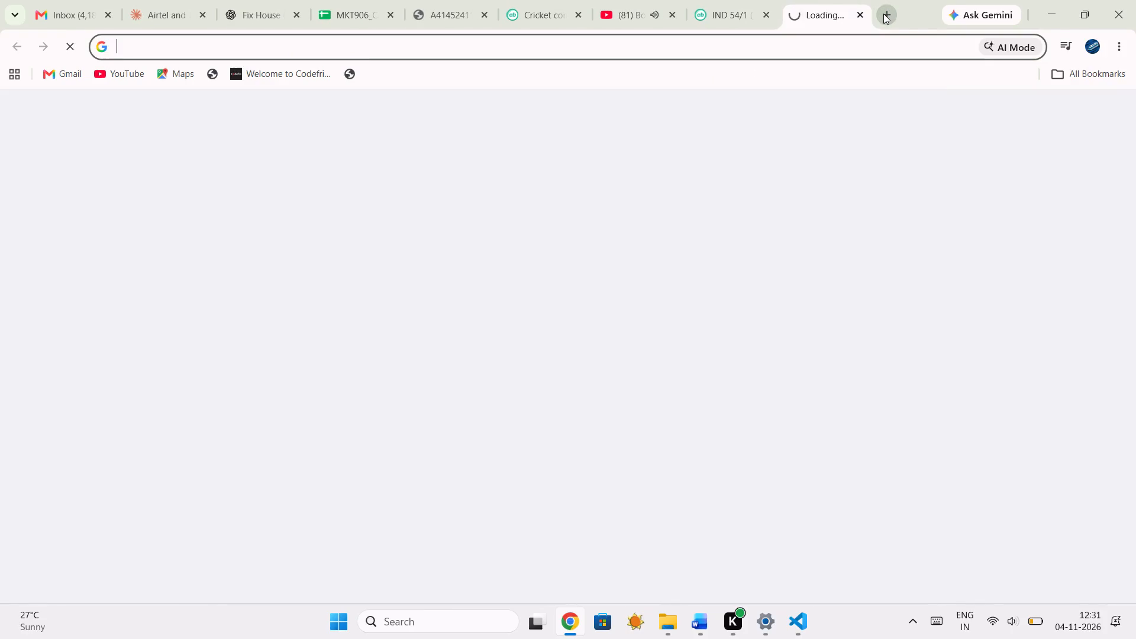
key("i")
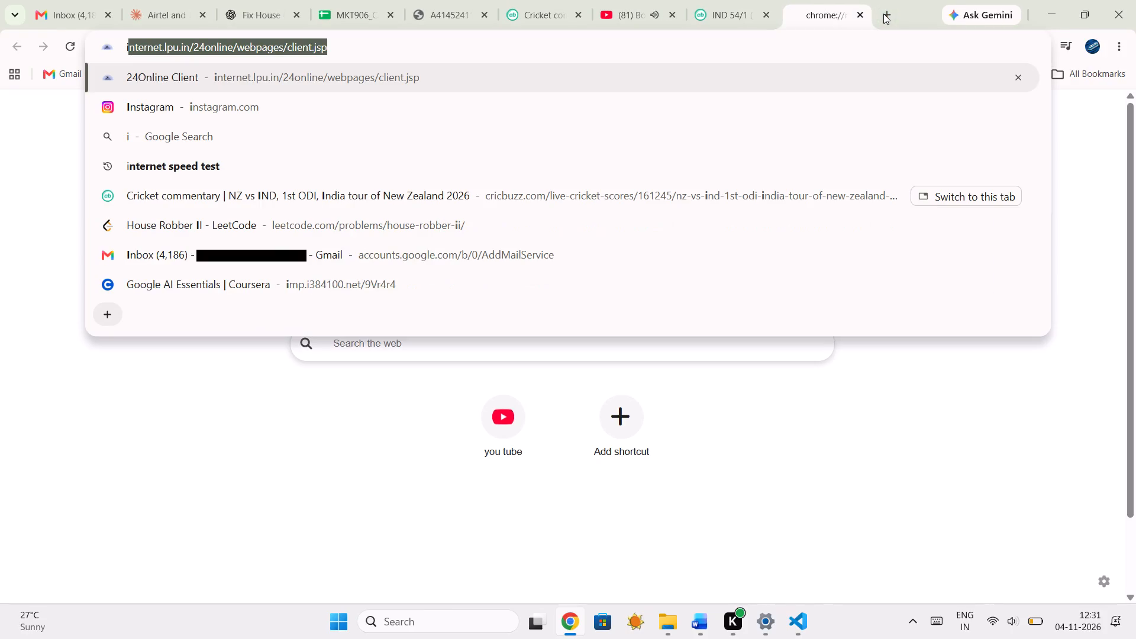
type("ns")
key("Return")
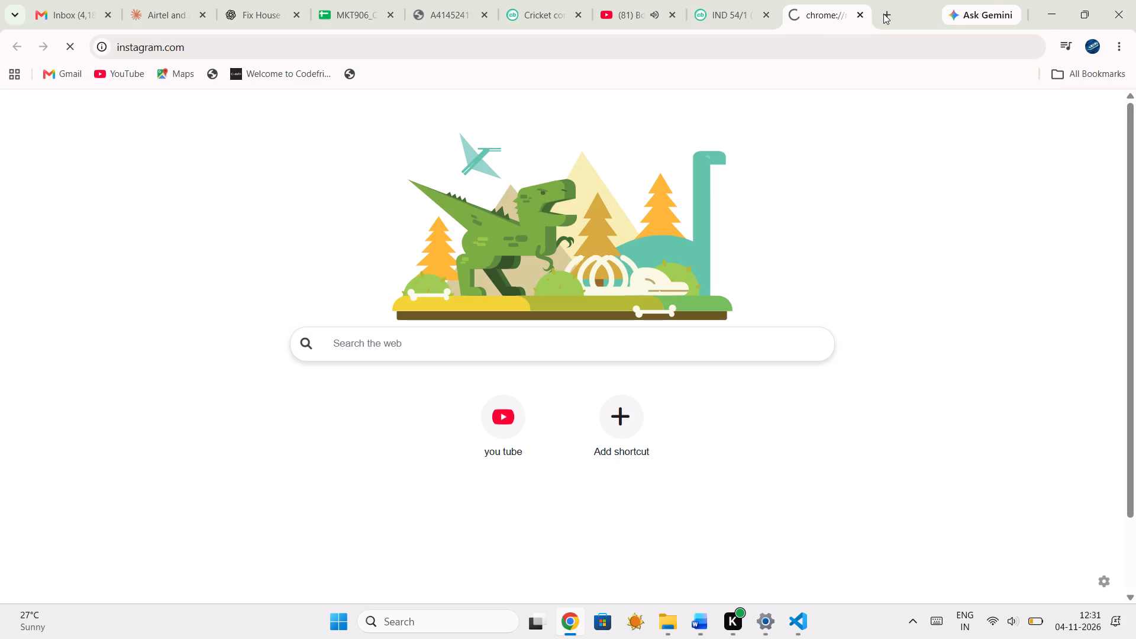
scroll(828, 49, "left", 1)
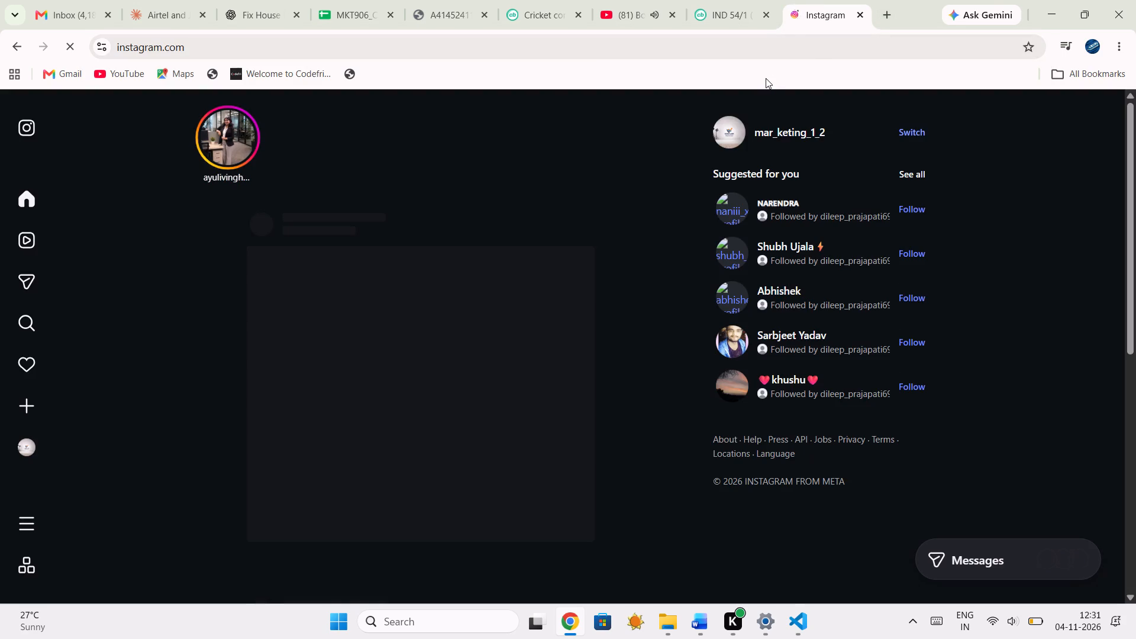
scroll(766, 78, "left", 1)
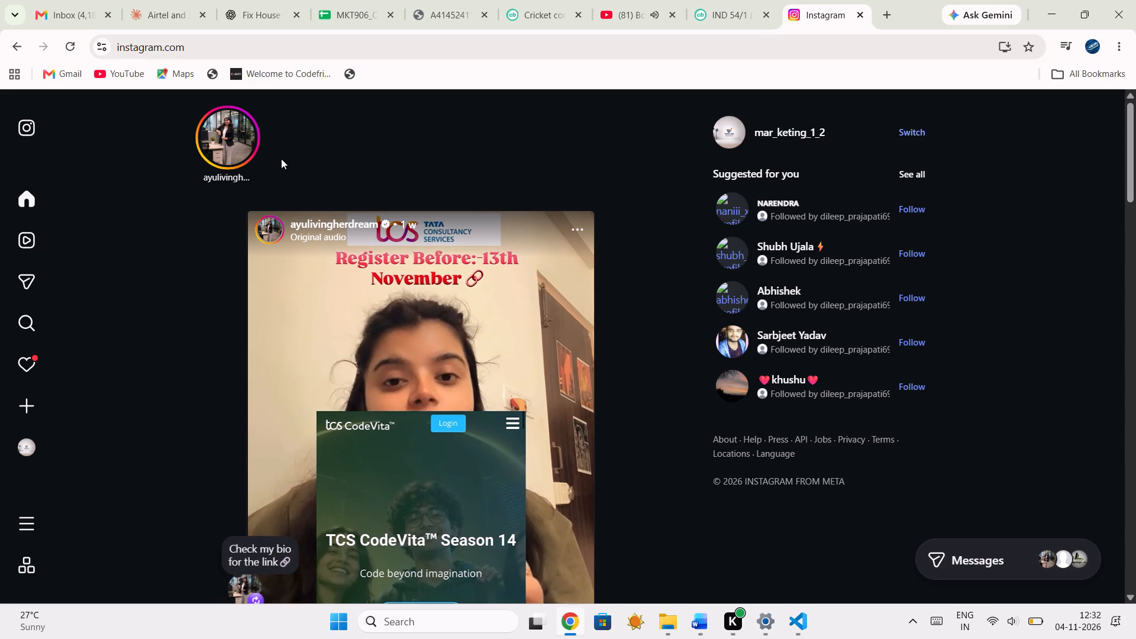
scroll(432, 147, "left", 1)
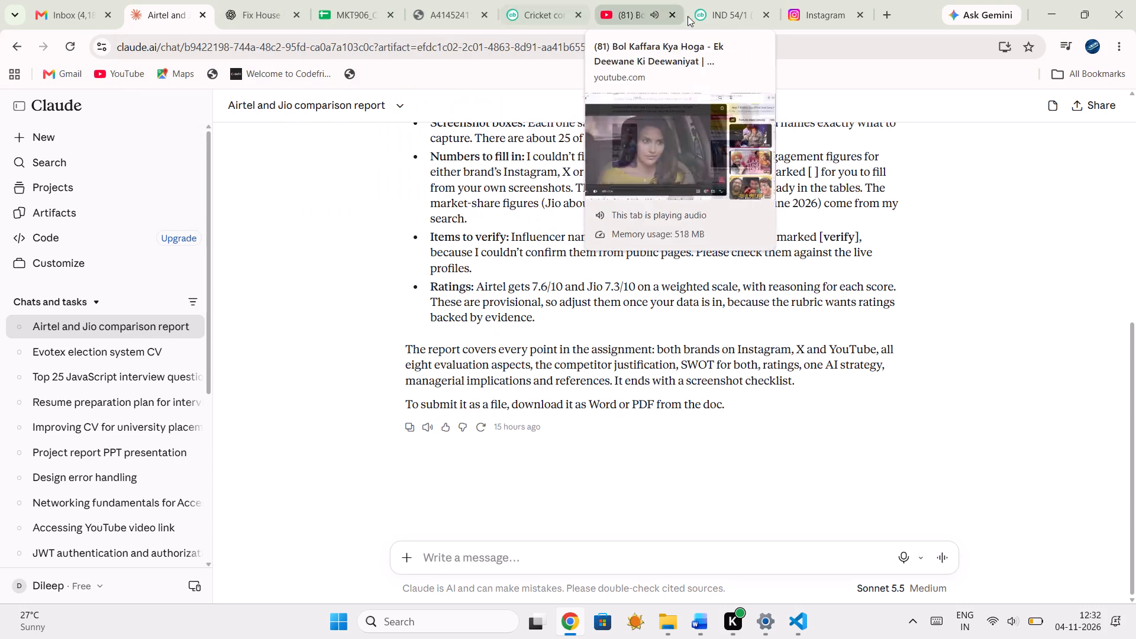
View the MKT906 CA 2 assignment brief PDF in the browser.
left_click(447, 12)
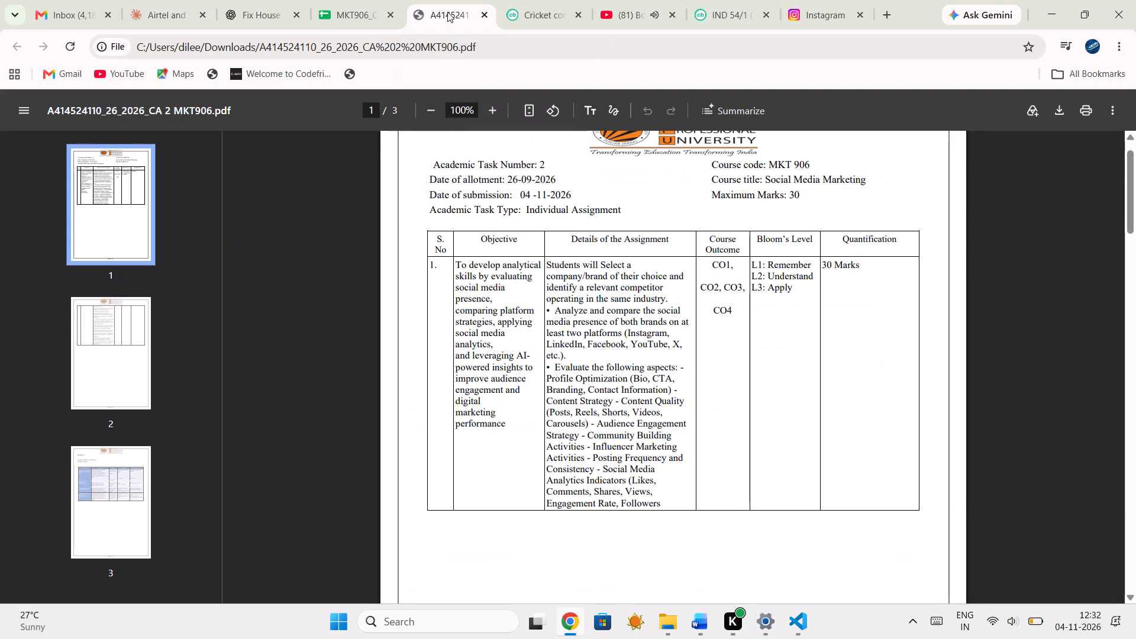
scroll(402, 12, "up", 1)
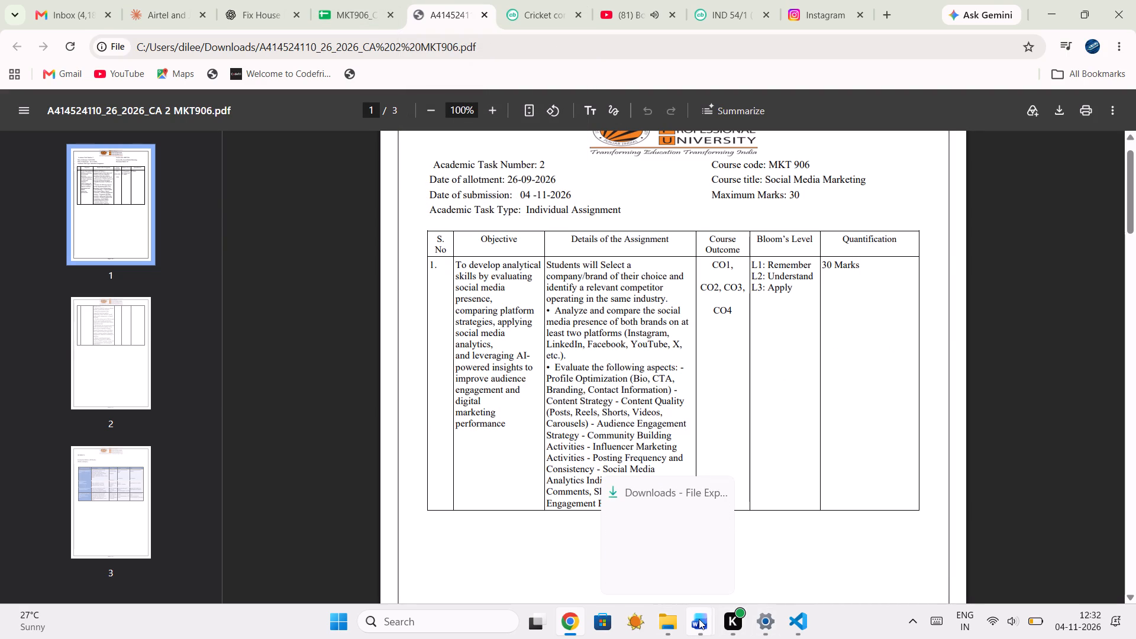
Switch to the Airtel vs Jio report in Word and snap its window to the left half of the screen.
left_click(811, 550)
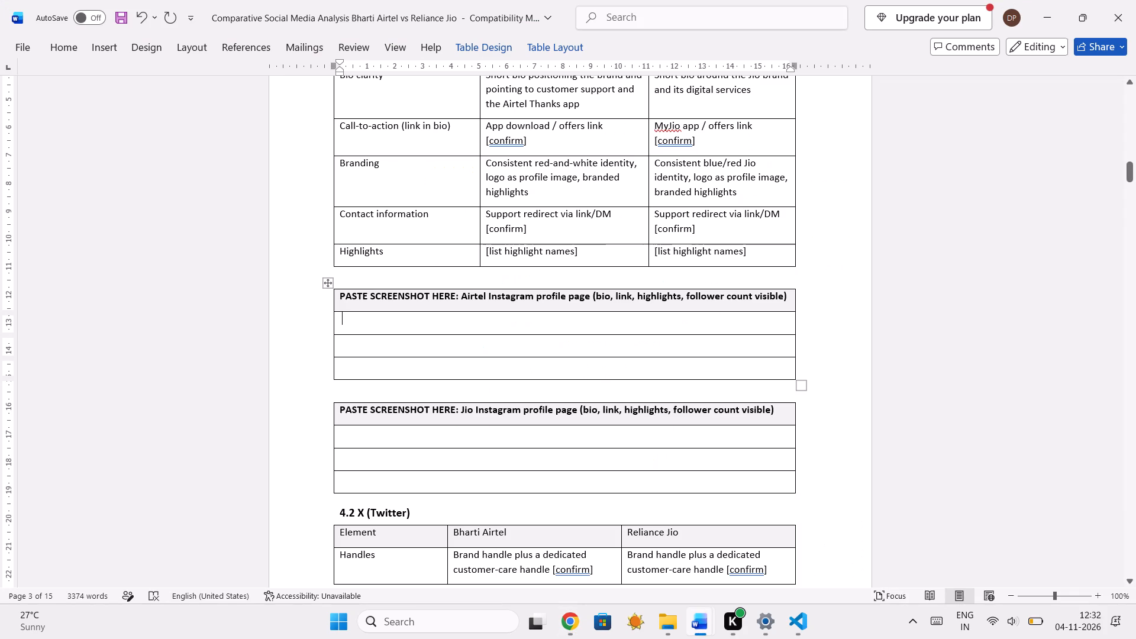
scroll(709, 403, "down", 1)
scroll(628, 593, "down", 1)
scroll(1064, 33, "down", 1)
left_click(992, 103)
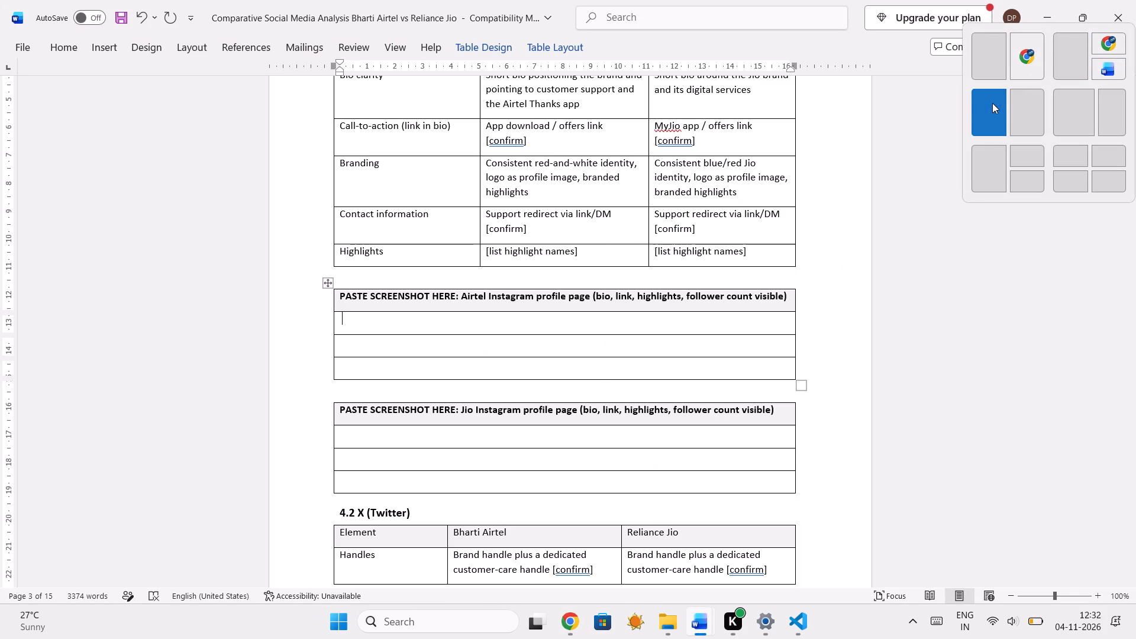
scroll(950, 127, "left", 1)
scroll(764, 259, "left", 1)
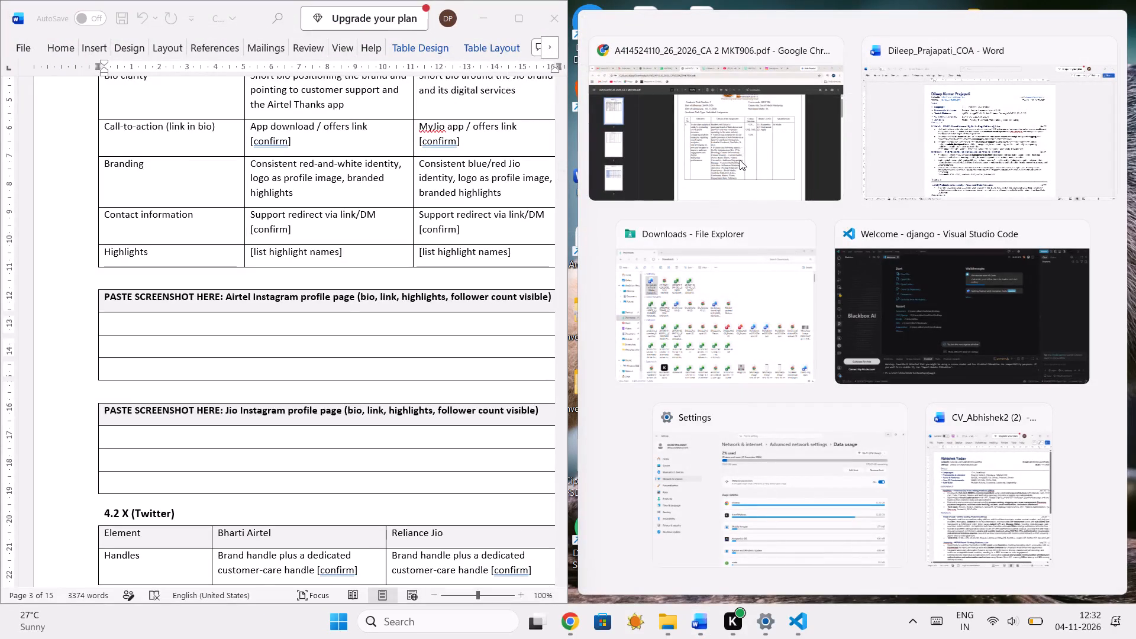
scroll(740, 160, "left", 5)
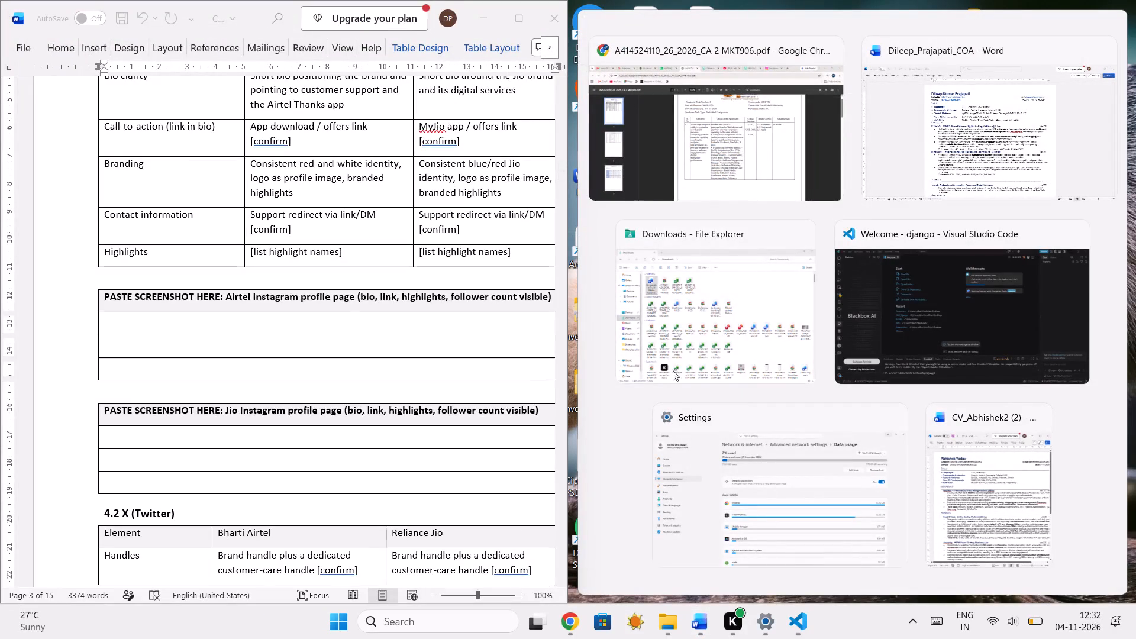
right_click(578, 634)
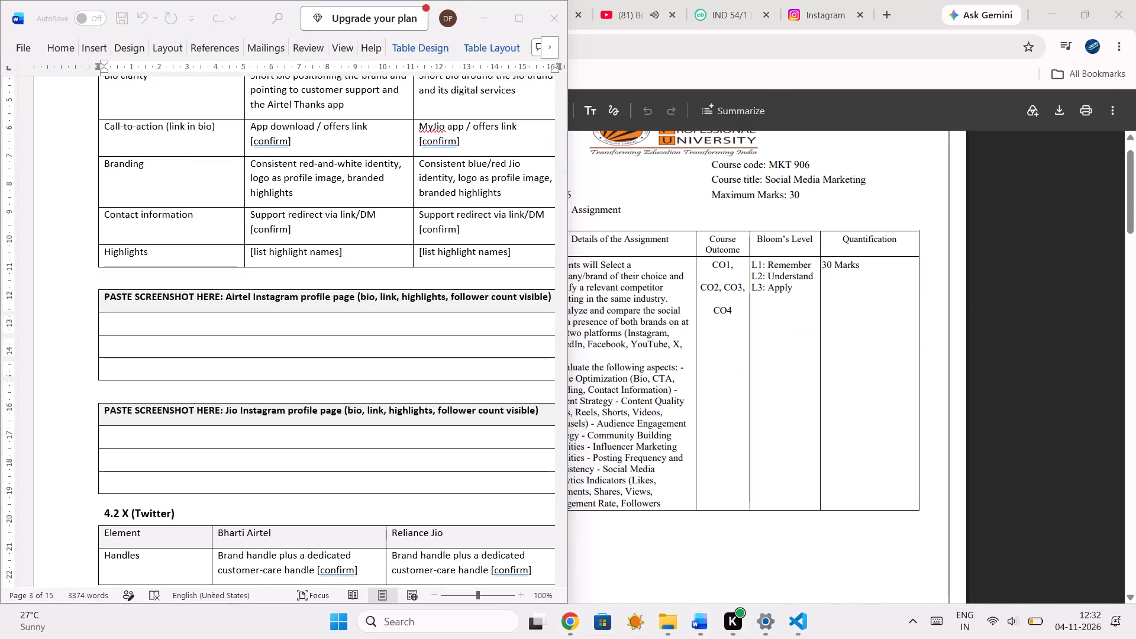
Switch to Instagram in Chrome, search for "Airtel" and open the airtelindia profile.
left_click(815, 17)
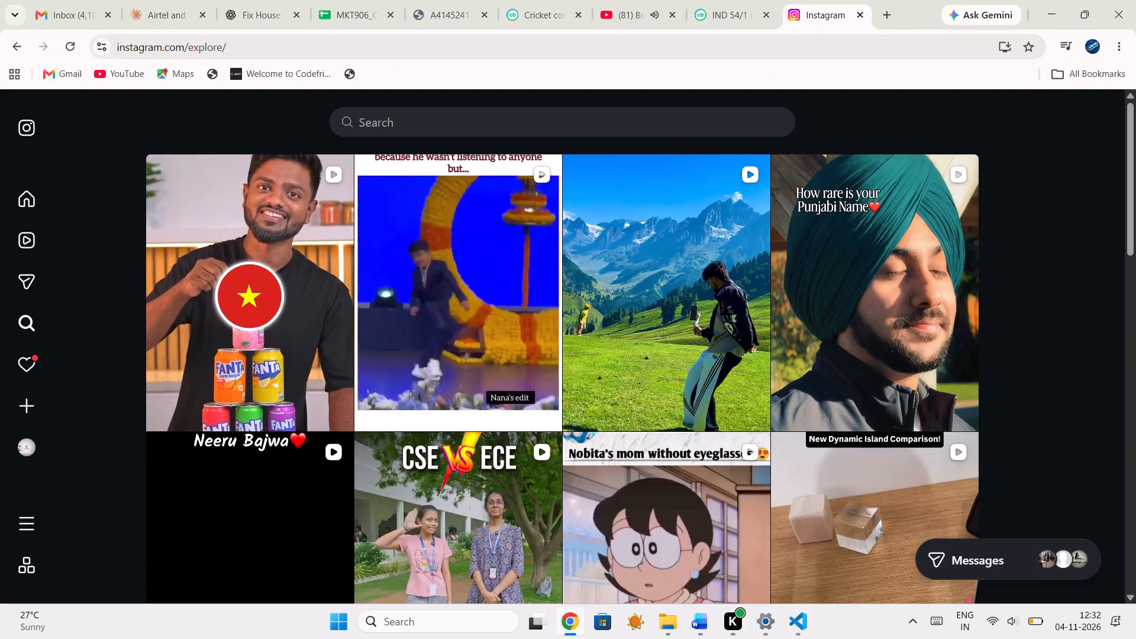
left_click(530, 127)
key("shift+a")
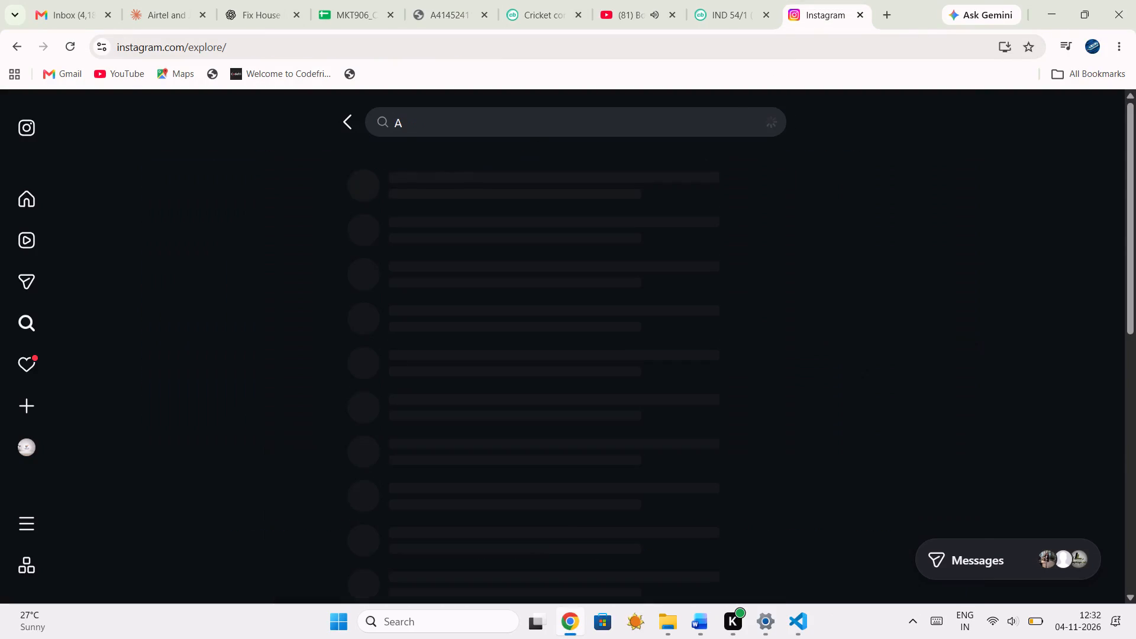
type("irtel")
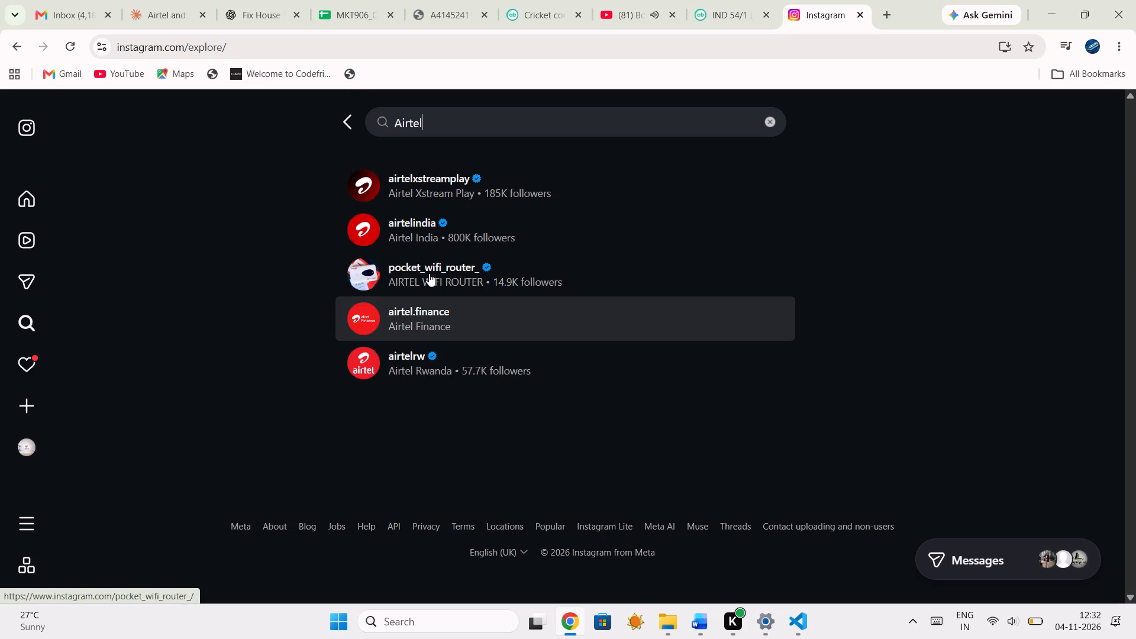
left_click(418, 223)
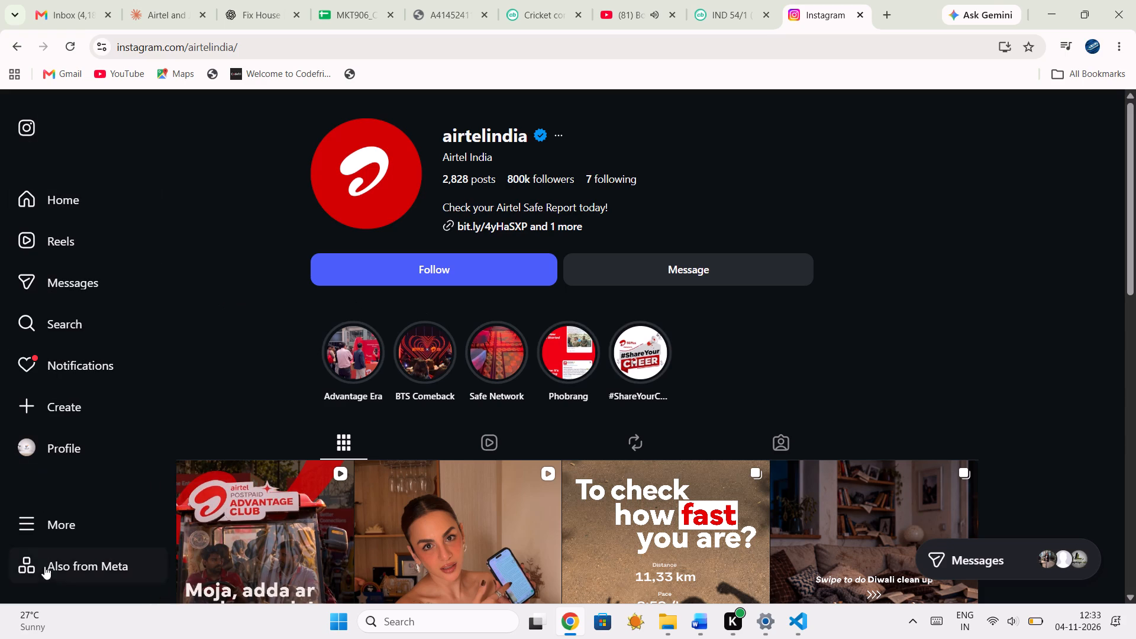
Look through the Instagram account settings categories, from Accounts Centre down to Account Status, and return to the airtelindia profile.
left_click(27, 533)
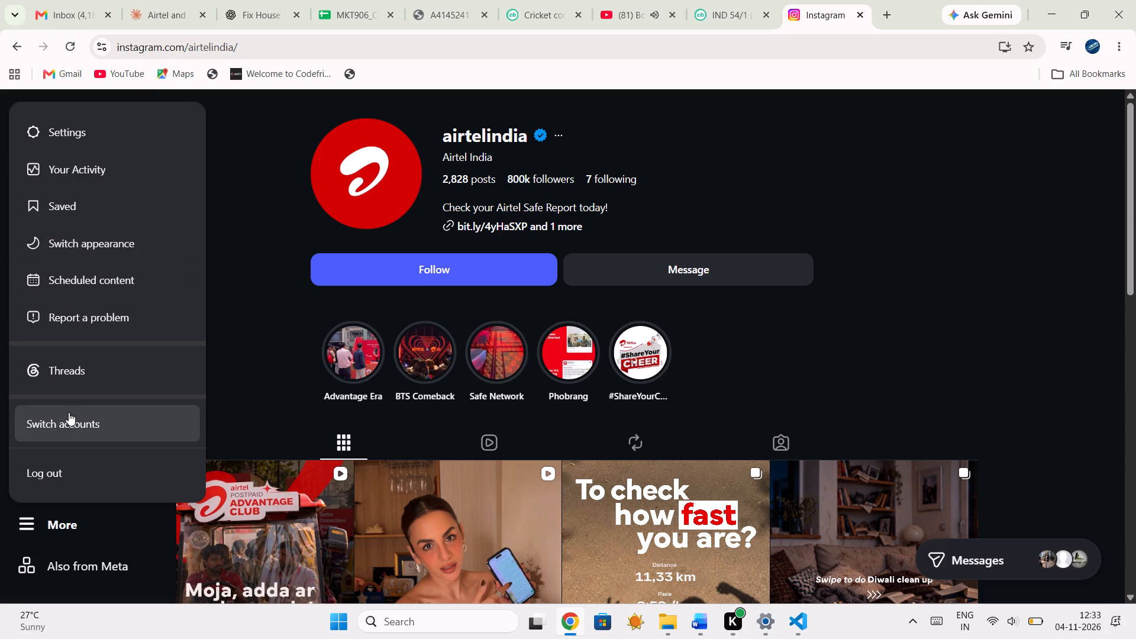
left_click(72, 141)
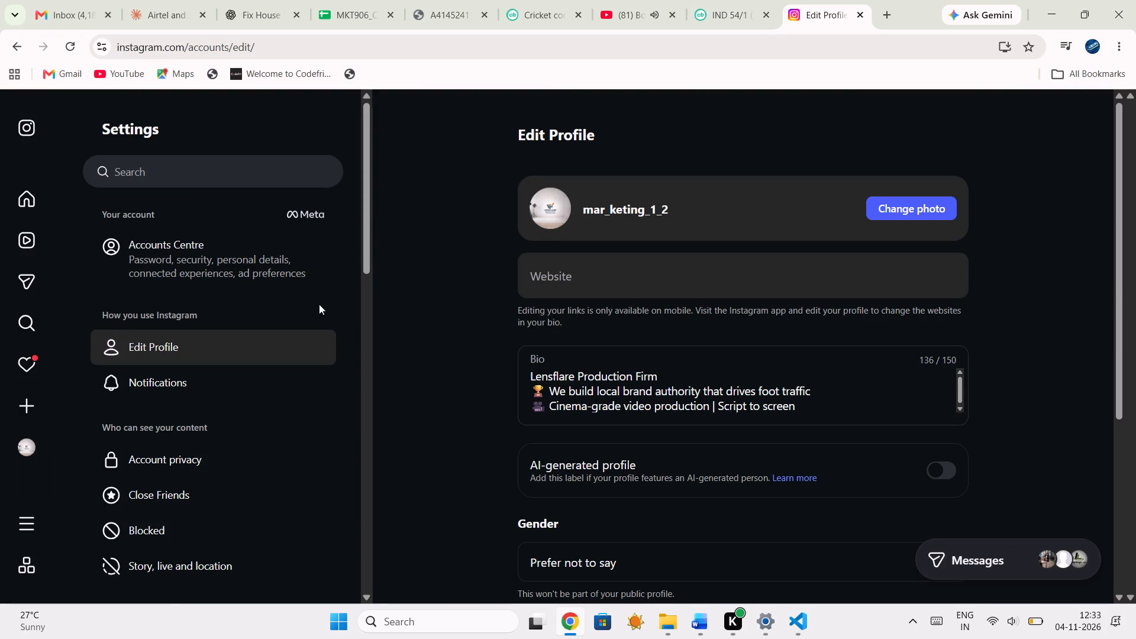
scroll(233, 422, "down", 1)
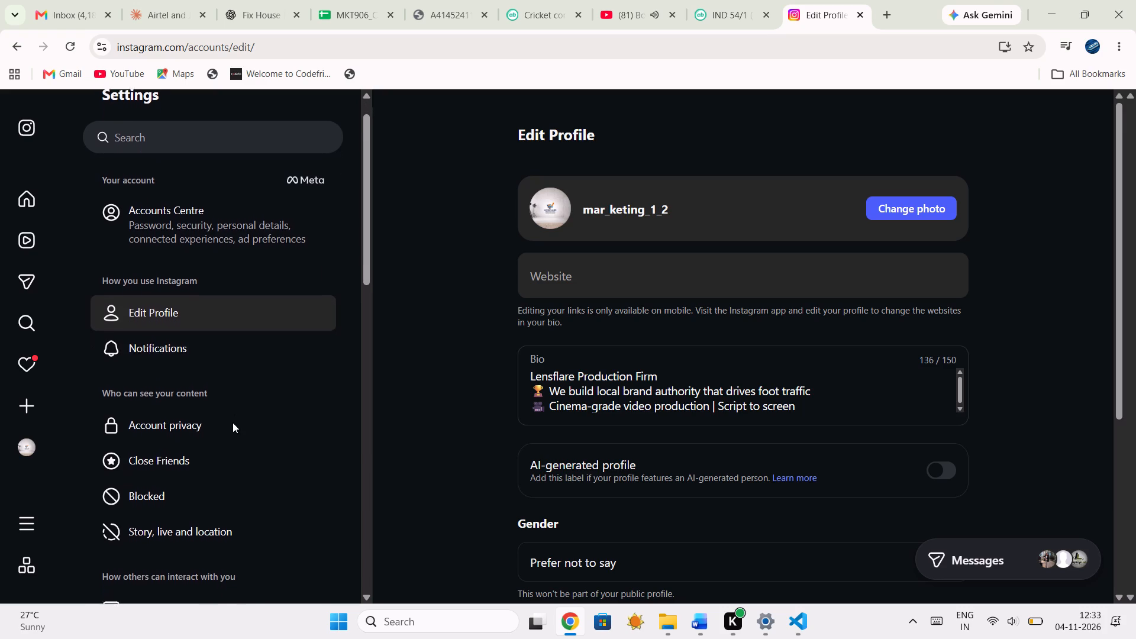
scroll(233, 422, "down", 4)
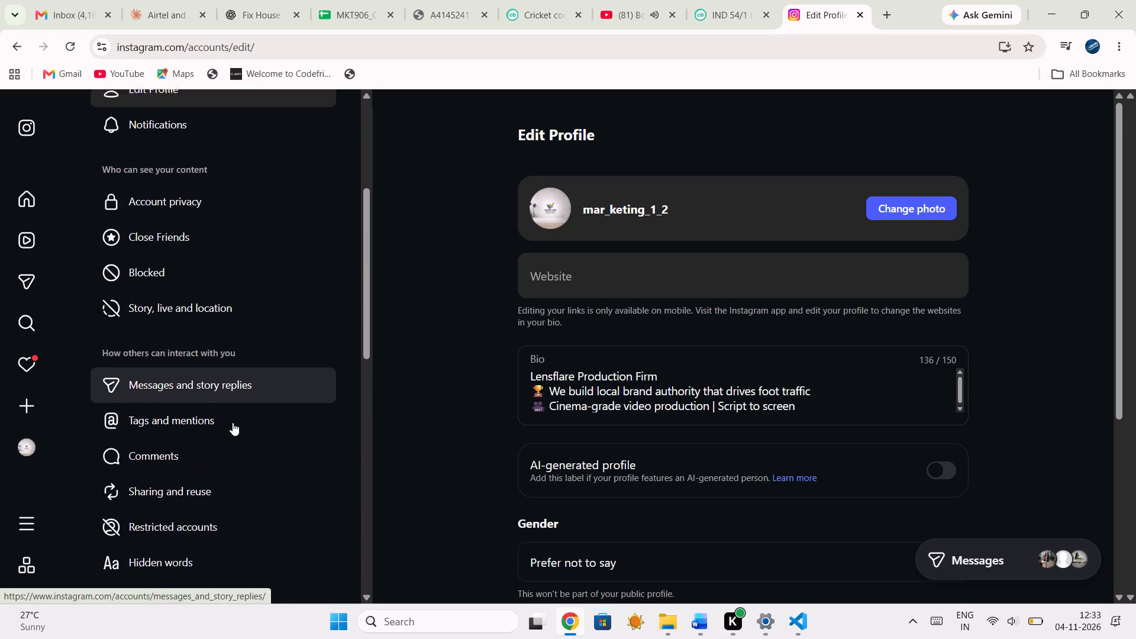
scroll(233, 422, "down", 4)
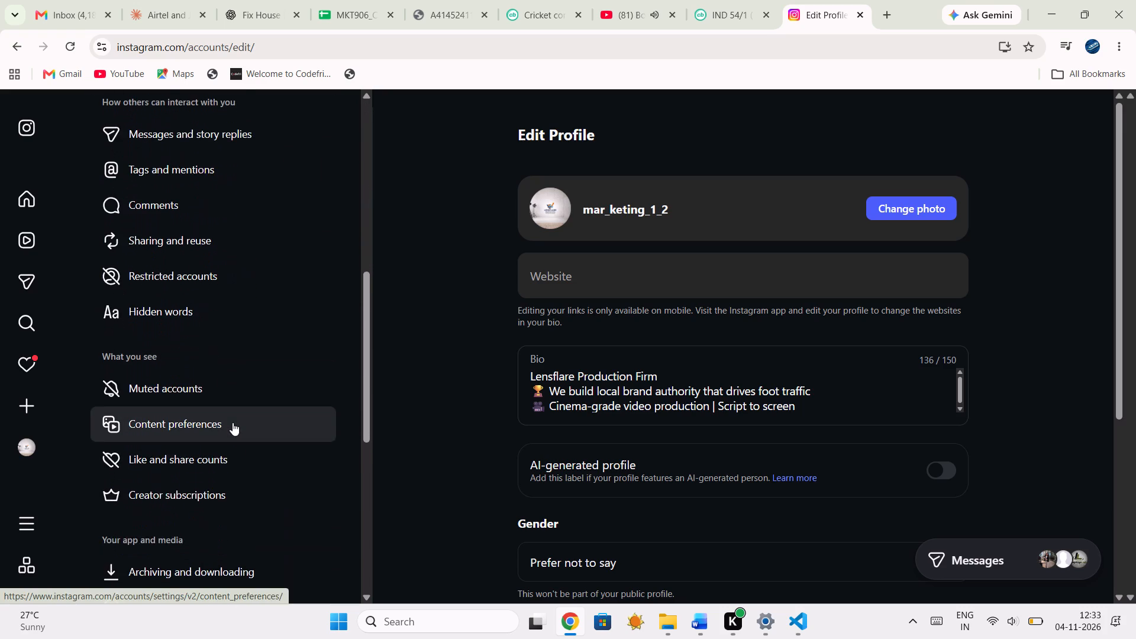
scroll(233, 422, "down", 4)
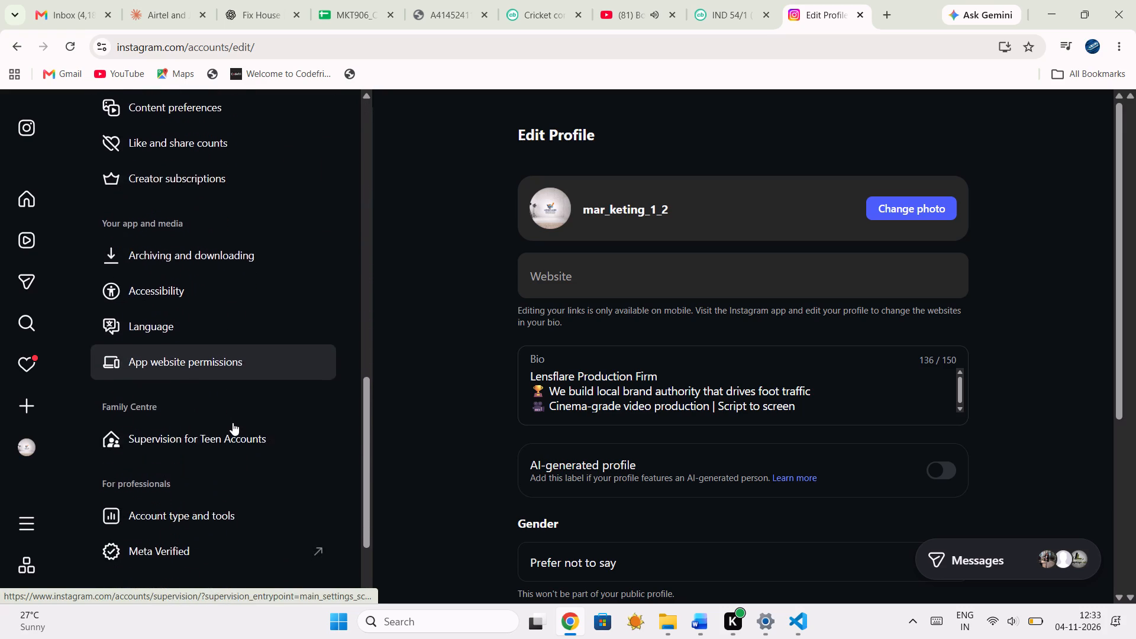
scroll(233, 422, "down", 1)
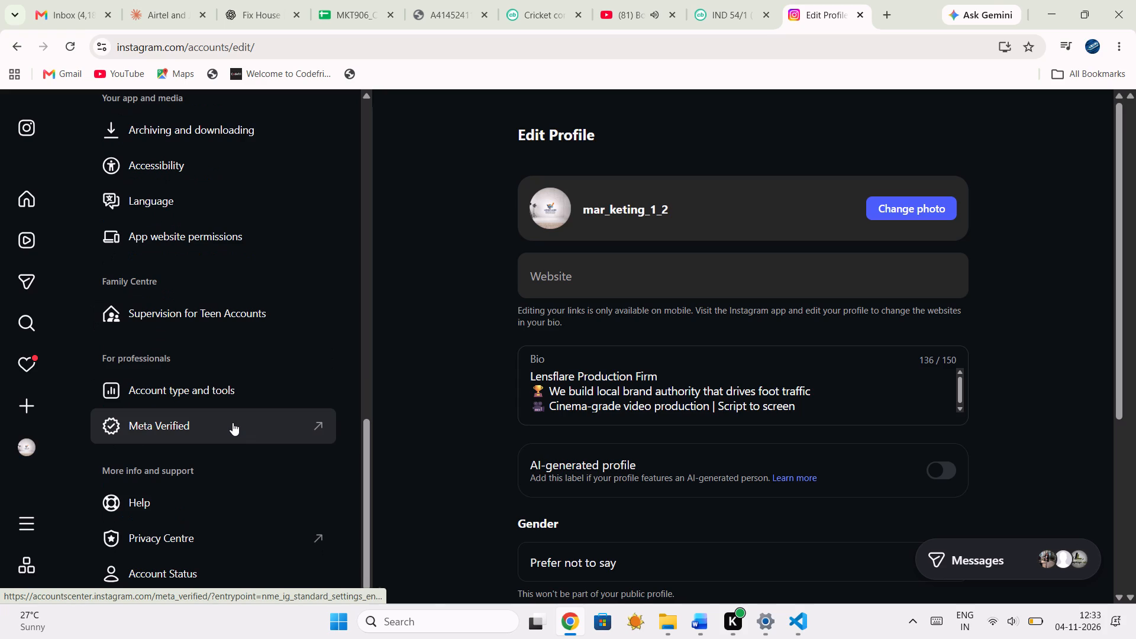
scroll(260, 377, "up", 4)
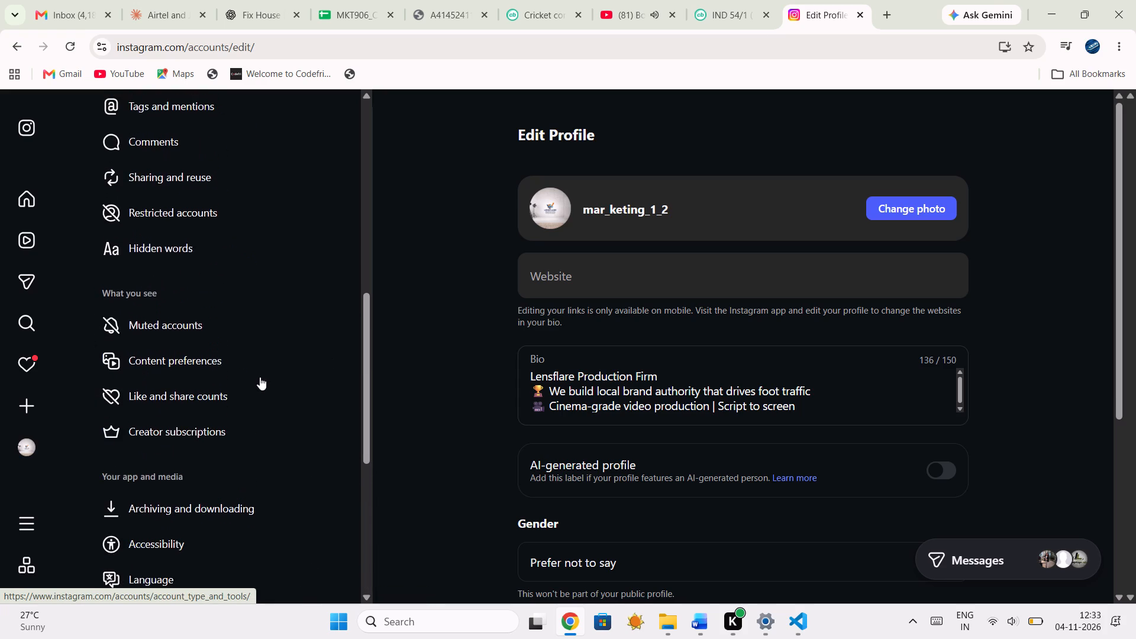
scroll(260, 377, "up", 9)
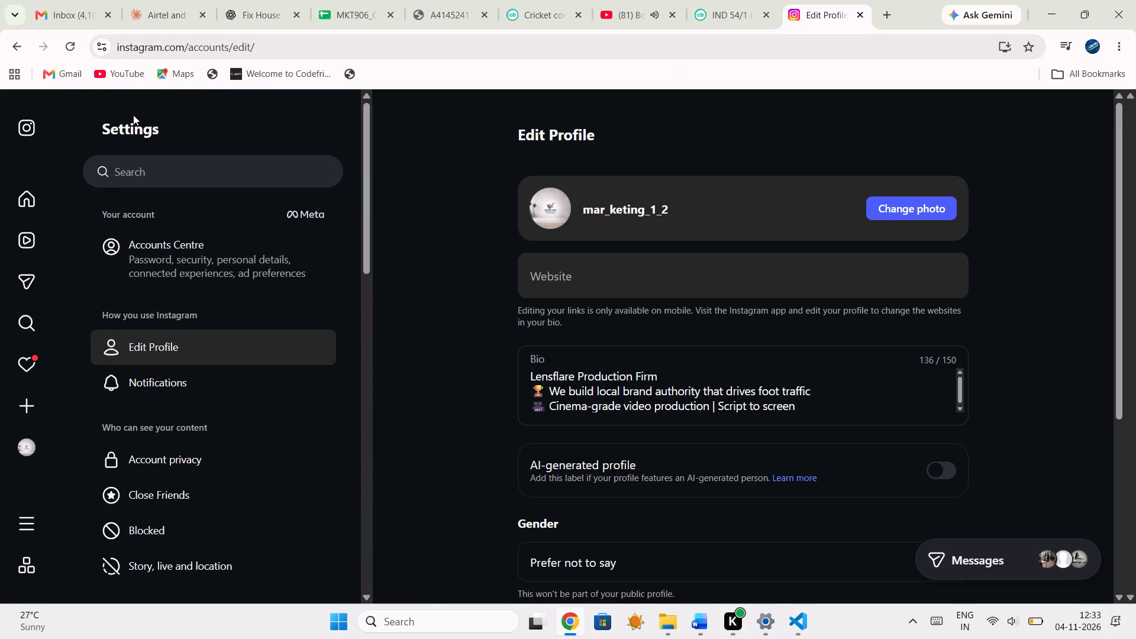
left_click(20, 46)
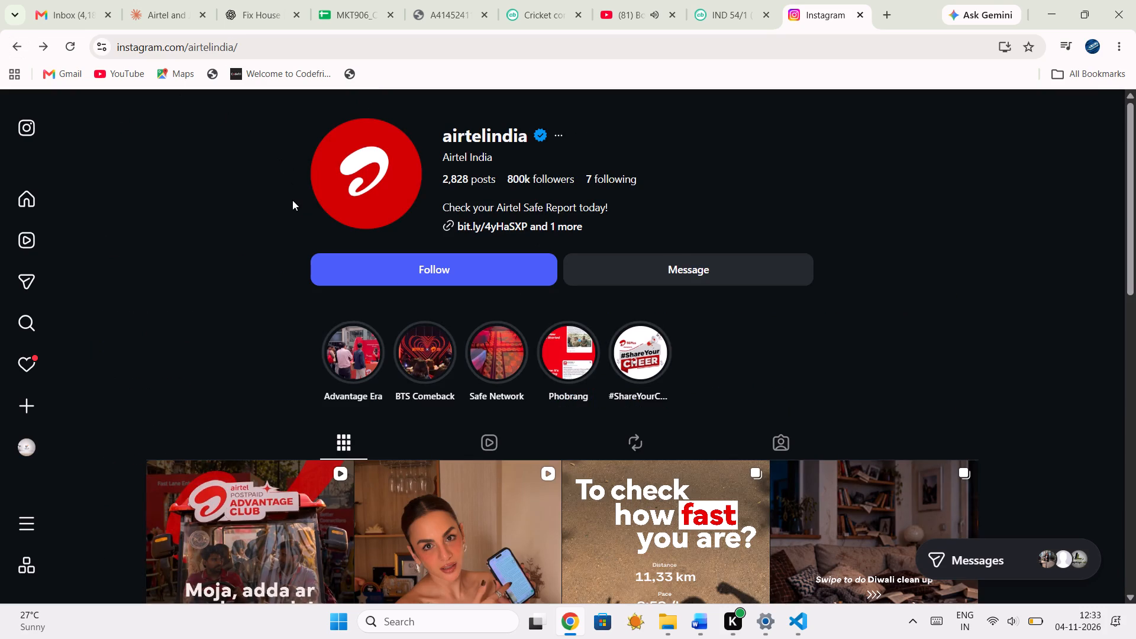
Capture a screenshot of the airtelindia profile header, from the logo and bio down to the Follow and Message buttons, leaving out the highlights.
key("shift+super+s")
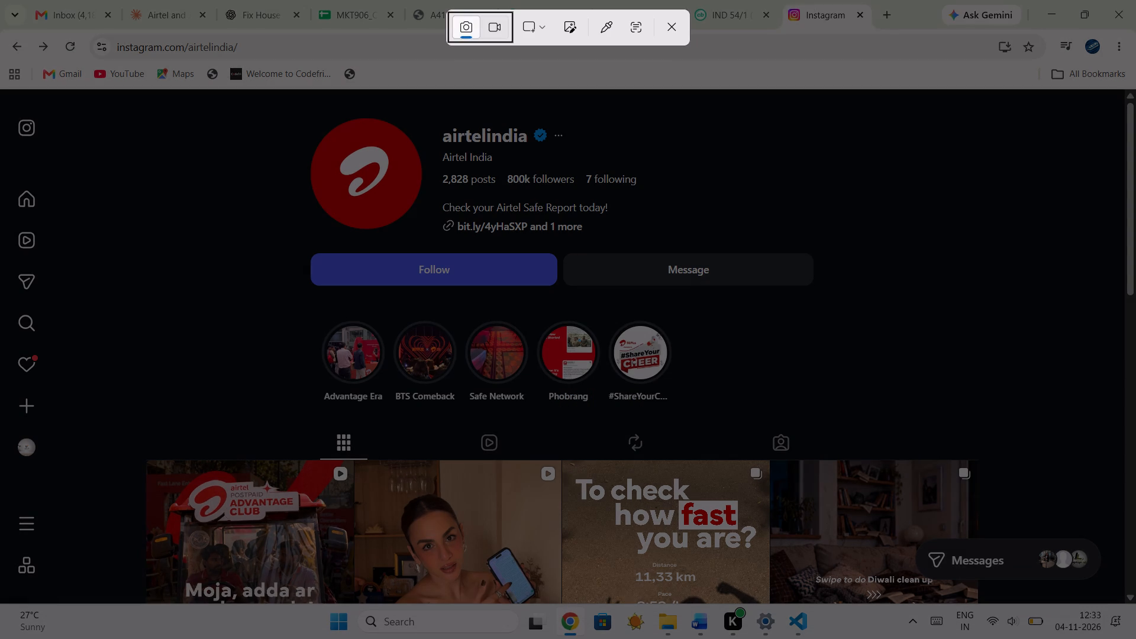
left_click_drag(279, 101, 686, 352)
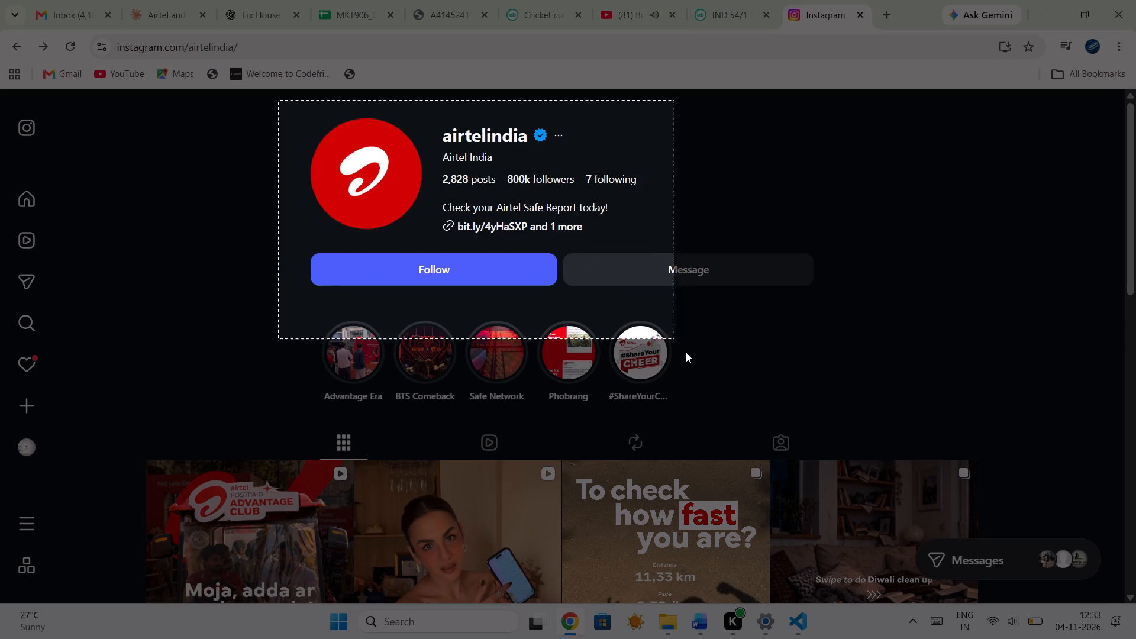
left_click_drag(686, 352, 790, 416)
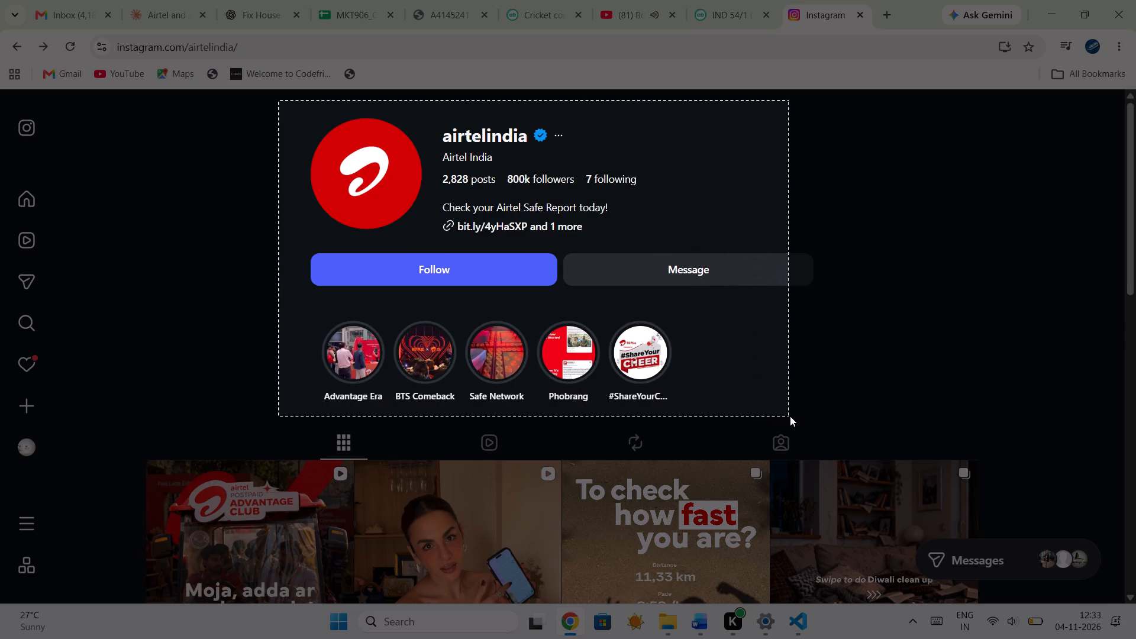
left_click_drag(790, 416, 830, 429)
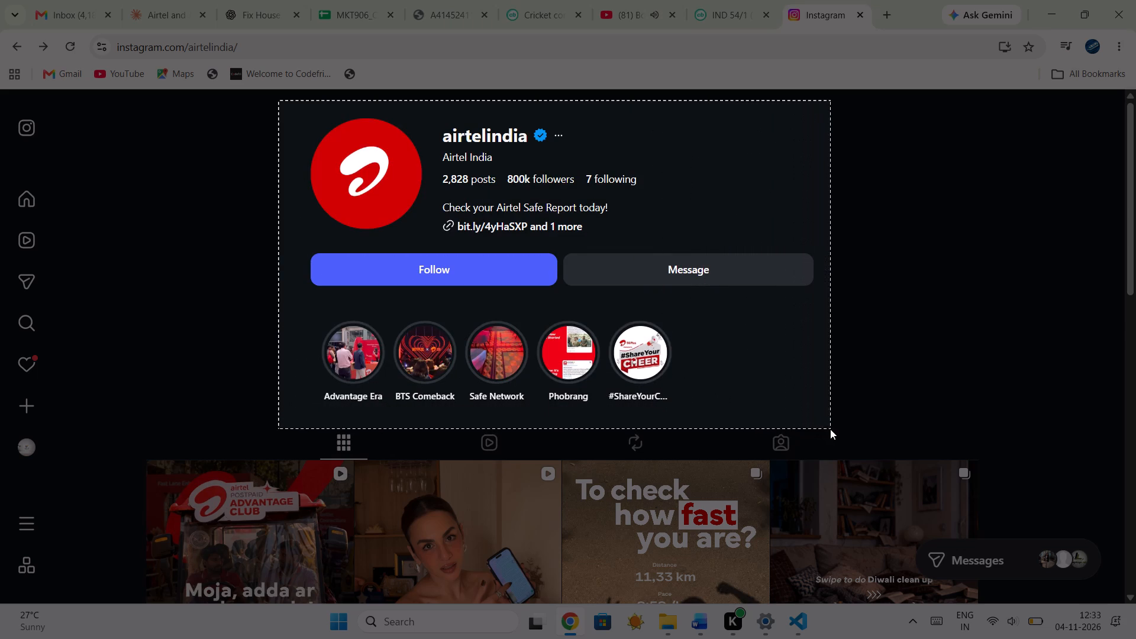
left_click_drag(830, 429, 825, 427)
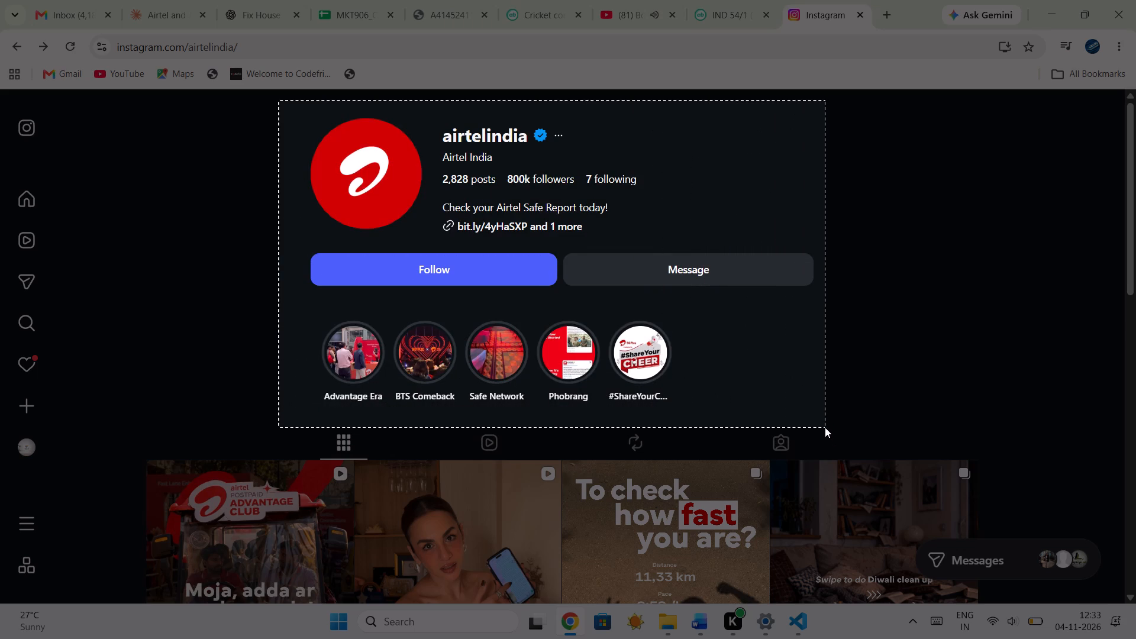
left_click_drag(825, 427, 828, 425)
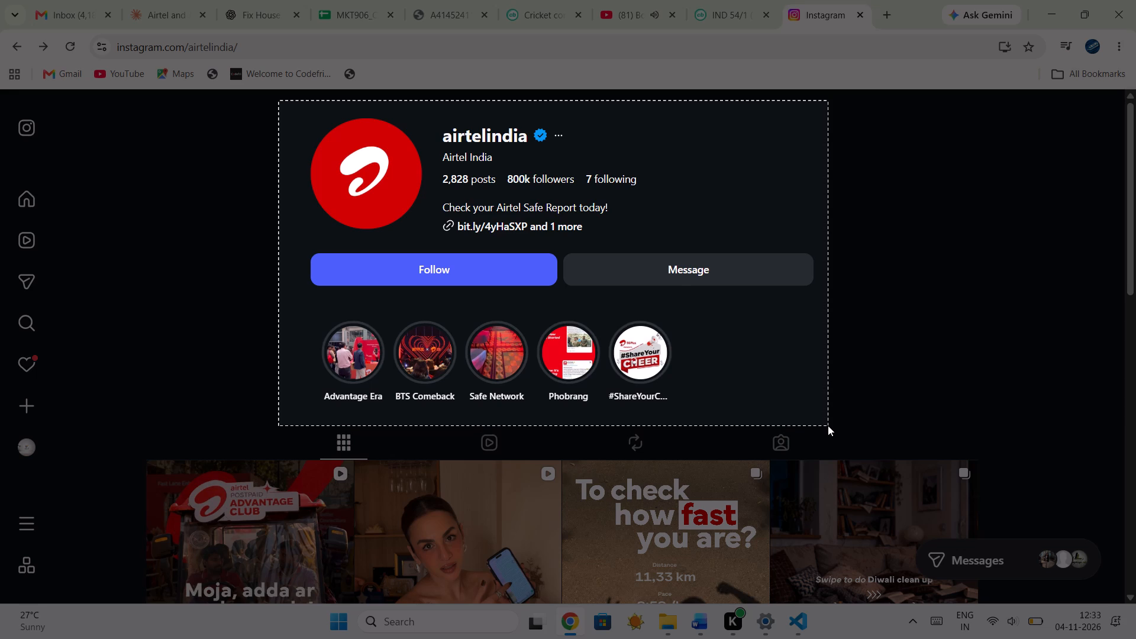
left_click_drag(828, 425, 857, 334)
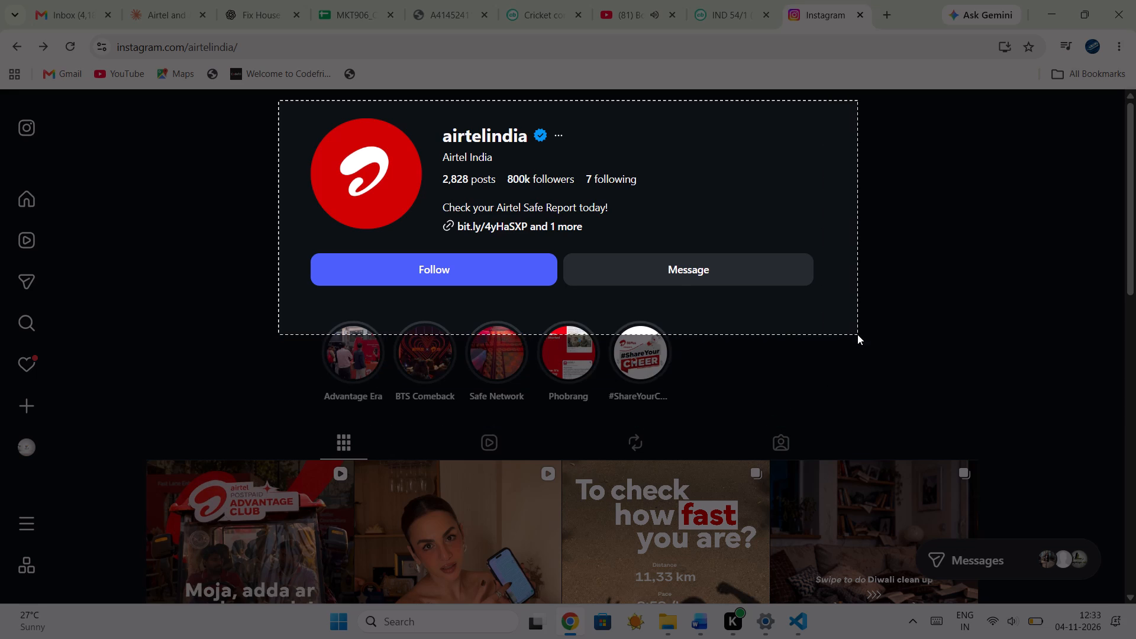
left_click_drag(857, 334, 846, 321)
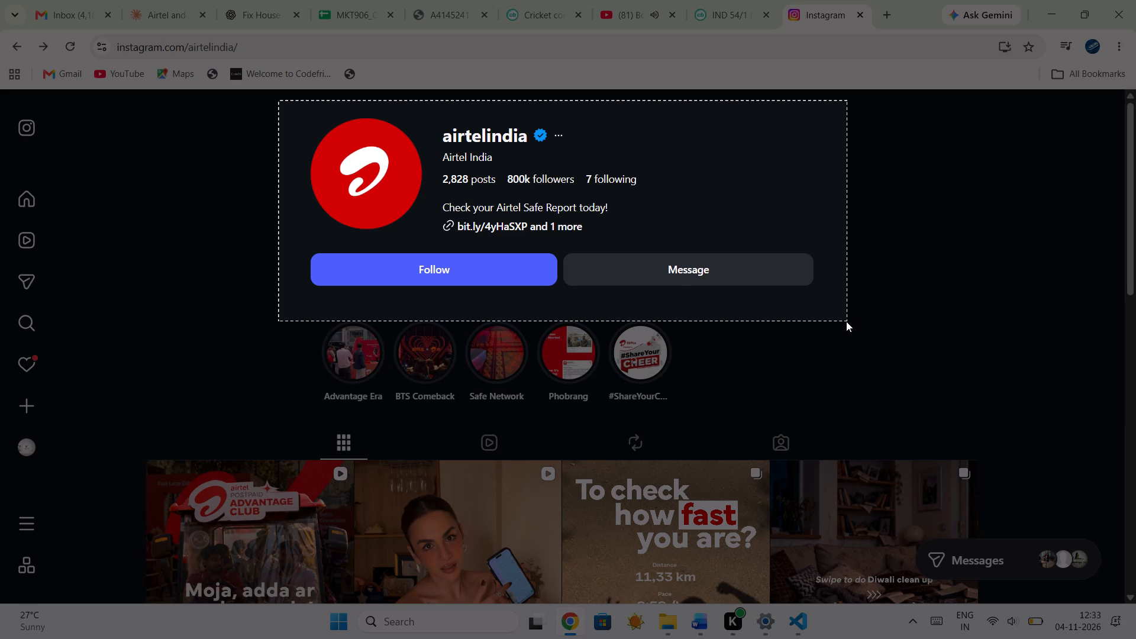
left_click_drag(846, 321, 836, 321)
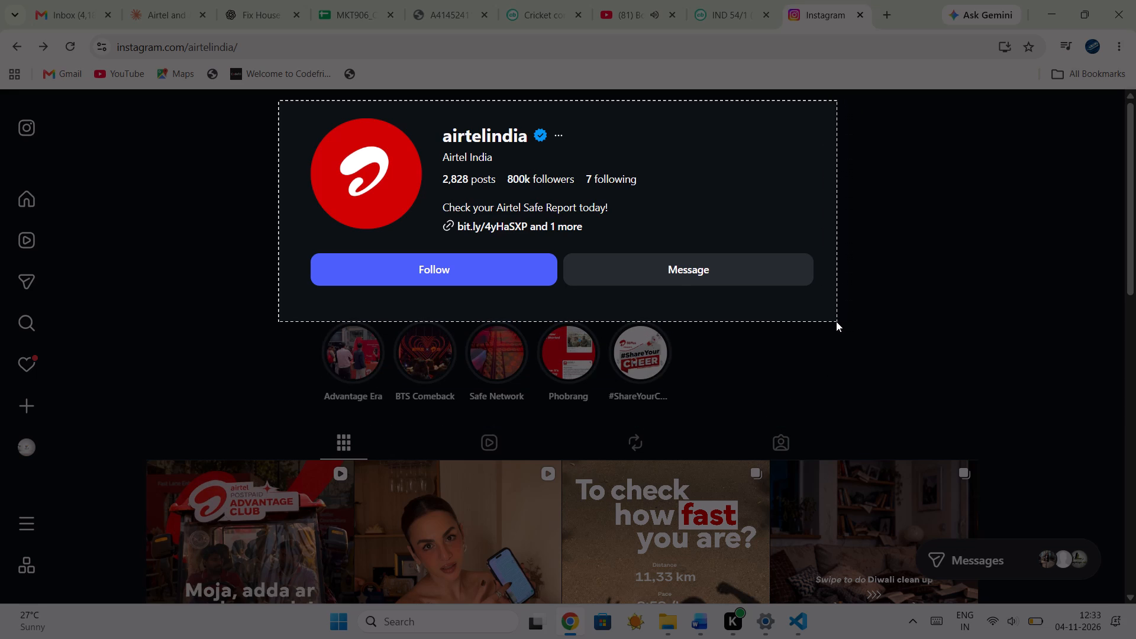
left_click_drag(836, 321, 831, 321)
left_click_drag(831, 321, 837, 318)
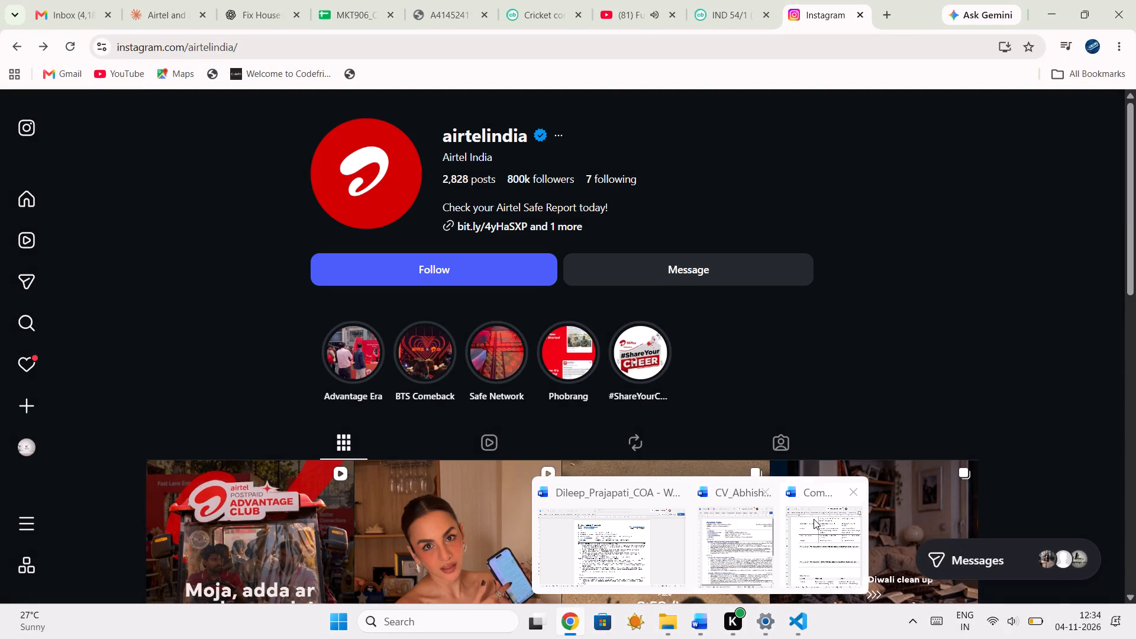
Paste the captured screenshot into the report's Airtel Instagram profile page placeholder in Word and check its placement.
left_click(814, 519)
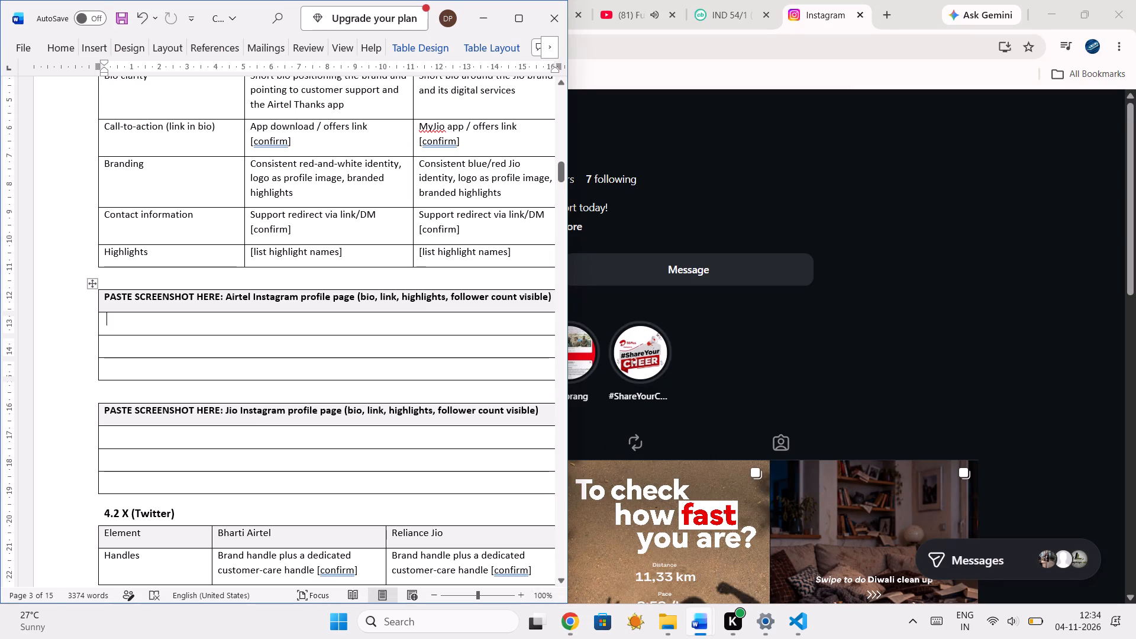
key("ctrl+v")
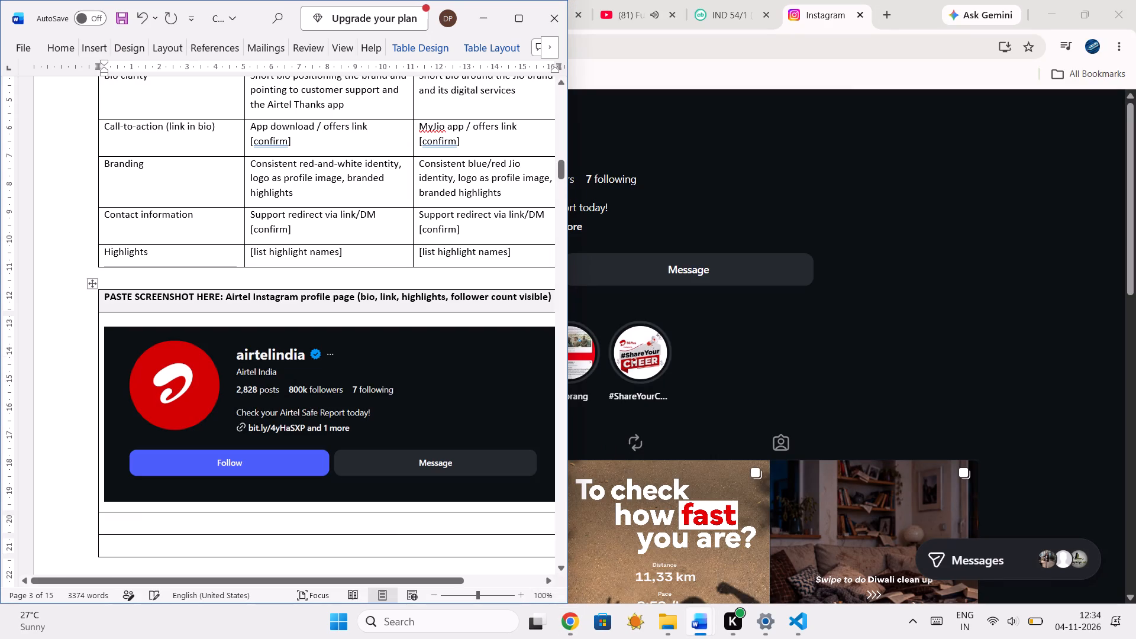
scroll(314, 361, "down", 1)
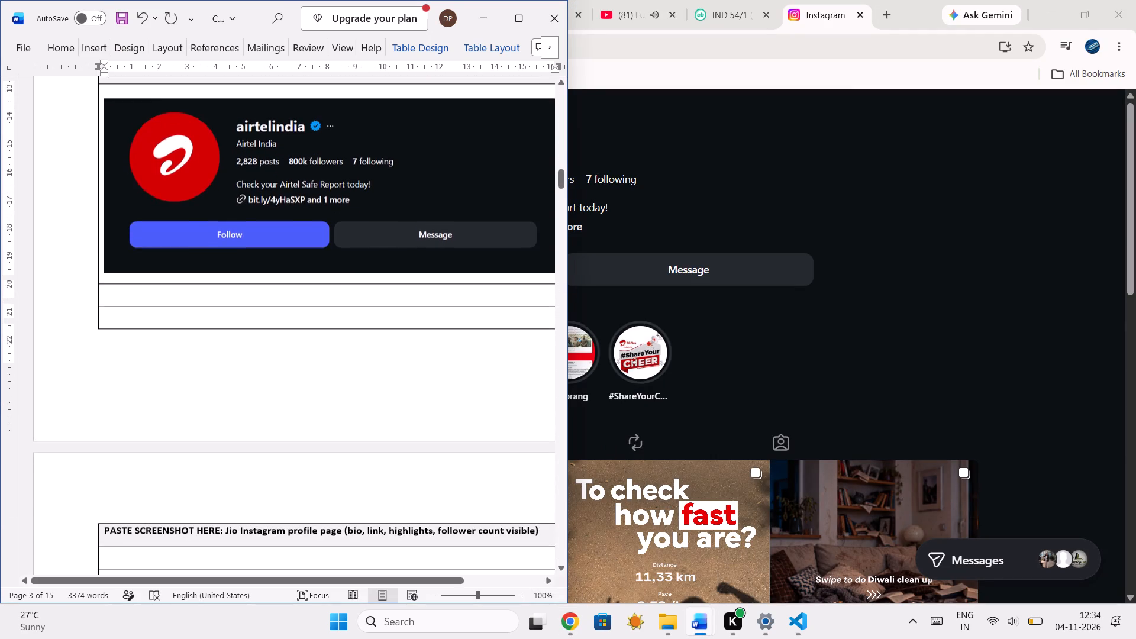
scroll(314, 361, "down", 1)
scroll(270, 327, "up", 1)
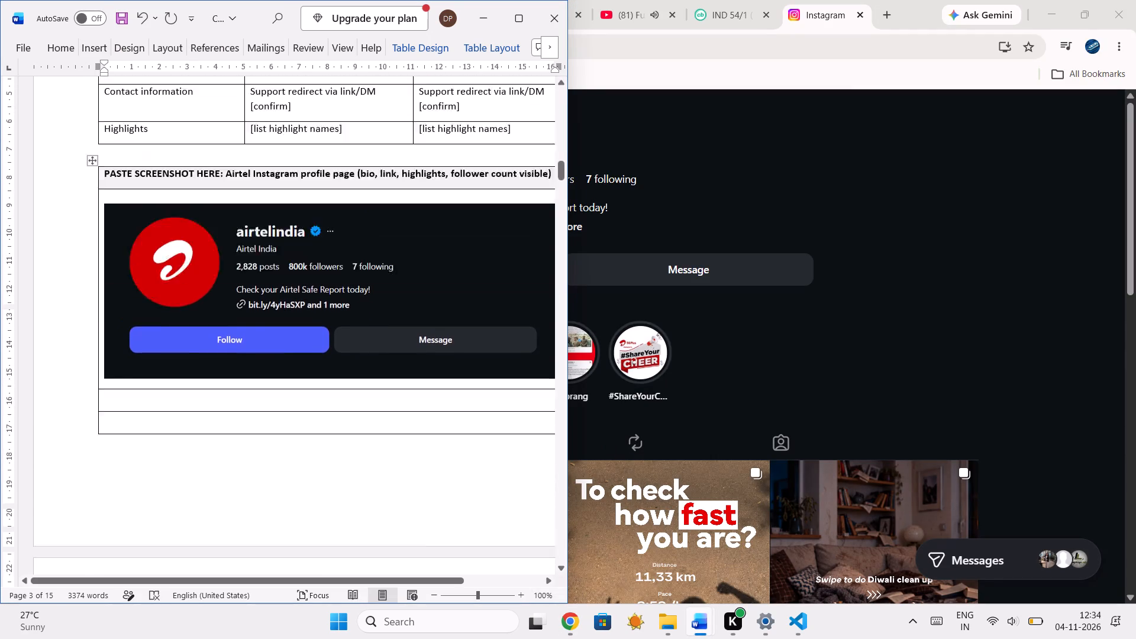
Switch to Chrome and copy the full web address of the airtelindia Instagram profile.
scroll(270, 327, "up", 2)
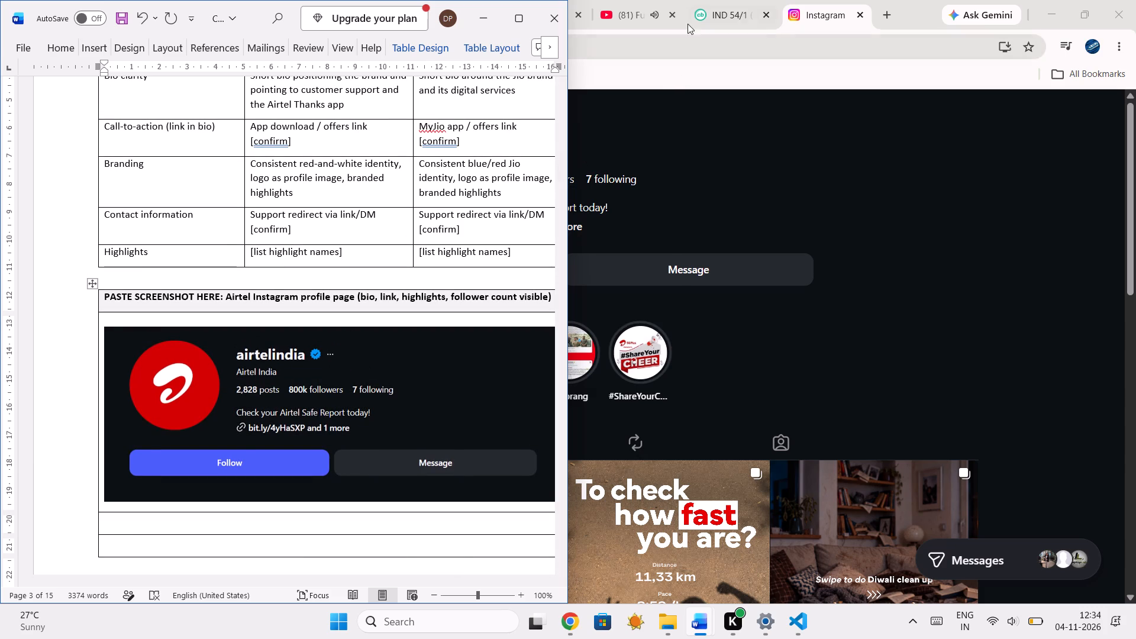
left_click(734, 169)
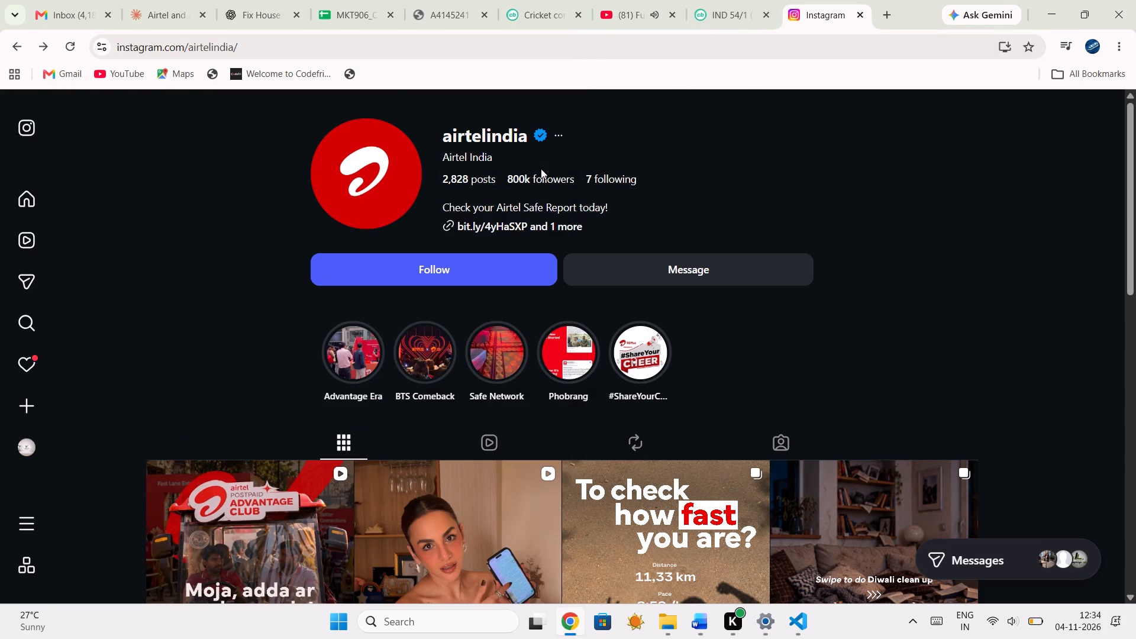
left_click(375, 48)
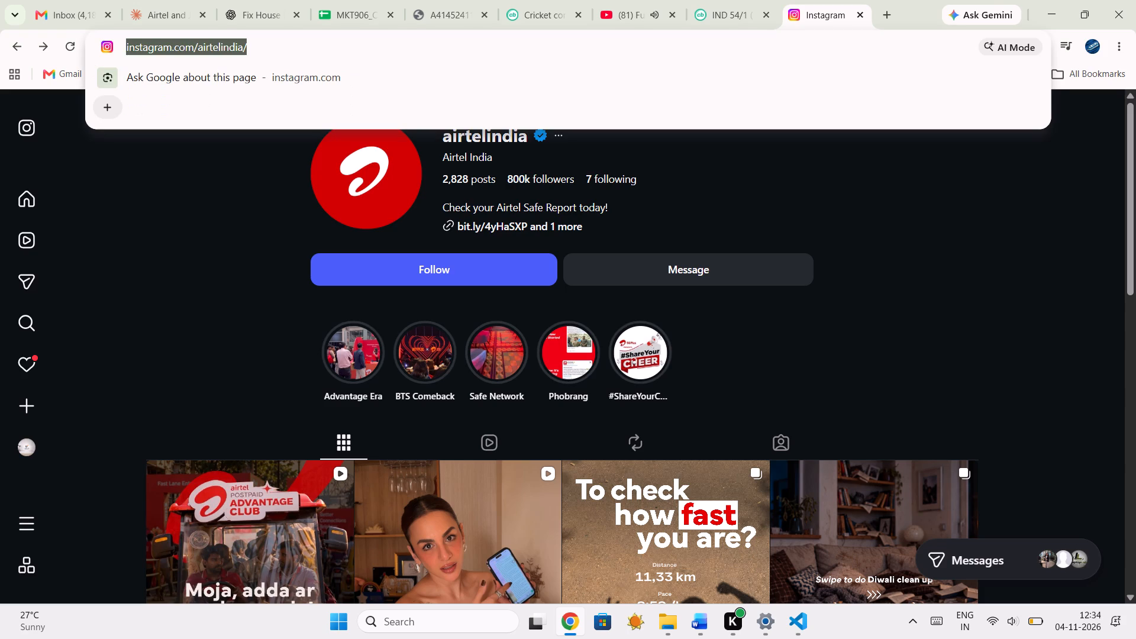
left_click(375, 48)
left_click(375, 48)
left_click_drag(375, 48, 128, 46)
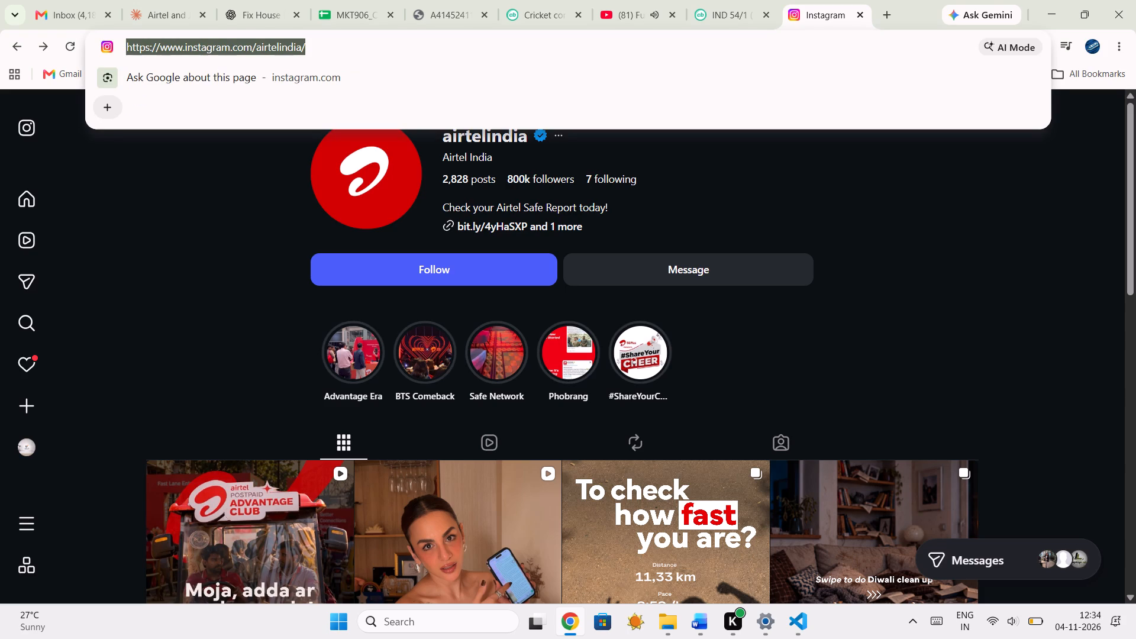
left_click_drag(128, 46, 127, 45)
key("ctrl+c")
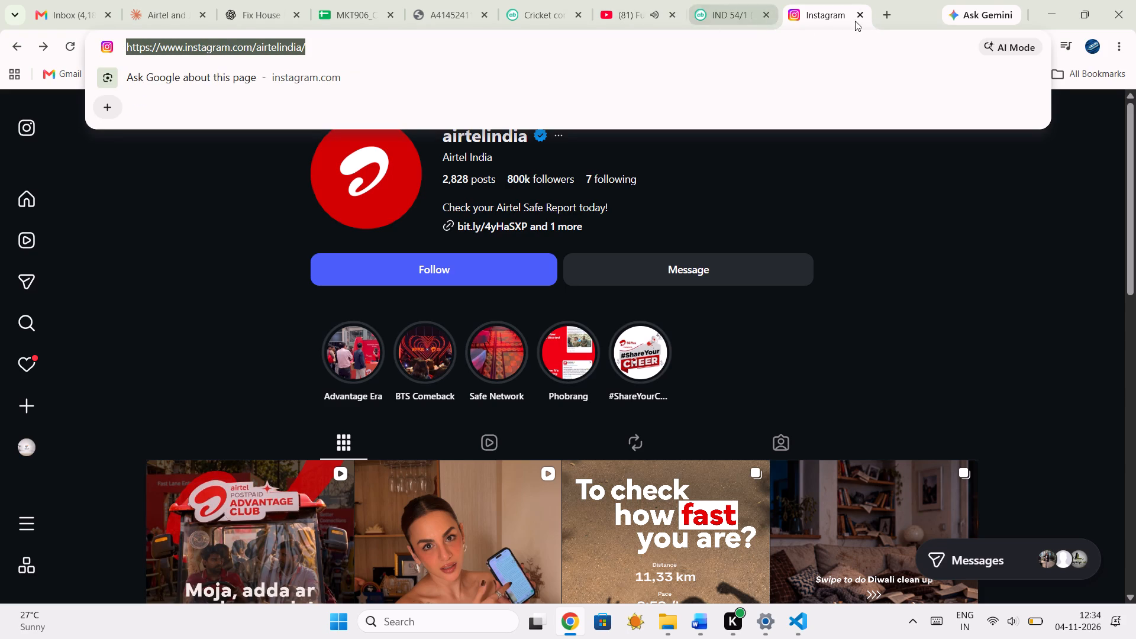
Test the copied airtelindia link in a new browser tab, closing that tab when done.
left_click(886, 18)
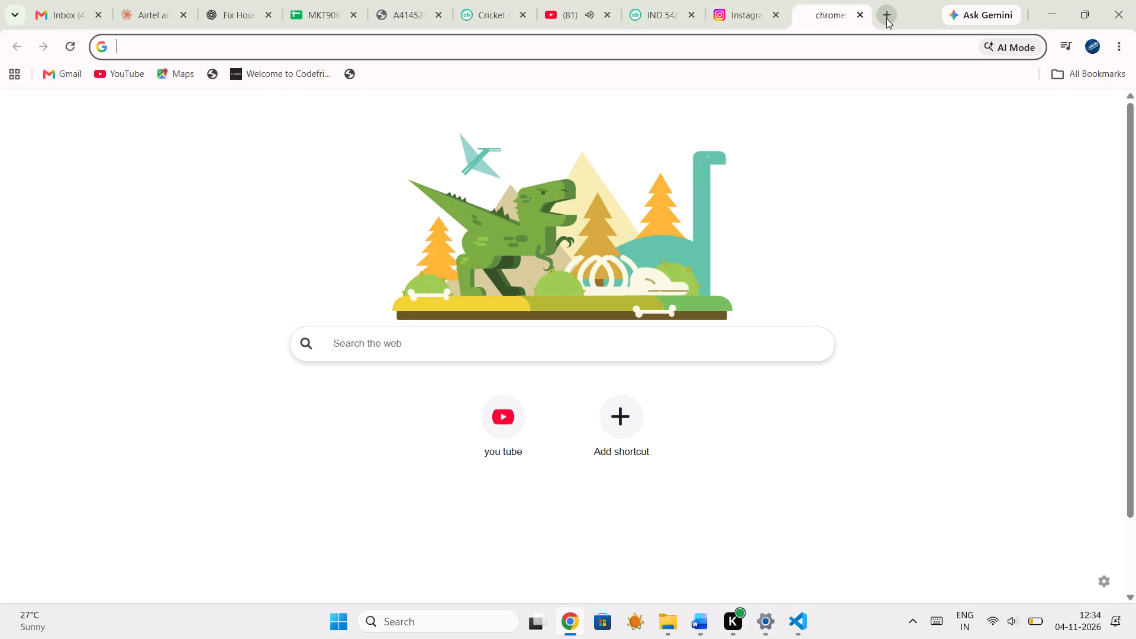
key("ctrl+v")
key("Return")
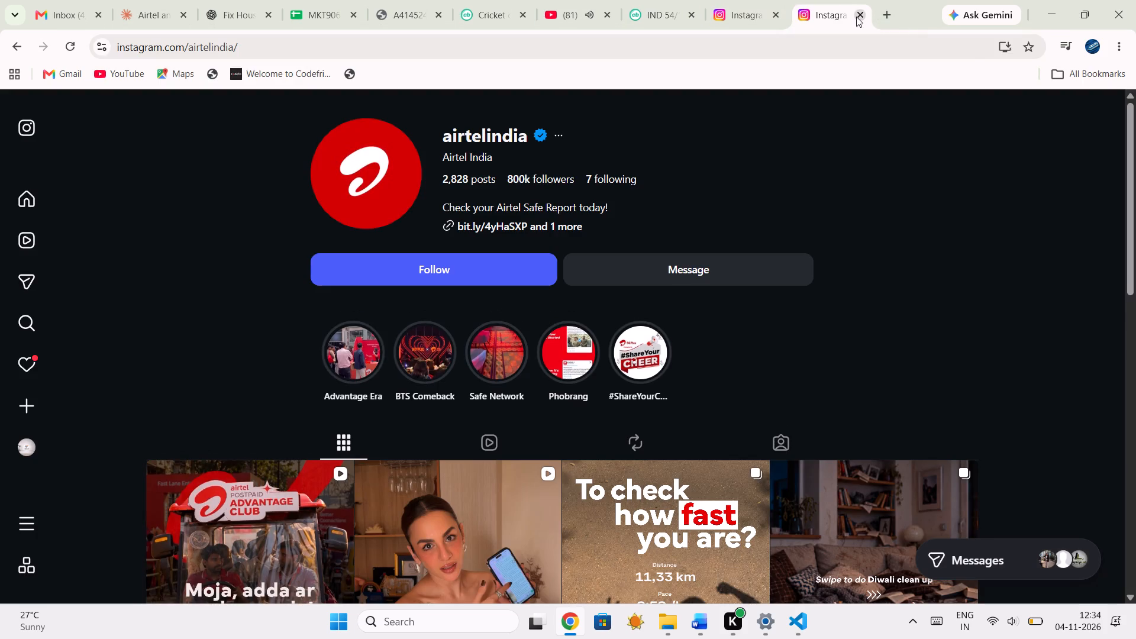
left_click(862, 12)
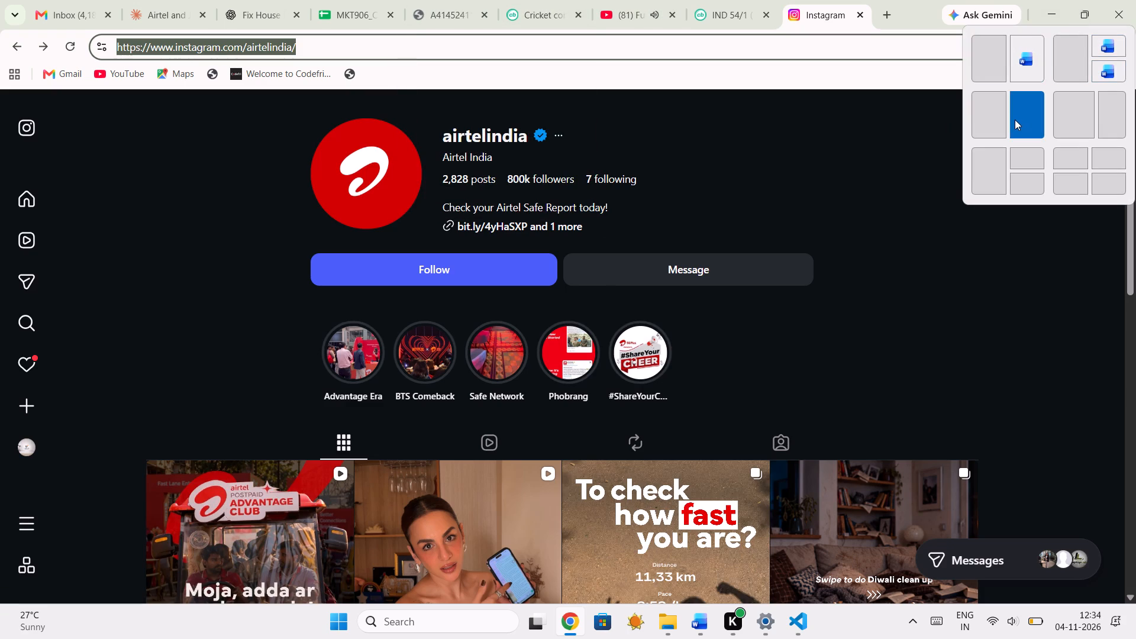
Place Chrome beside Word and paste the airtelindia profile link into the row directly below the Airtel Instagram screenshot.
left_click(1015, 120)
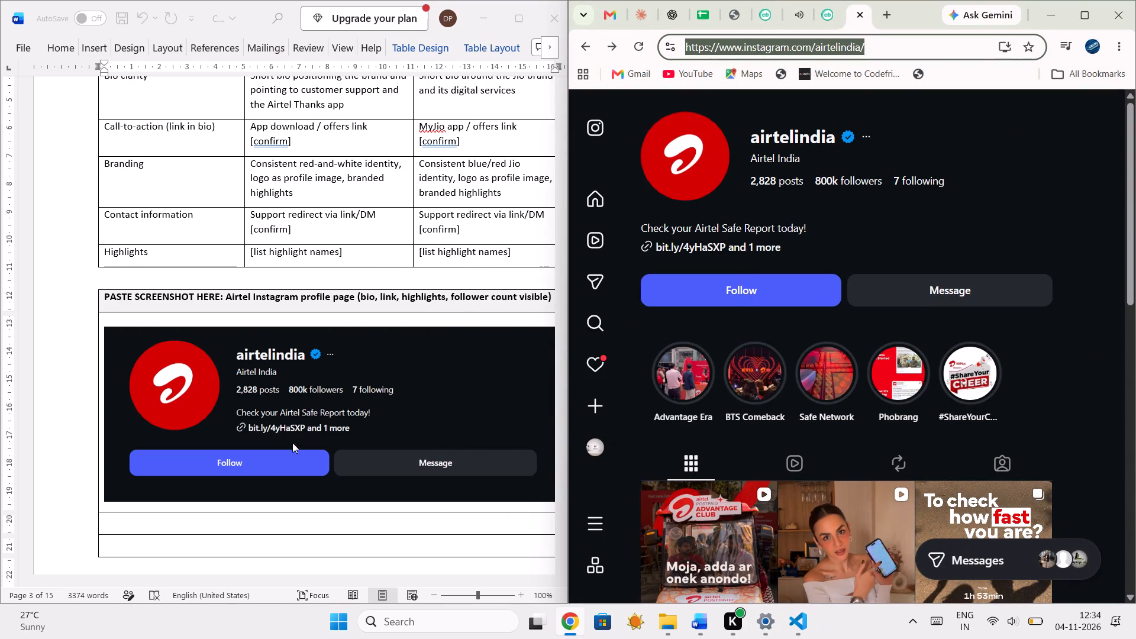
left_click(188, 525)
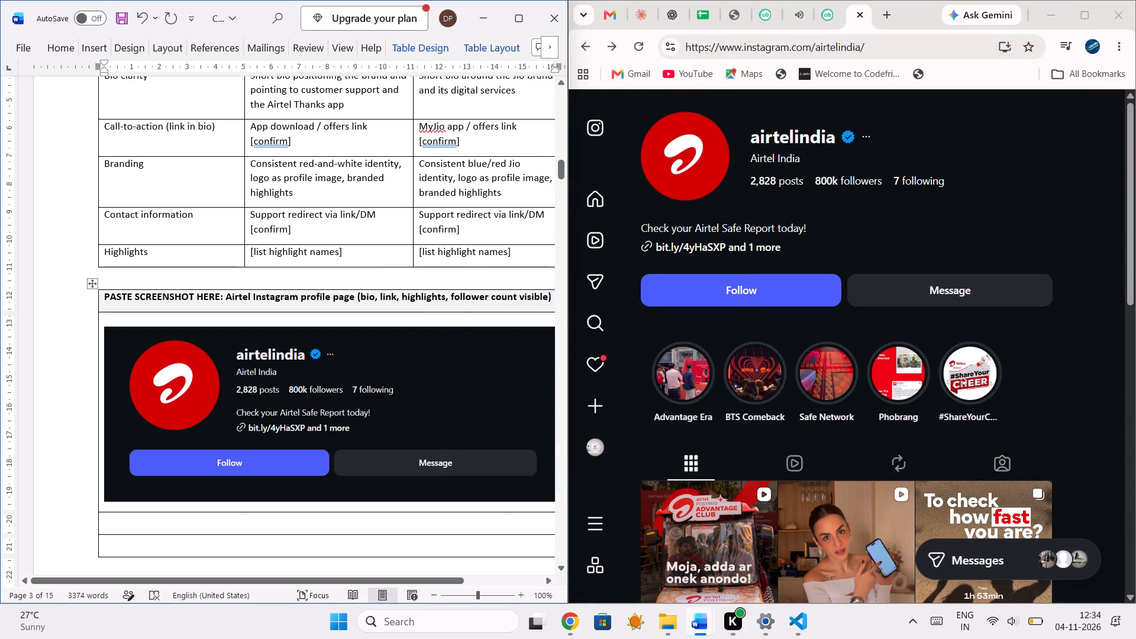
left_click(148, 521)
key("ctrl+v")
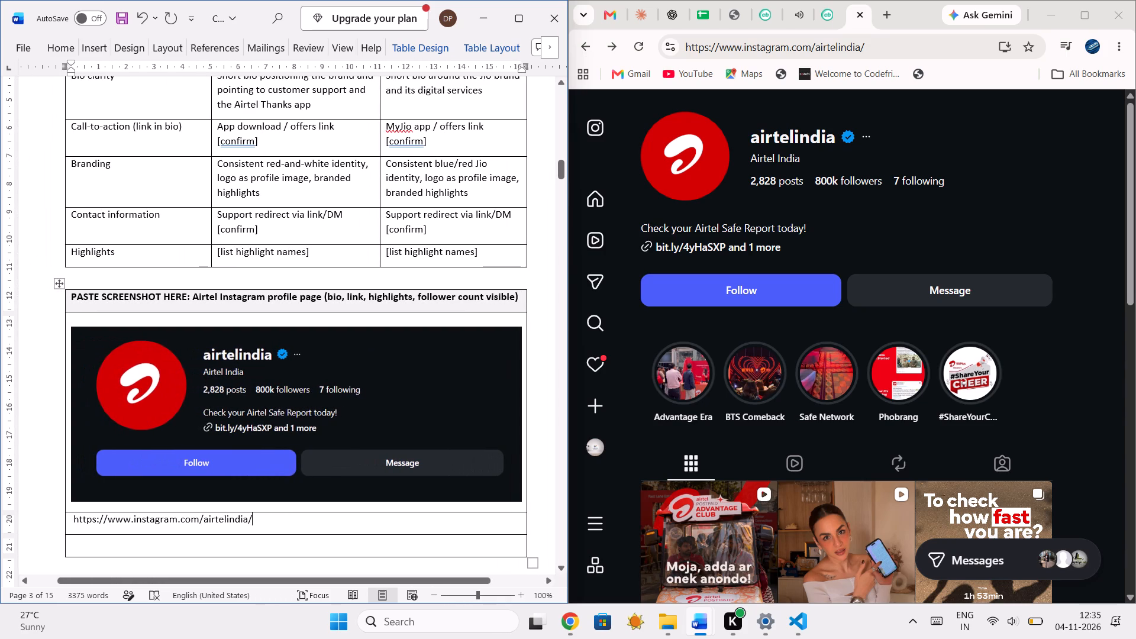
Enter "800k Followers" in the last row of the Airtel Instagram screenshot table.
left_click(128, 543)
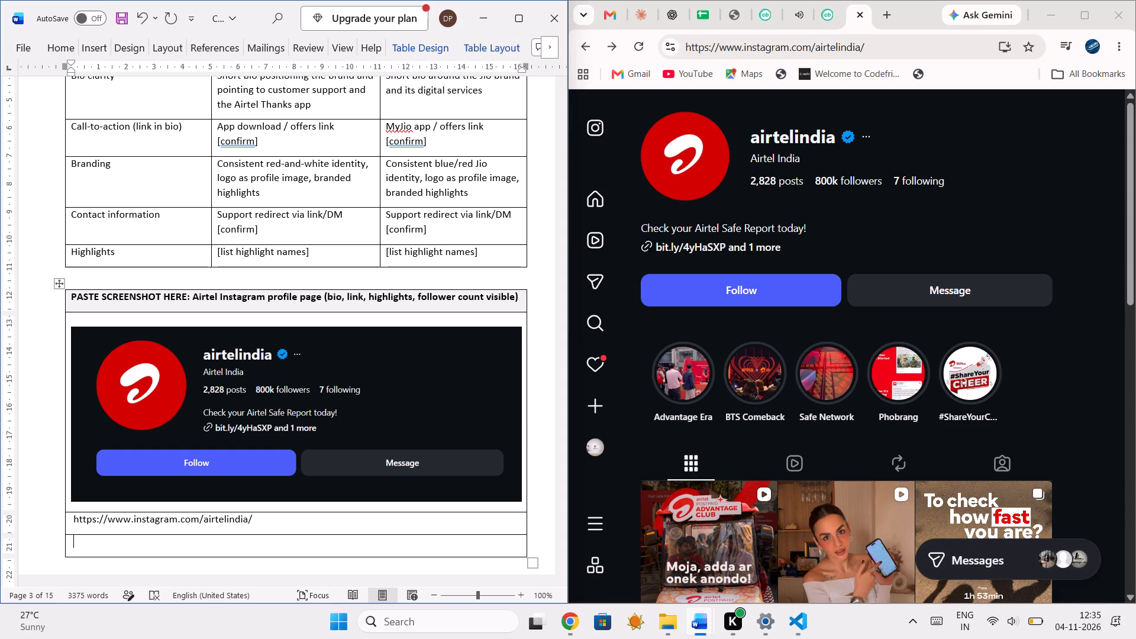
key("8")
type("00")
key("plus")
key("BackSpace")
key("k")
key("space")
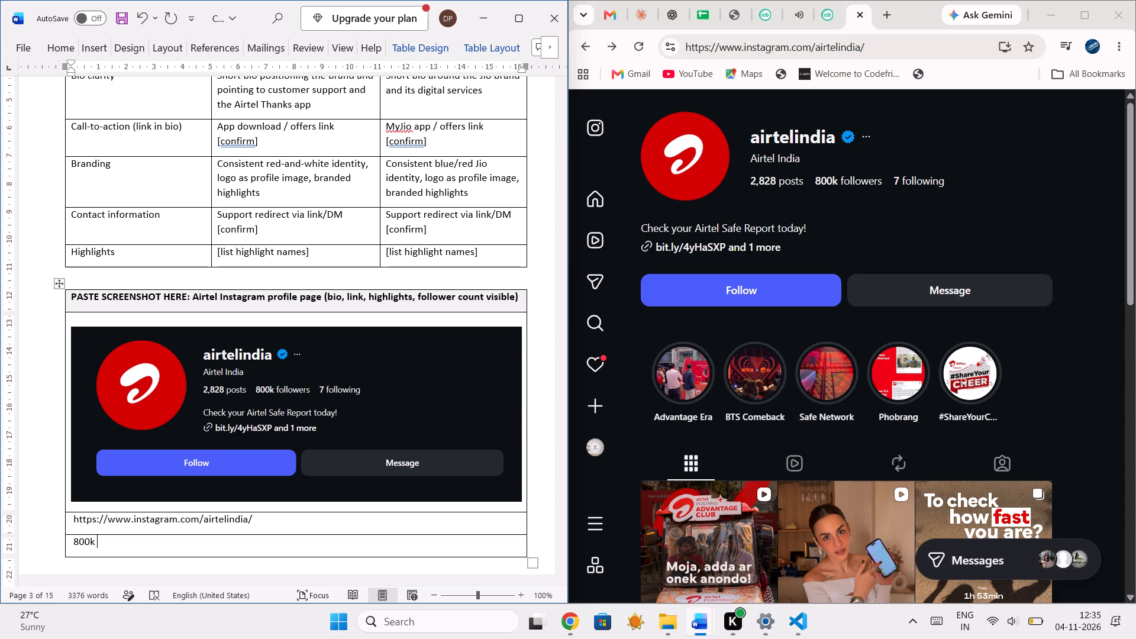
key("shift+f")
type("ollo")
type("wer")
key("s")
Locate the report's Jio Instagram placeholder, search Instagram in Chrome for "jio" and open the reliancejio profile.
scroll(128, 543, "down", 2)
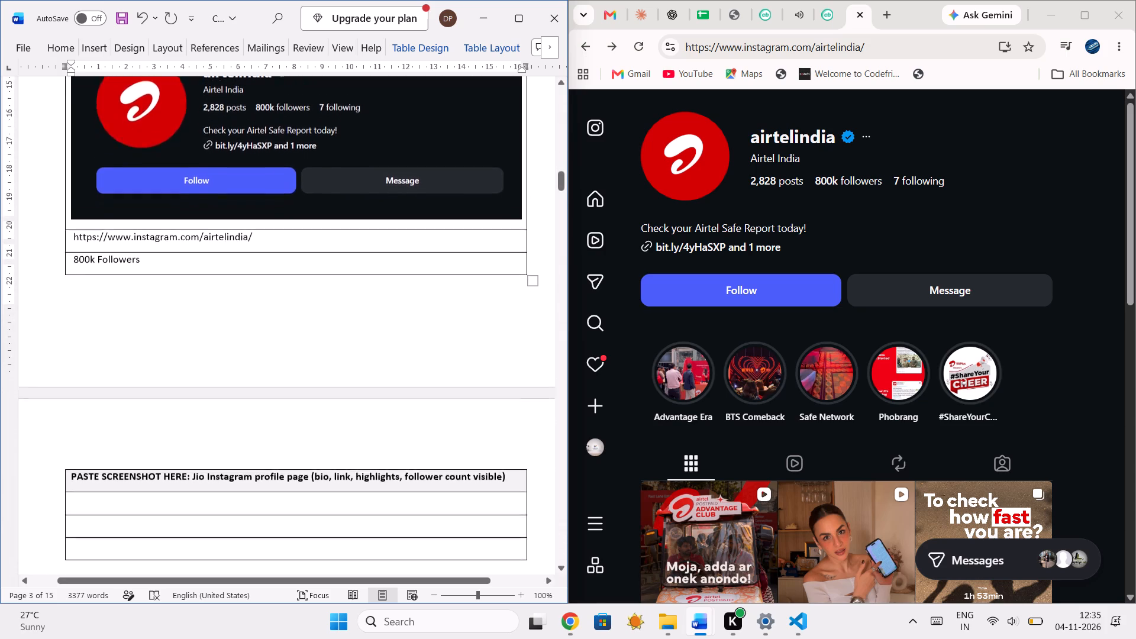
scroll(128, 543, "down", 2)
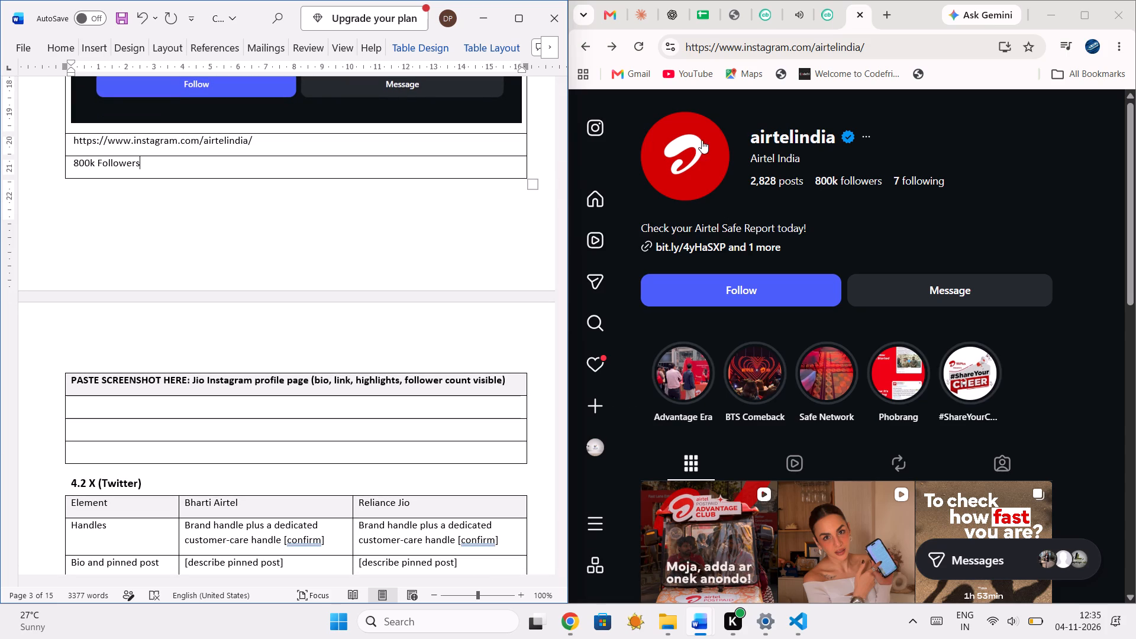
left_click(583, 50)
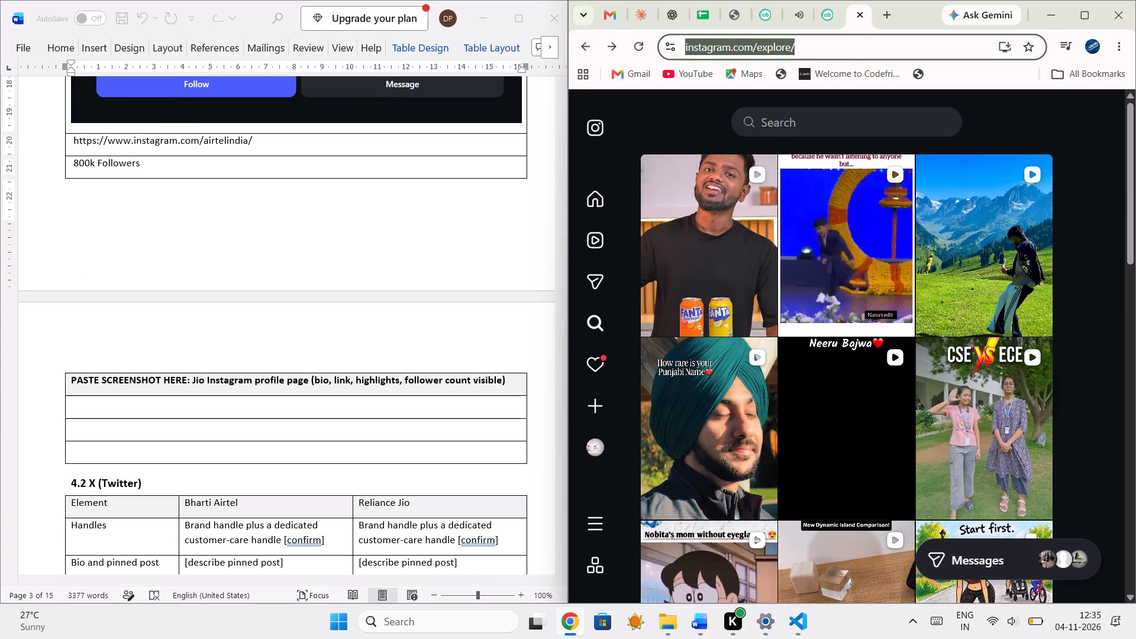
left_click(777, 120)
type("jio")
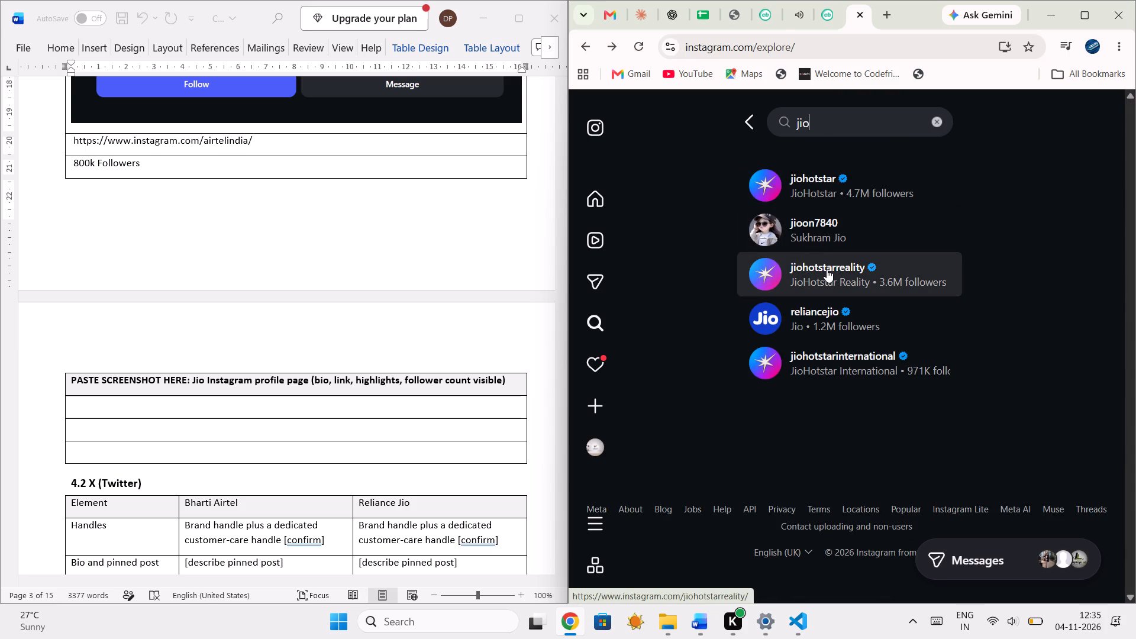
left_click(820, 309)
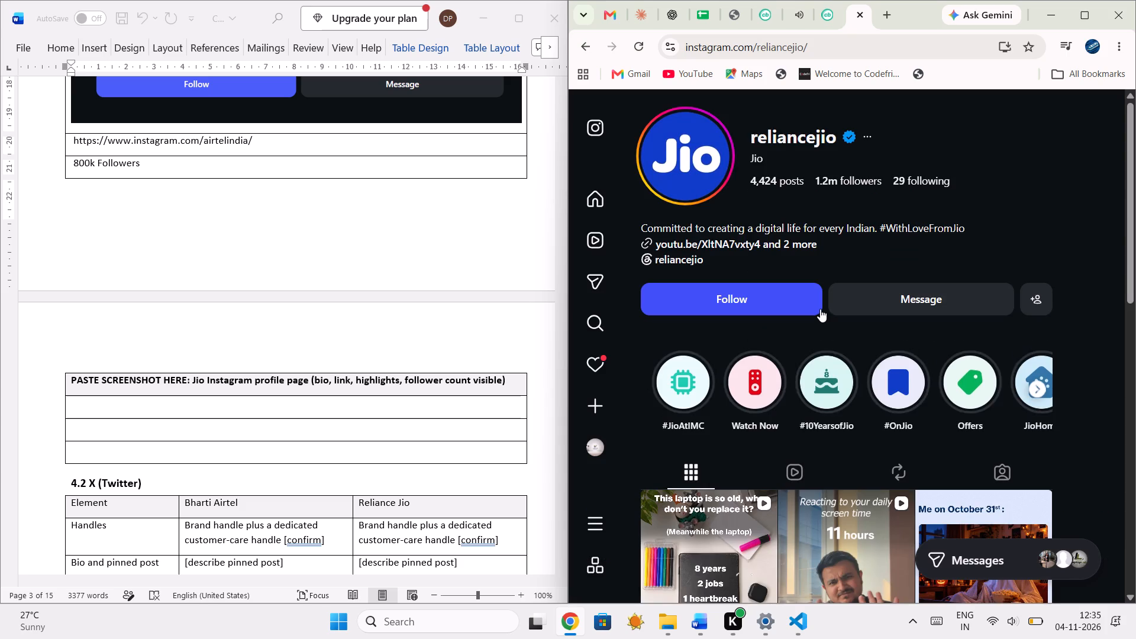
Enlarge Chrome to full screen and capture the reliancejio profile header from logo and bio to the Follow and Message buttons, without highlights.
left_click(1094, 13)
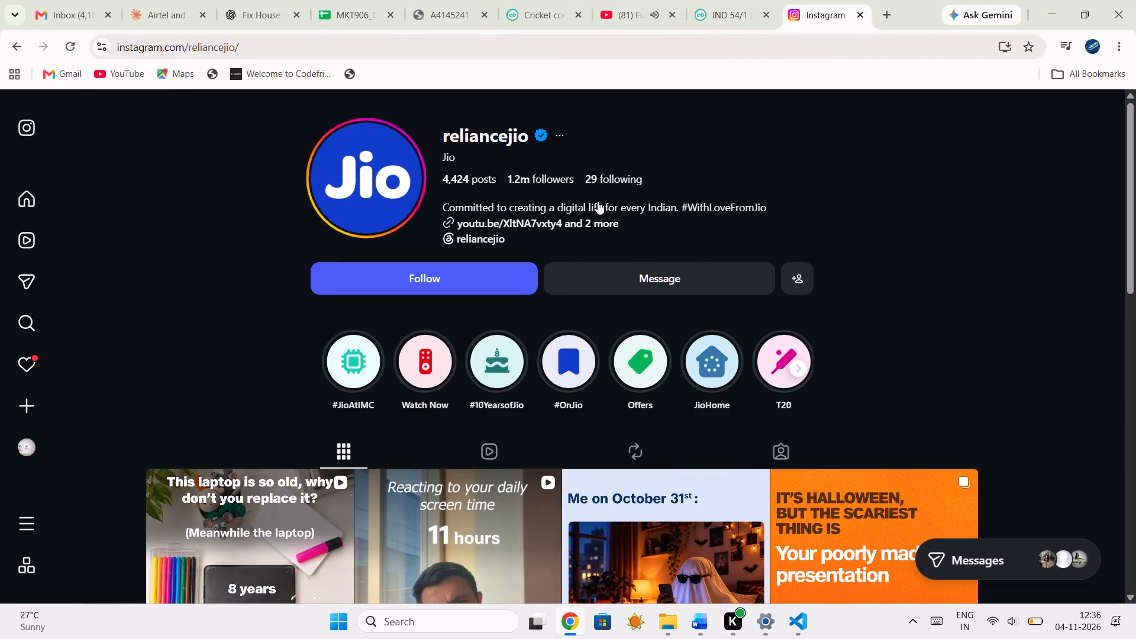
key("shift+super+s")
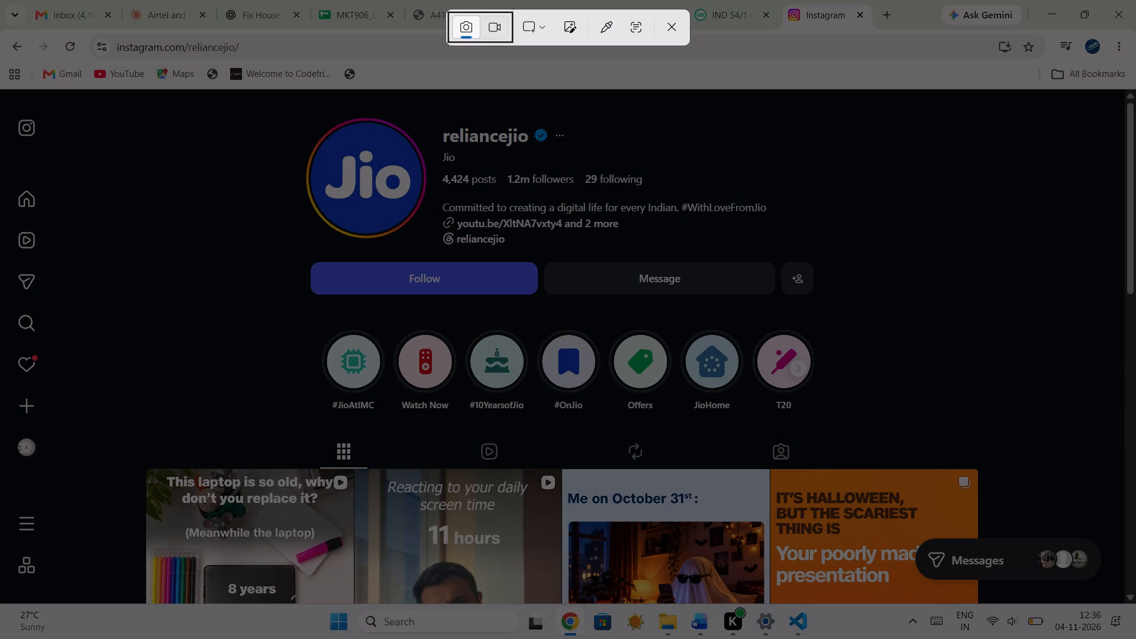
left_click_drag(284, 98, 828, 318)
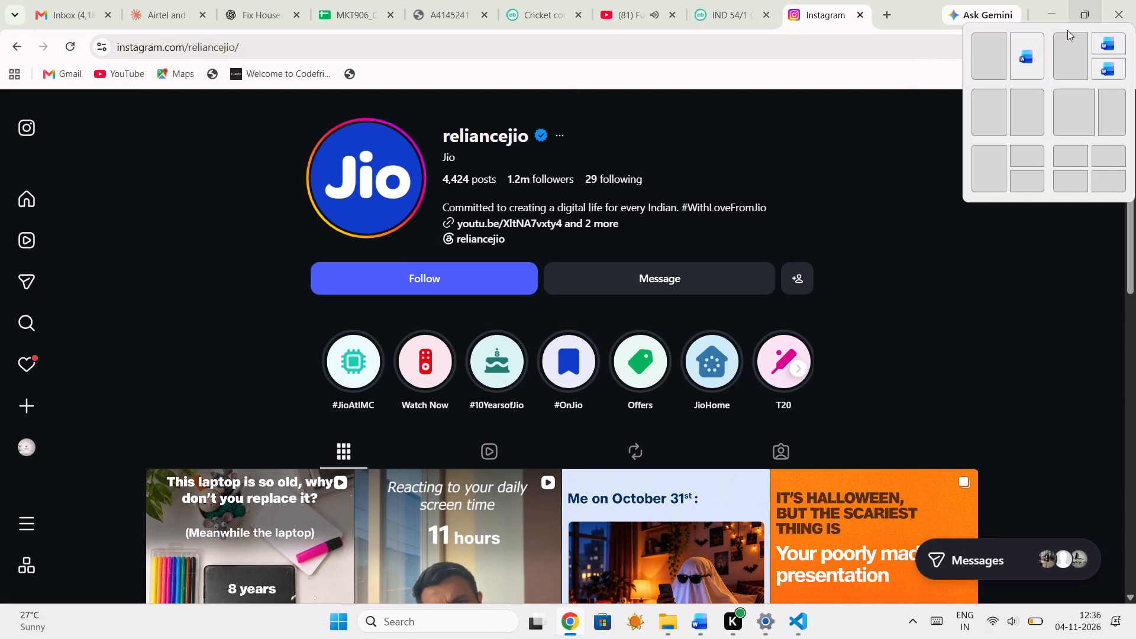
Place Chrome beside Word again and paste the captured screenshot into the first empty row of the Jio Instagram profile placeholder.
left_click(1034, 96)
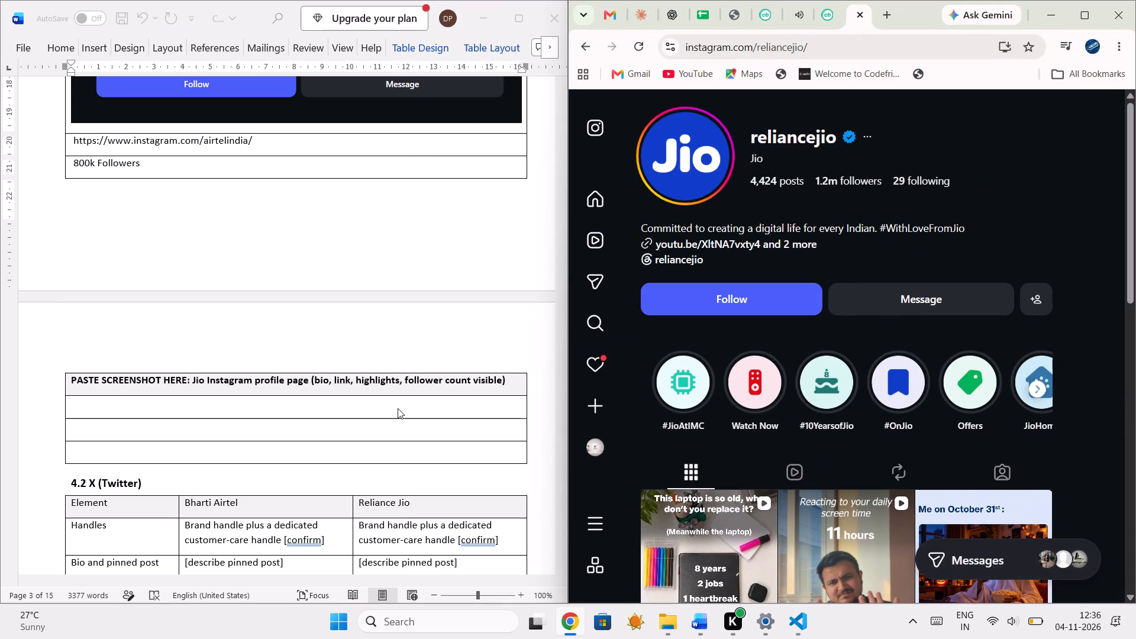
left_click(206, 406)
left_click(206, 406)
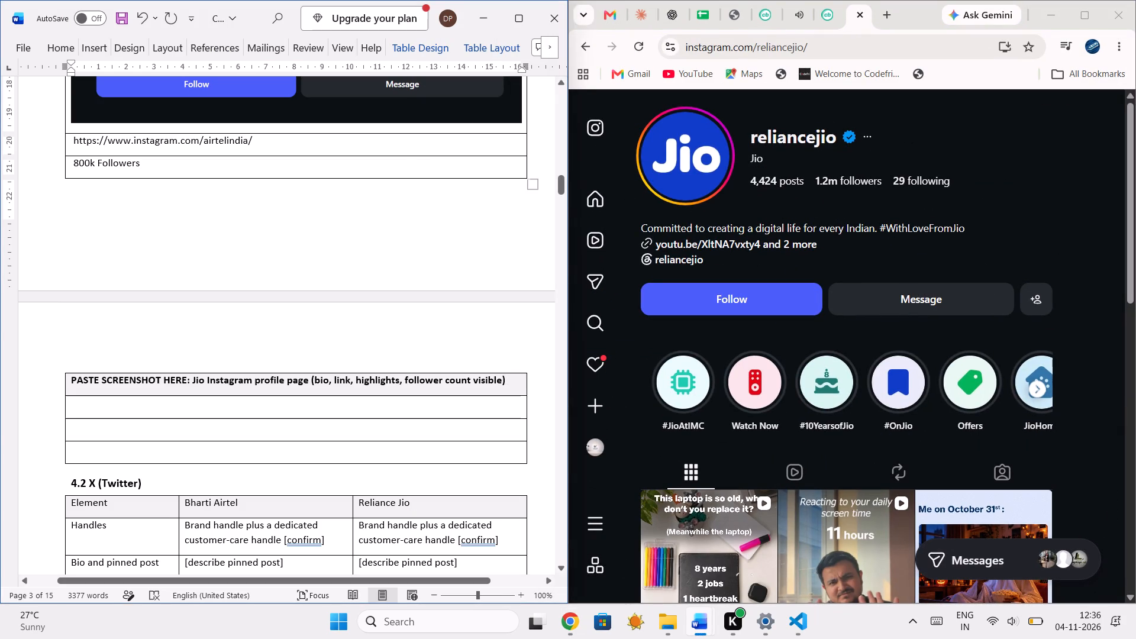
key("ctrl+v")
Copy the reliancejio profile's full web address and paste it into the row directly below the Jio Instagram screenshot.
scroll(206, 406, "down", 1)
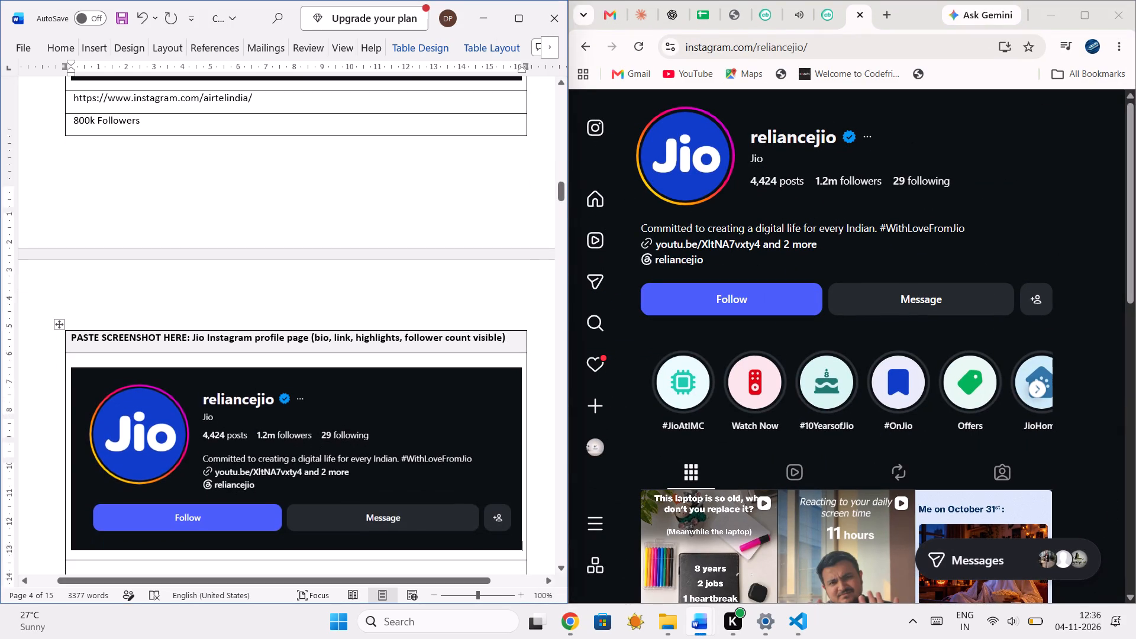
scroll(206, 406, "down", 1)
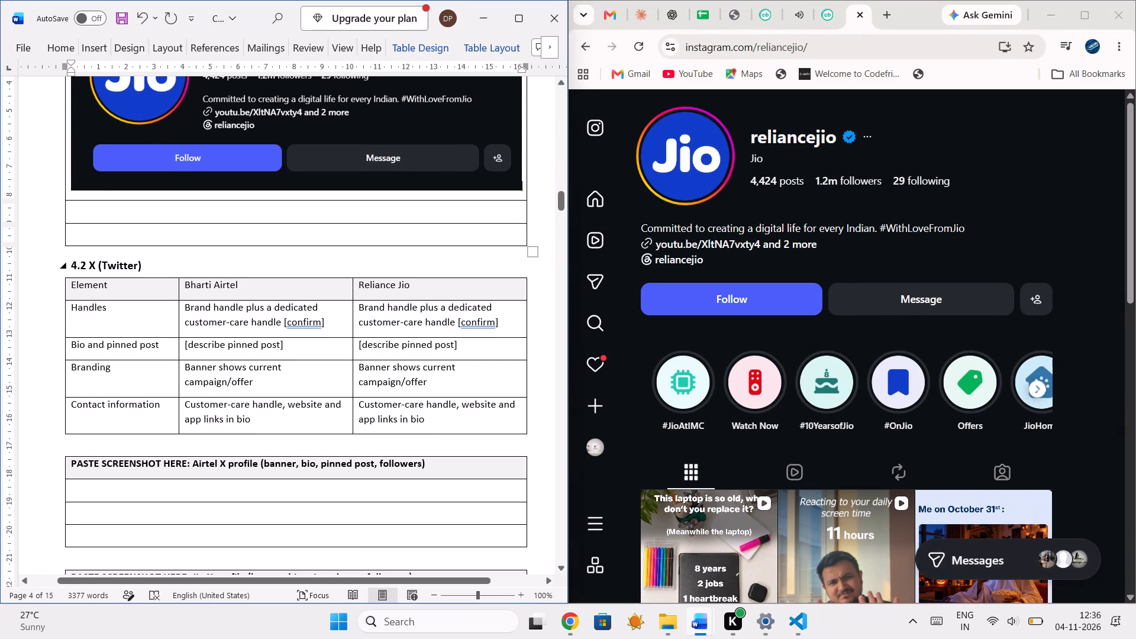
left_click(858, 46)
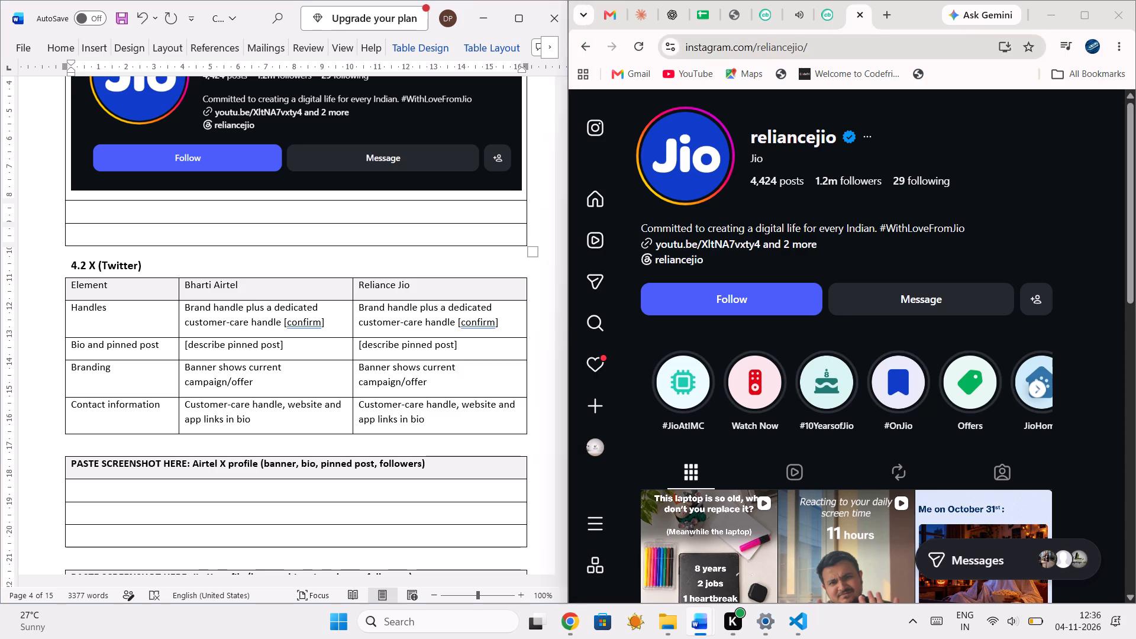
left_click(858, 46)
left_click_drag(858, 46, 785, 53)
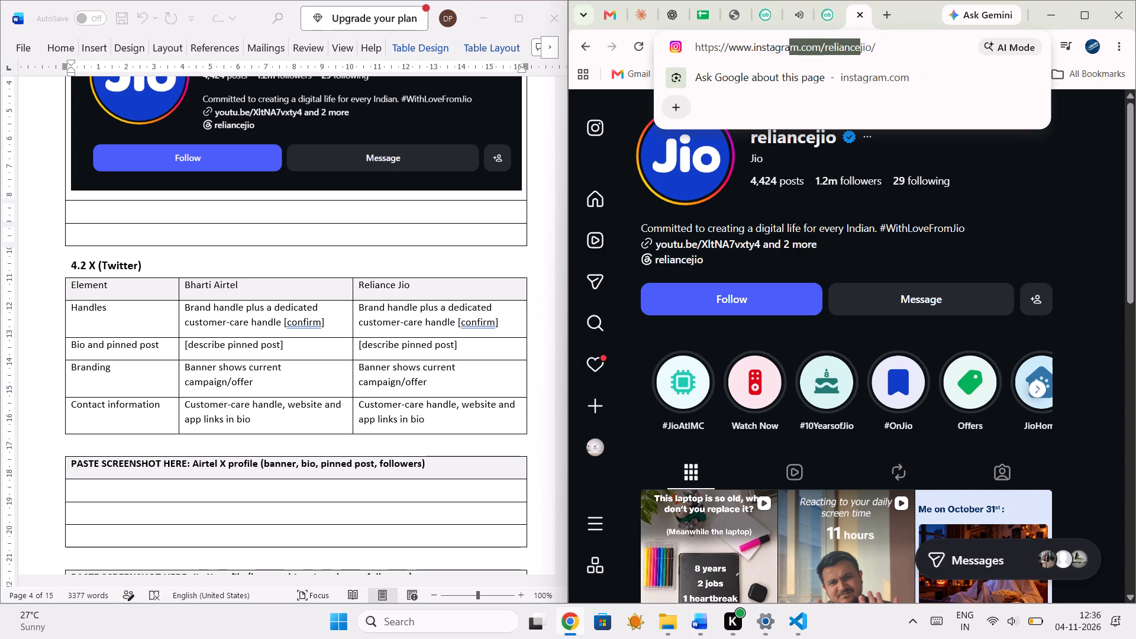
left_click_drag(785, 53, 734, 58)
left_click(889, 44)
left_click_drag(889, 44, 883, 44)
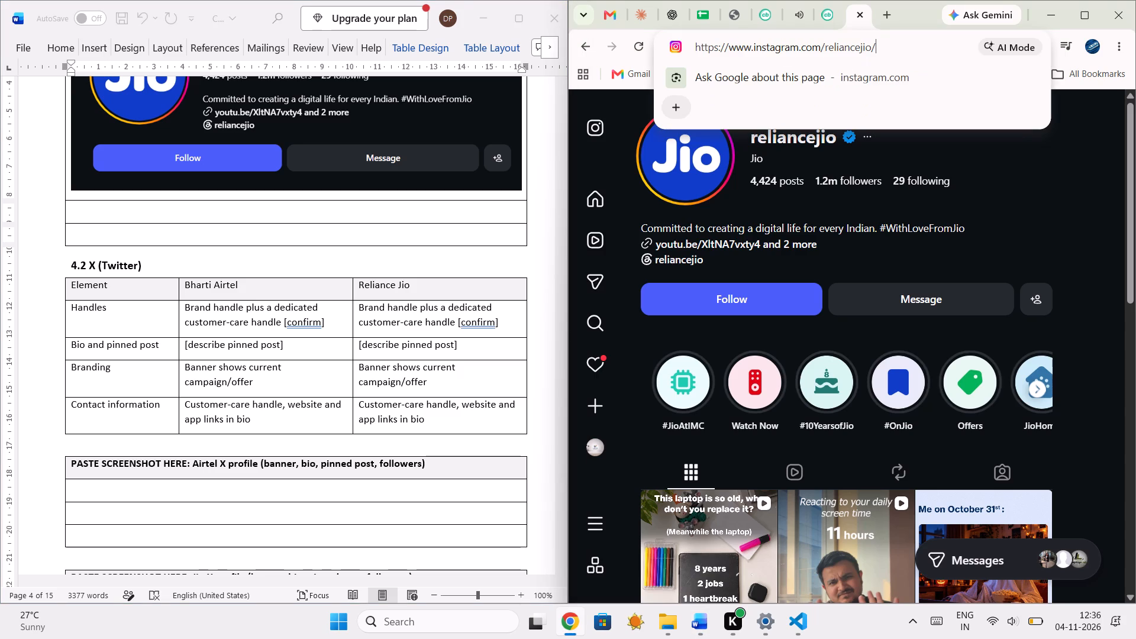
left_click_drag(883, 44, 695, 62)
key("ctrl+c")
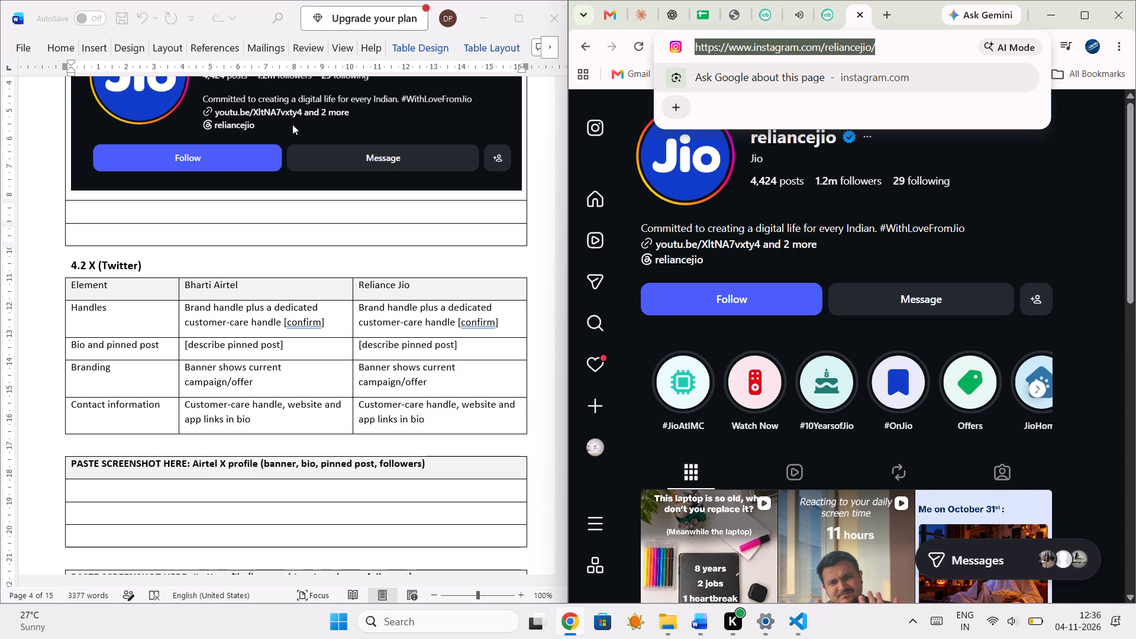
left_click(197, 211)
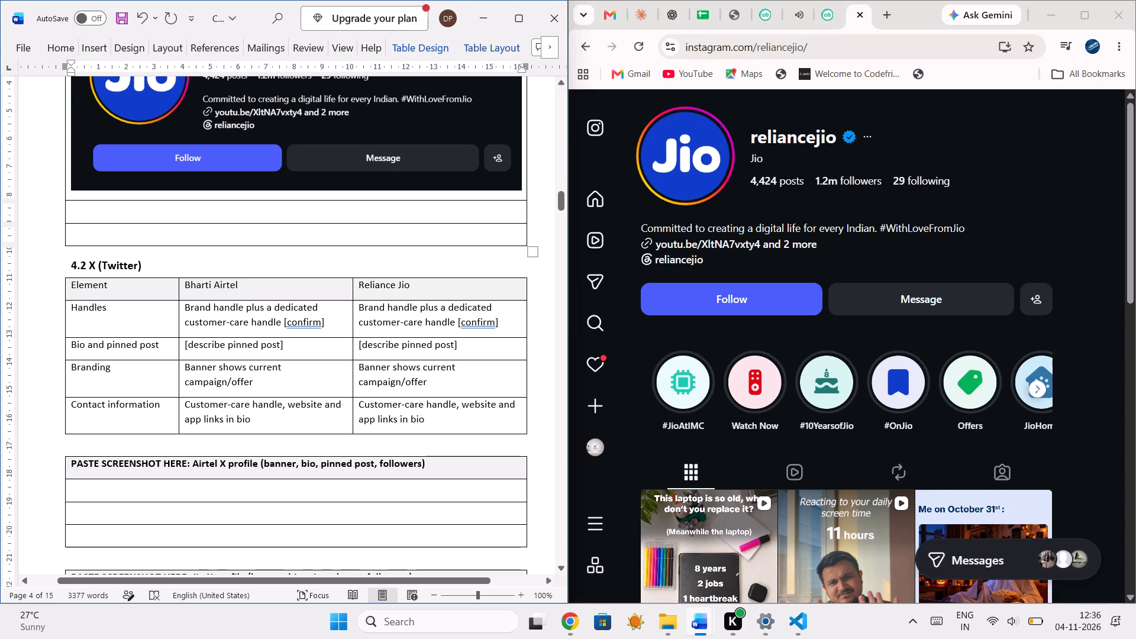
left_click(143, 212)
key("ctrl+v")
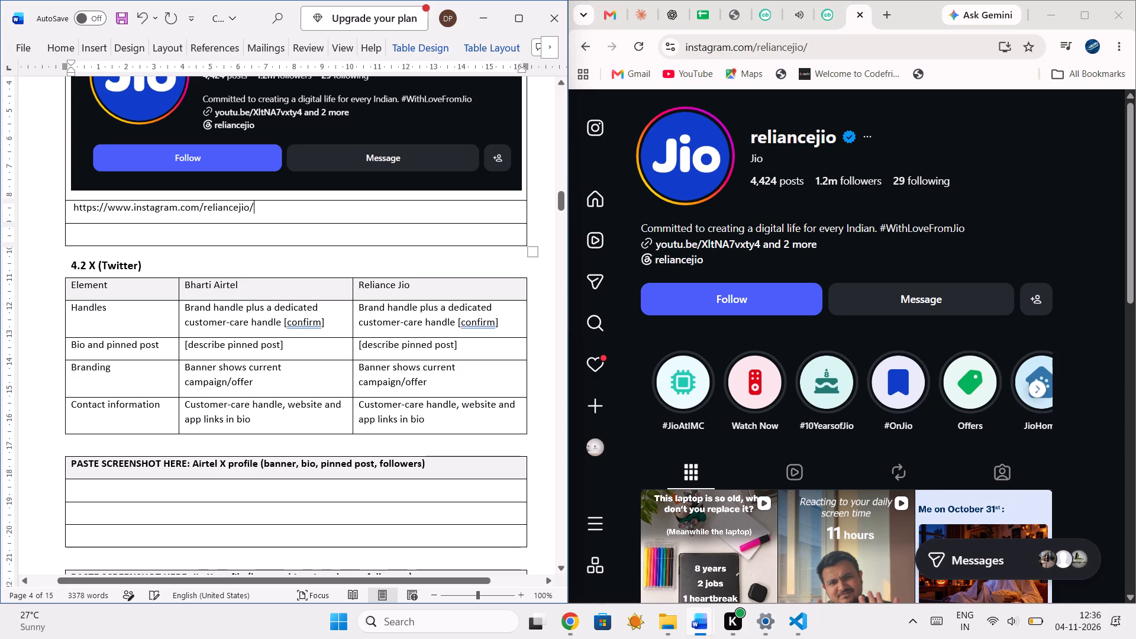
Enter "1.2M Followers" in the last row of the Jio Instagram screenshot table.
left_click(141, 239)
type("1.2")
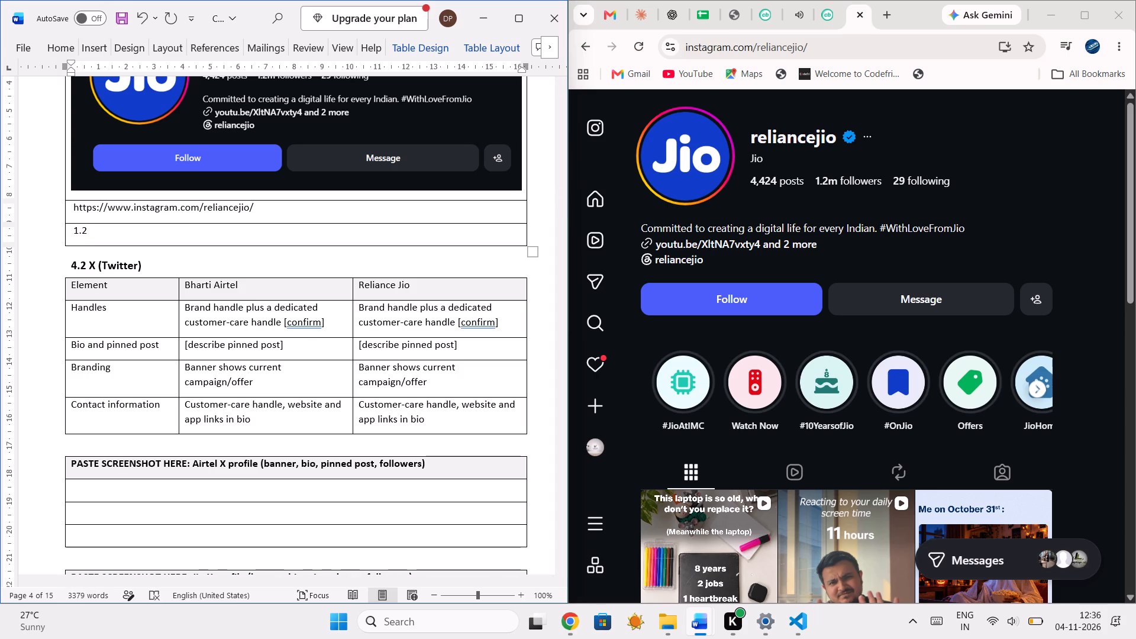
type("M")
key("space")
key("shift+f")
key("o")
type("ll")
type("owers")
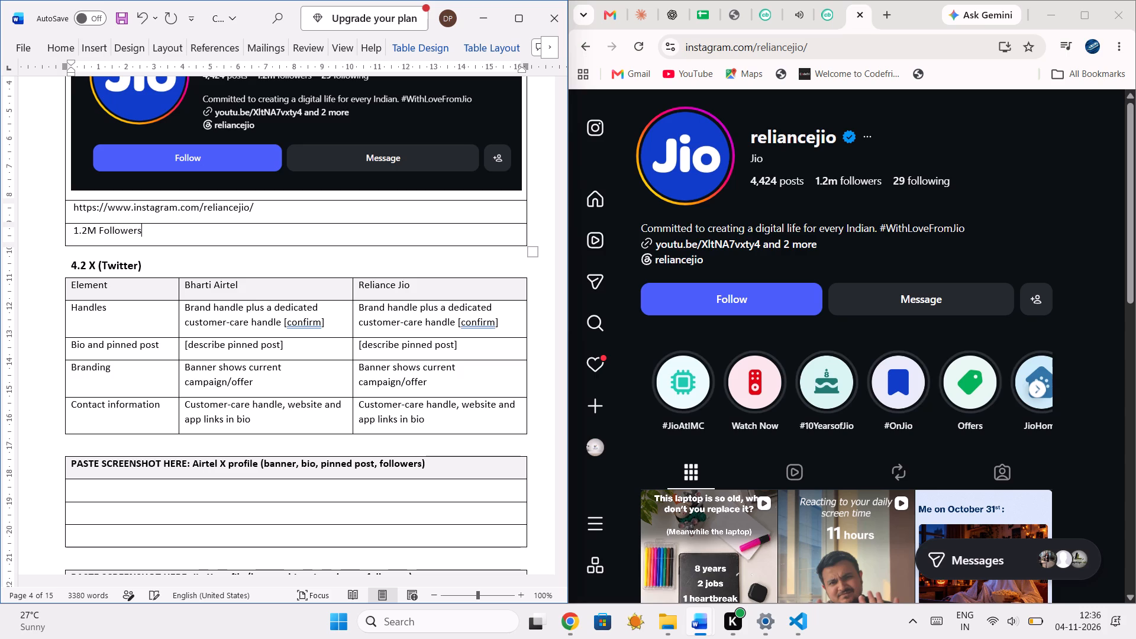
Review the upcoming X (Twitter) placeholders in the report and close the Instagram tab in Chrome.
scroll(186, 304, "down", 1)
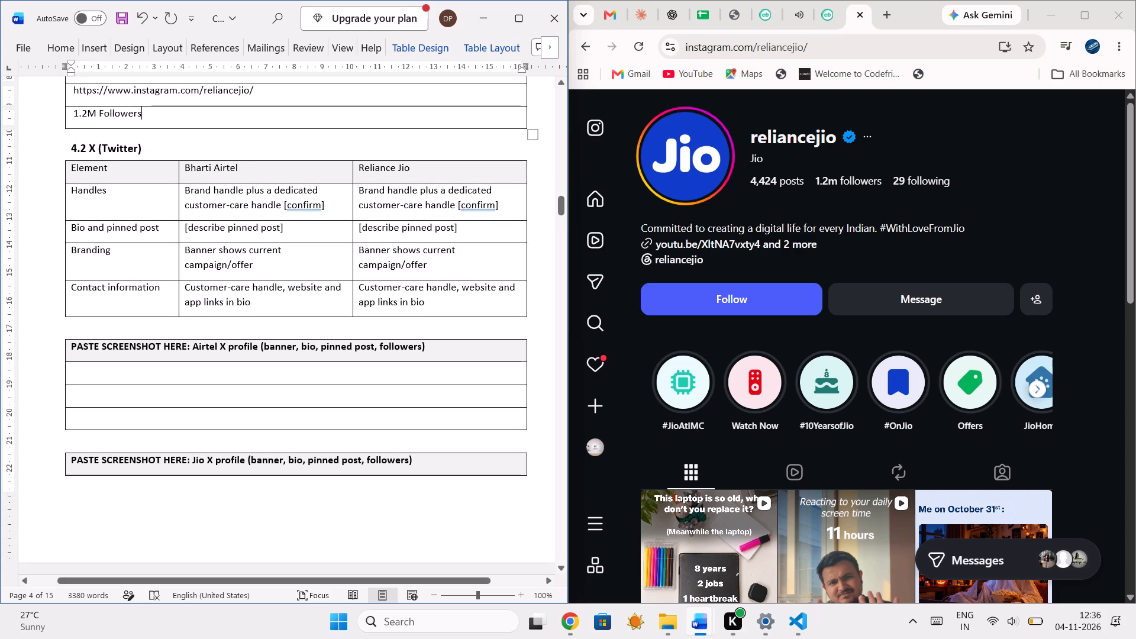
scroll(186, 304, "down", 1)
left_click(862, 17)
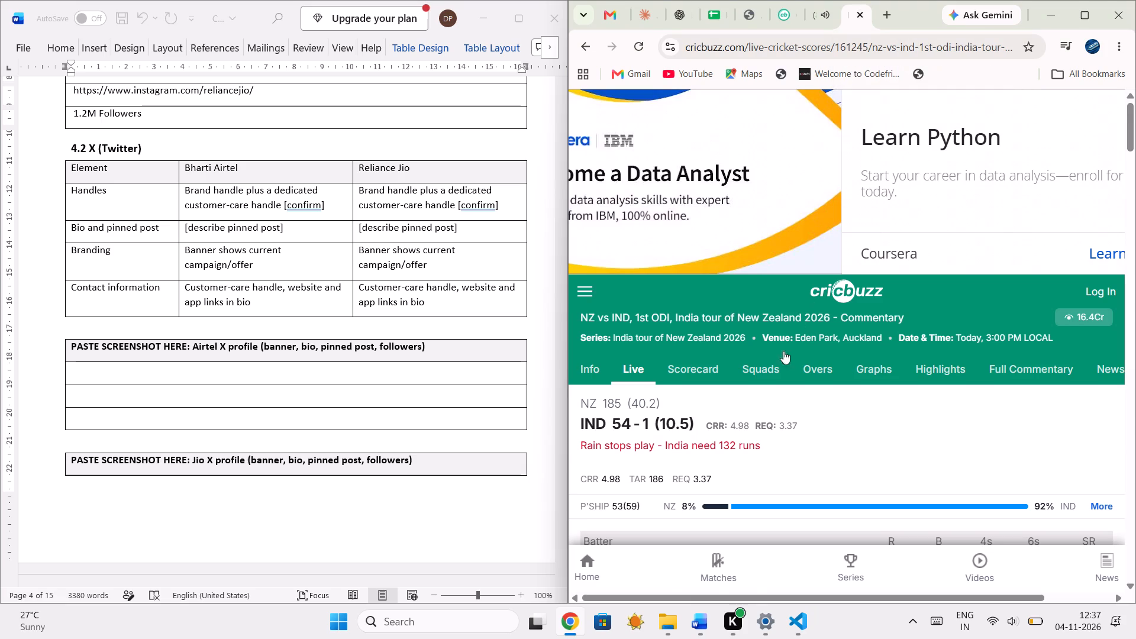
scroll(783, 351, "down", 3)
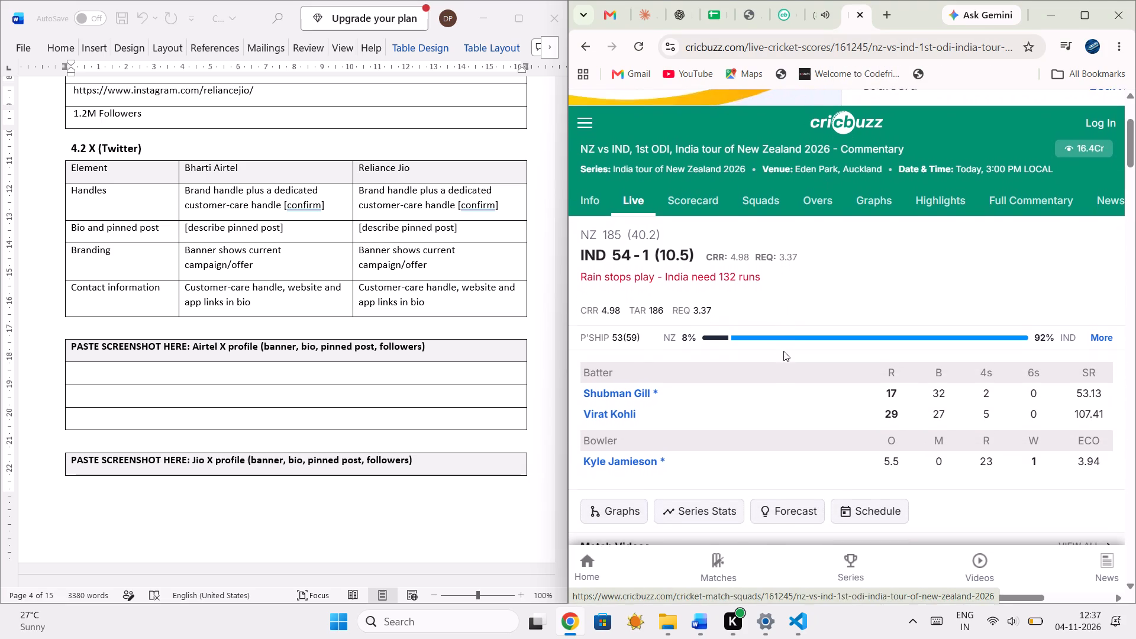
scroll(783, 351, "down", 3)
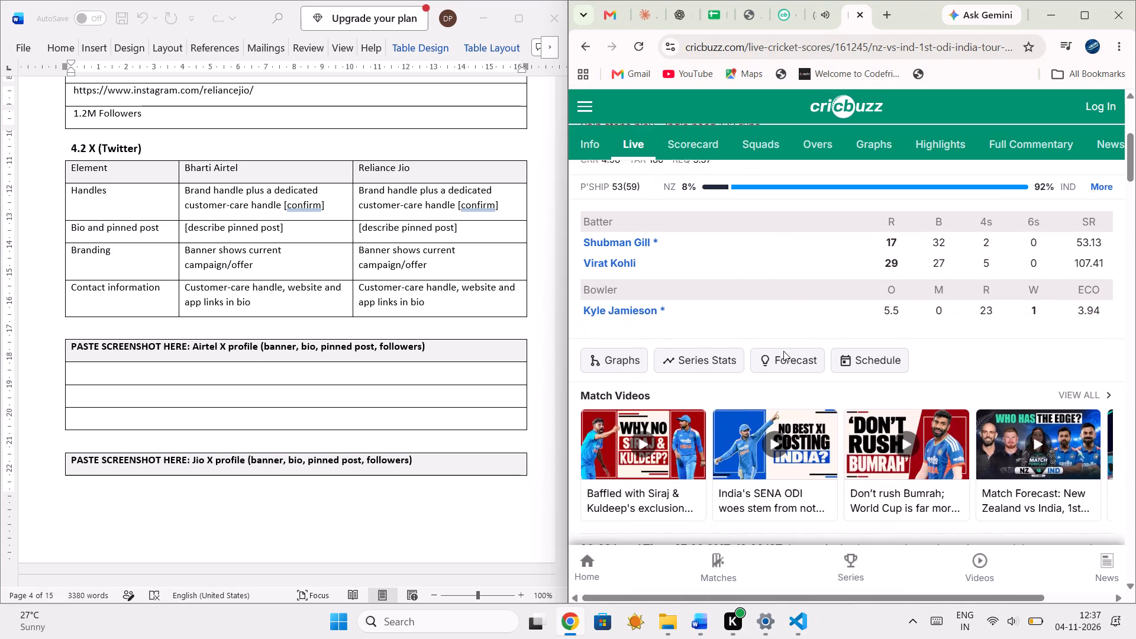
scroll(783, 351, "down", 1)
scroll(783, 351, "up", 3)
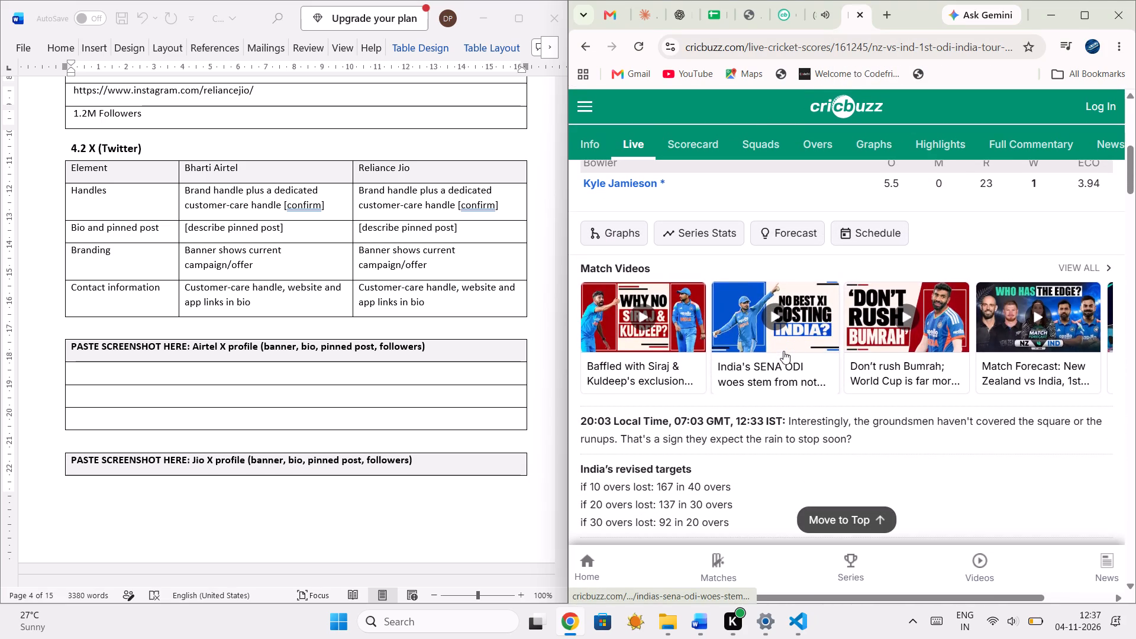
Check the live score and match status at the start of the Cricbuzz New Zealand vs India 1st ODI page.
scroll(783, 351, "up", 2)
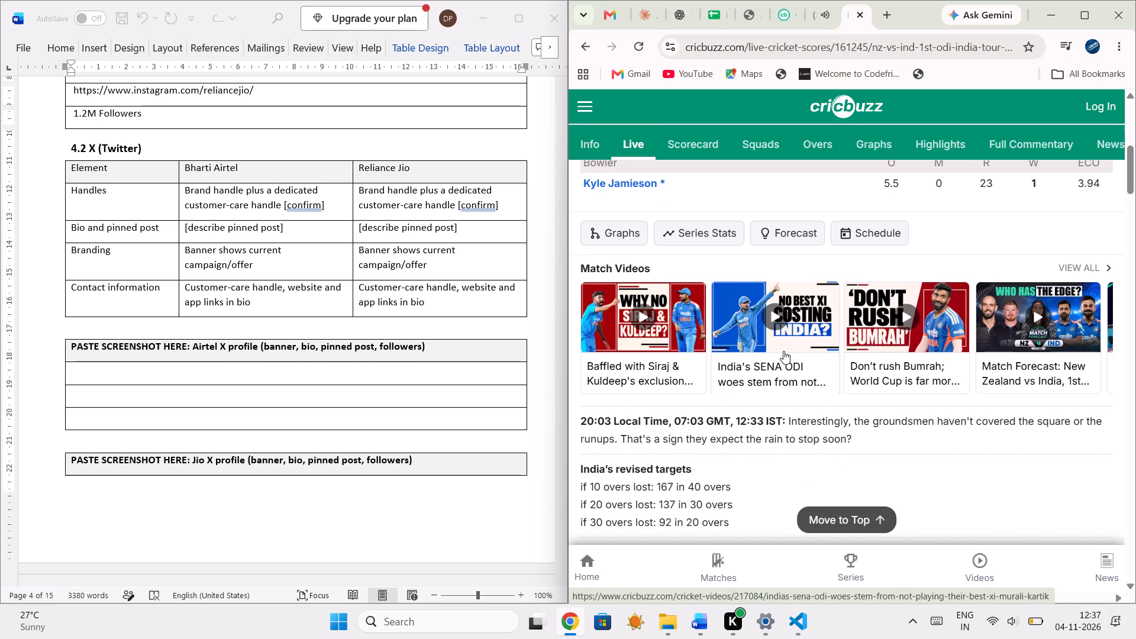
scroll(783, 351, "up", 4)
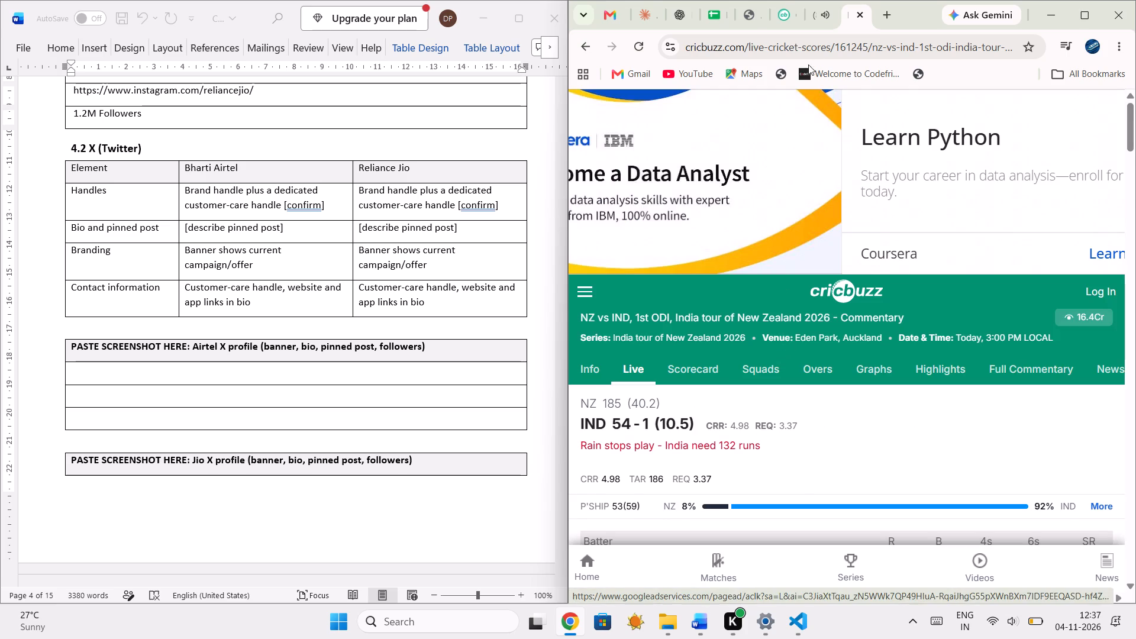
Search the web for twitter in a new browser tab, open the X home feed, and dismiss the Terms of Service notice and subscription offer.
left_click(886, 11)
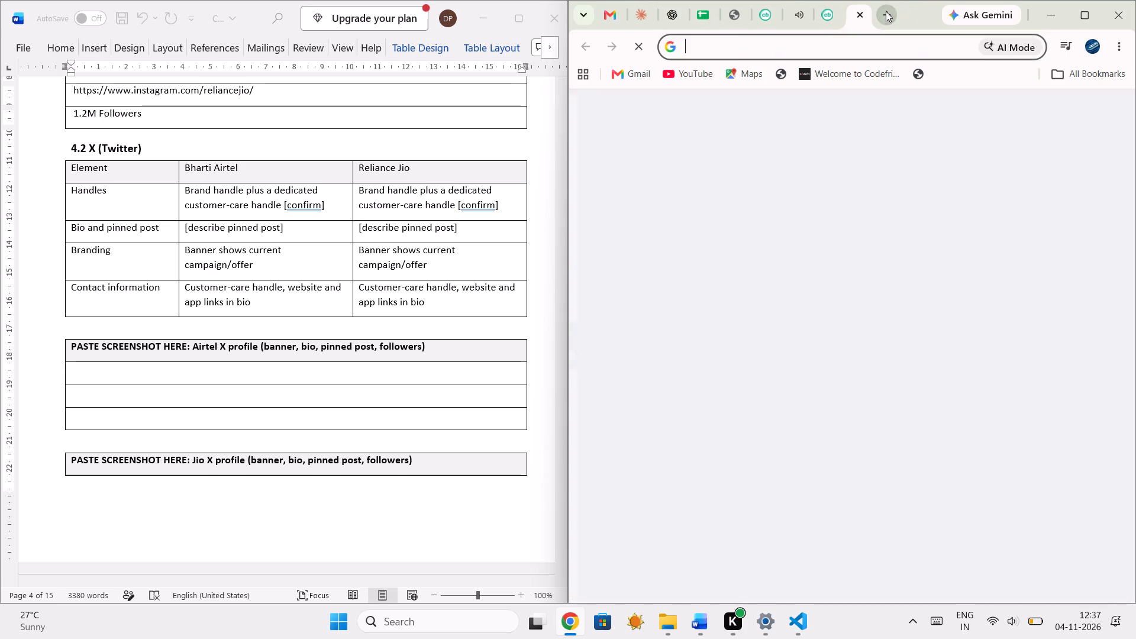
key("t")
type("wi")
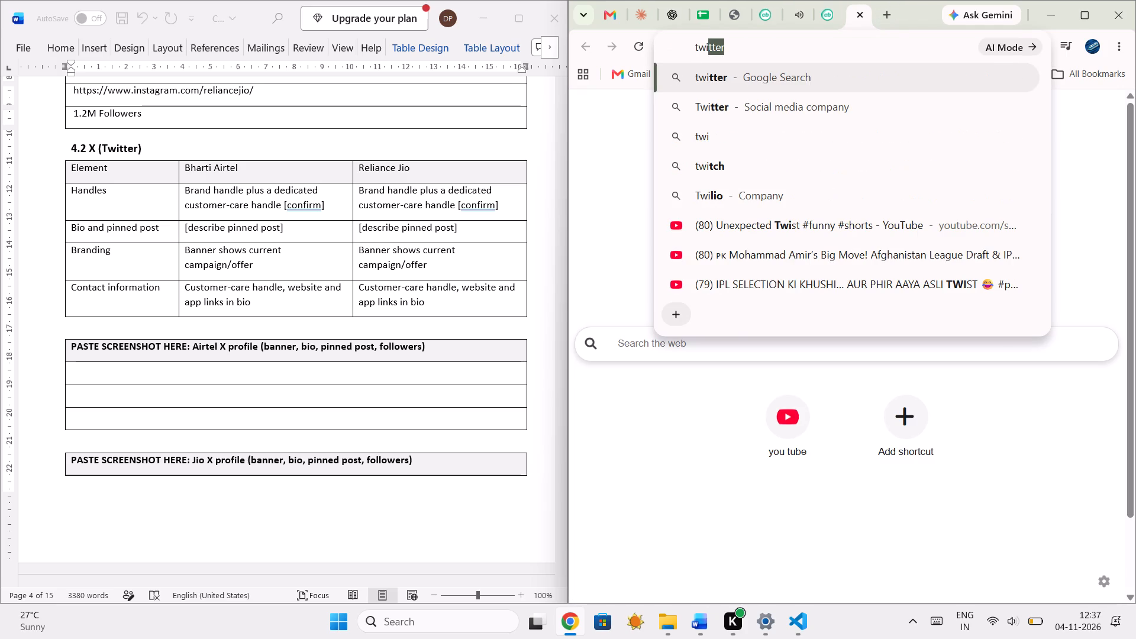
key("Return")
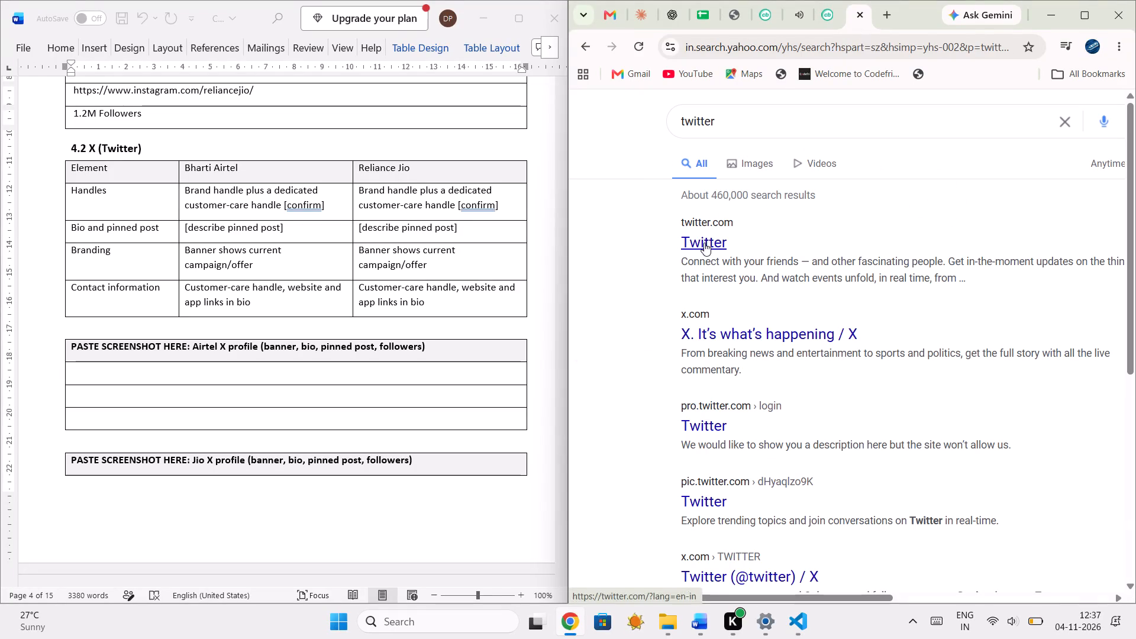
left_click(704, 243)
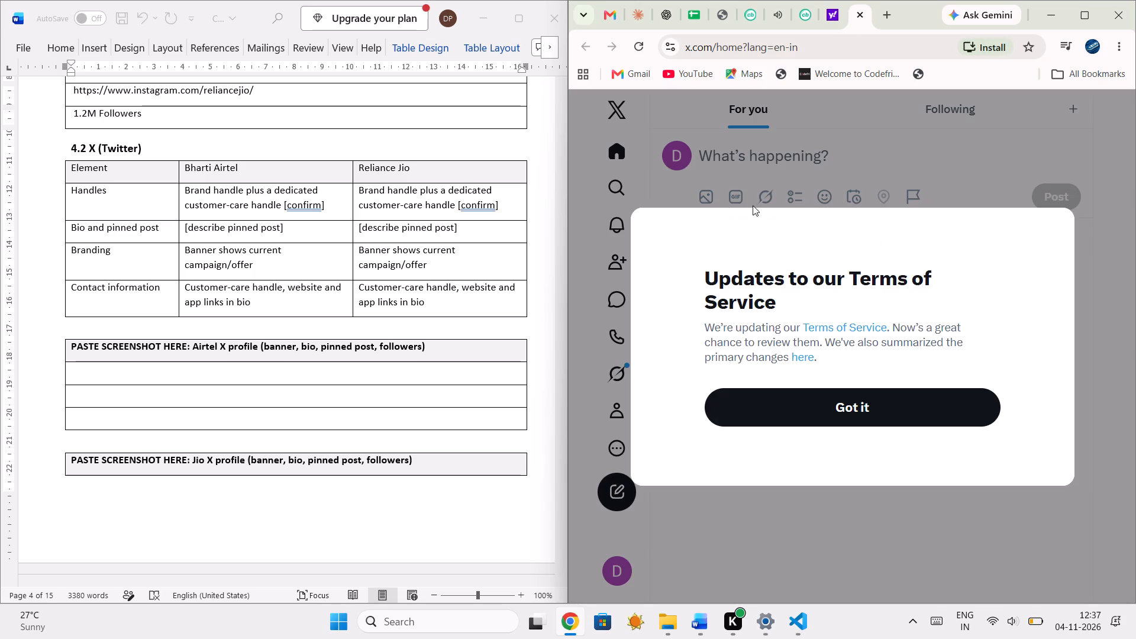
left_click(835, 401)
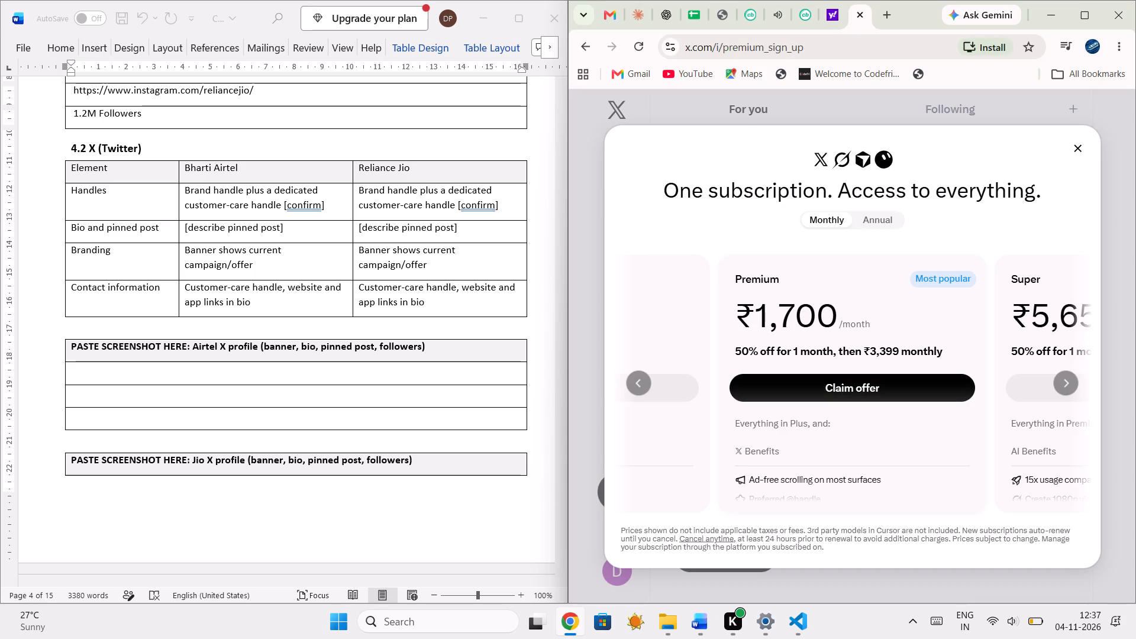
left_click(1077, 147)
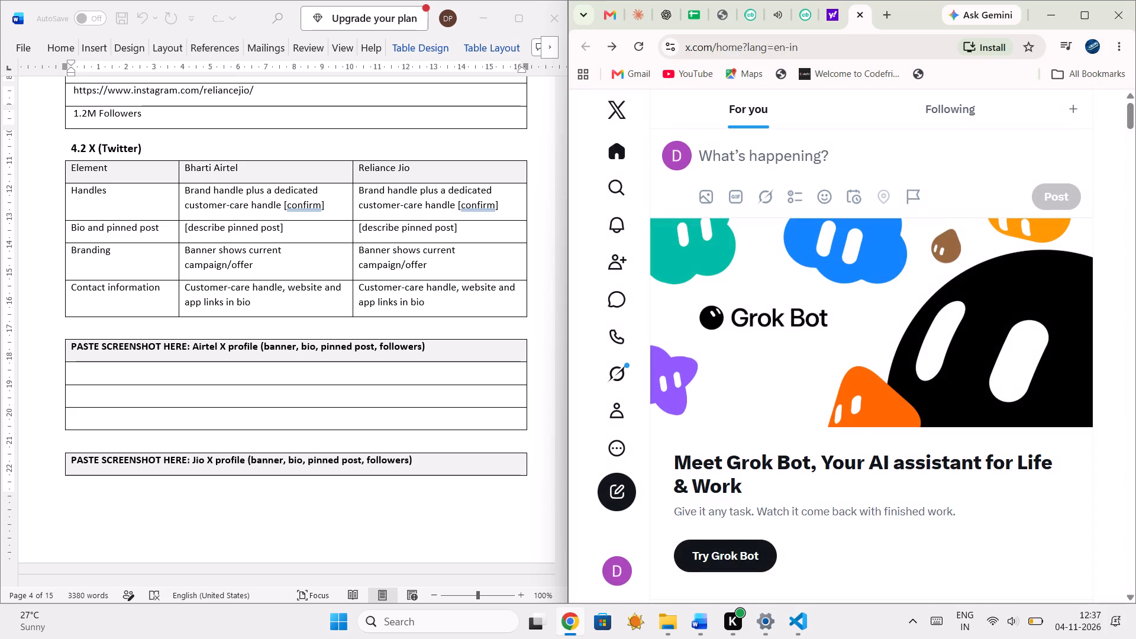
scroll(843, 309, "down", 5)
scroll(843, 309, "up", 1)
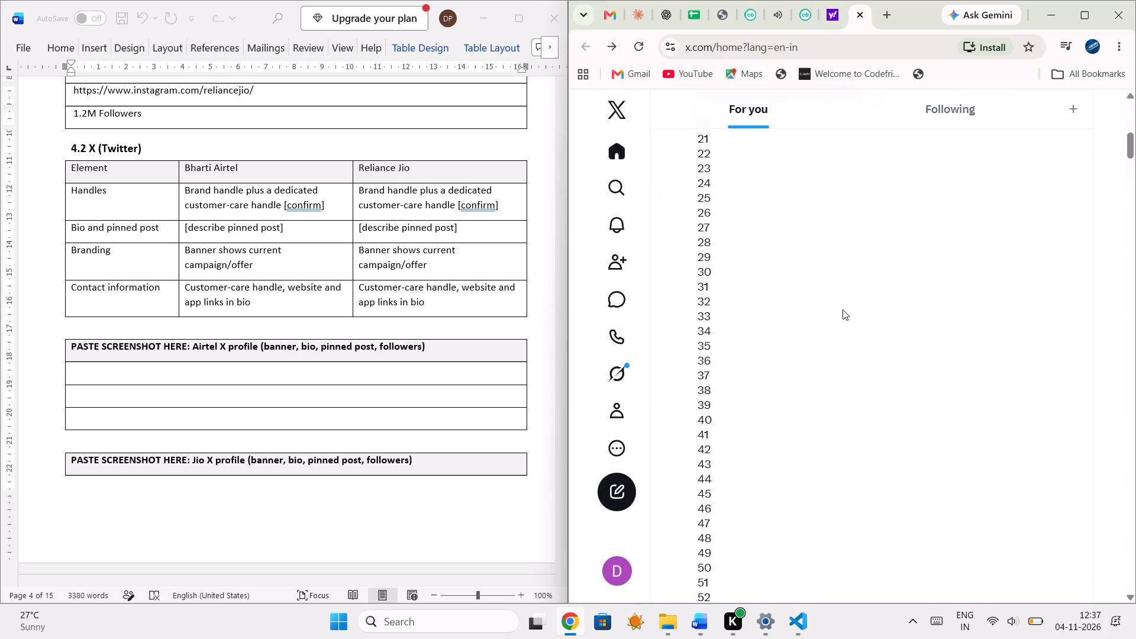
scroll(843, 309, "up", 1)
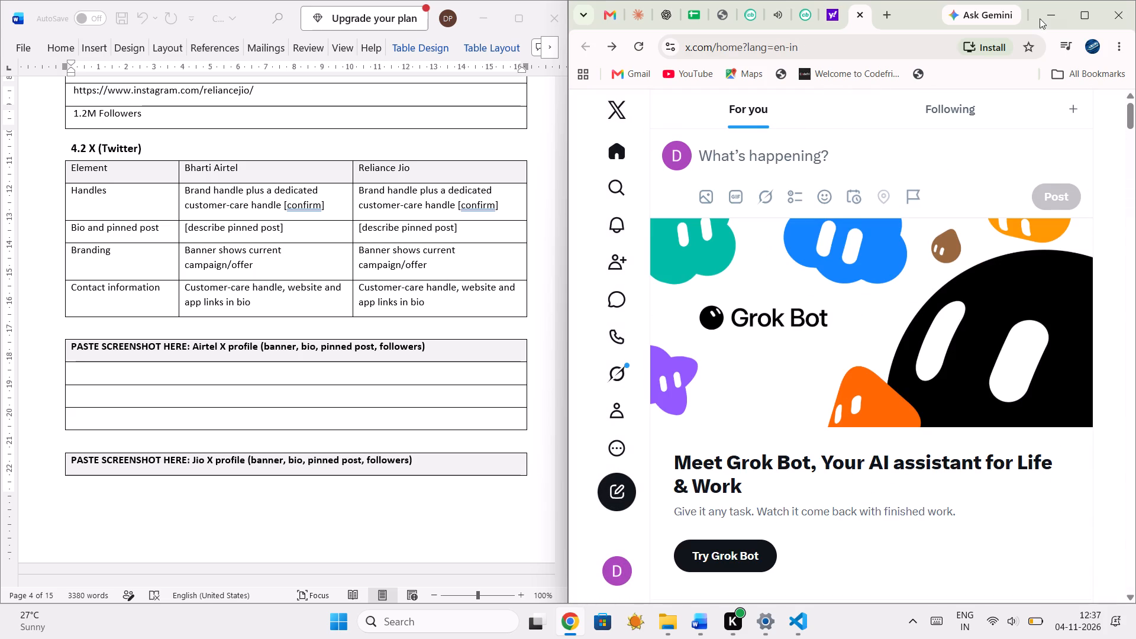
left_click(1090, 9)
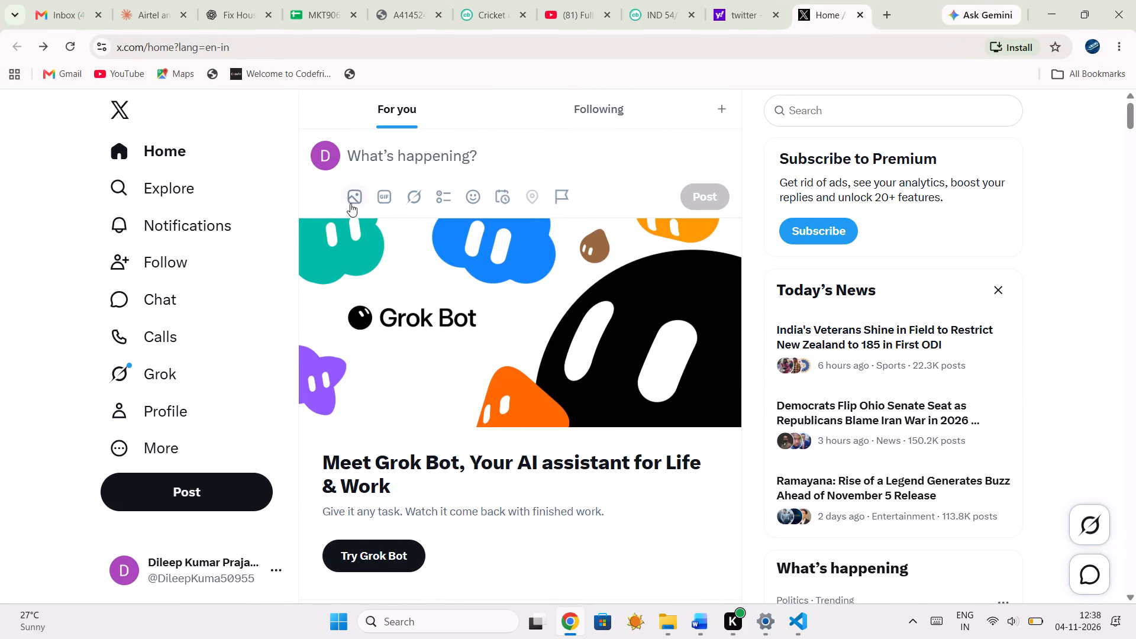
left_click(805, 101)
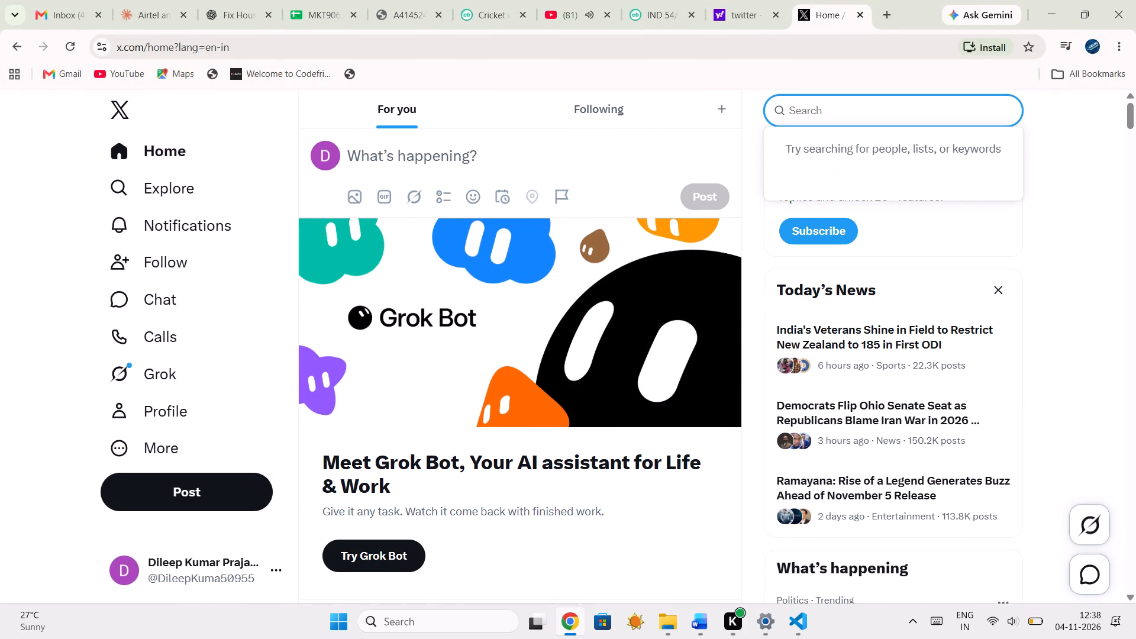
type("Airte")
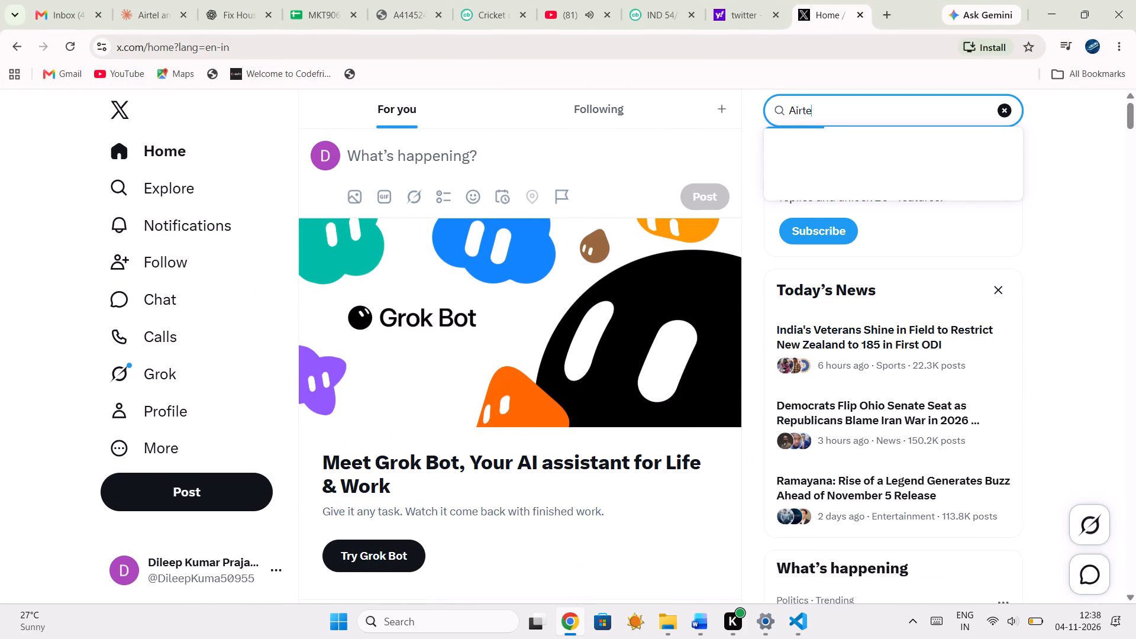
key("l")
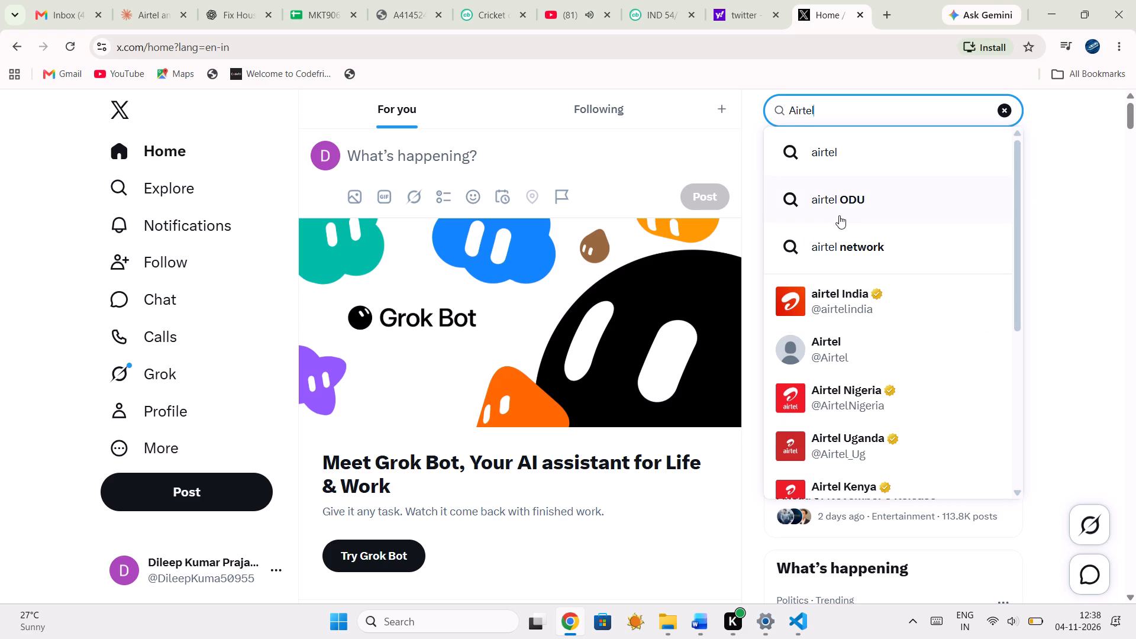
left_click(835, 296)
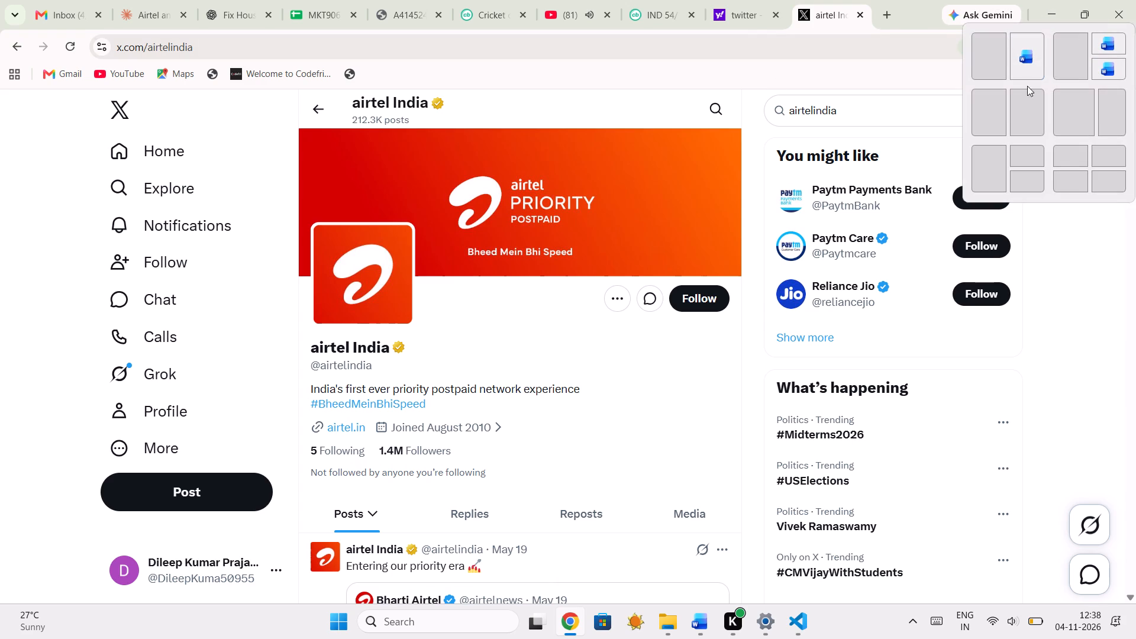
Snap the browser showing the airtel India profile side by side with the Word report.
left_click(1024, 97)
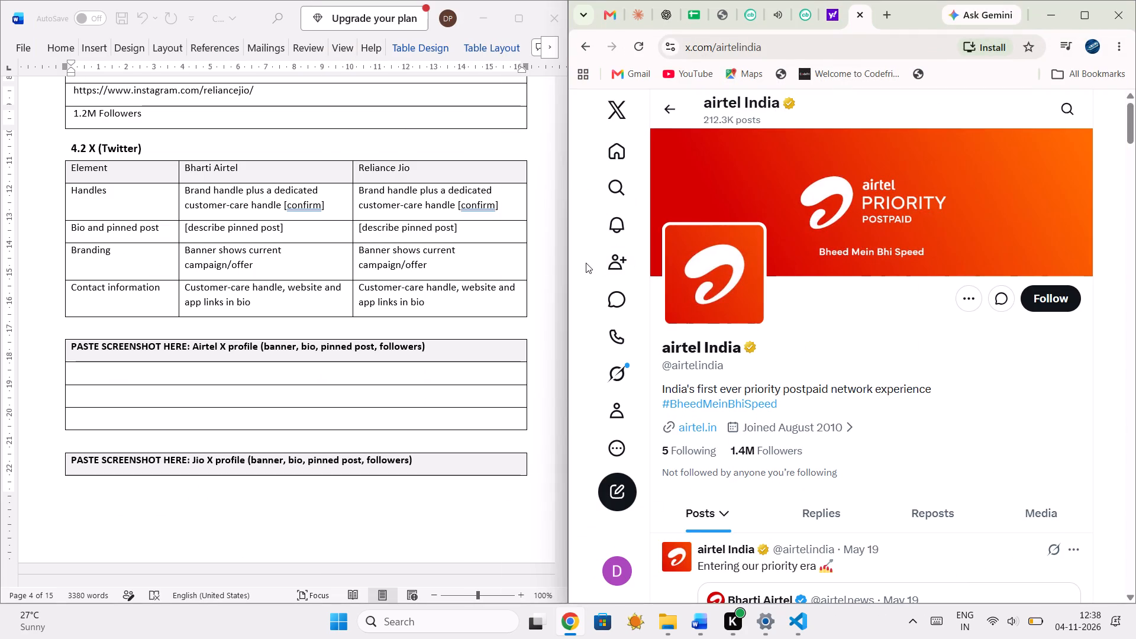
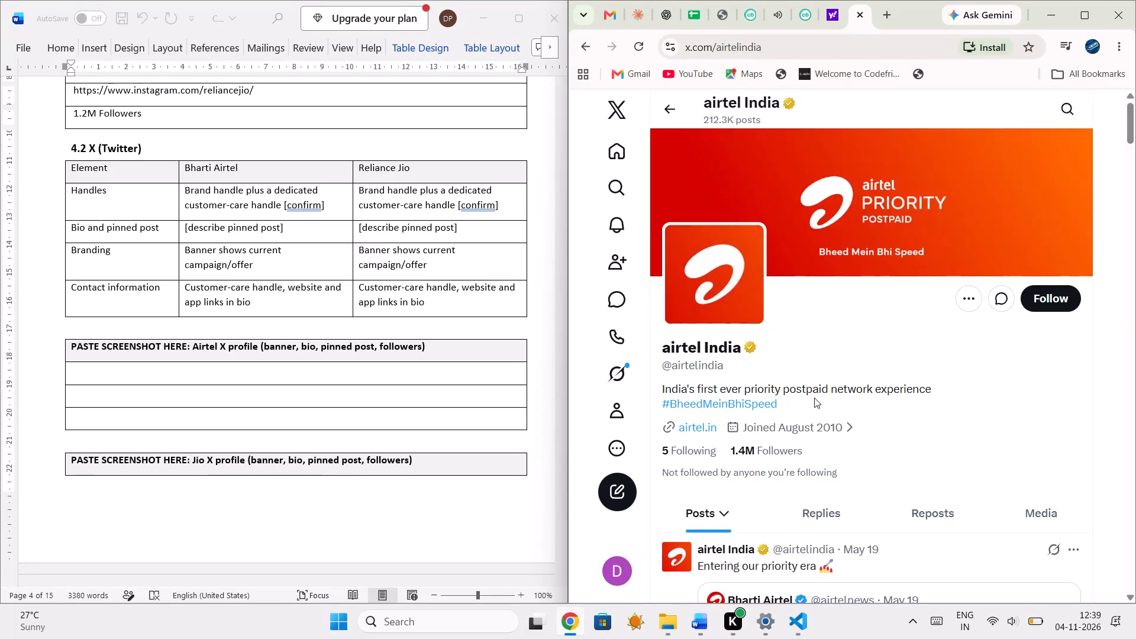
Copy "Entering our priority era" from airtel India's May 19 post and replace the Bharti Airtel pinned post placeholder in section 4.2 with it.
scroll(814, 398, "down", 2)
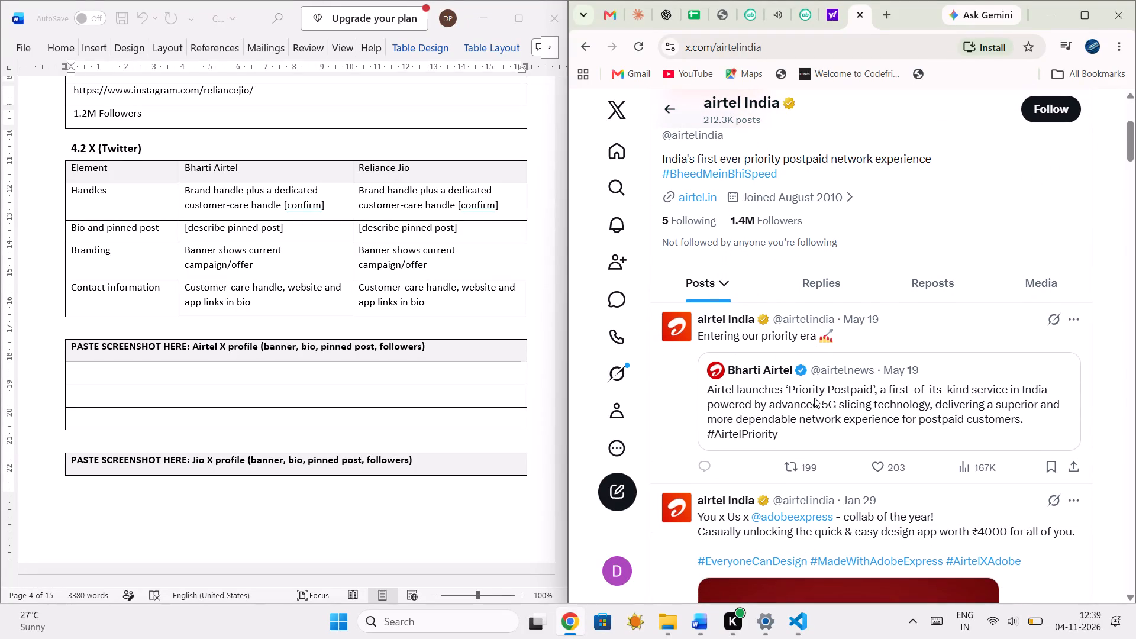
scroll(814, 398, "down", 2)
left_click(817, 336)
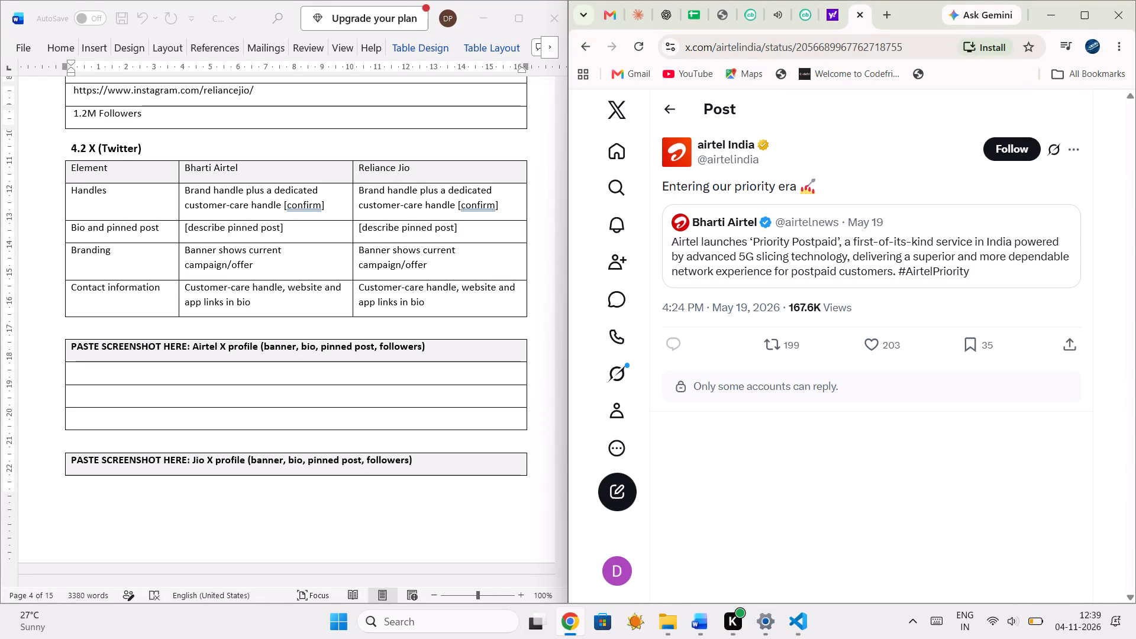
left_click_drag(797, 187, 673, 189)
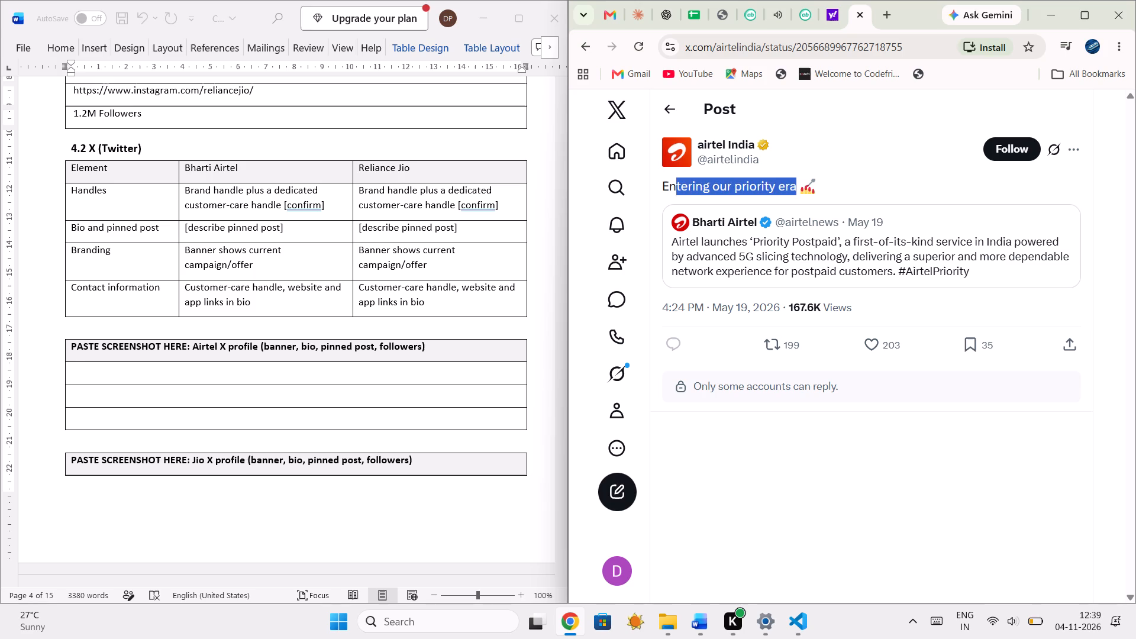
left_click_drag(673, 189, 663, 189)
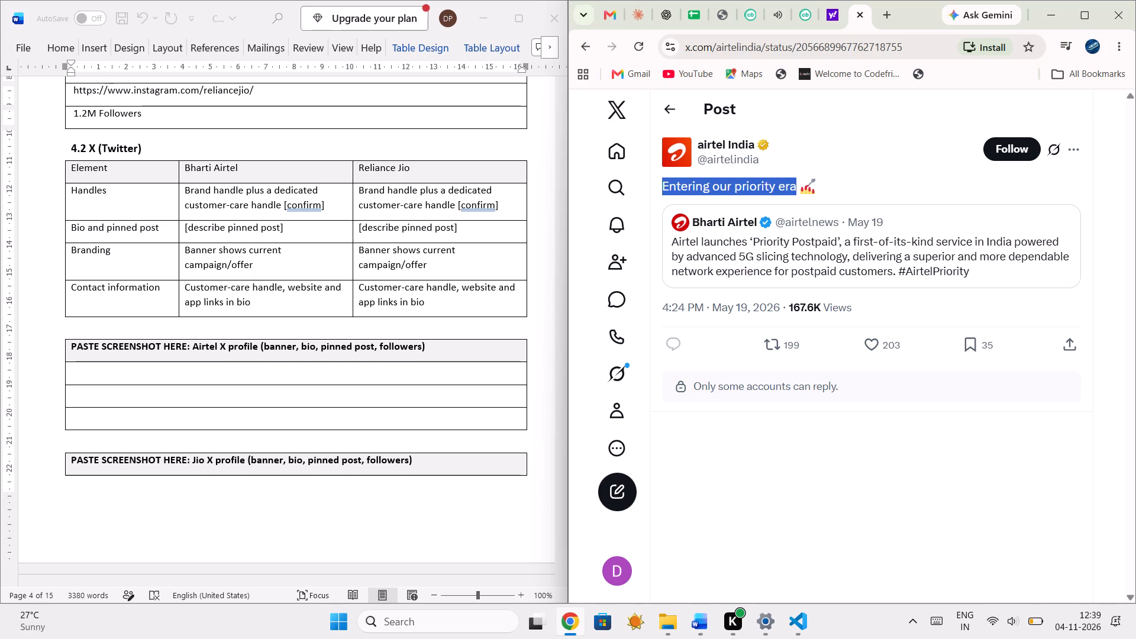
key("ctrl+c")
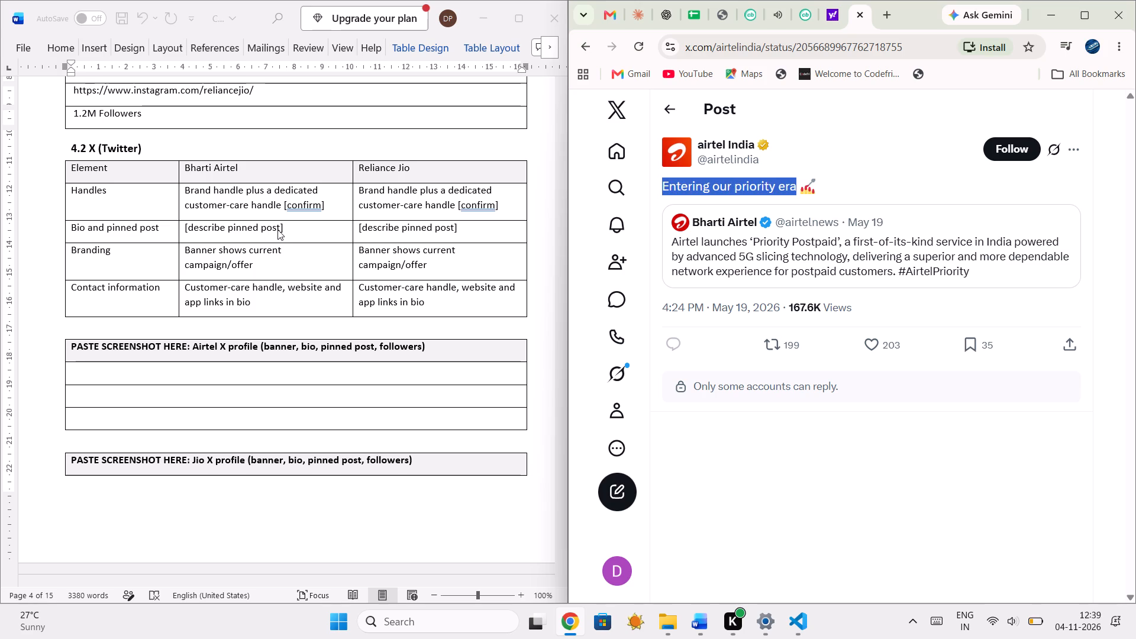
left_click(277, 230)
left_click(283, 226)
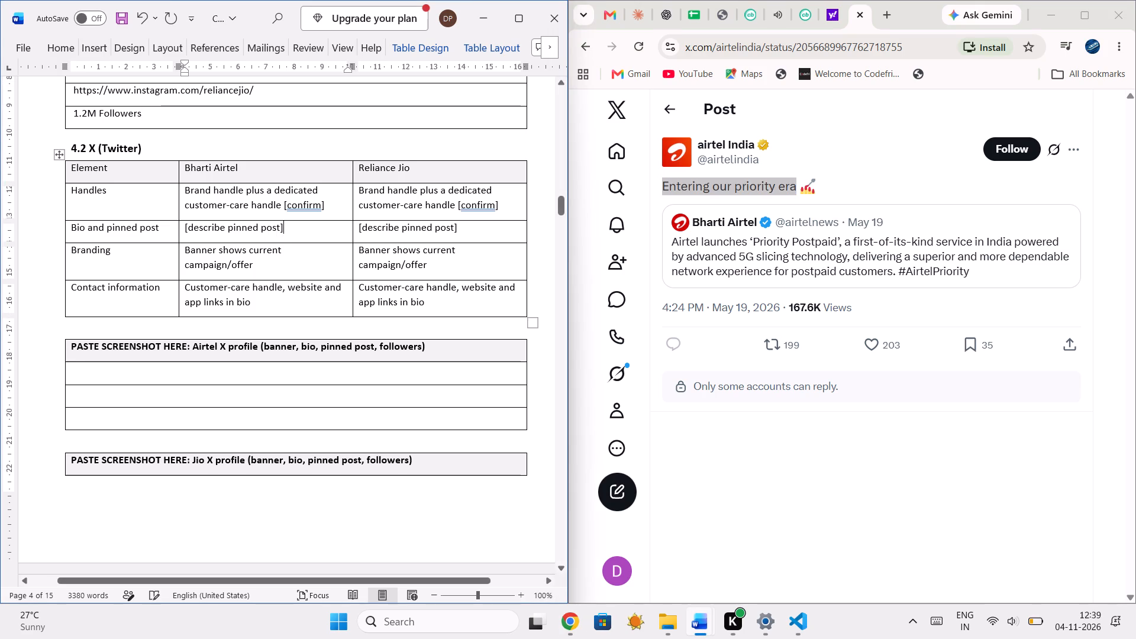
left_click_drag(280, 228, 258, 228)
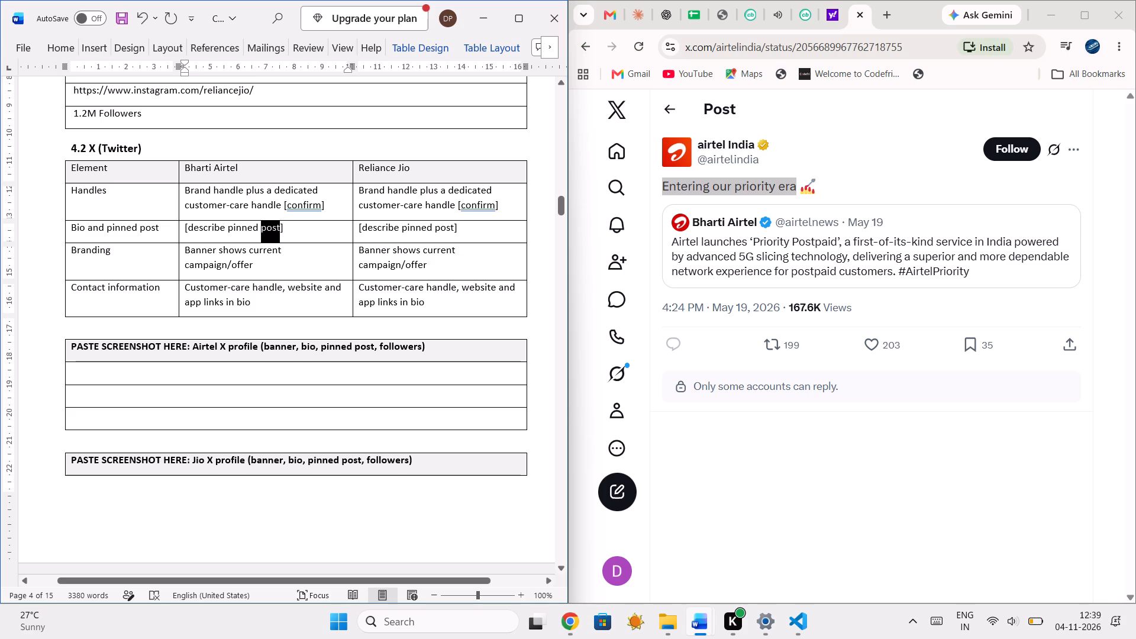
left_click_drag(258, 228, 256, 228)
left_click_drag(286, 226, 280, 225)
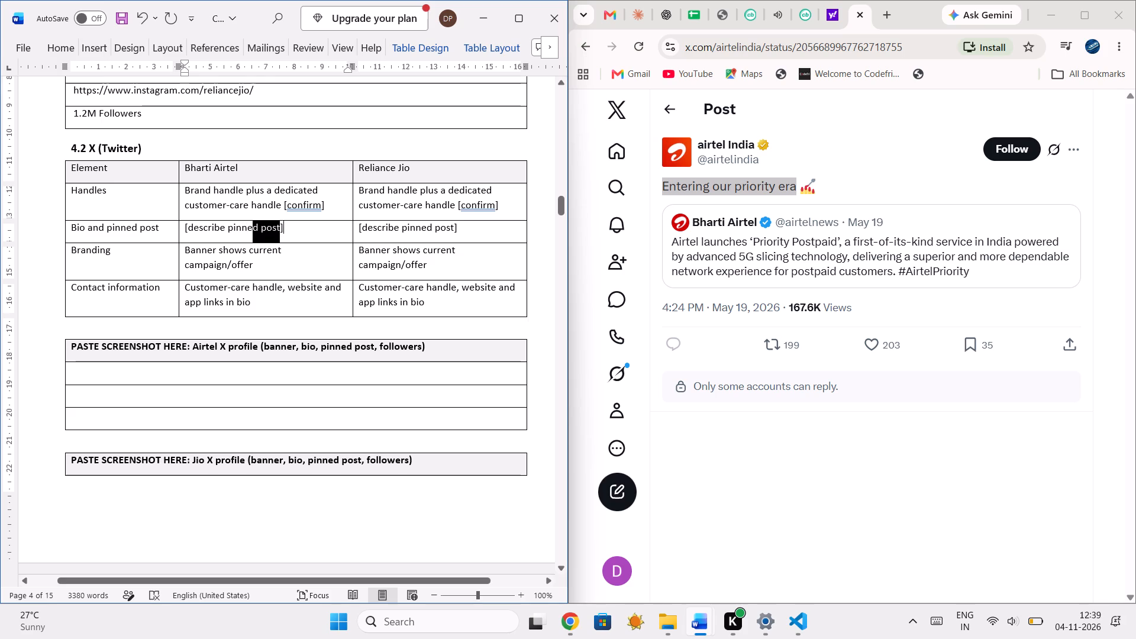
left_click_drag(280, 225, 273, 226)
key("ctrl+v")
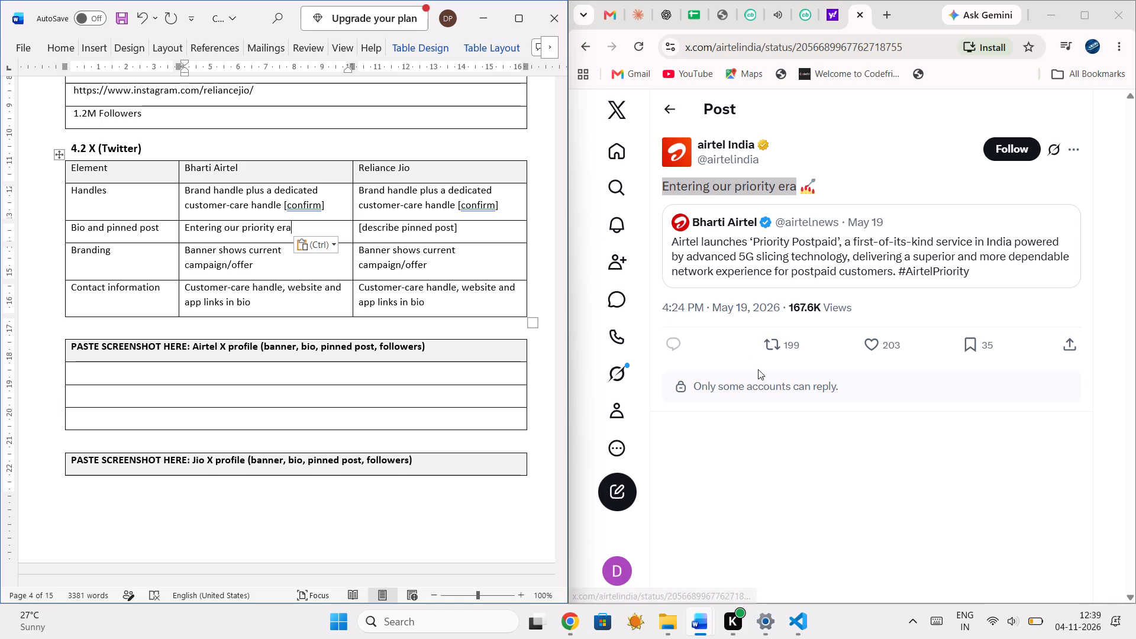
Return to the airtel India profile, maximise the browser, and capture a screenshot from the profile header down to the follower count.
scroll(758, 369, "up", 2)
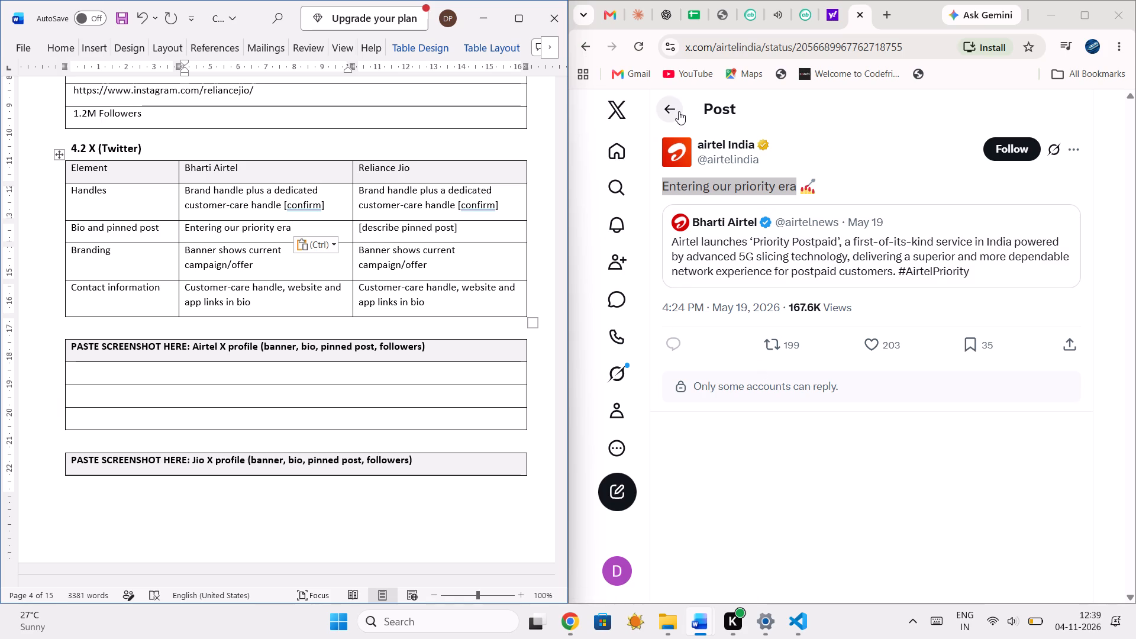
left_click(676, 112)
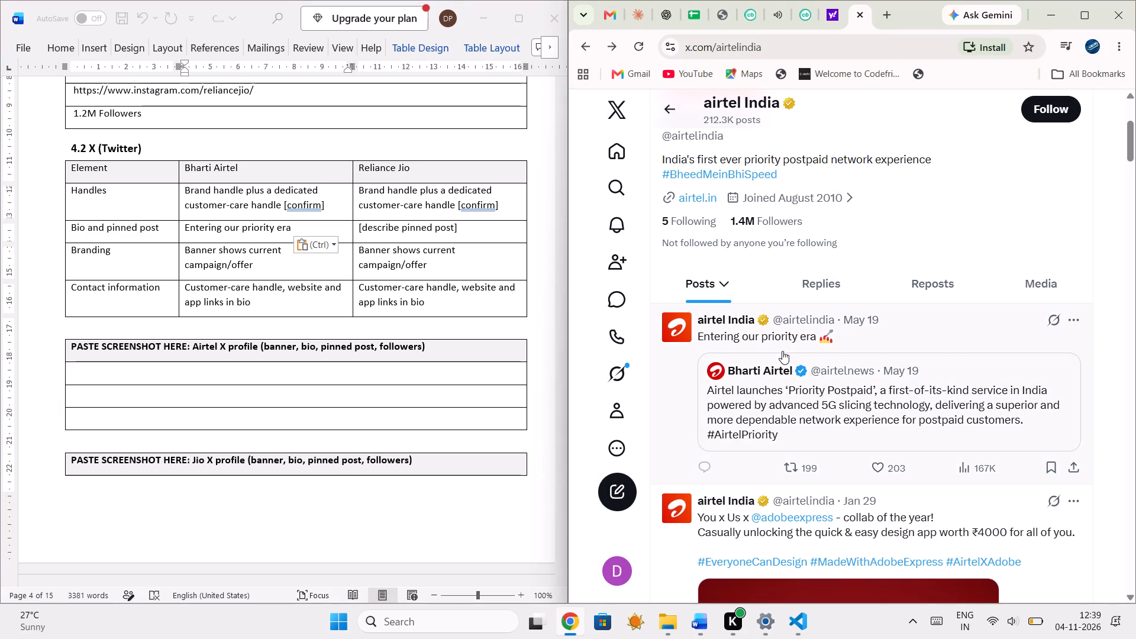
scroll(782, 351, "up", 5)
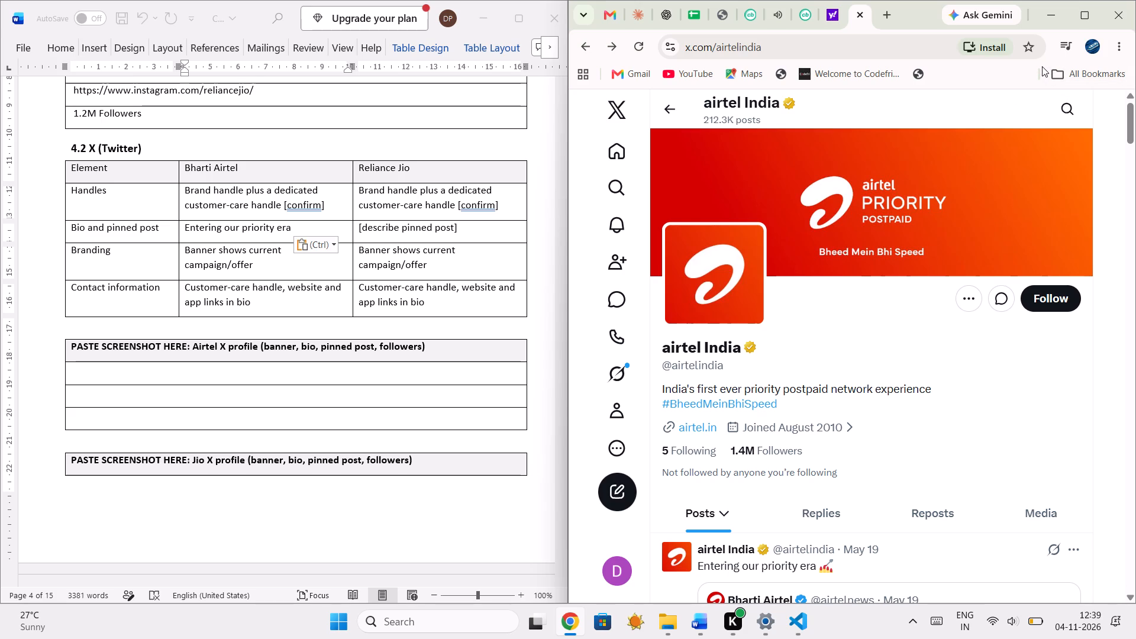
left_click(1079, 7)
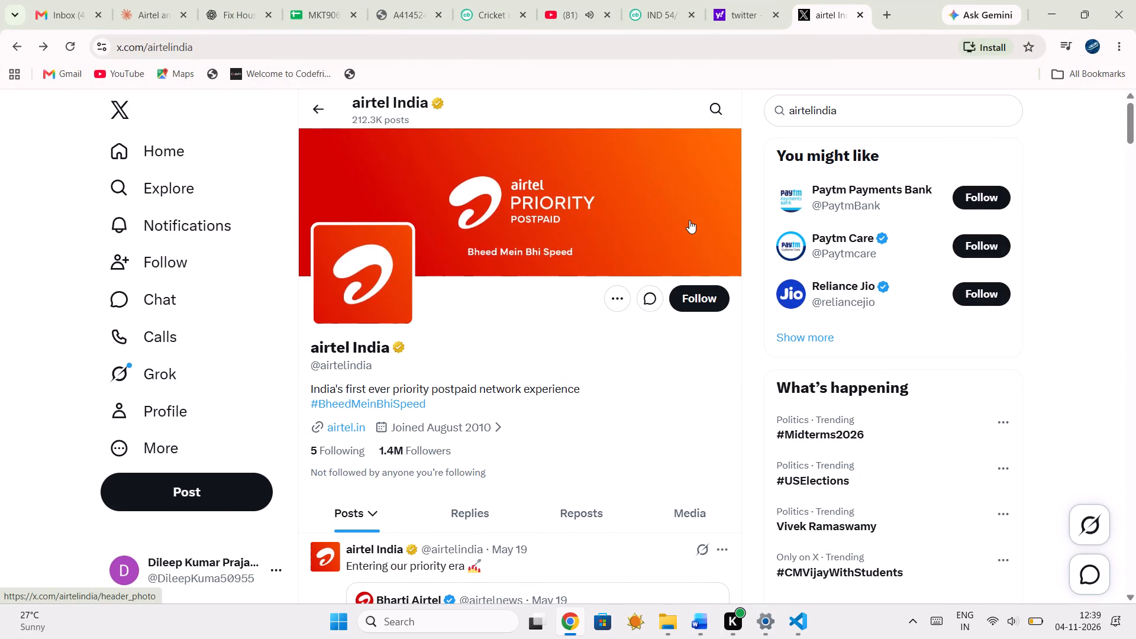
key("shift+super+s")
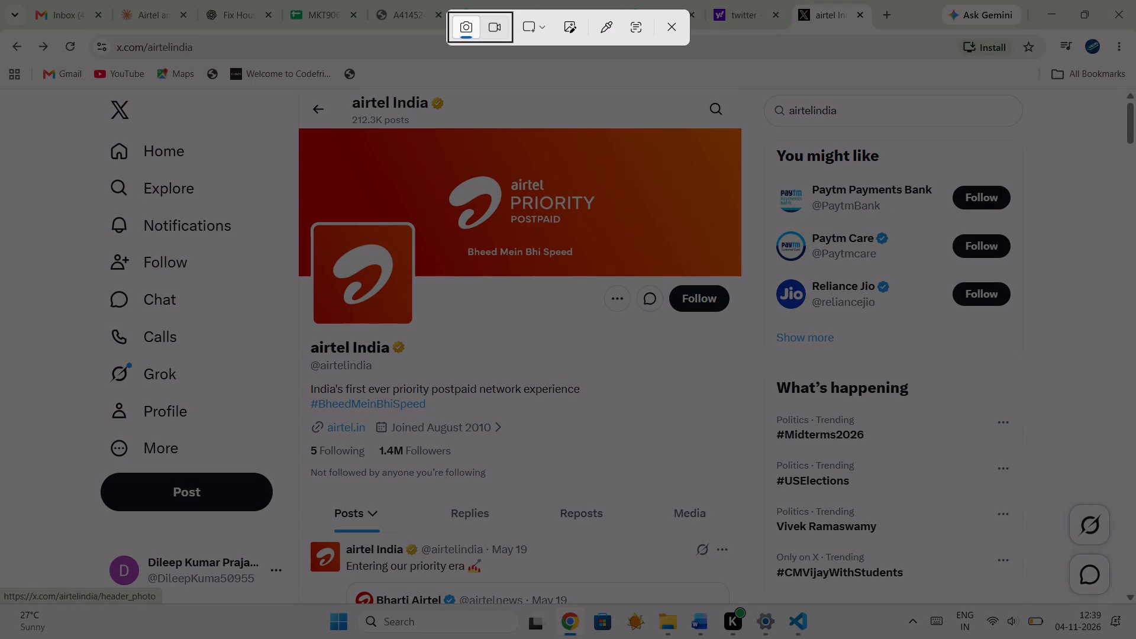
left_click_drag(281, 89, 760, 444)
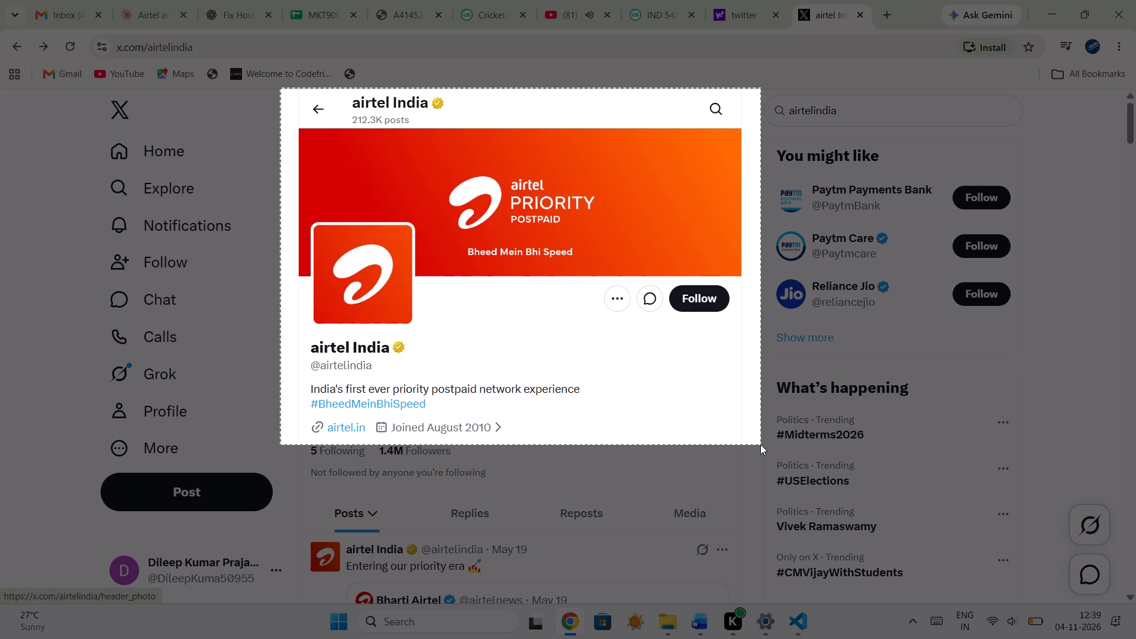
left_click_drag(760, 444, 766, 466)
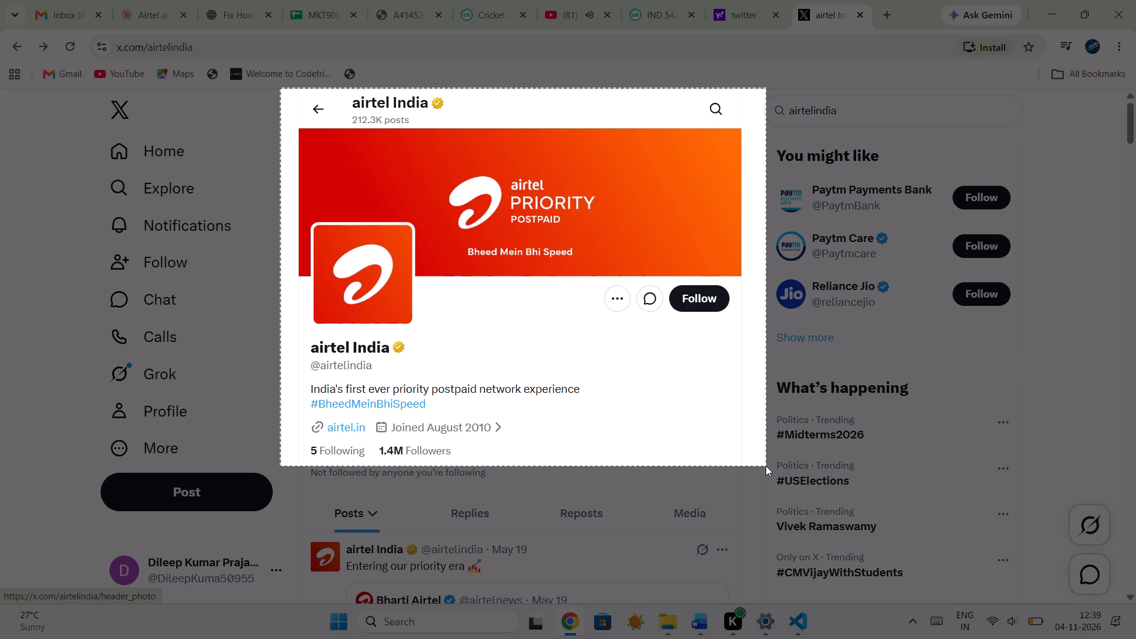
left_click_drag(766, 466, 763, 464)
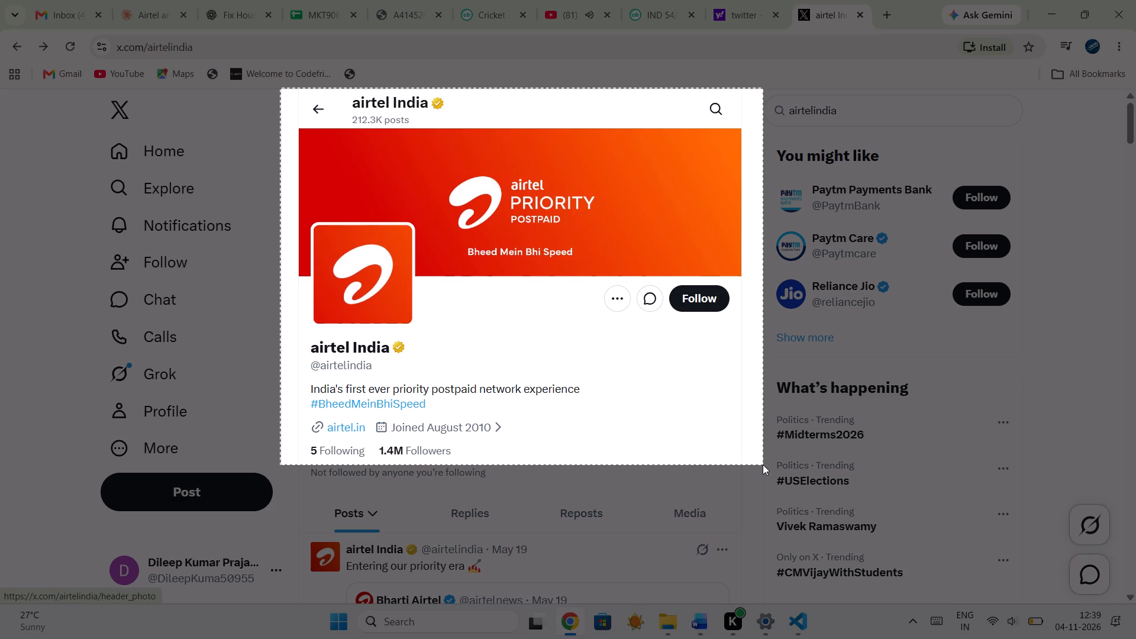
left_click_drag(763, 464, 760, 460)
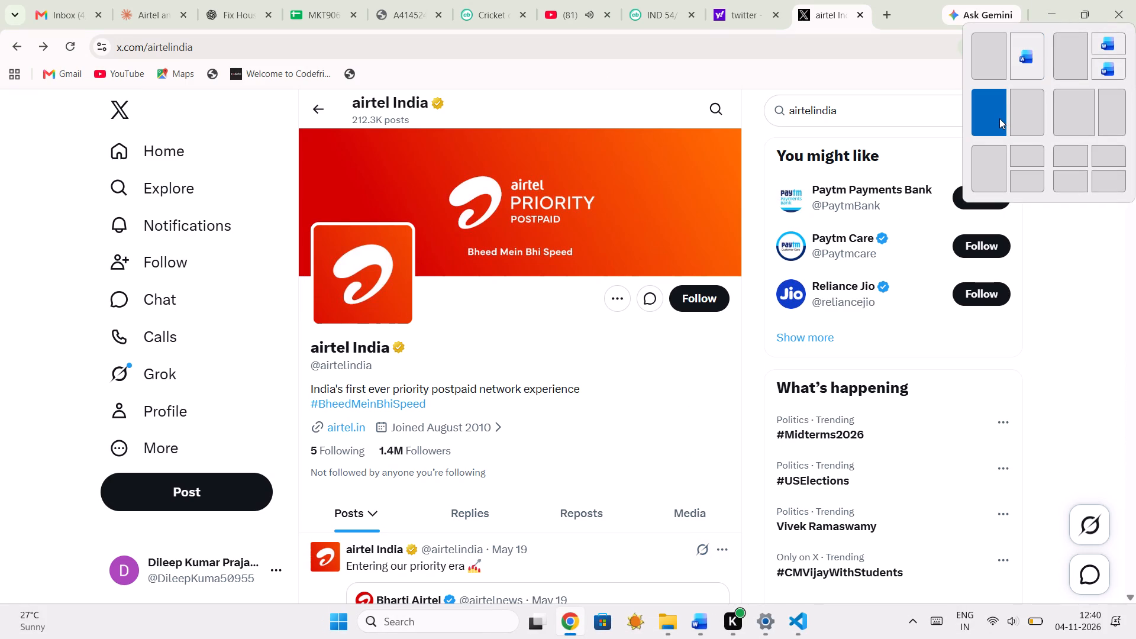
Snap the browser back beside the Word report and paste the screenshot into the first empty row under the Airtel X profile heading.
left_click(1022, 116)
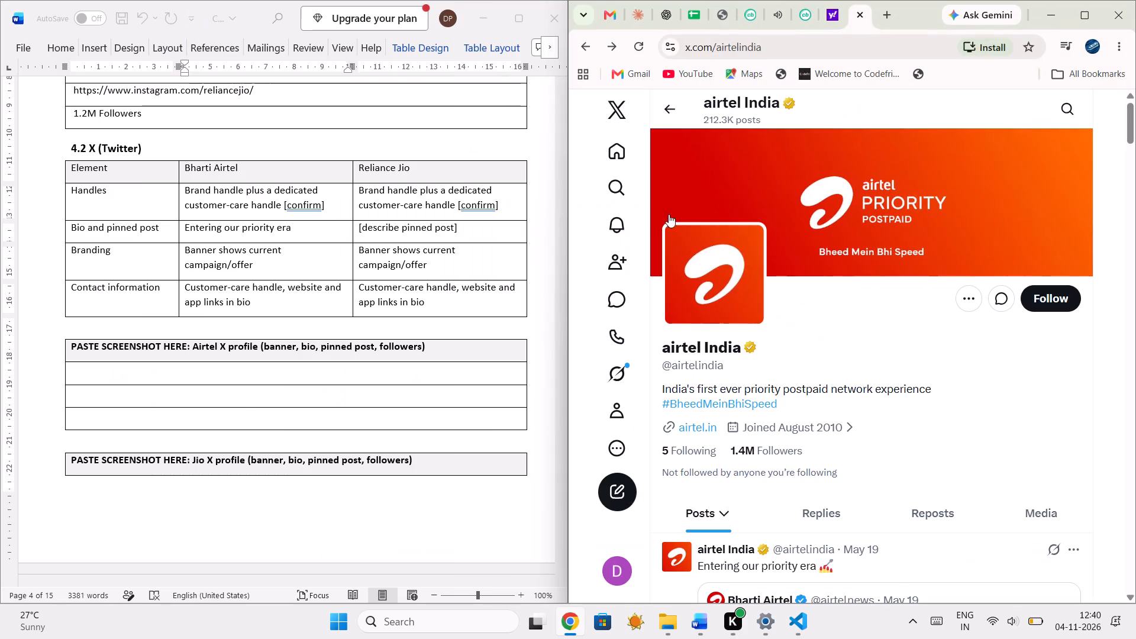
left_click(230, 374)
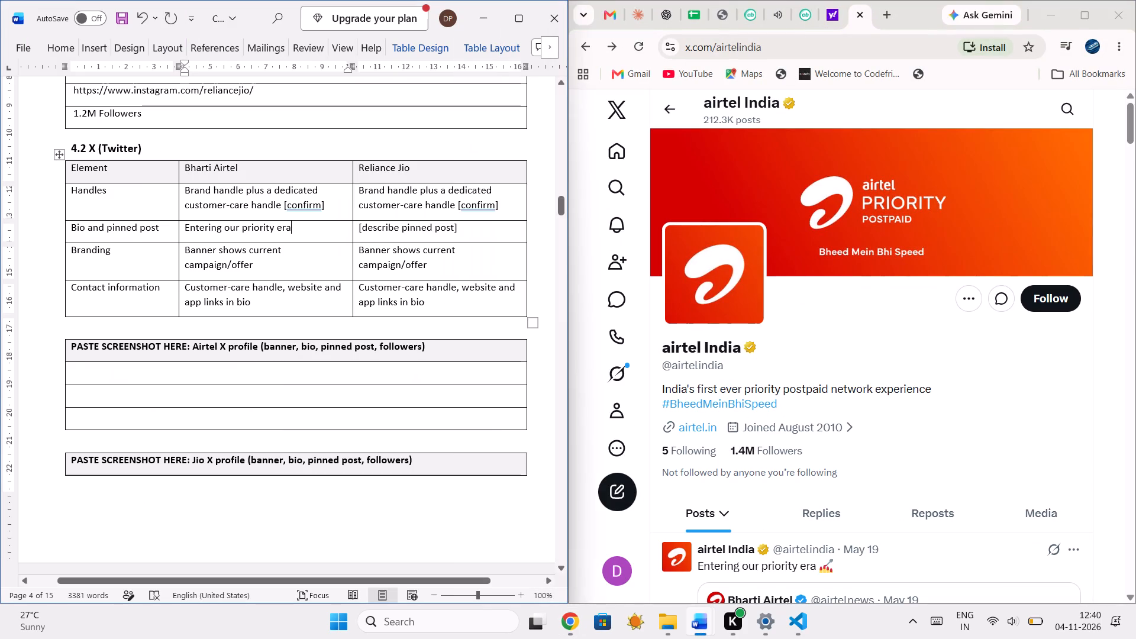
left_click(230, 374)
key("ctrl+v")
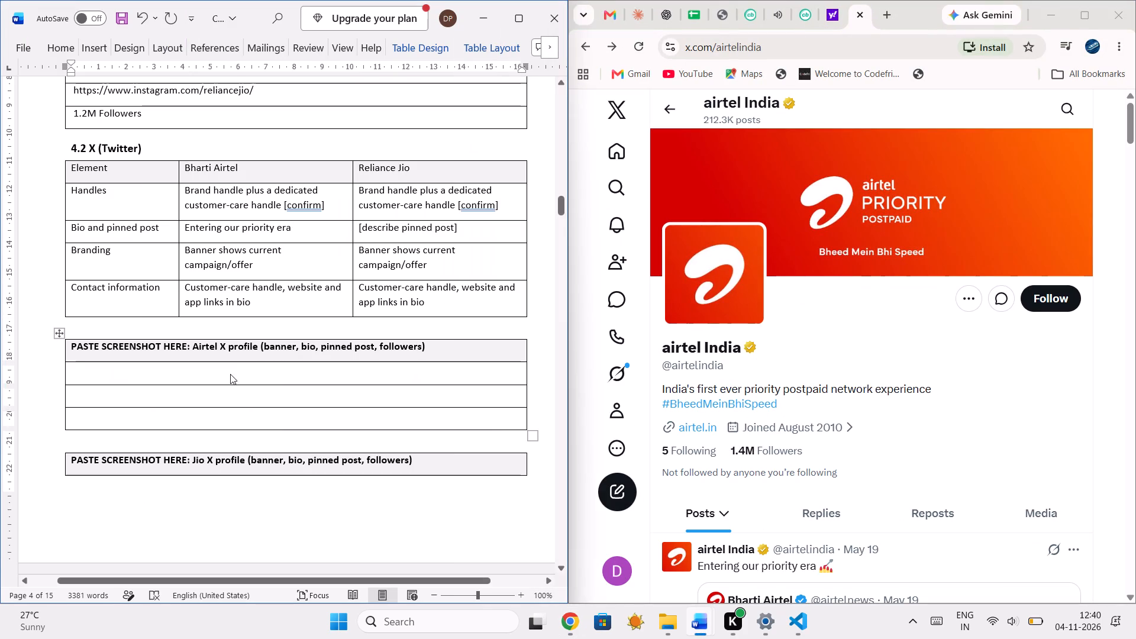
scroll(250, 357, "down", 1)
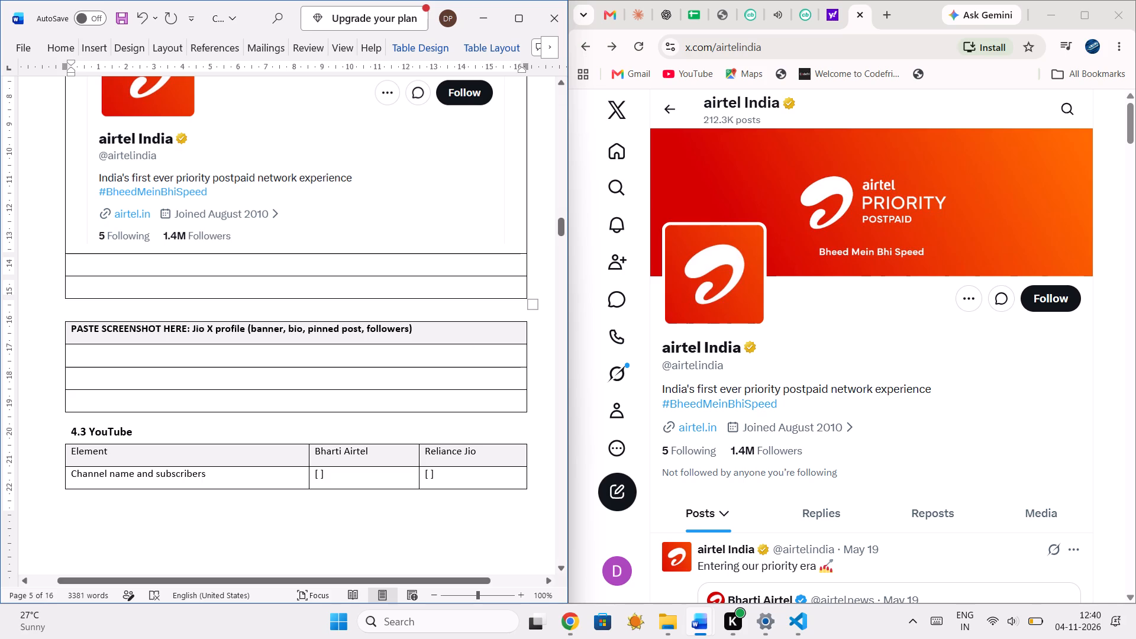
left_click(830, 44)
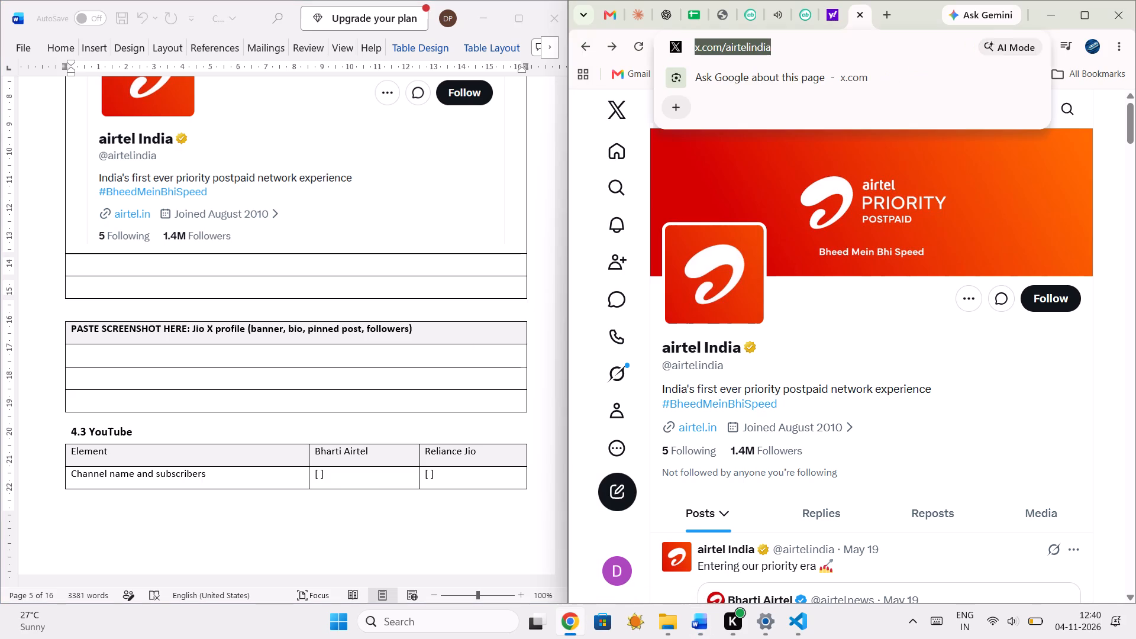
left_click(839, 44)
left_click_drag(839, 44, 684, 53)
key("ctrl+c")
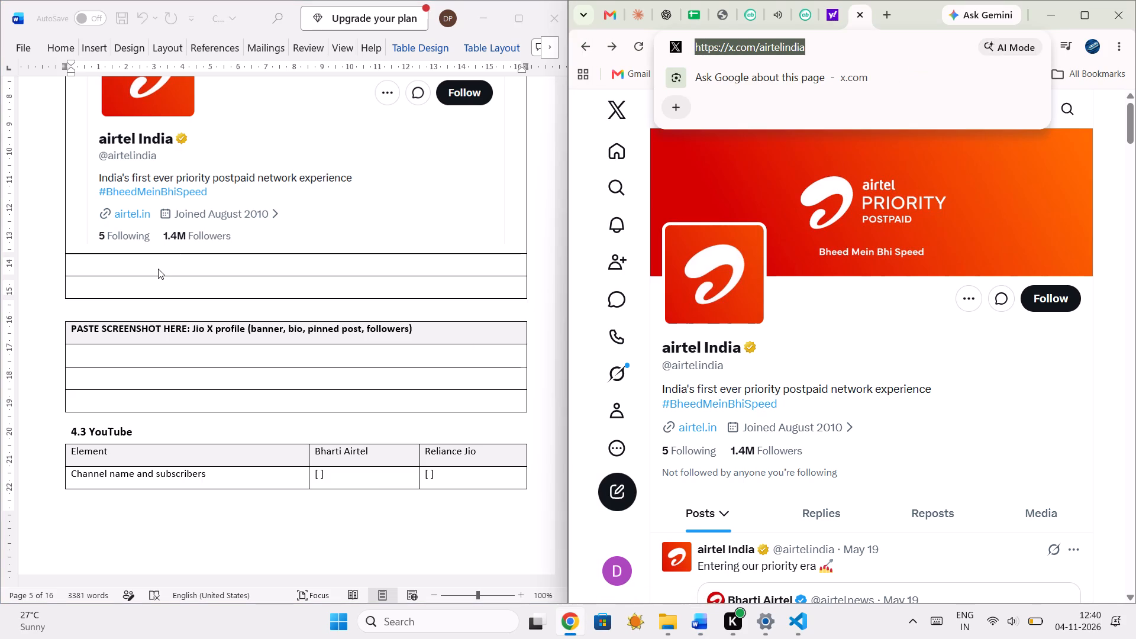
left_click(158, 269)
left_click(159, 270)
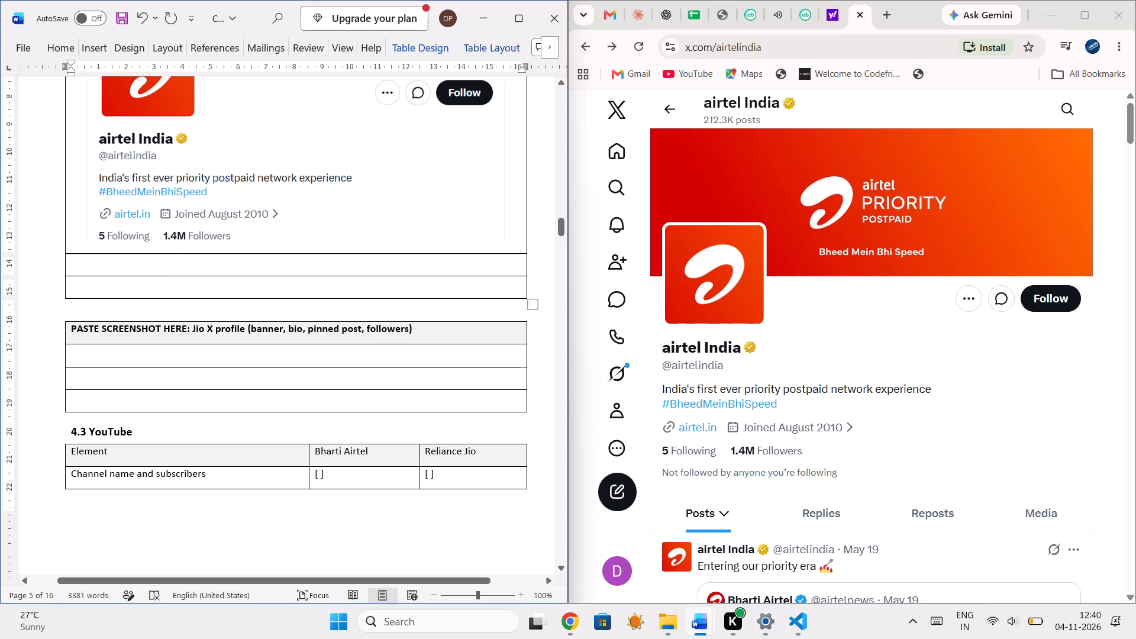
key("ctrl+v")
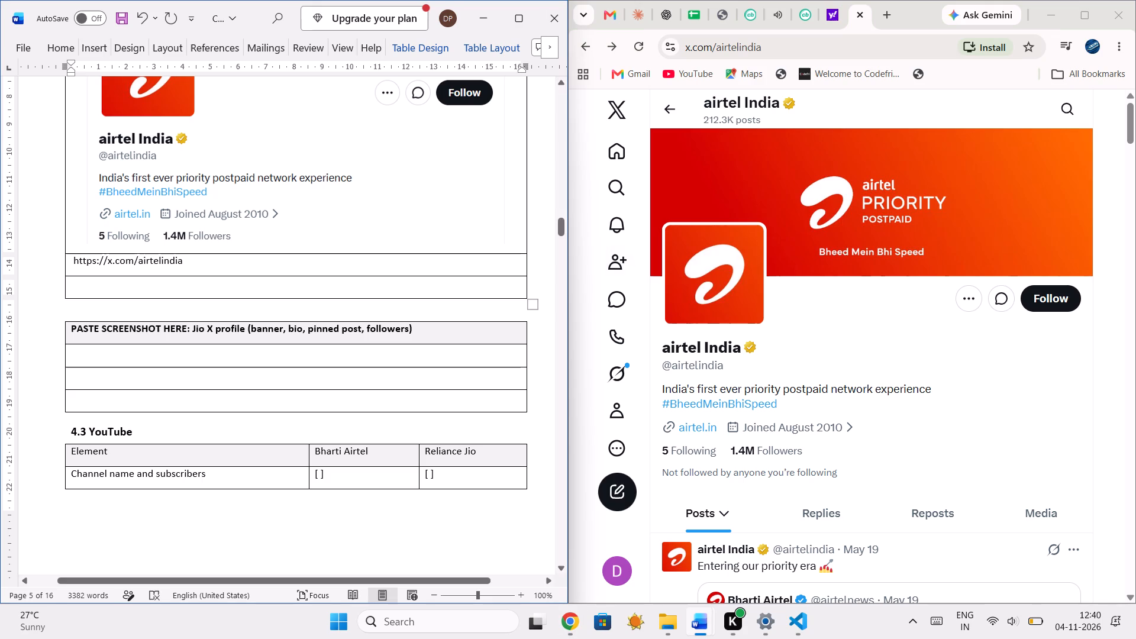
Enter "1.4M followers" in the last row of the Airtel X profile table.
left_click(177, 291)
type("1.")
key("4")
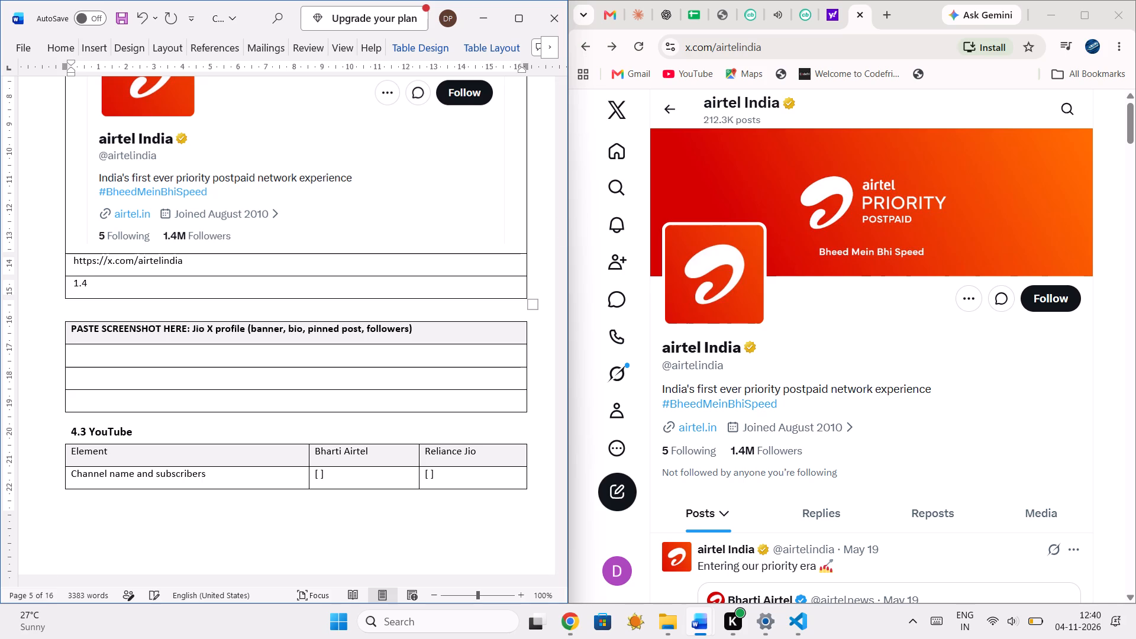
type("M")
key("space")
type("fo")
type("llower")
key("s")
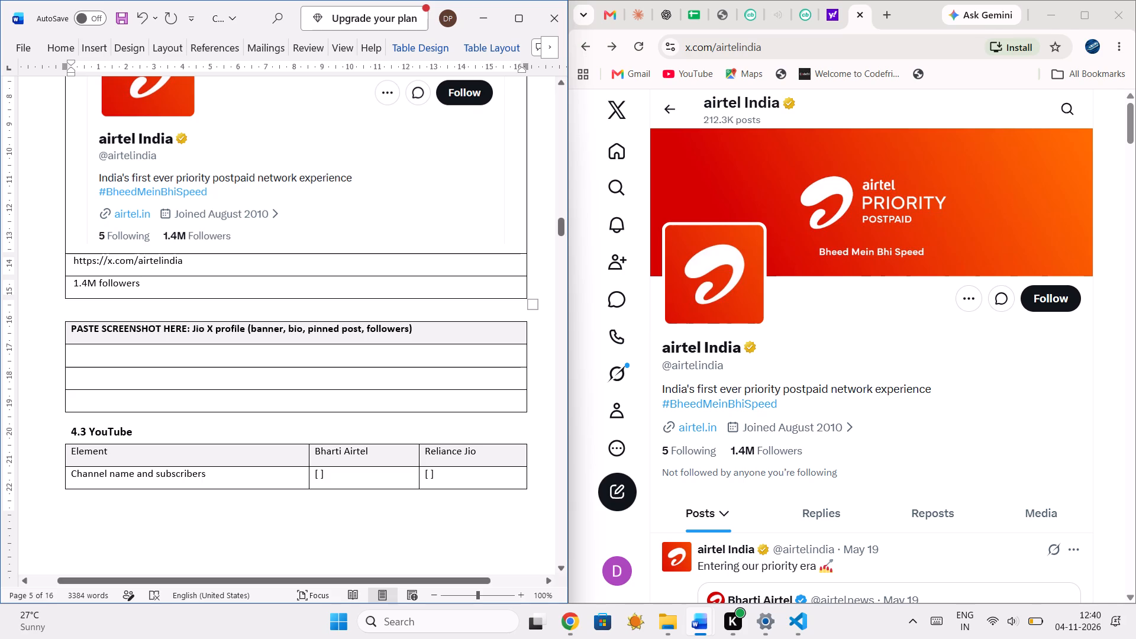
left_click(669, 112)
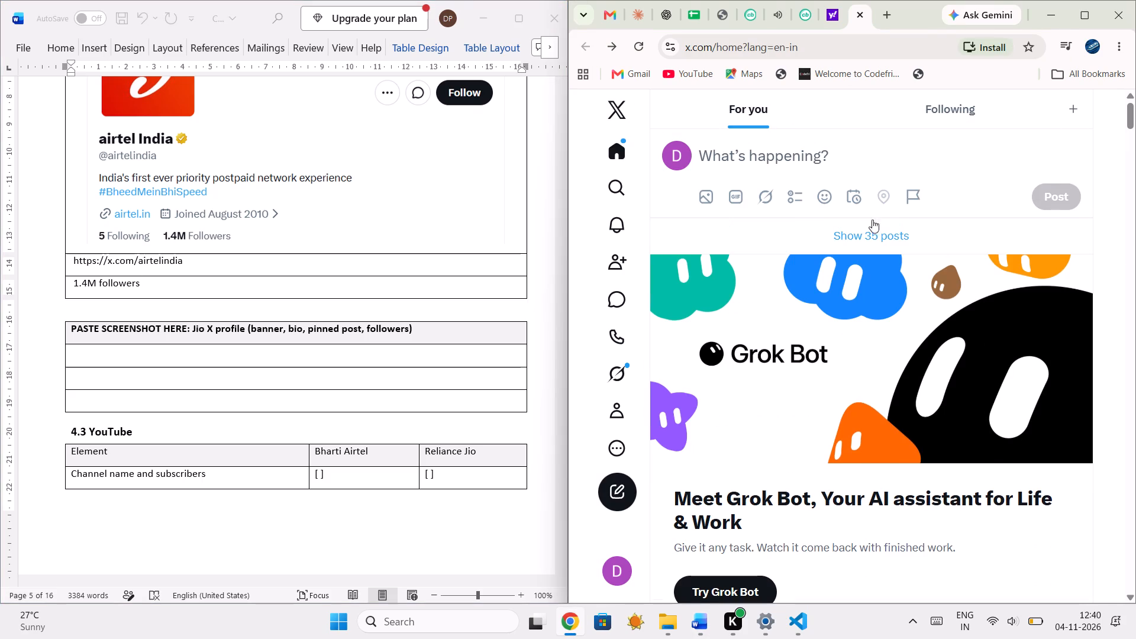
left_click(615, 188)
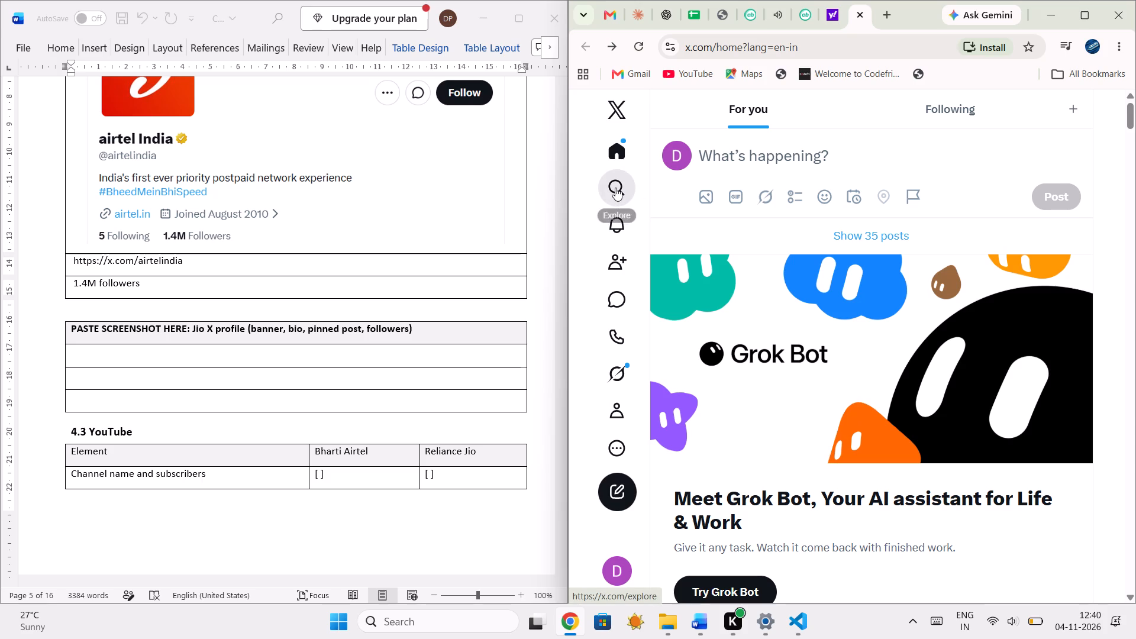
left_click(818, 124)
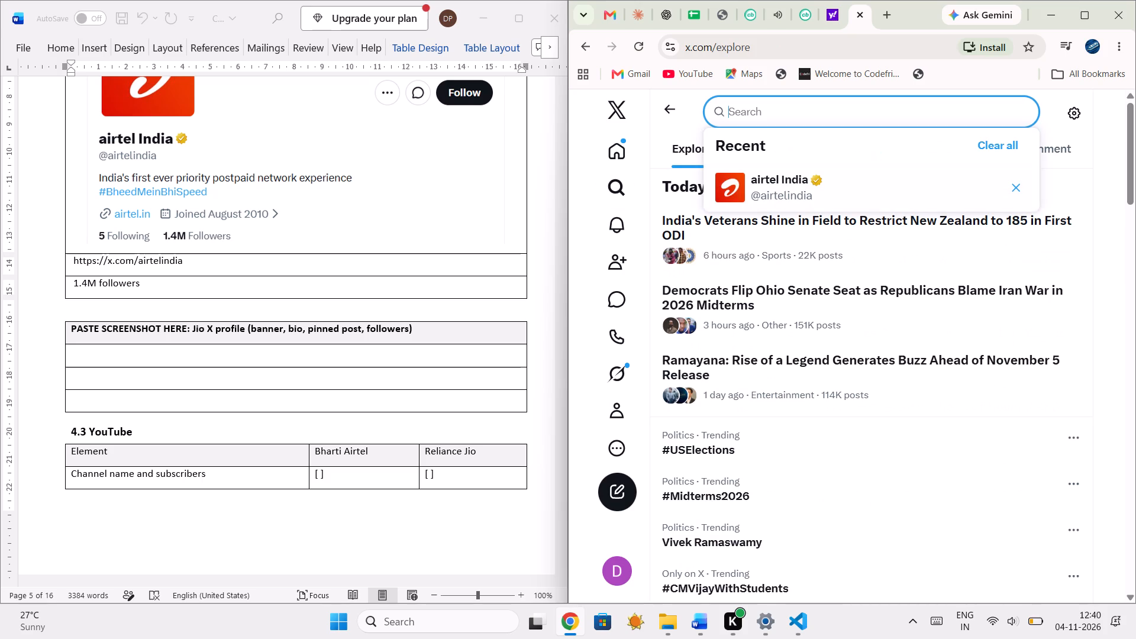
type("jio")
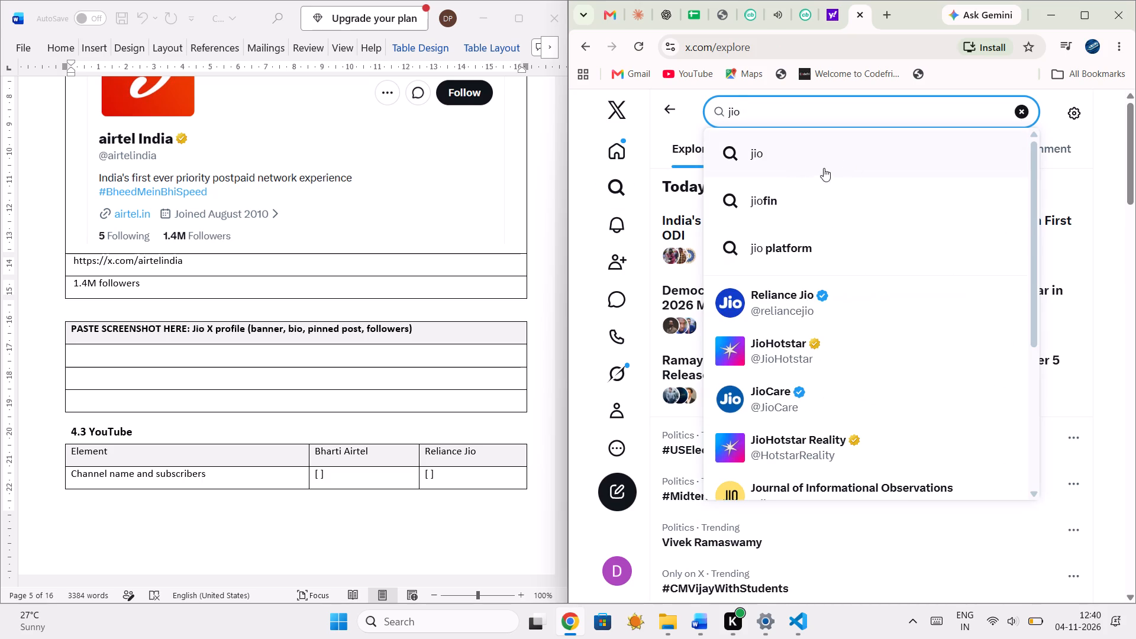
left_click(790, 298)
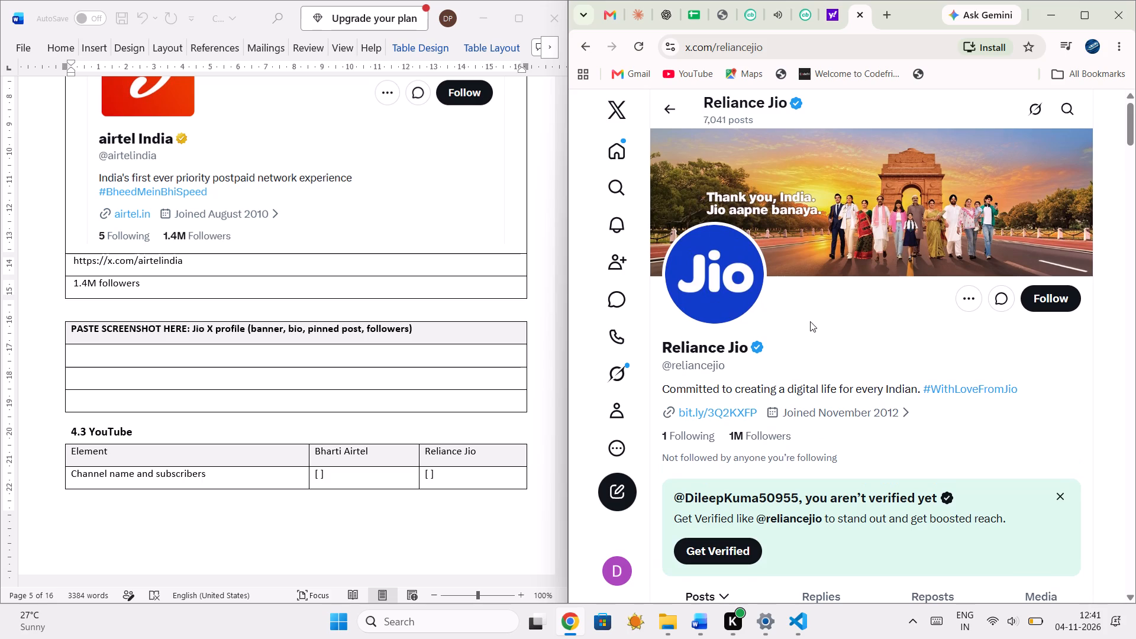
Maximise the browser and capture a screenshot of the Reliance Jio profile from its header down to the follower count.
key("shift+super+s")
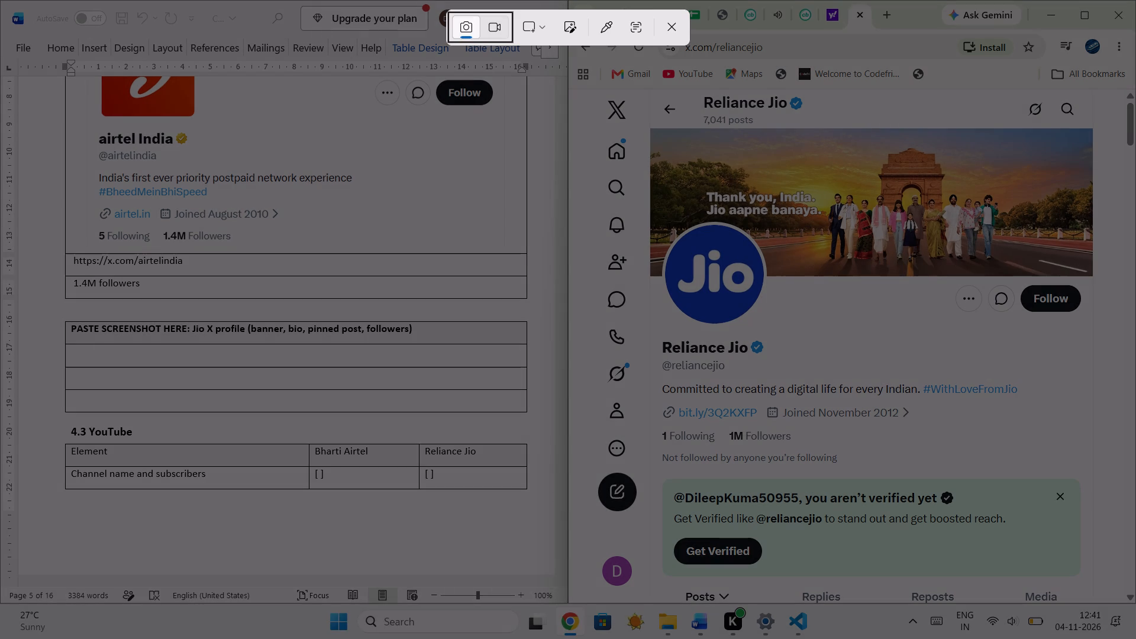
left_click(673, 24)
left_click(1090, 8)
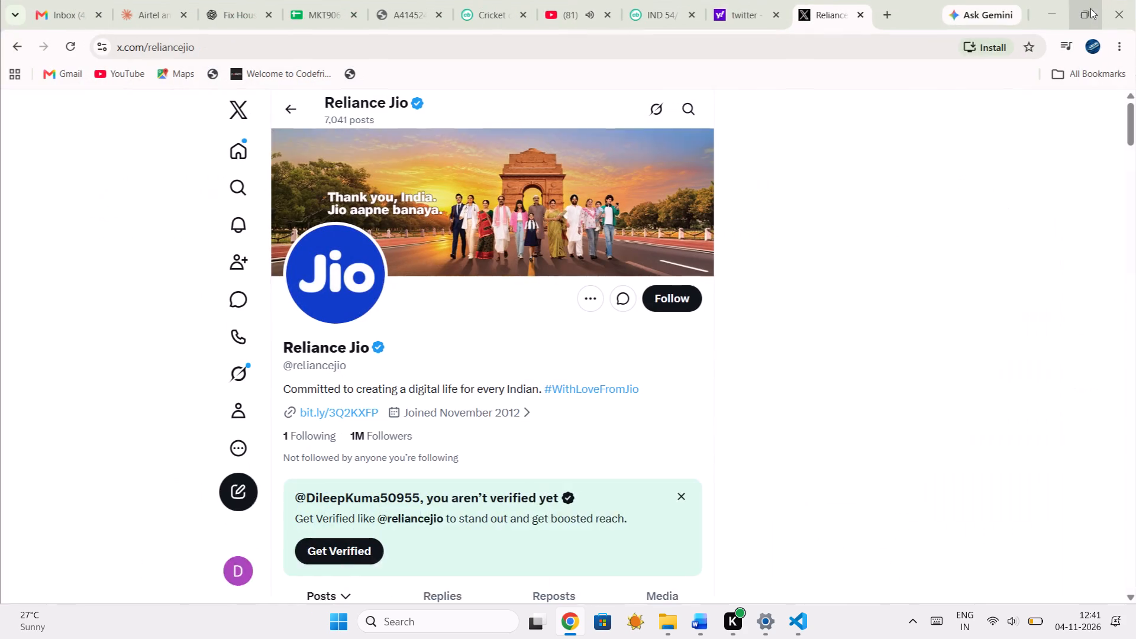
key("shift+super+s")
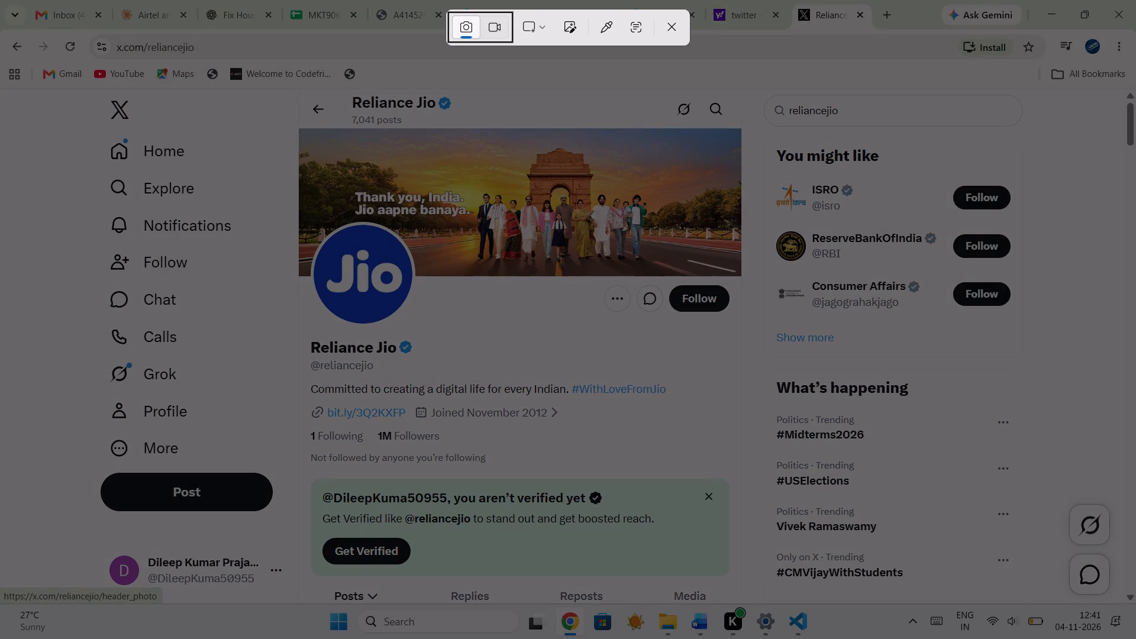
left_click_drag(295, 88, 760, 373)
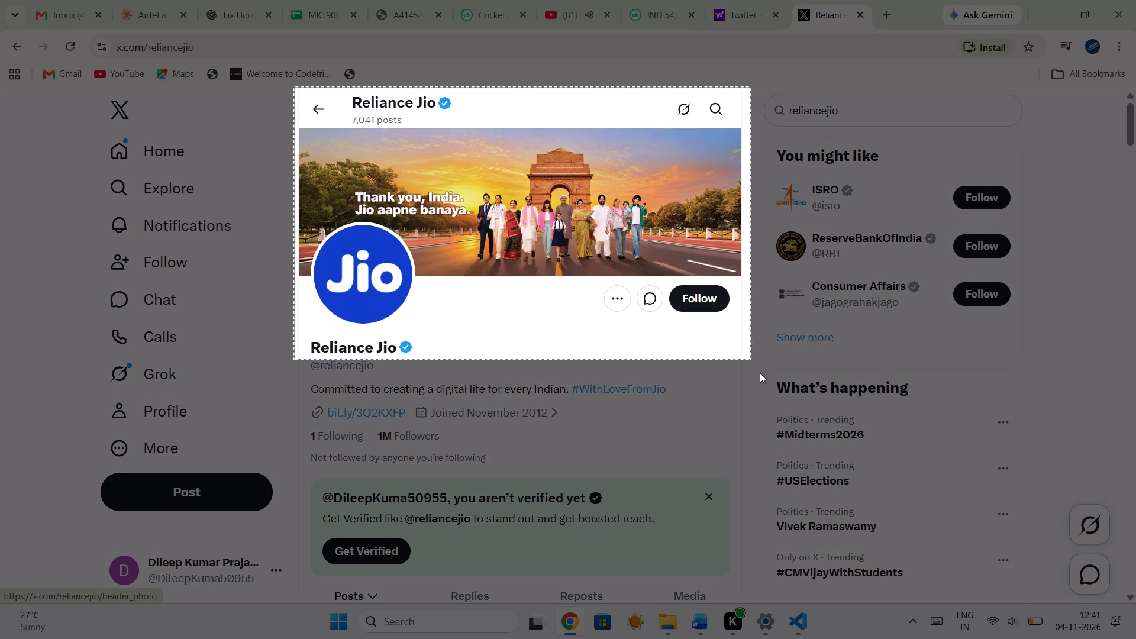
left_click_drag(760, 373, 751, 448)
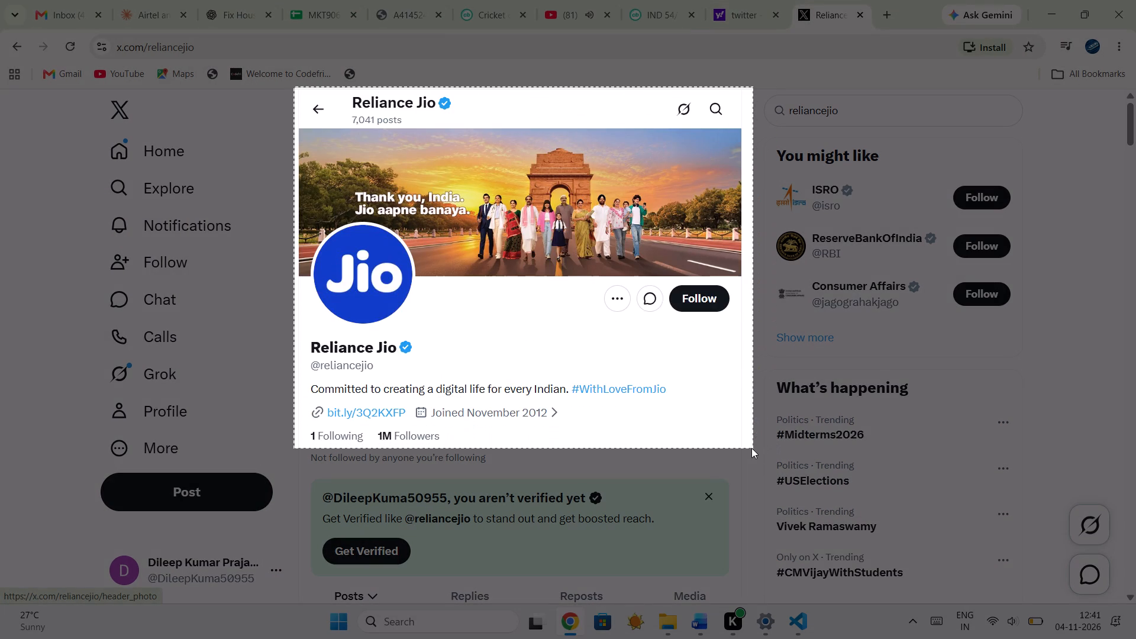
left_click_drag(751, 448, 748, 452)
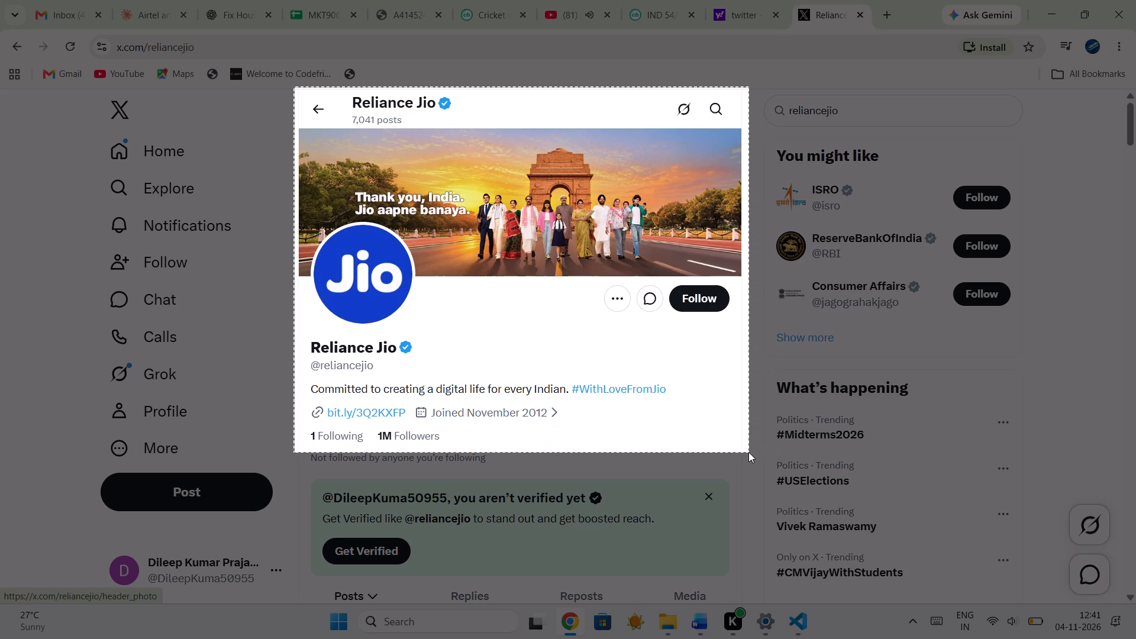
left_click_drag(748, 452, 747, 452)
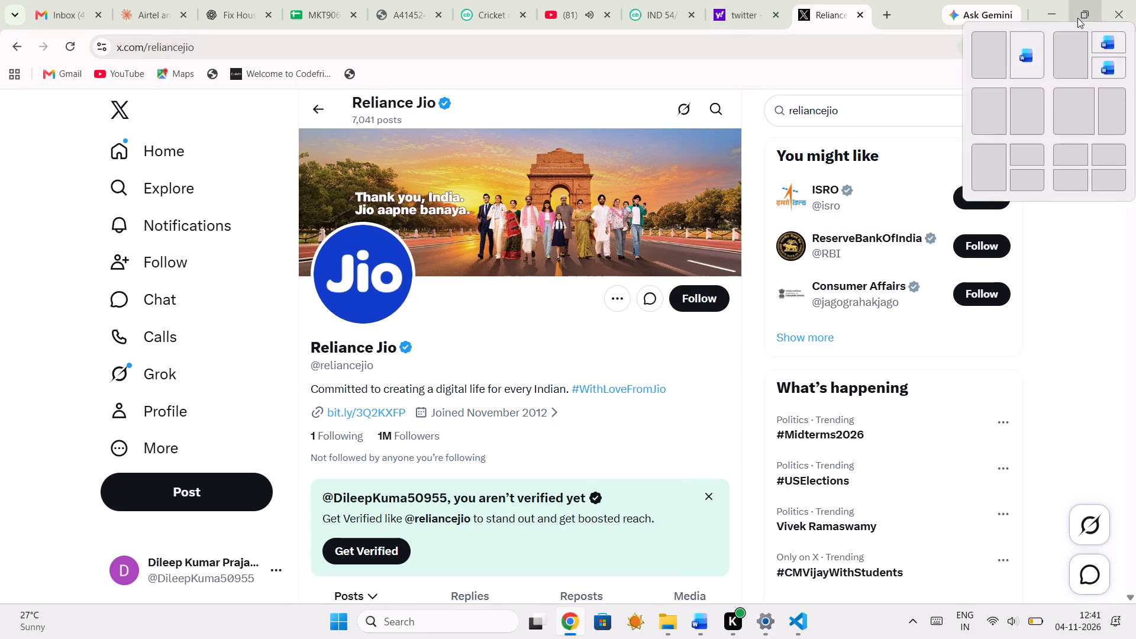
Snap the browser back beside the Word report and paste the screenshot into the first empty row under the Jio X profile heading.
left_click(1032, 114)
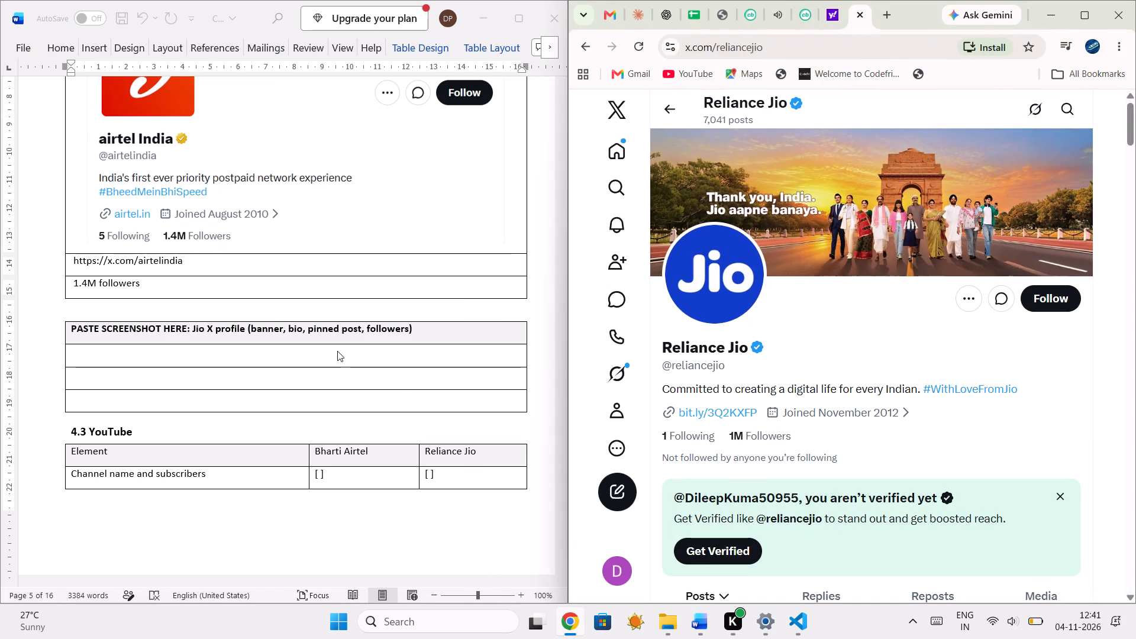
left_click(264, 345)
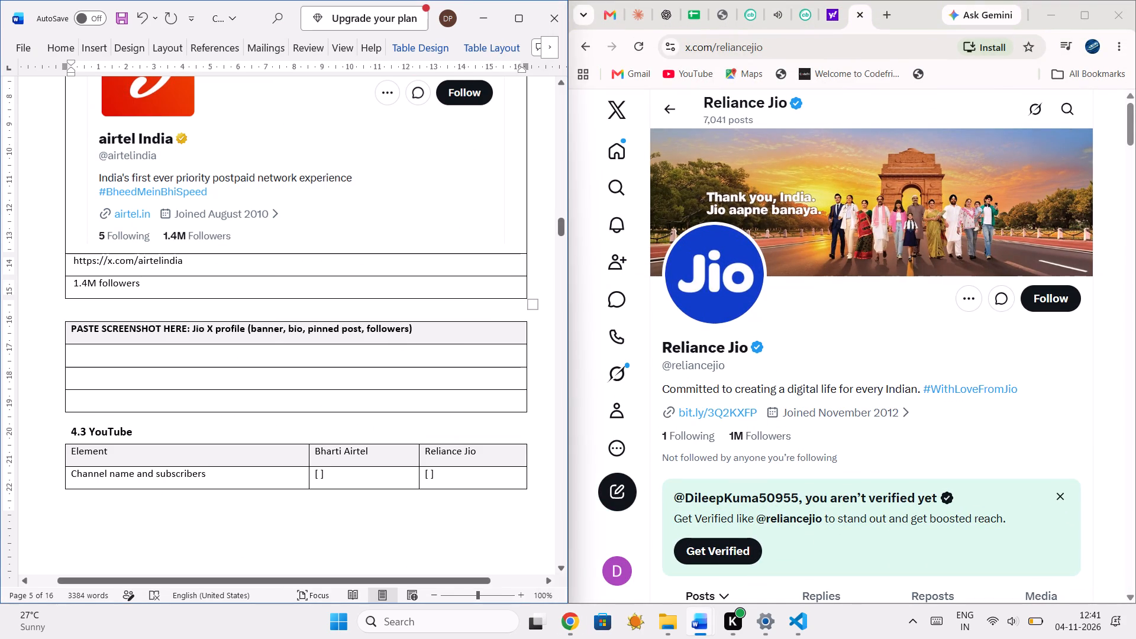
left_click(247, 352)
key("ctrl+v")
scroll(275, 328, "down", 1)
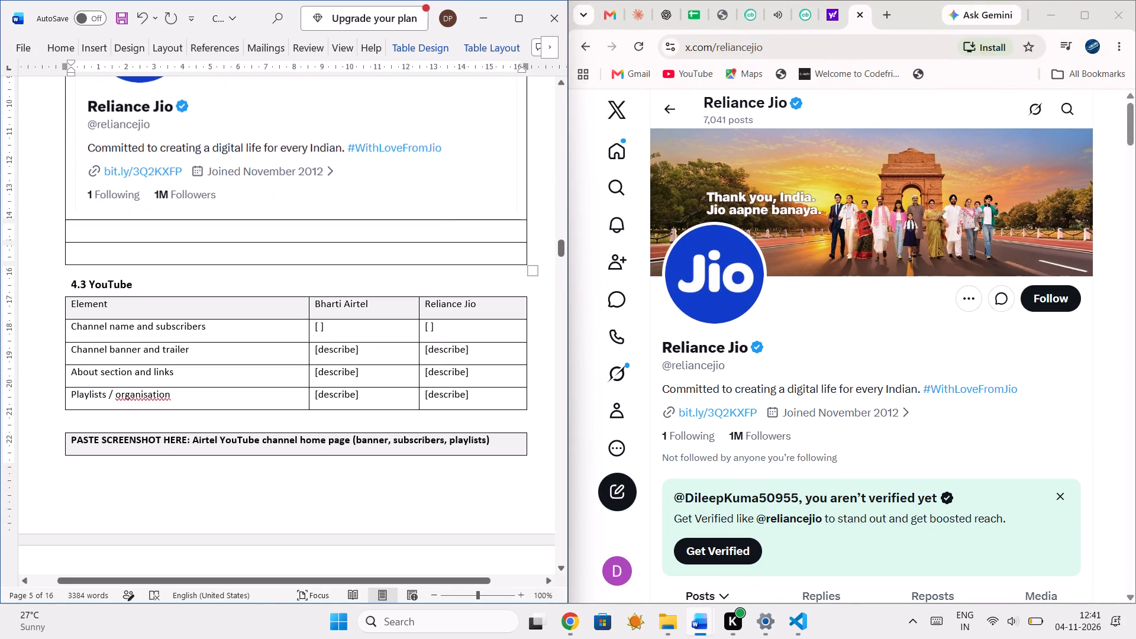
left_click(153, 237)
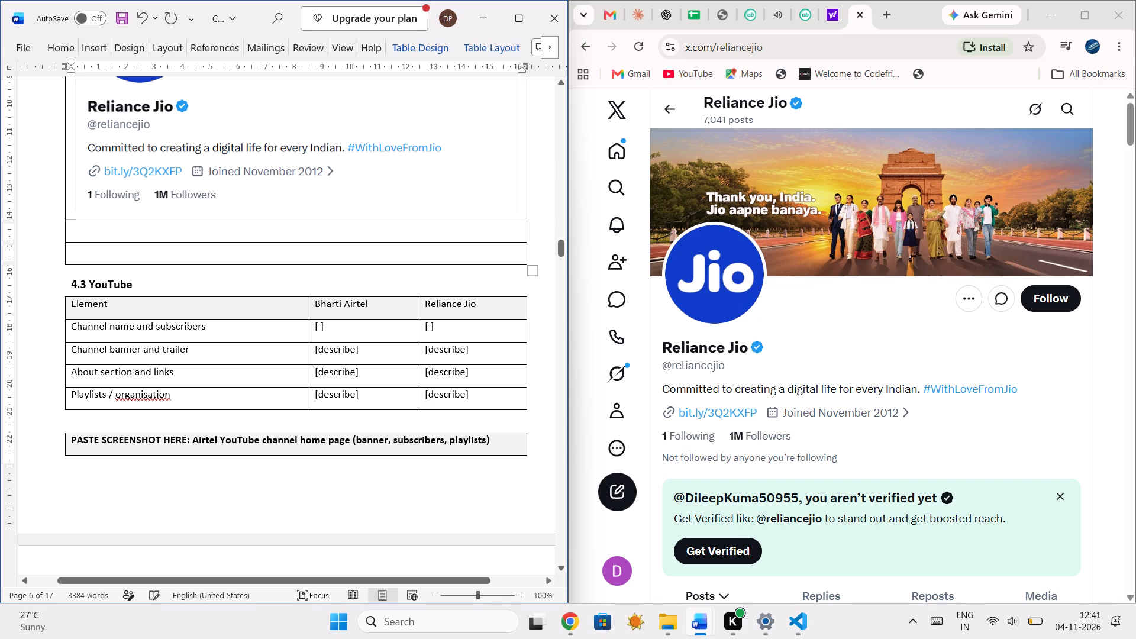
left_click(807, 46)
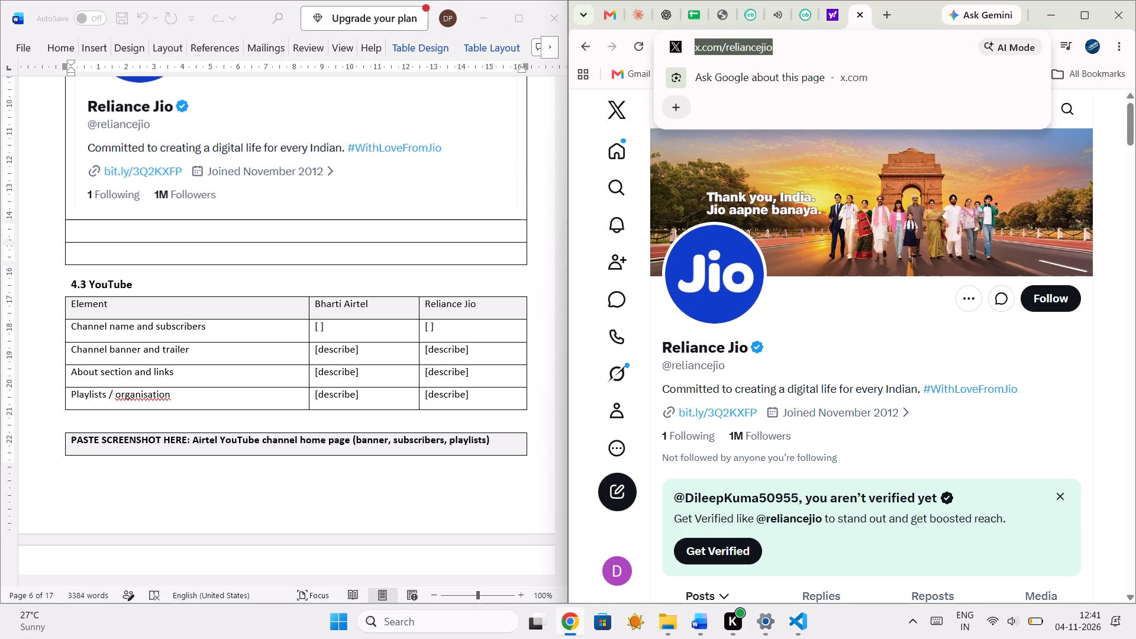
left_click(830, 41)
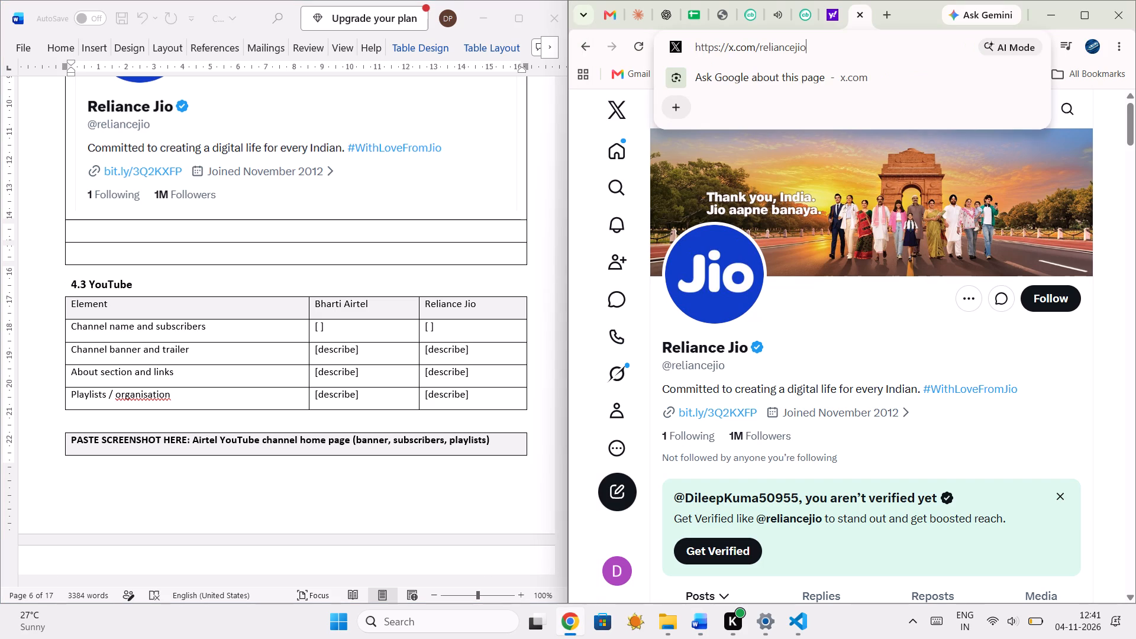
left_click_drag(822, 48, 685, 51)
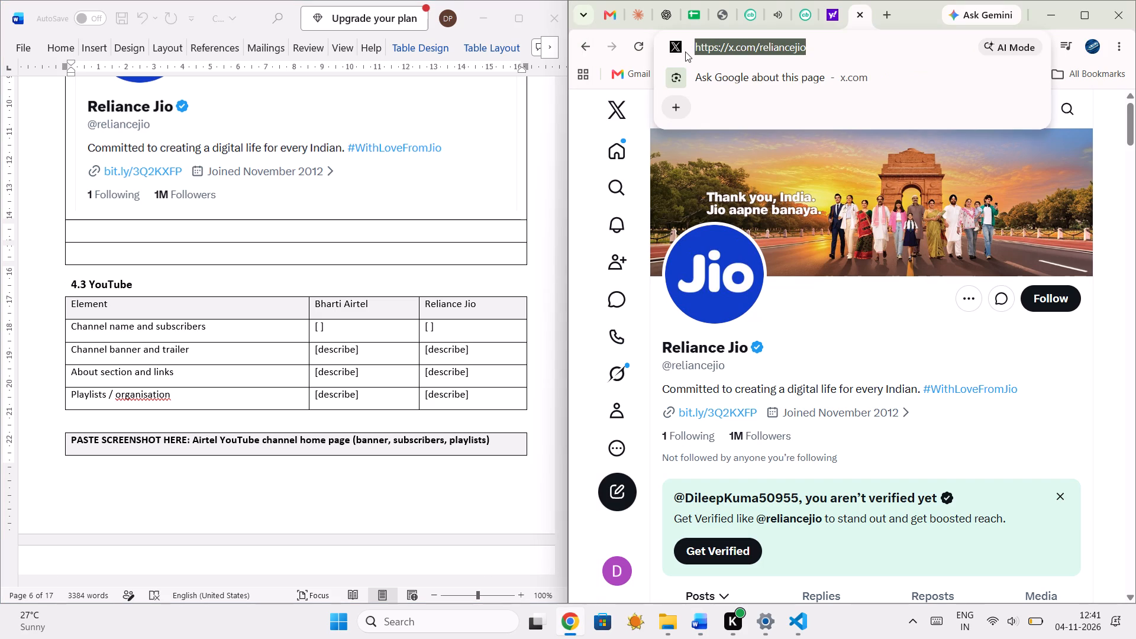
key("ctrl+c")
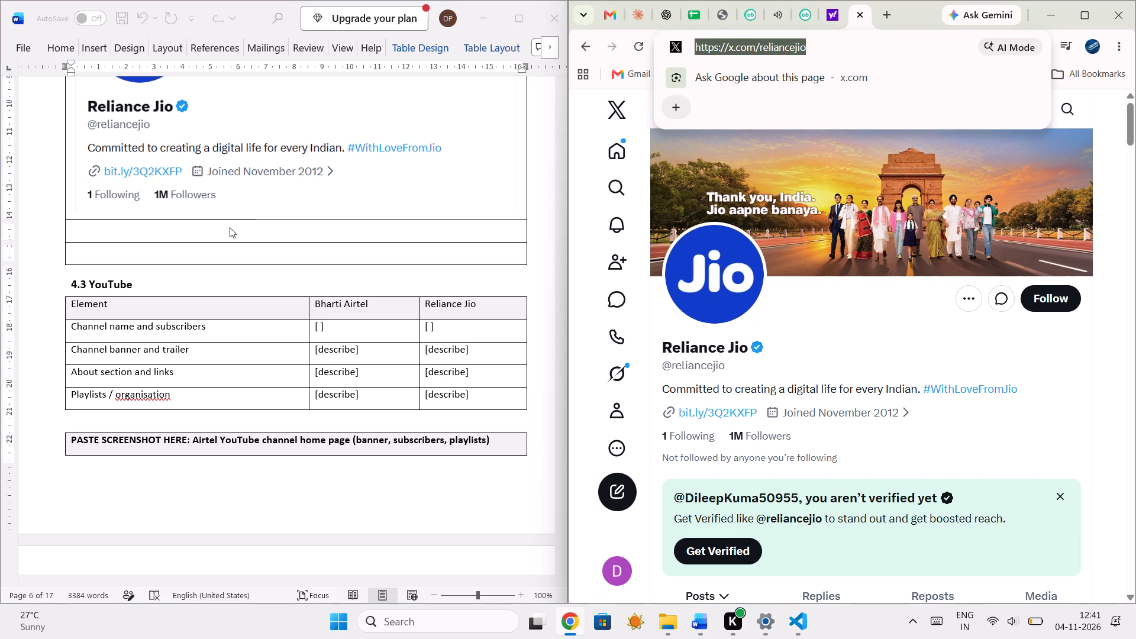
left_click(230, 227)
key("ctrl+v")
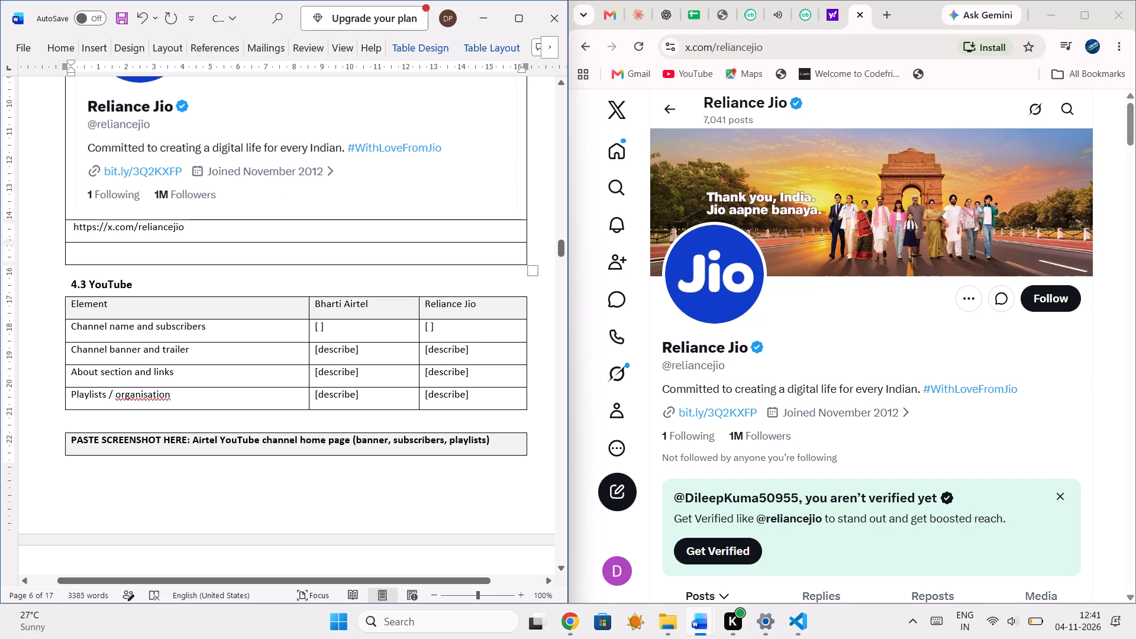
Enter "1M followers" in the last row of the Jio X profile table.
left_click(198, 254)
key("1")
key("shift+m")
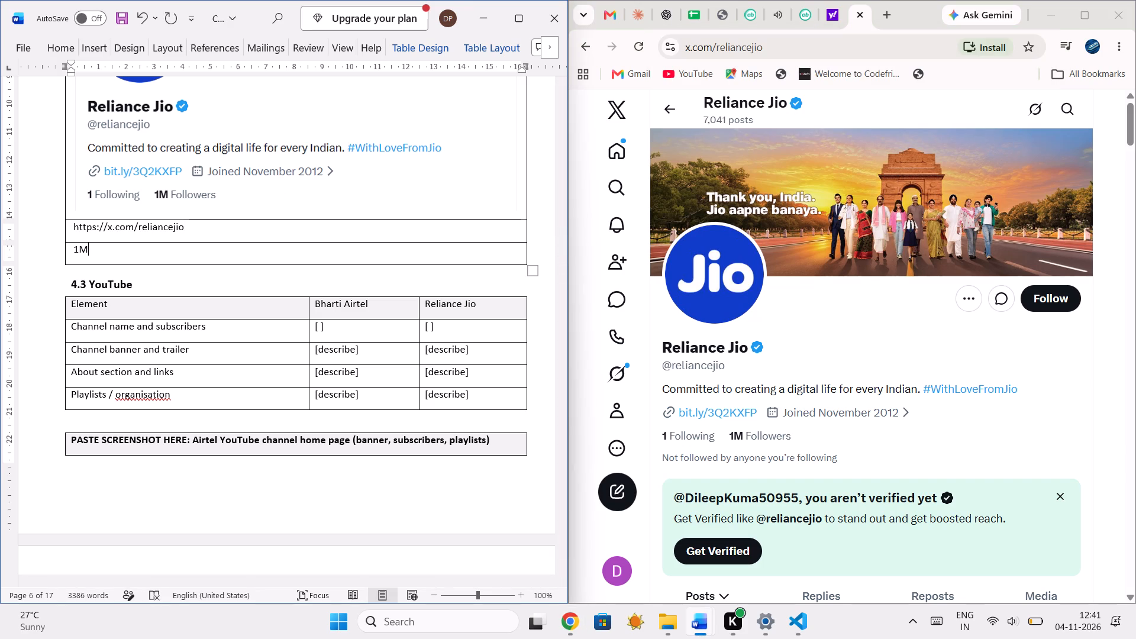
key("space")
type("fol")
type("lower")
key("s")
Delete the empty Airtel YouTube screenshot rows, the whole Jio YouTube screenshot table and the "Profile optimization verdict" paragraph before section 5.
scroll(198, 254, "down", 1)
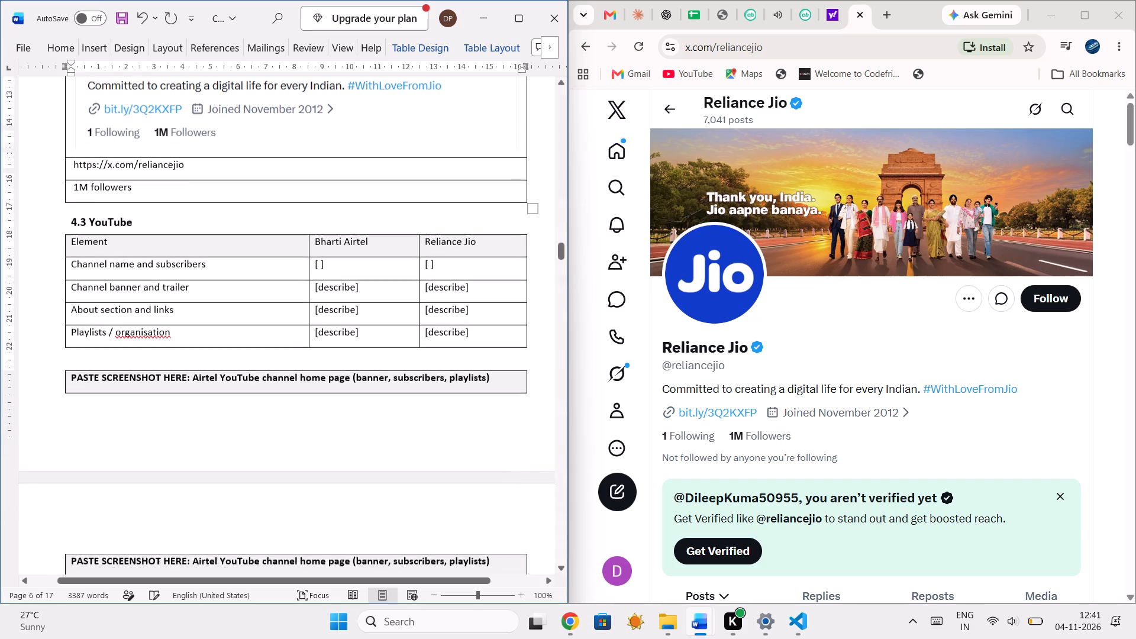
scroll(198, 254, "down", 1)
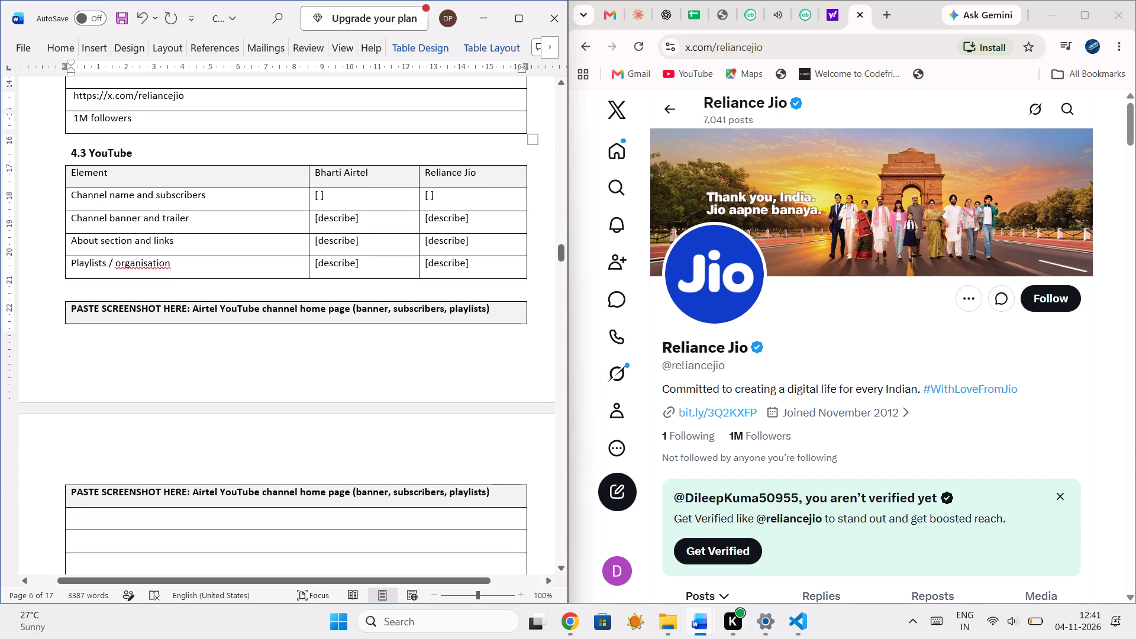
scroll(198, 254, "down", 1)
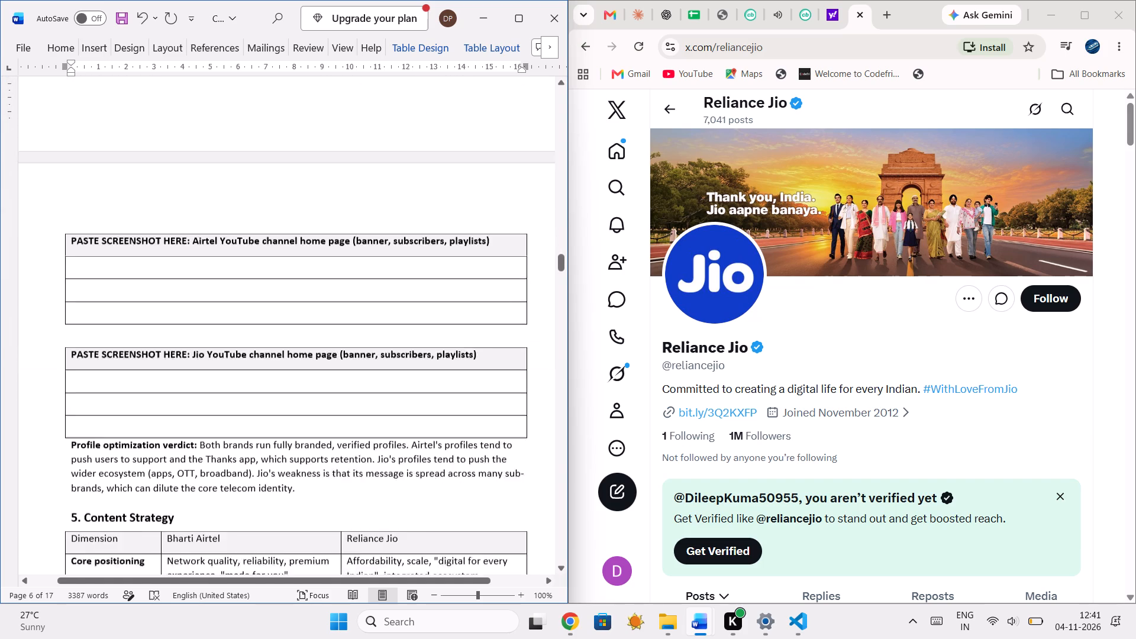
scroll(198, 254, "down", 1)
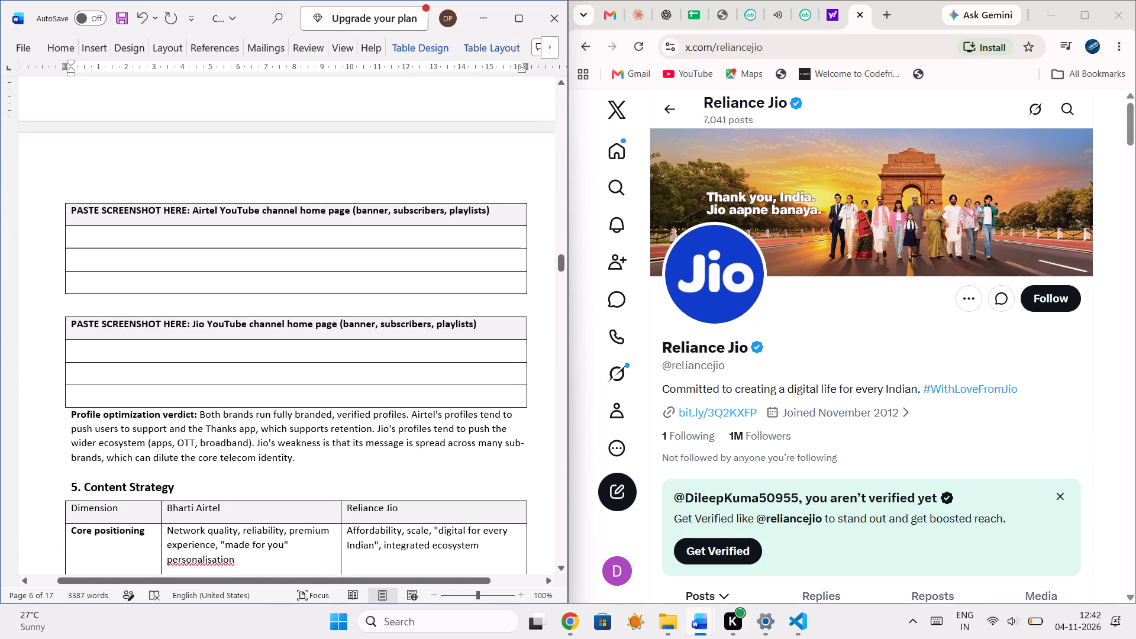
scroll(198, 254, "up", 1)
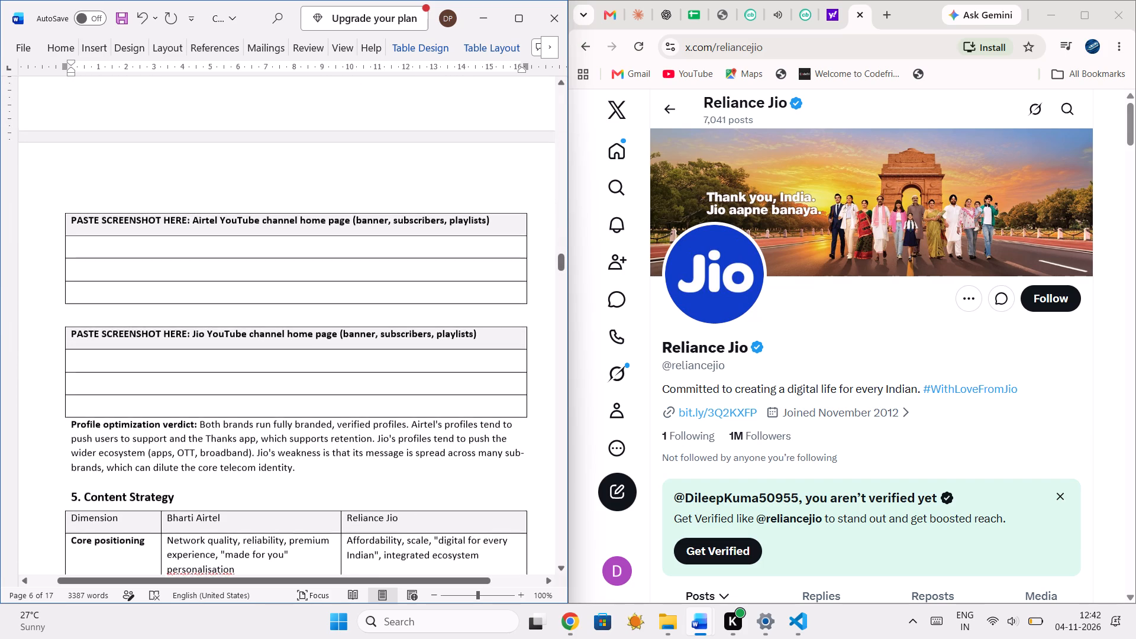
scroll(198, 254, "up", 1)
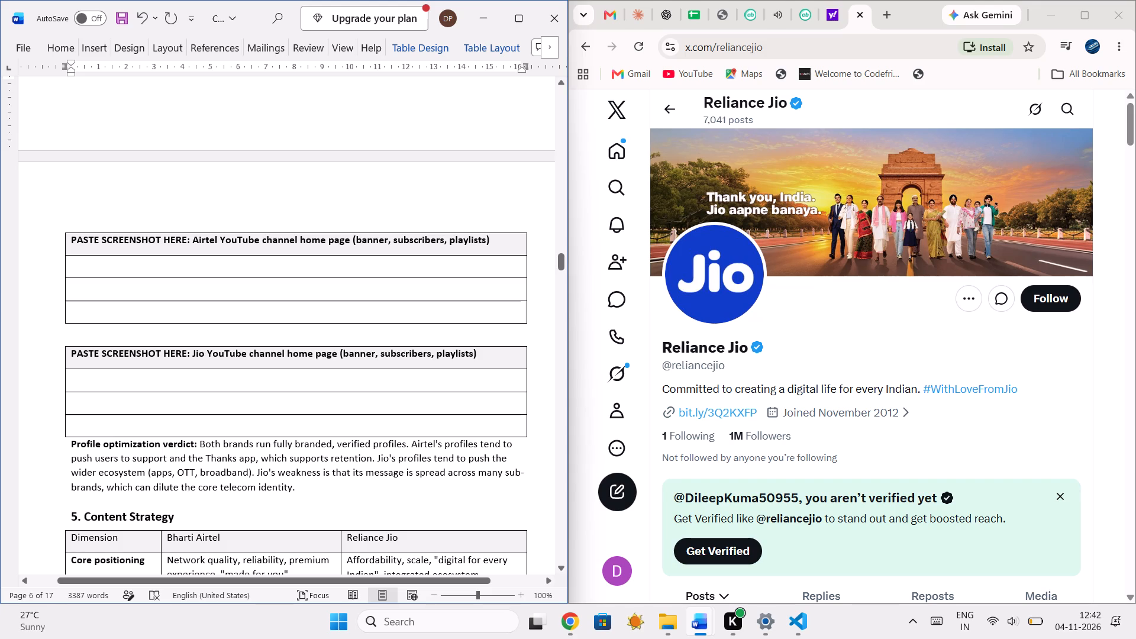
left_click_drag(296, 488, 101, 168)
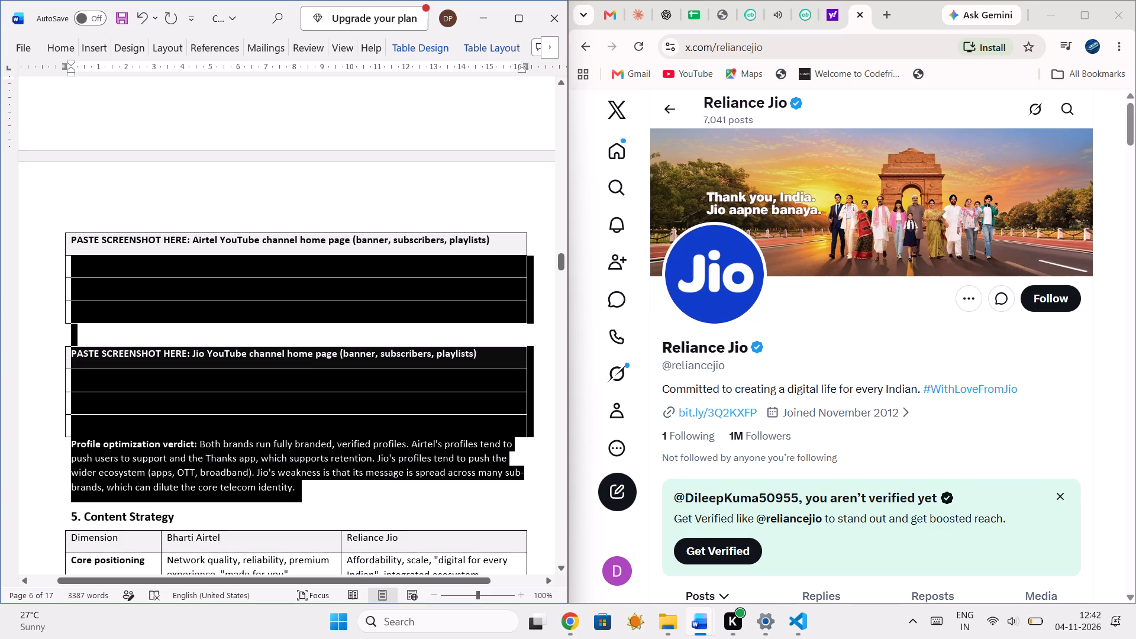
left_click_drag(101, 168, 76, 216)
key("Delete")
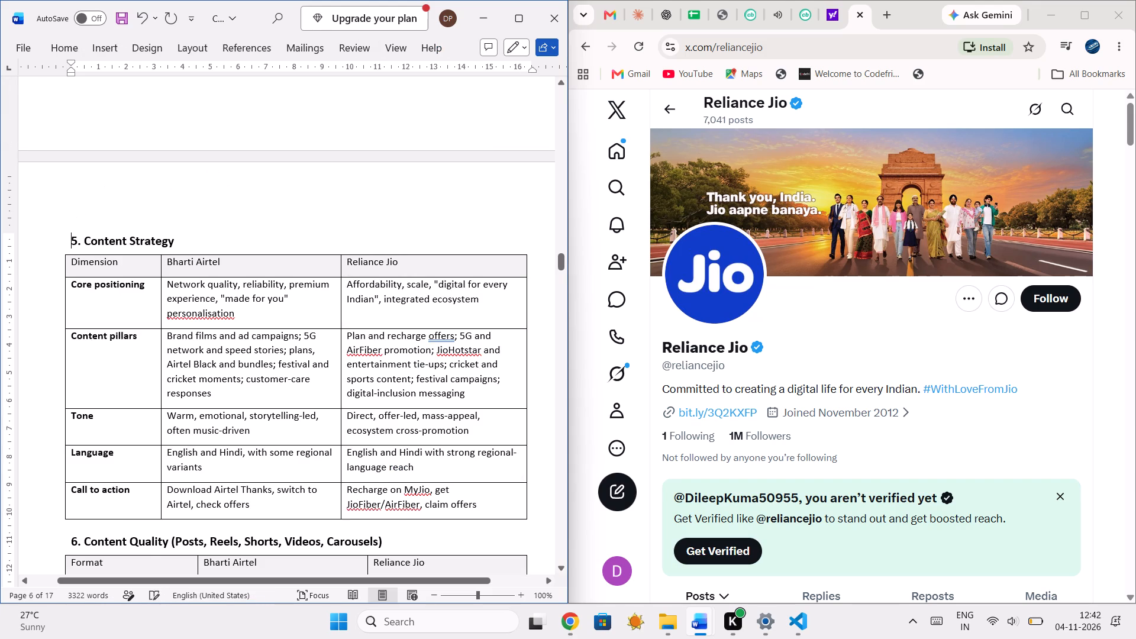
scroll(76, 216, "up", 2)
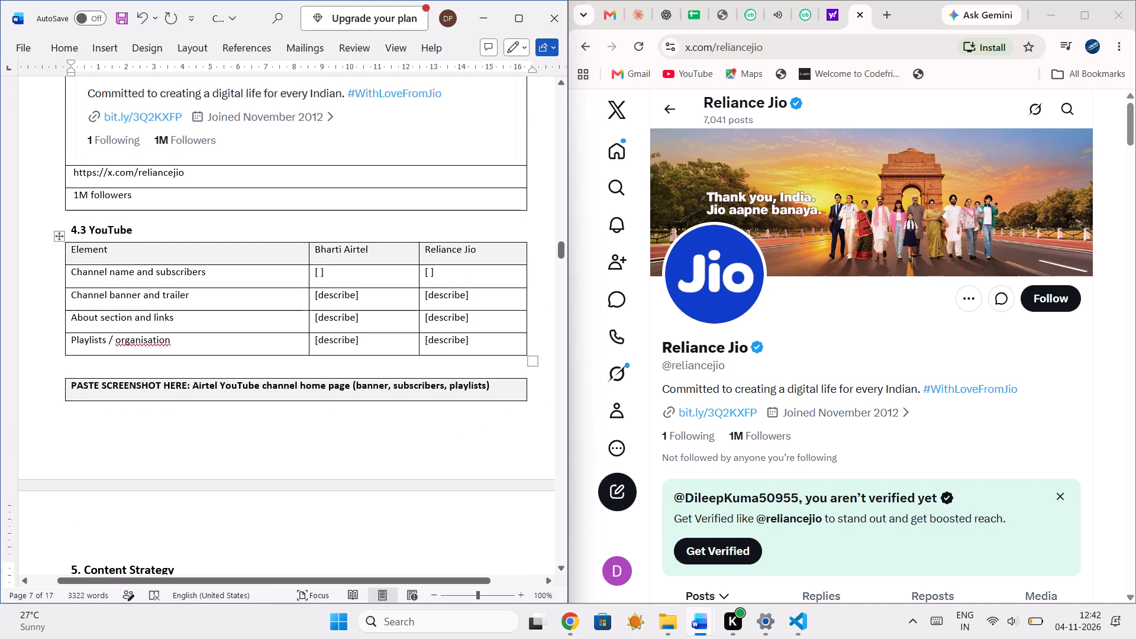
Delete the whole 4.3 YouTube section: its heading, the comparison table and the Airtel YouTube screenshot placeholder row.
left_click_drag(532, 389, 100, 241)
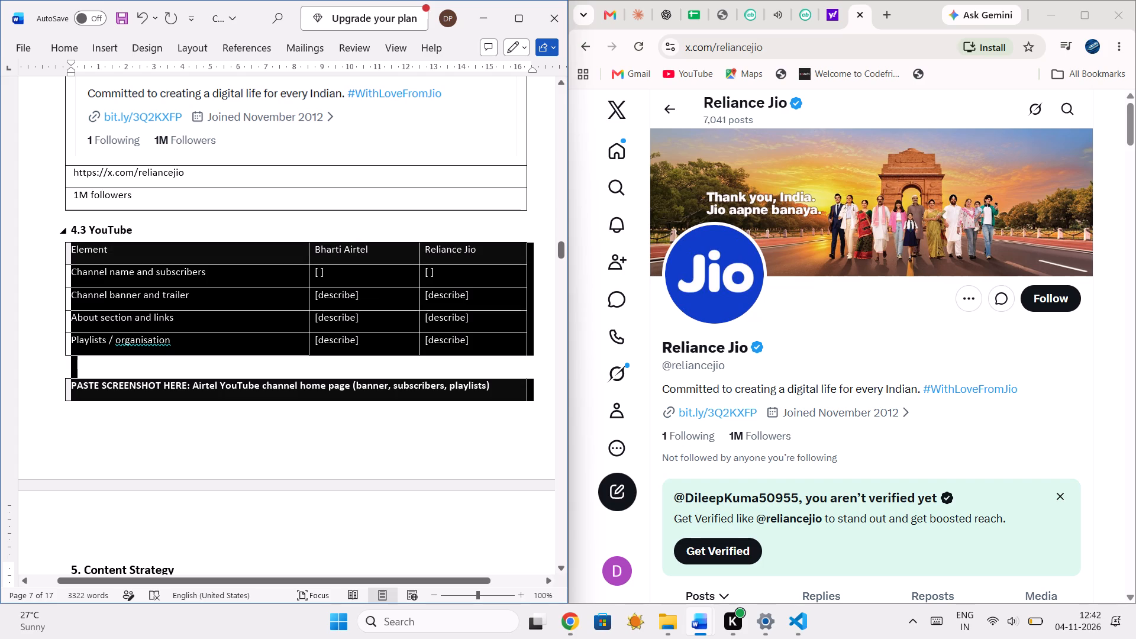
left_click_drag(100, 241, 64, 235)
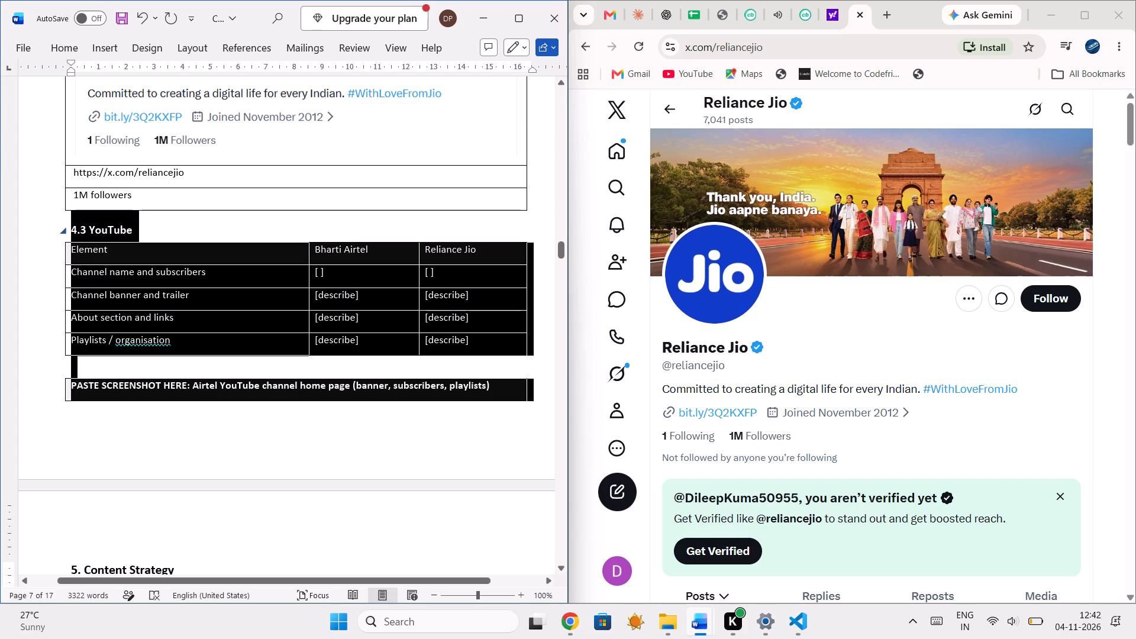
left_click_drag(64, 235, 59, 235)
key("Delete")
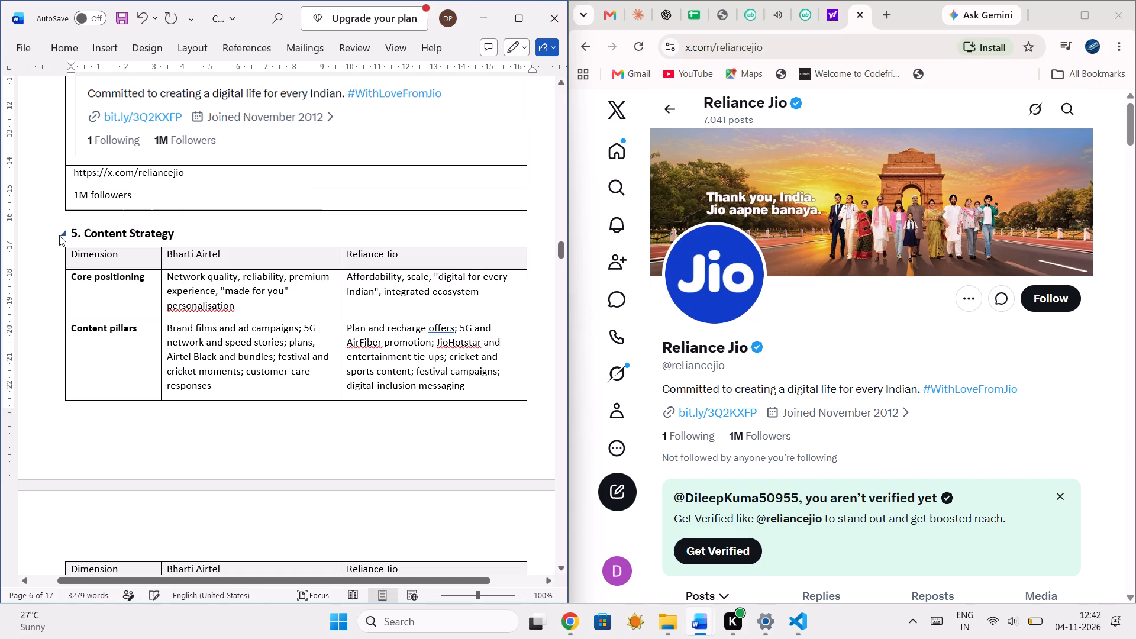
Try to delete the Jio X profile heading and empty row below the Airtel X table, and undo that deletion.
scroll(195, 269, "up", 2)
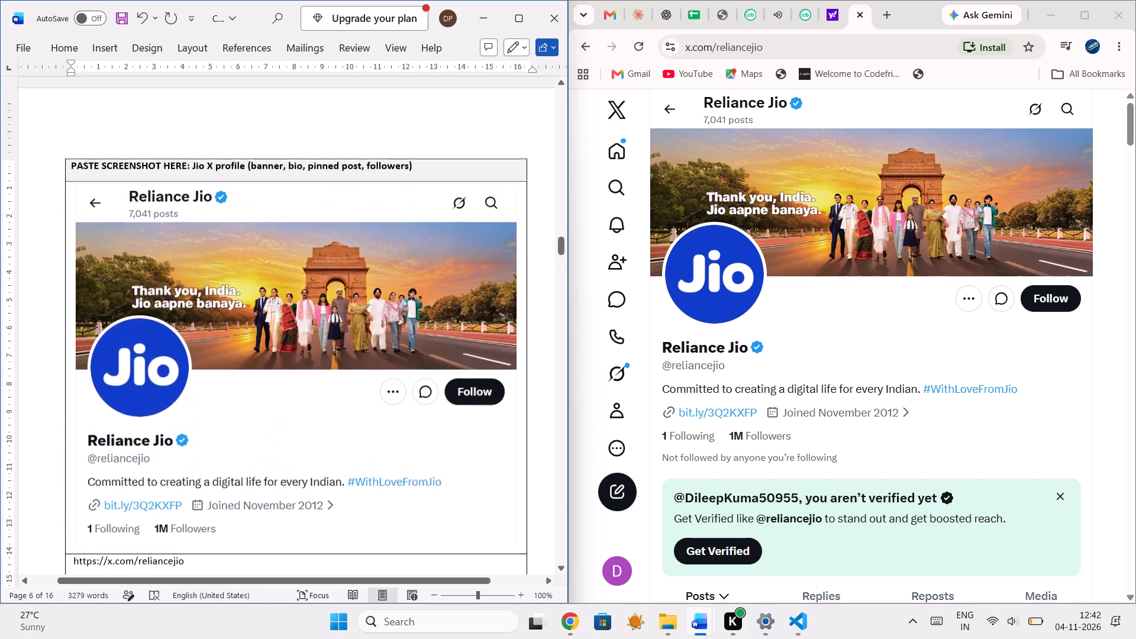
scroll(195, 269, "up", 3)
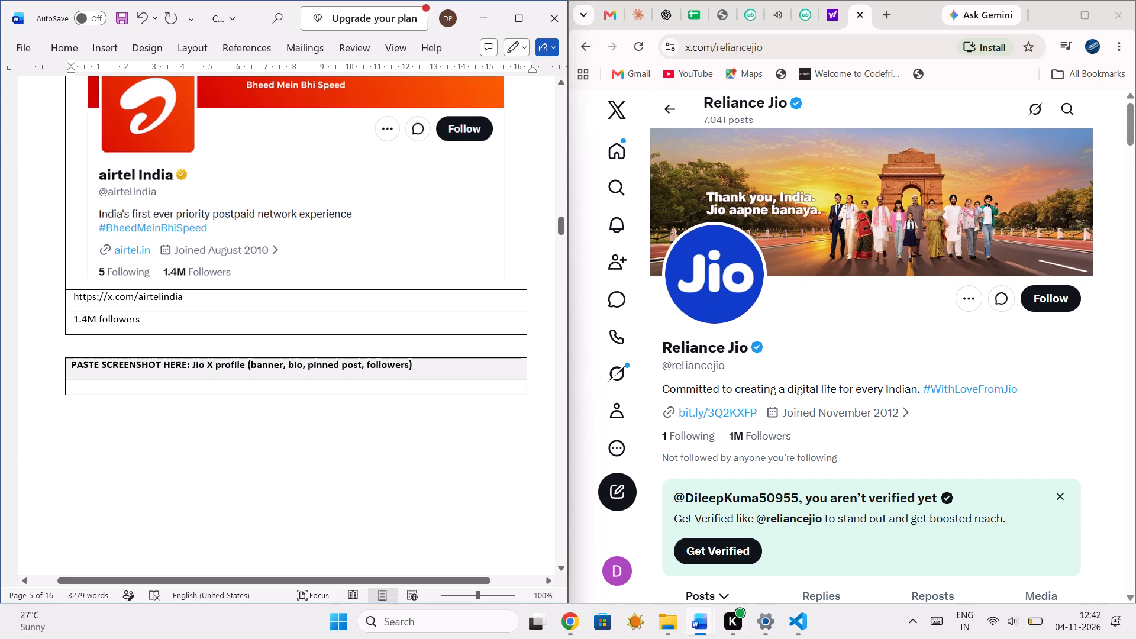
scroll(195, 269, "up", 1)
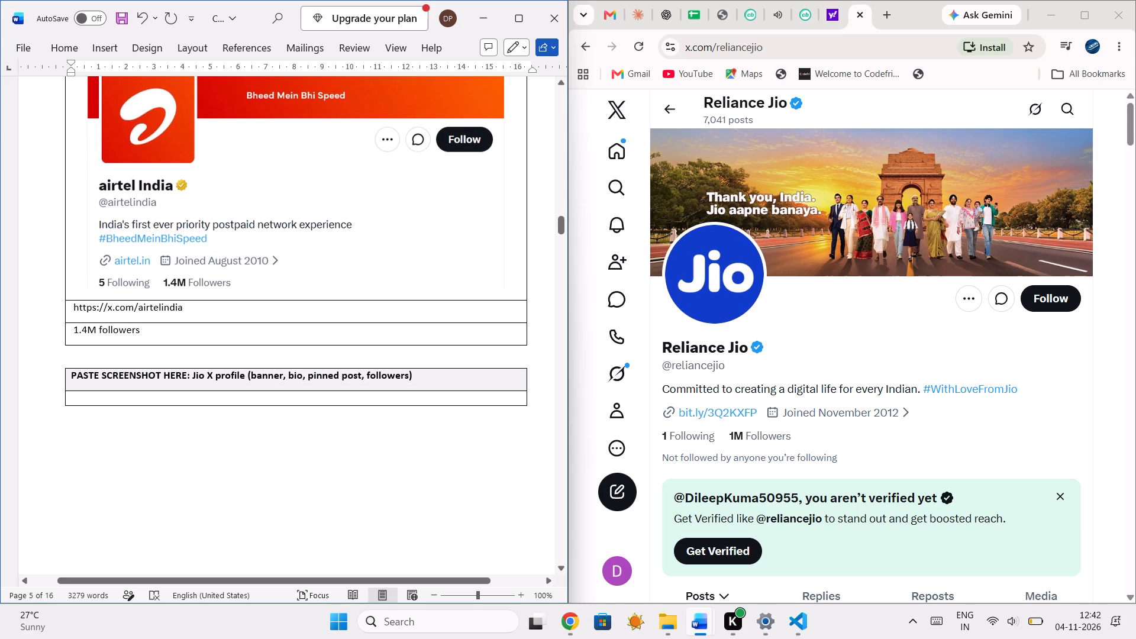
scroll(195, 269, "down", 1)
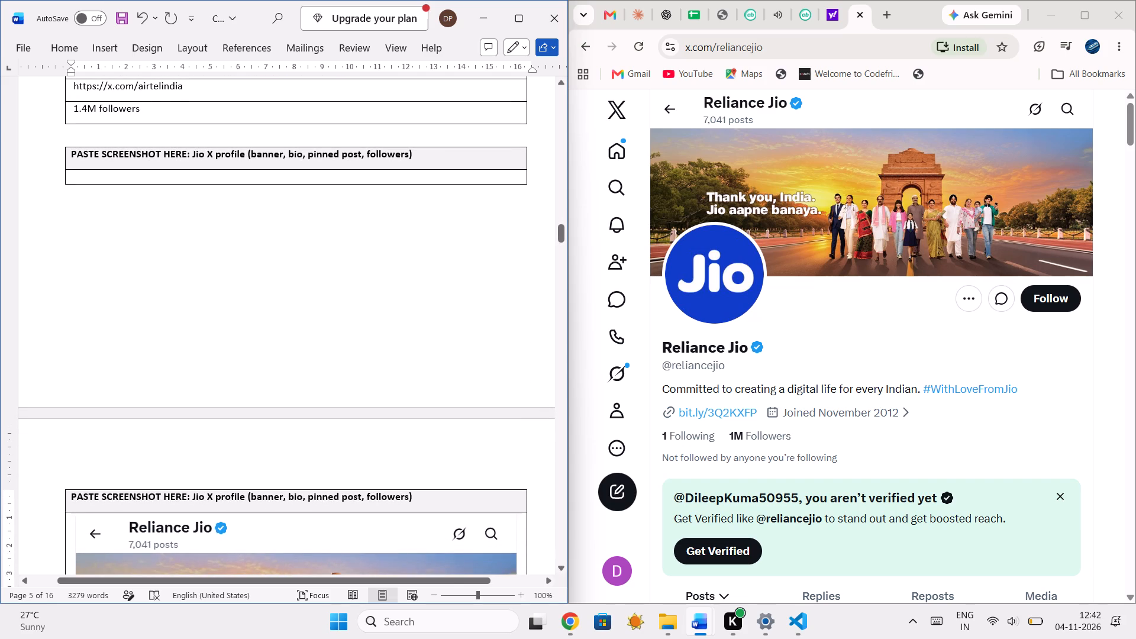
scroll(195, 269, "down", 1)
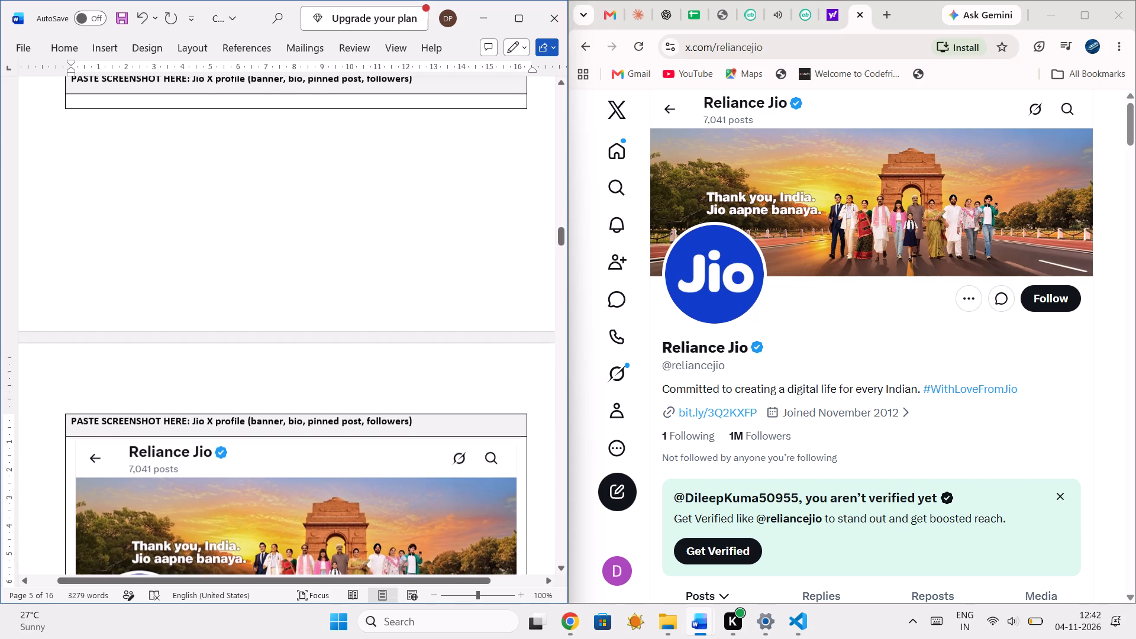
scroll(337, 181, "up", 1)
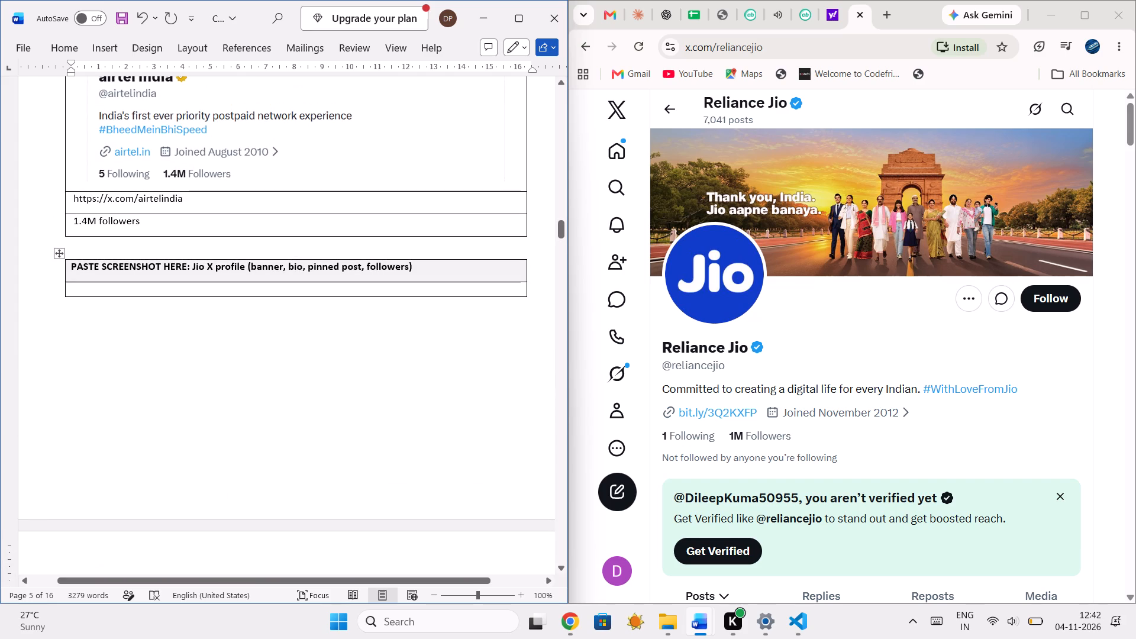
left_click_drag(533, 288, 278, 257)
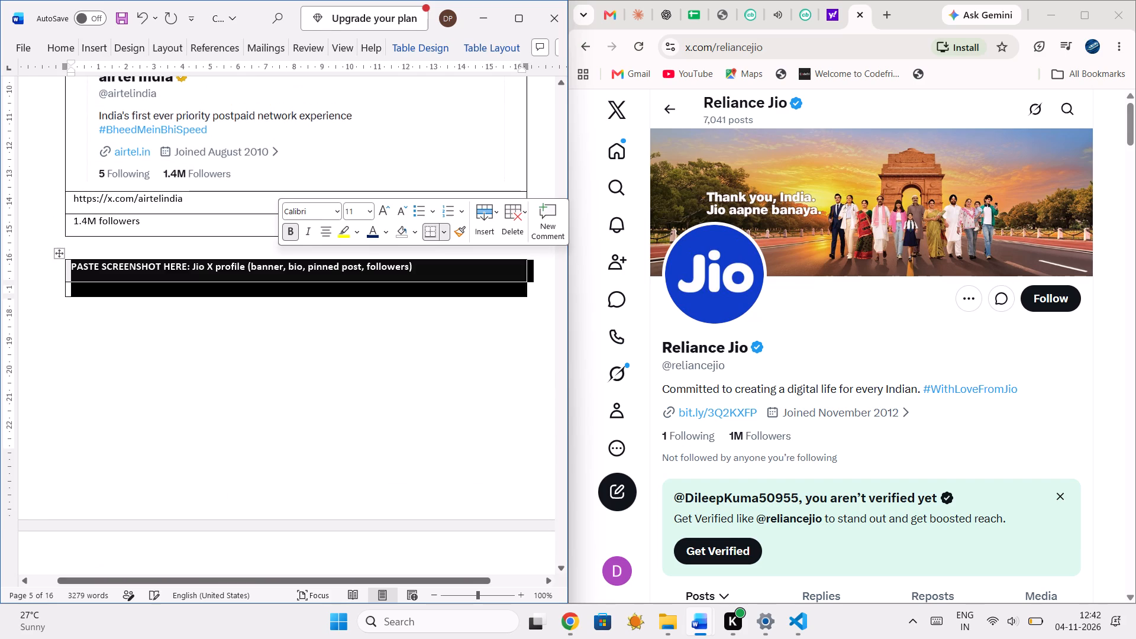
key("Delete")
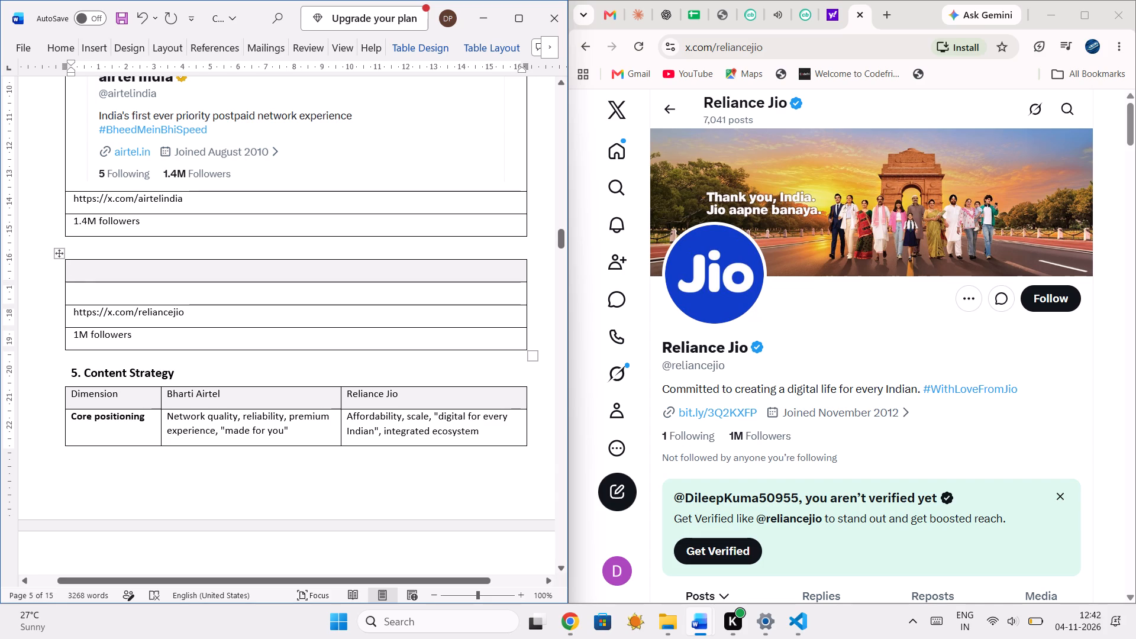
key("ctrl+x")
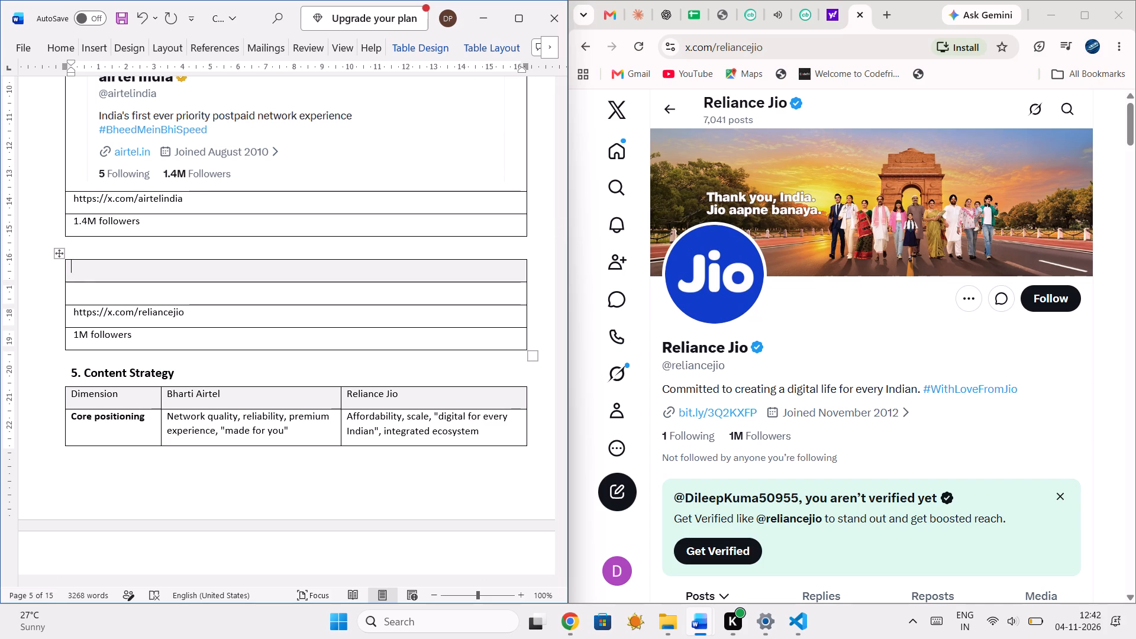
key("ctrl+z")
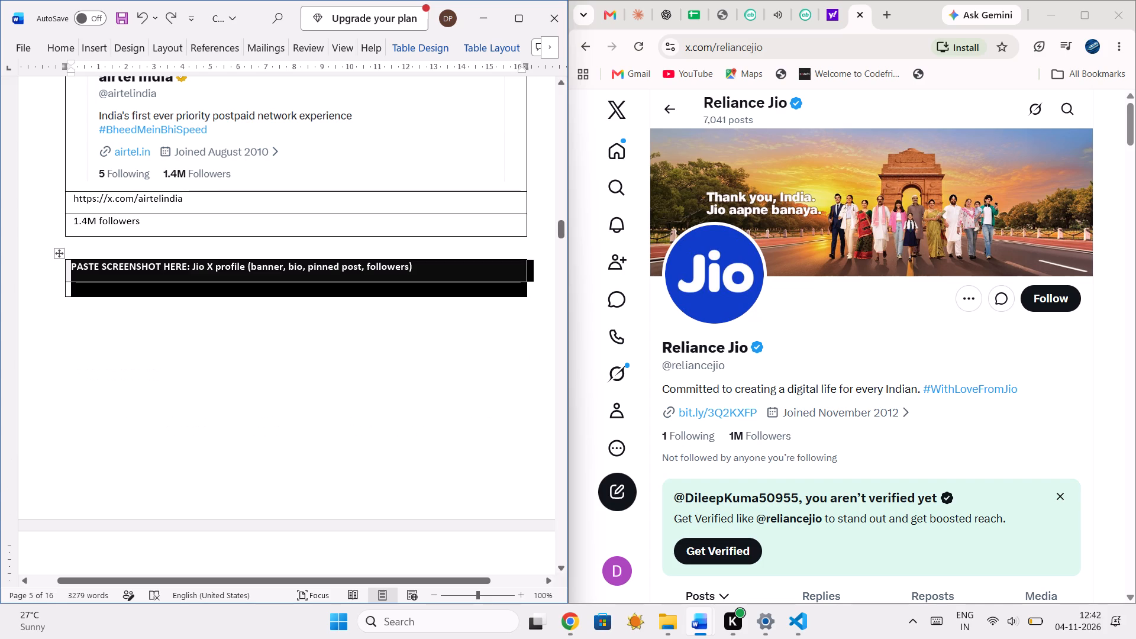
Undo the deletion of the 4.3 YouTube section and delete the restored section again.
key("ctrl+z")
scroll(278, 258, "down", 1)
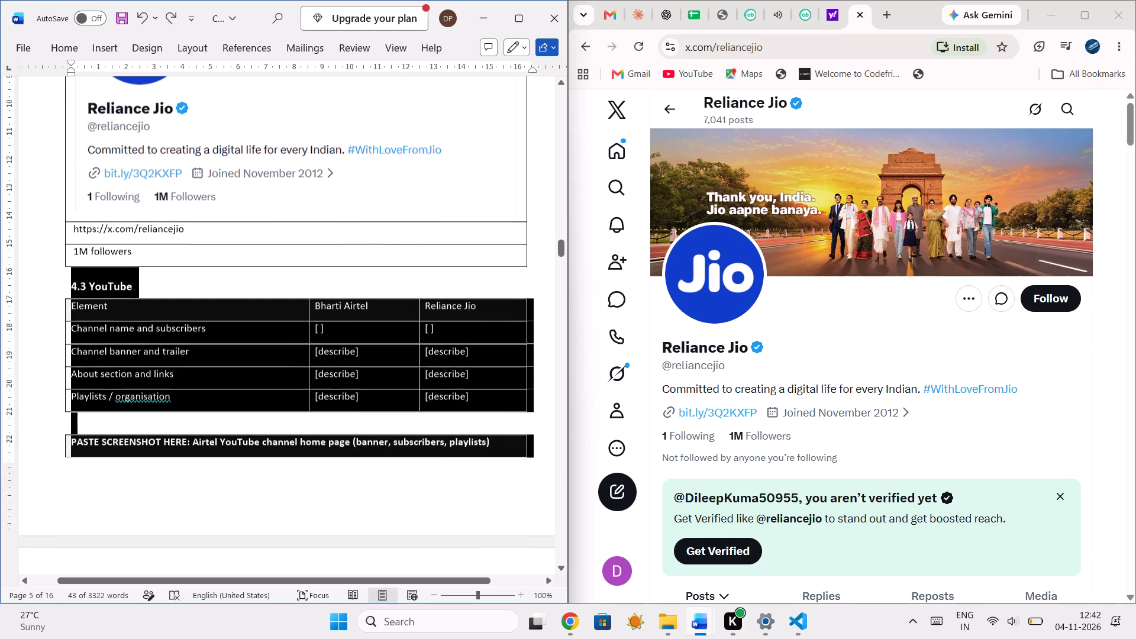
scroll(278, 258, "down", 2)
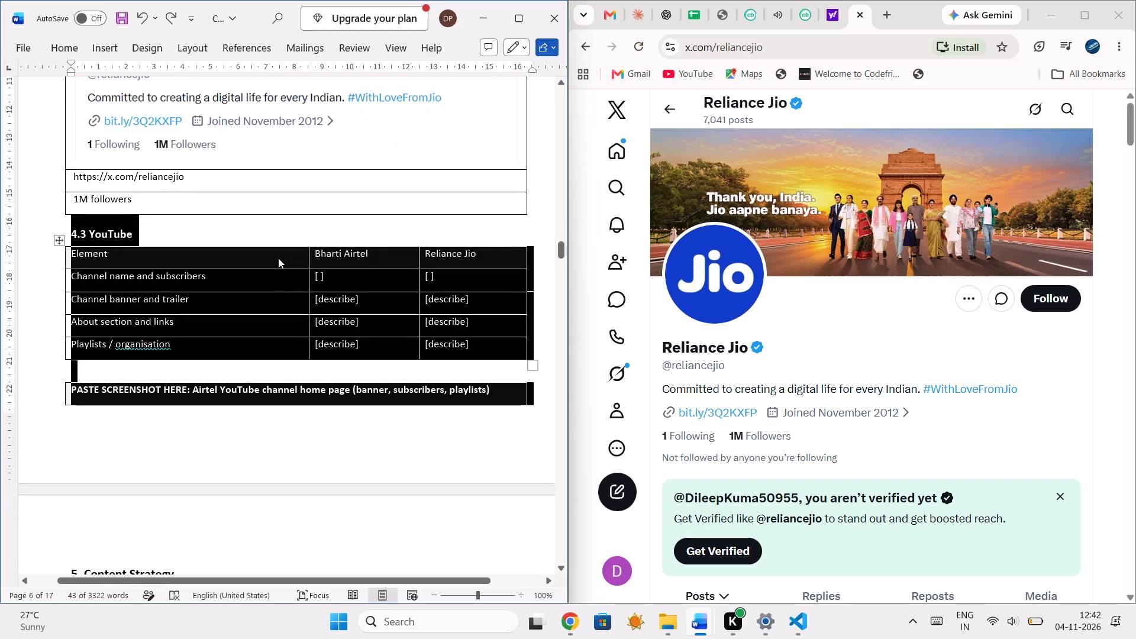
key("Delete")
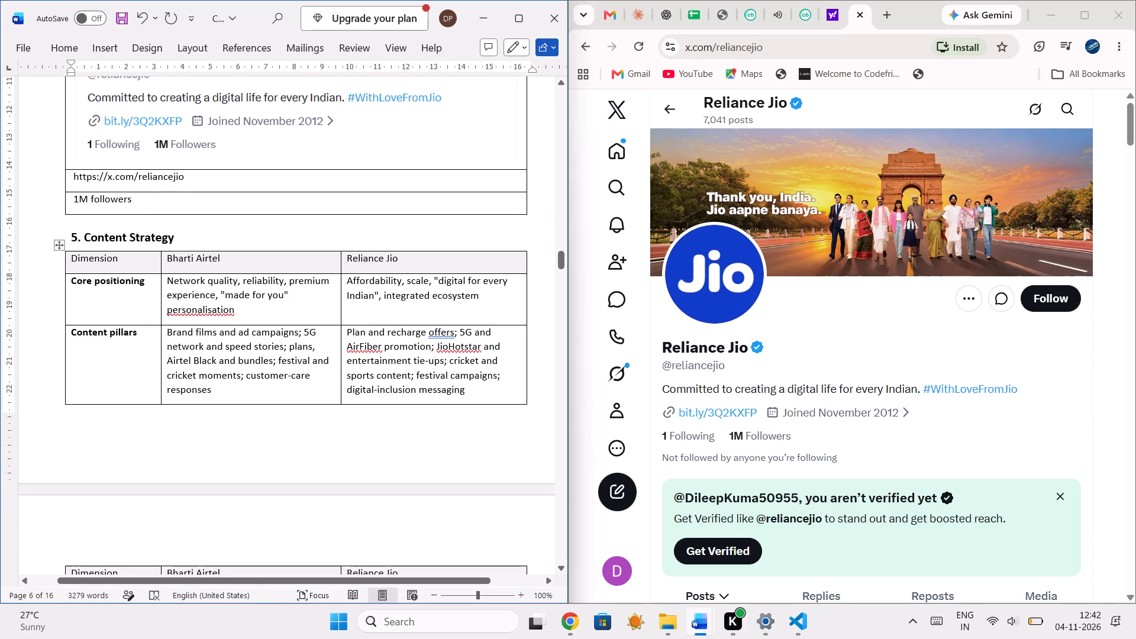
Clear the contents of the screenshot placeholder table for each brand's recent post comment section, just before section 8.
scroll(346, 264, "down", 2)
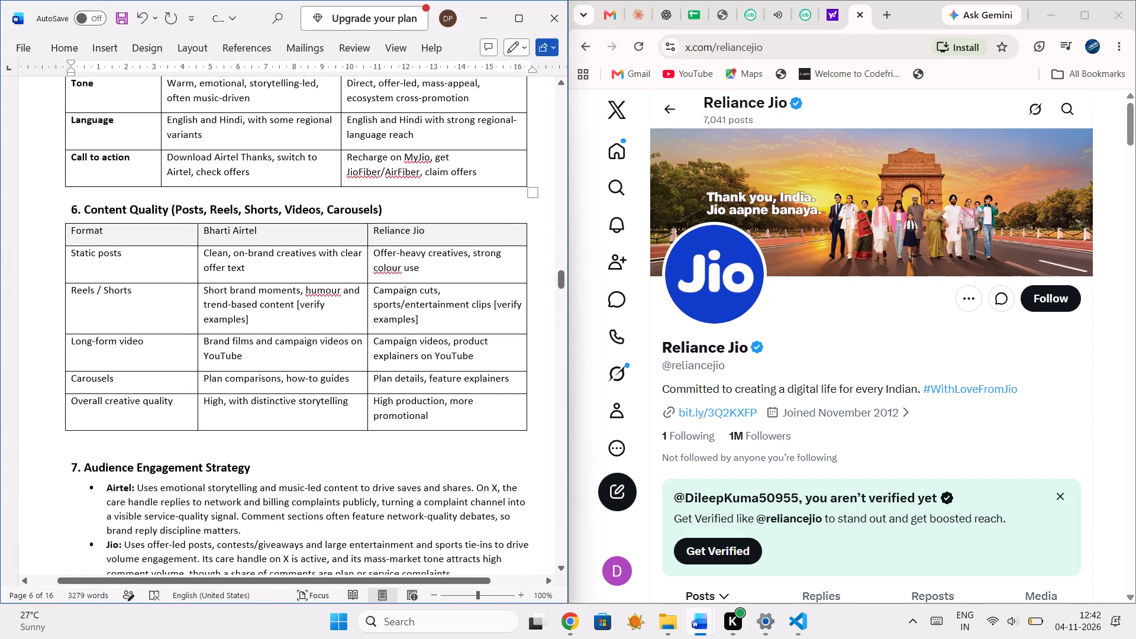
scroll(346, 264, "down", 3)
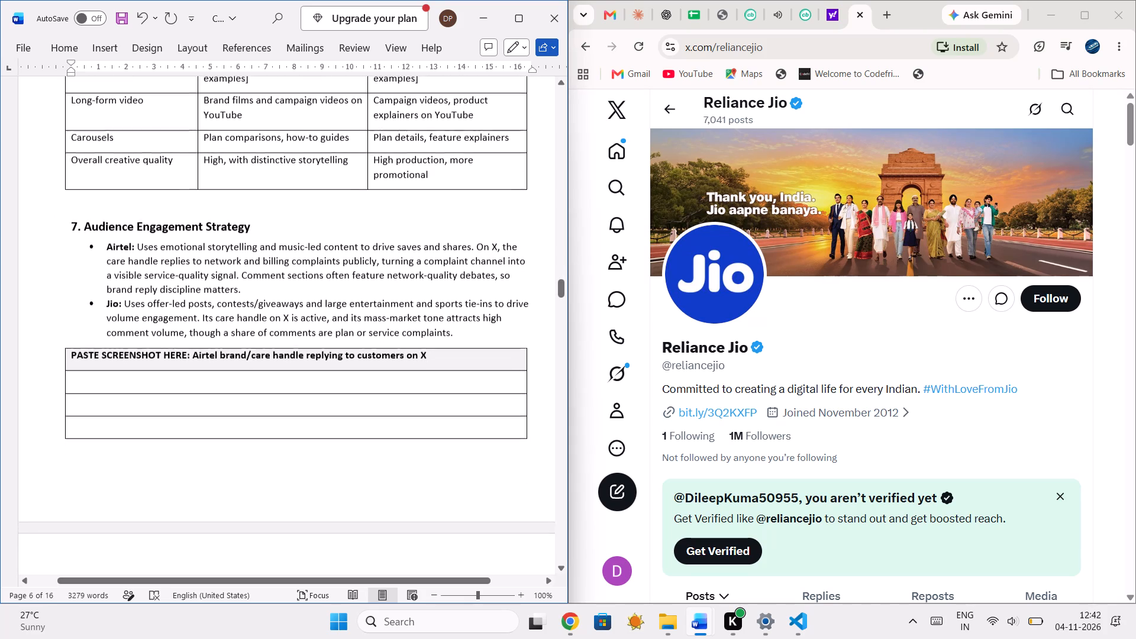
scroll(346, 264, "down", 3)
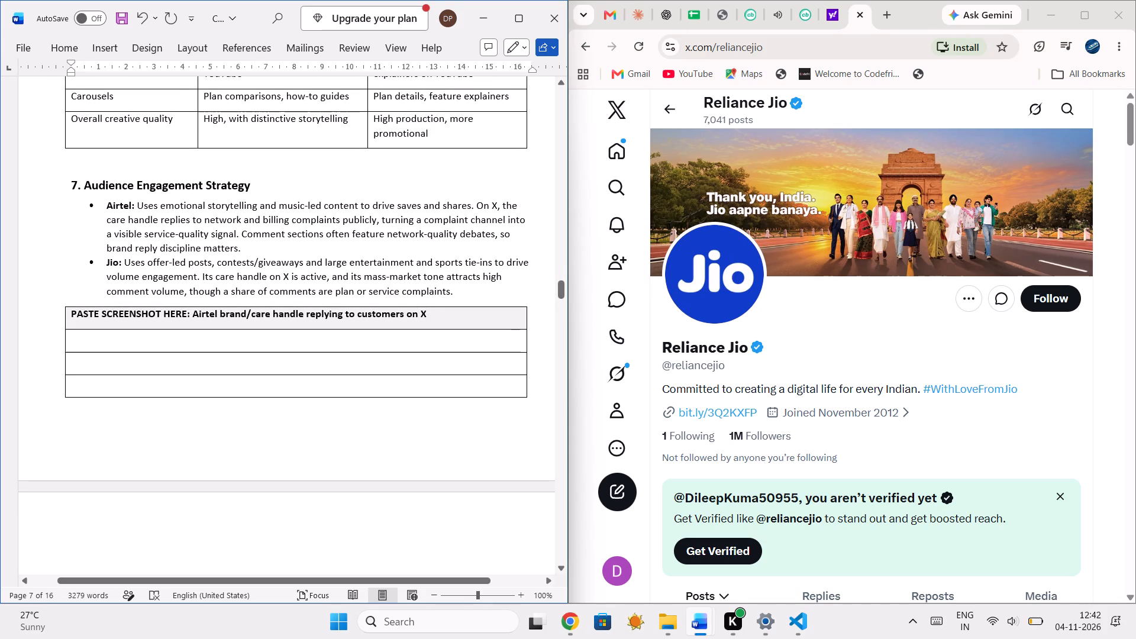
scroll(346, 264, "down", 2)
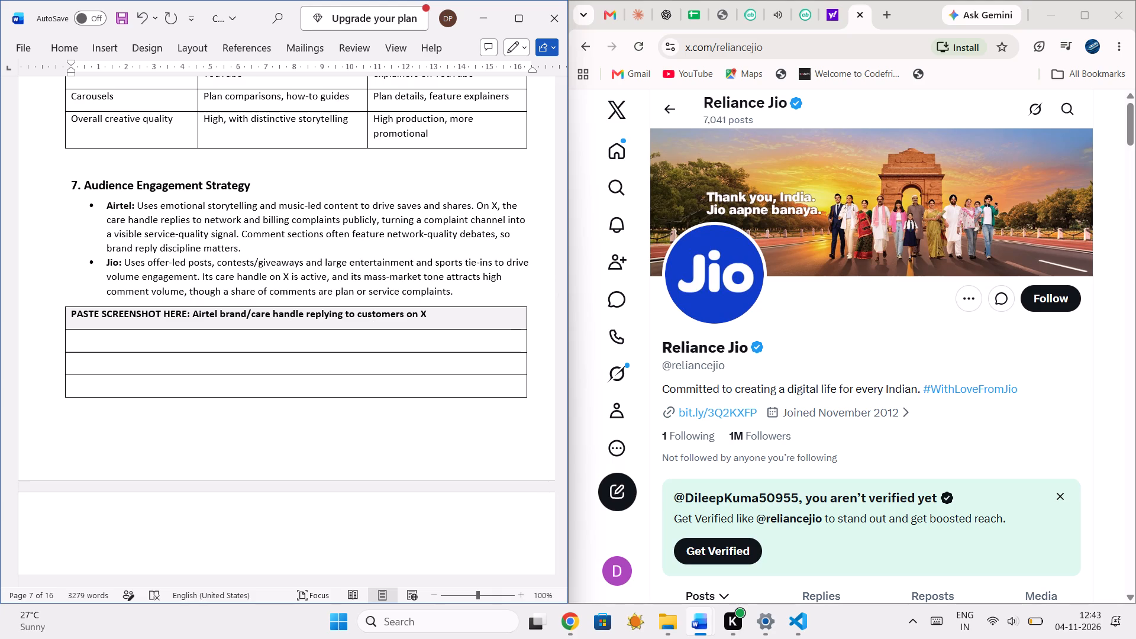
scroll(294, 315, "down", 1)
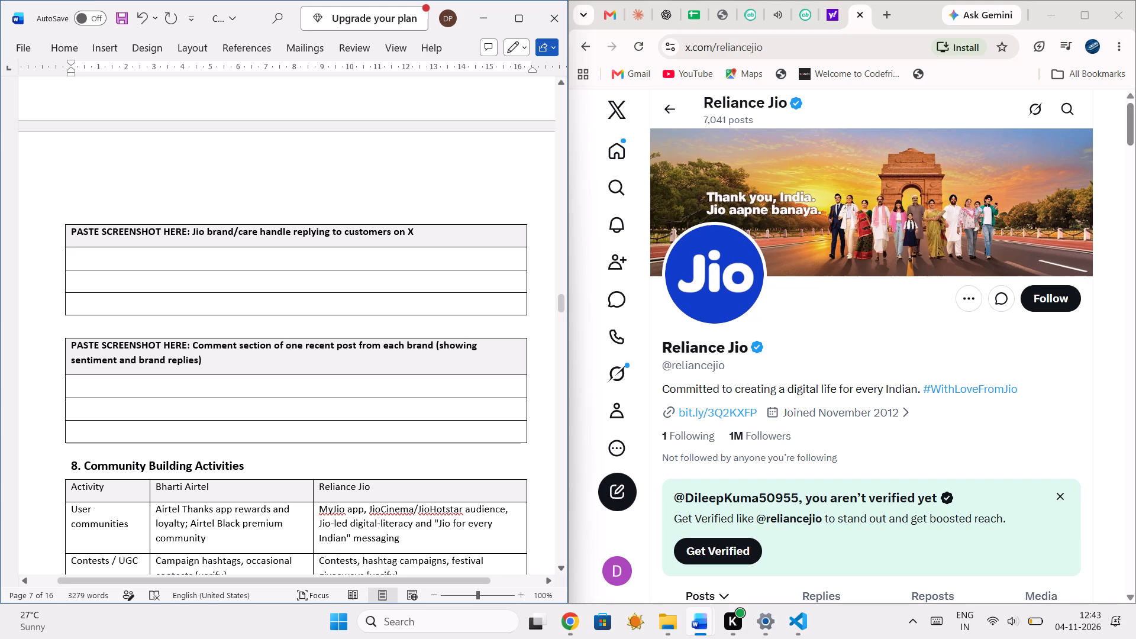
left_click_drag(63, 340, 161, 371)
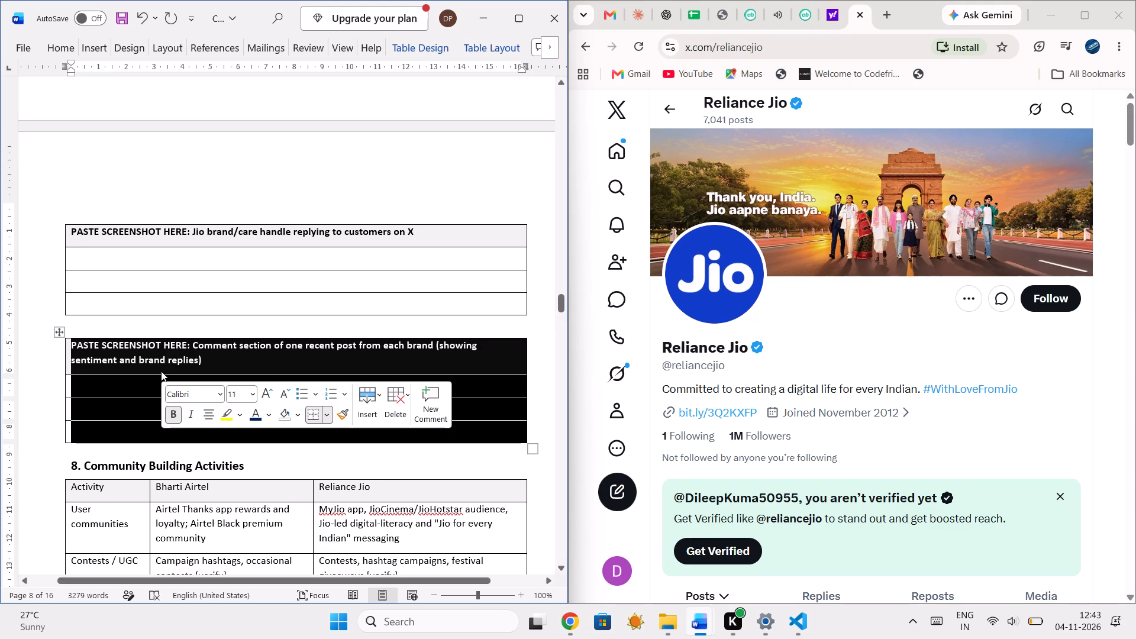
key("Delete")
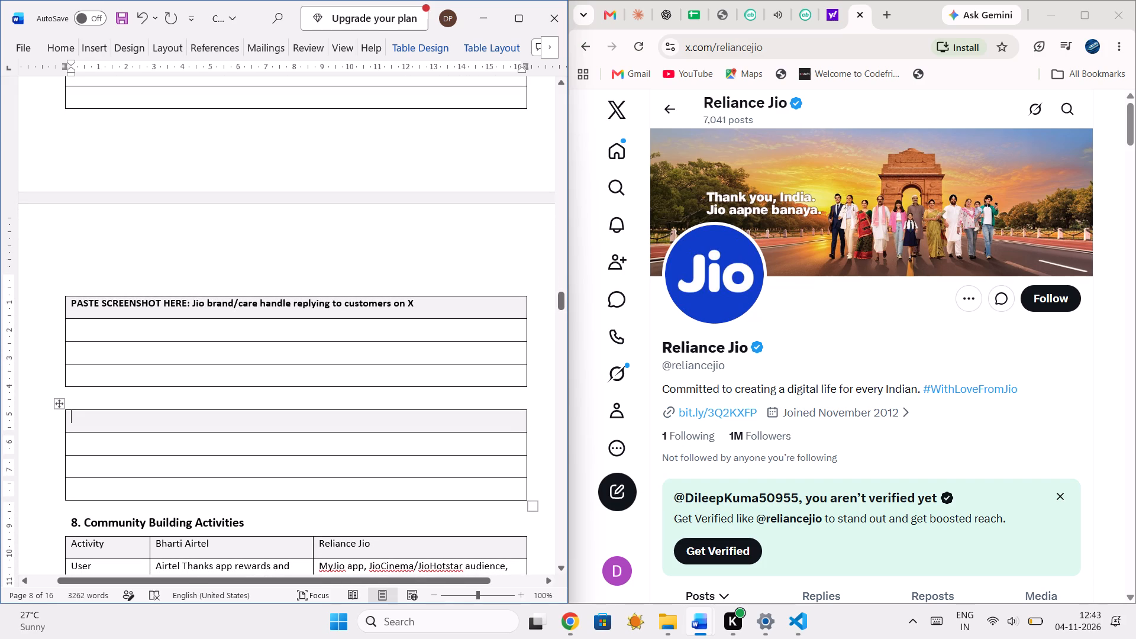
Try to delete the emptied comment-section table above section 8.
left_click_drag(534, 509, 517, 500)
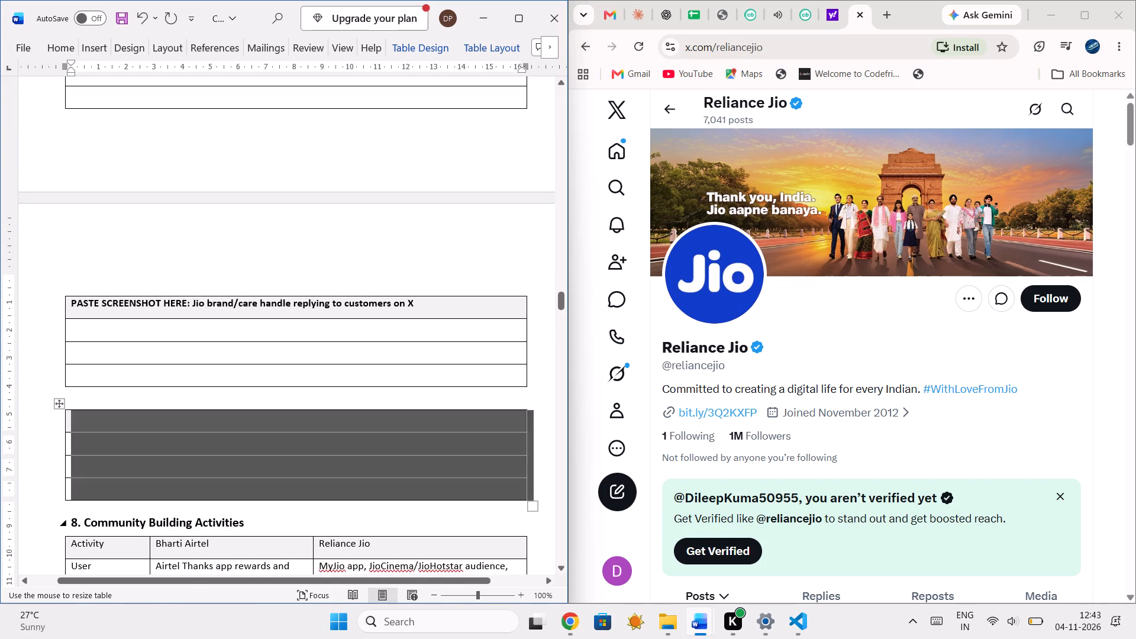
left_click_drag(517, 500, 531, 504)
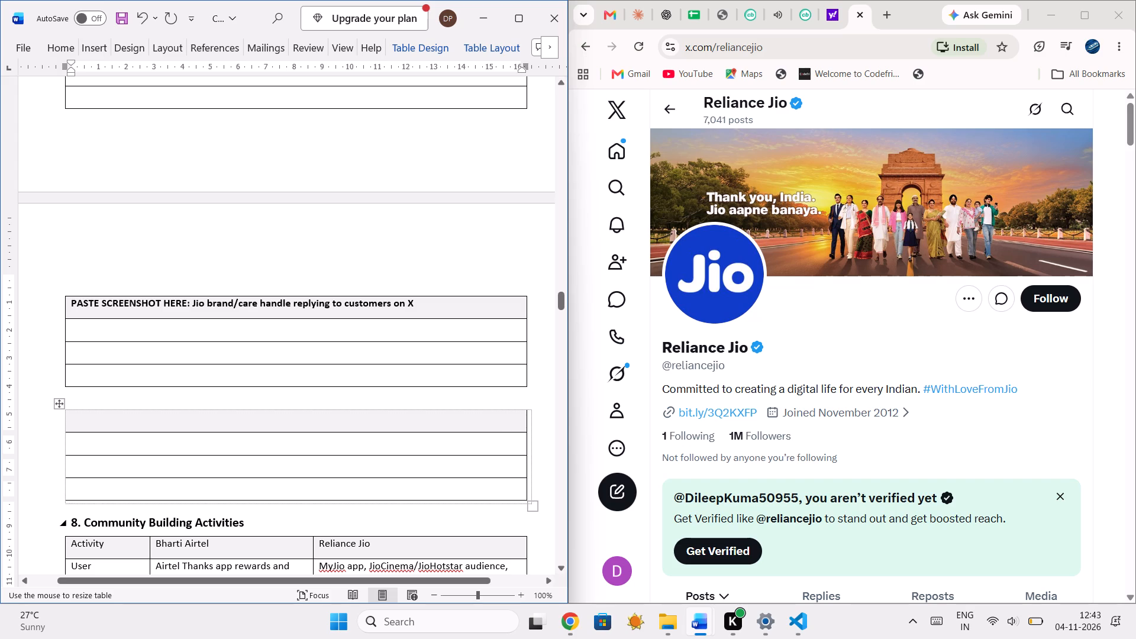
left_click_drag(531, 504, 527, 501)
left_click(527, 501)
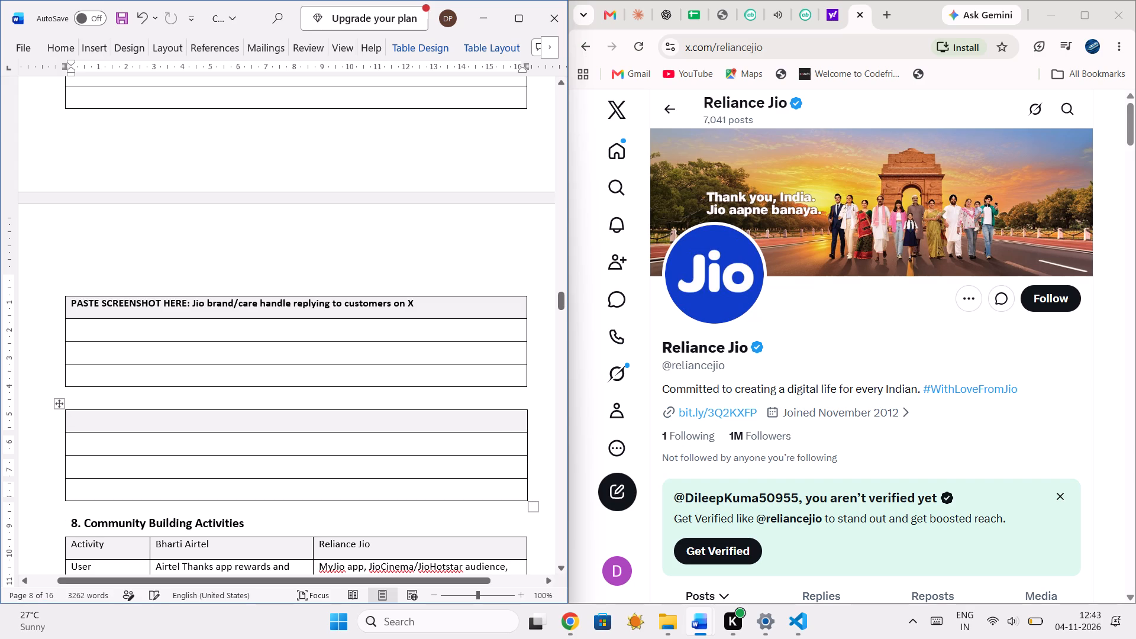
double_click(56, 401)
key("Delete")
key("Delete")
Shrink the emptied comment-section table above section 8 to a very narrow single column.
left_click_drag(530, 505, 218, 433)
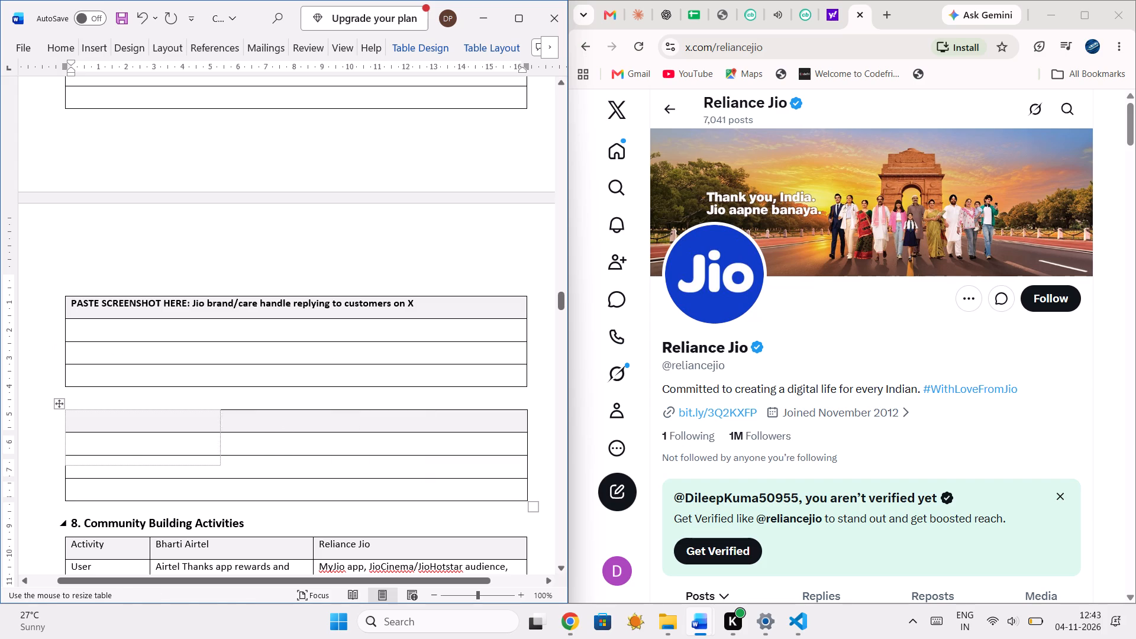
left_click_drag(218, 433, 130, 419)
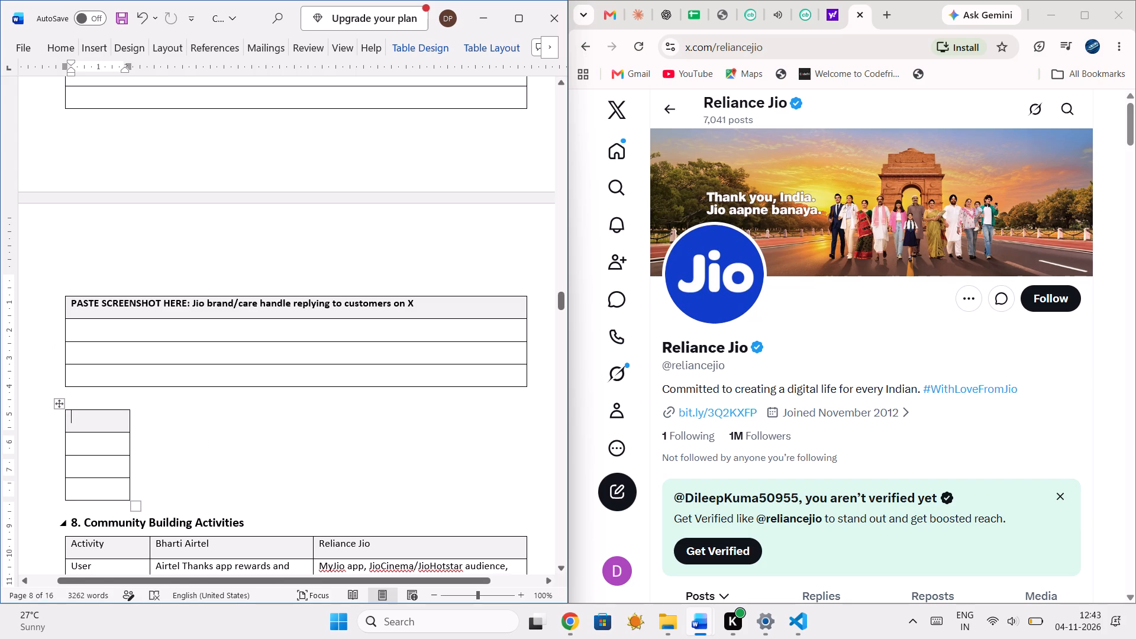
left_click_drag(134, 505, 80, 433)
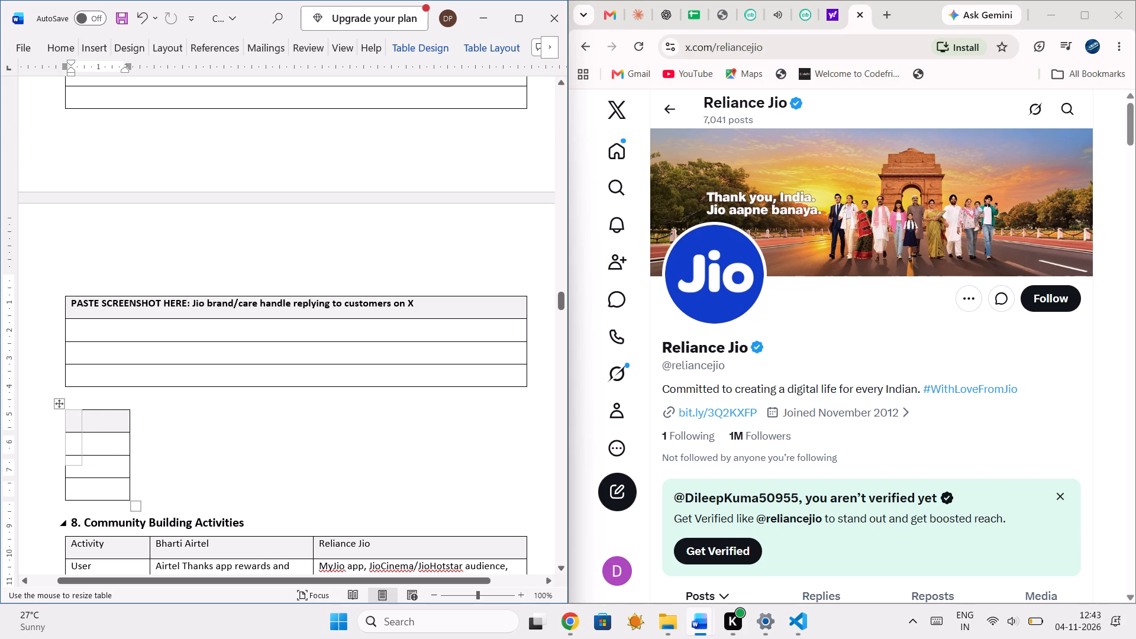
left_click_drag(80, 433, 65, 411)
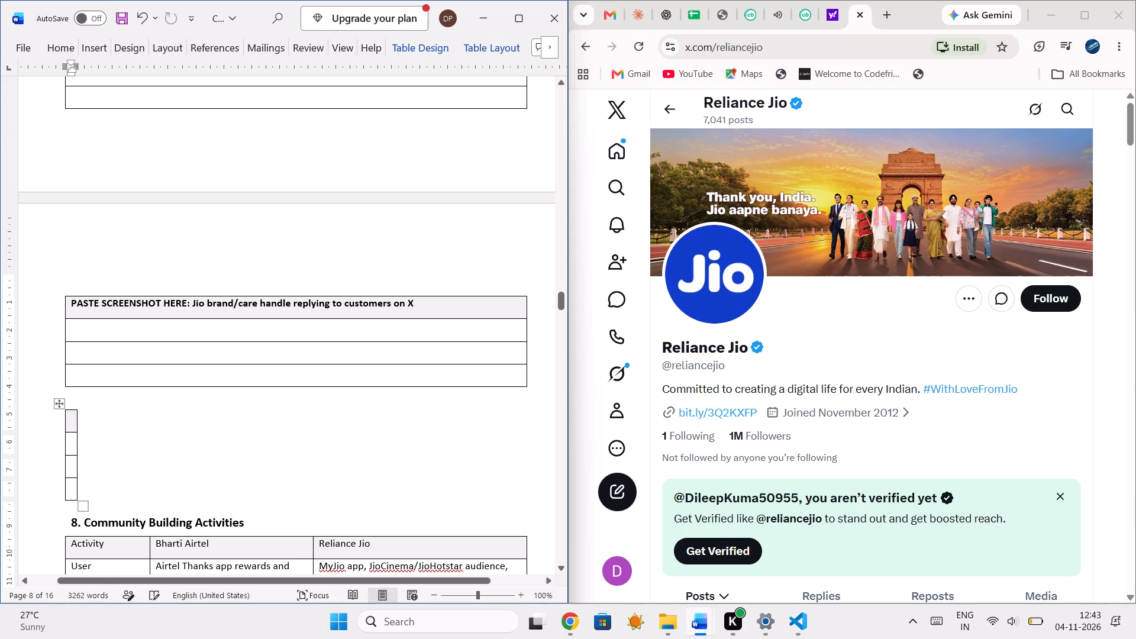
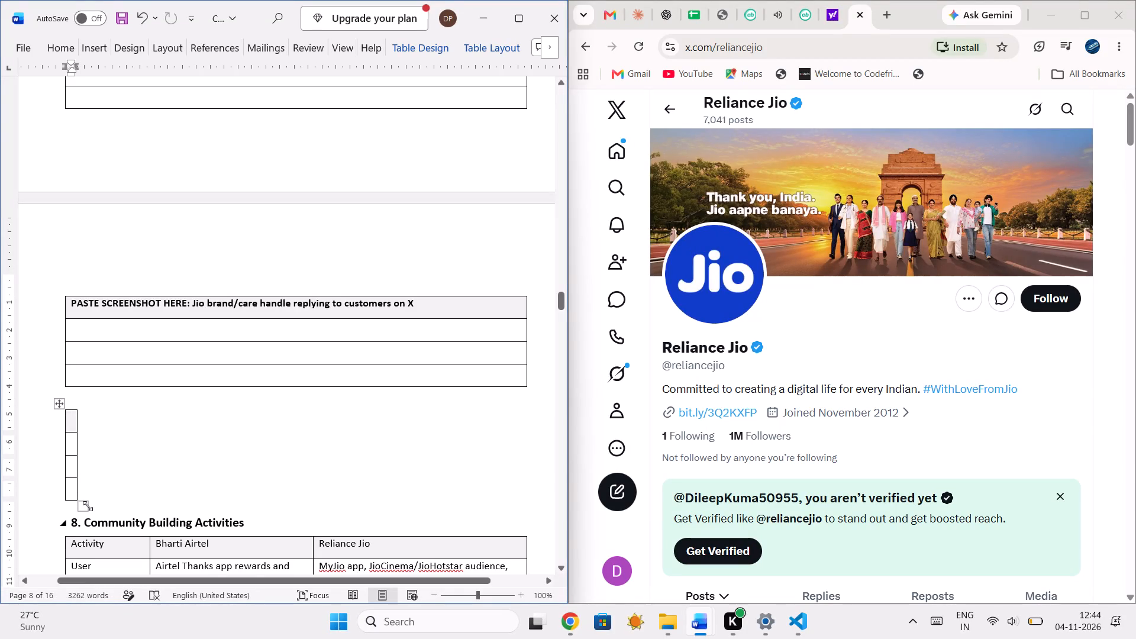
Widen the narrow emptied table above section 8 slightly and try to delete it.
left_click_drag(88, 506, 91, 483)
left_click(109, 483)
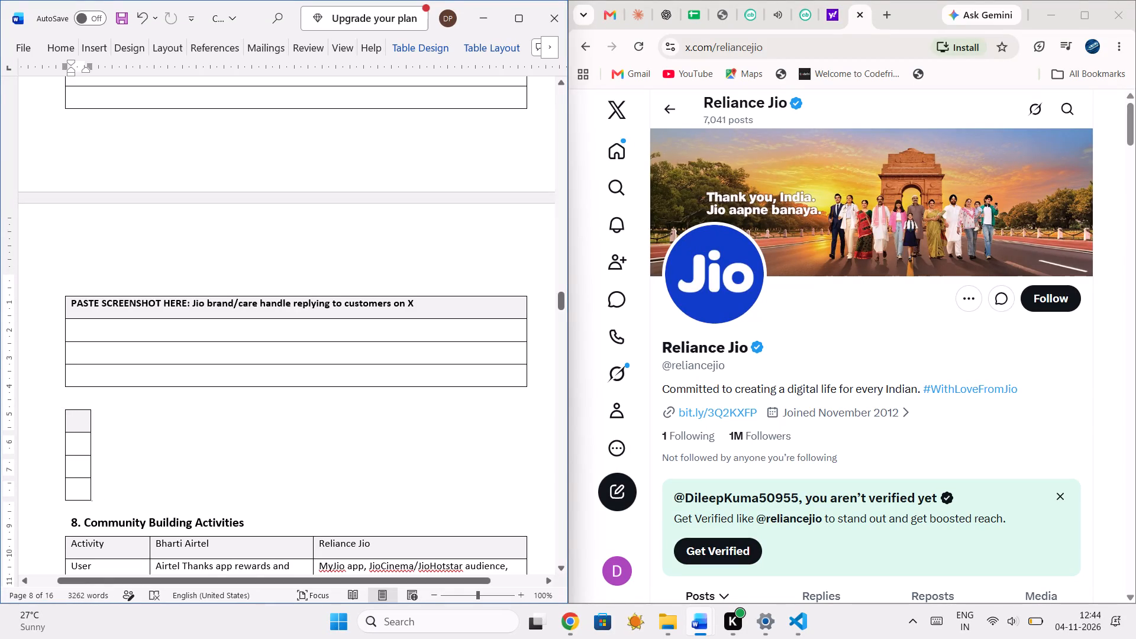
left_click_drag(109, 483, 54, 422)
key("Delete")
key("Delete")
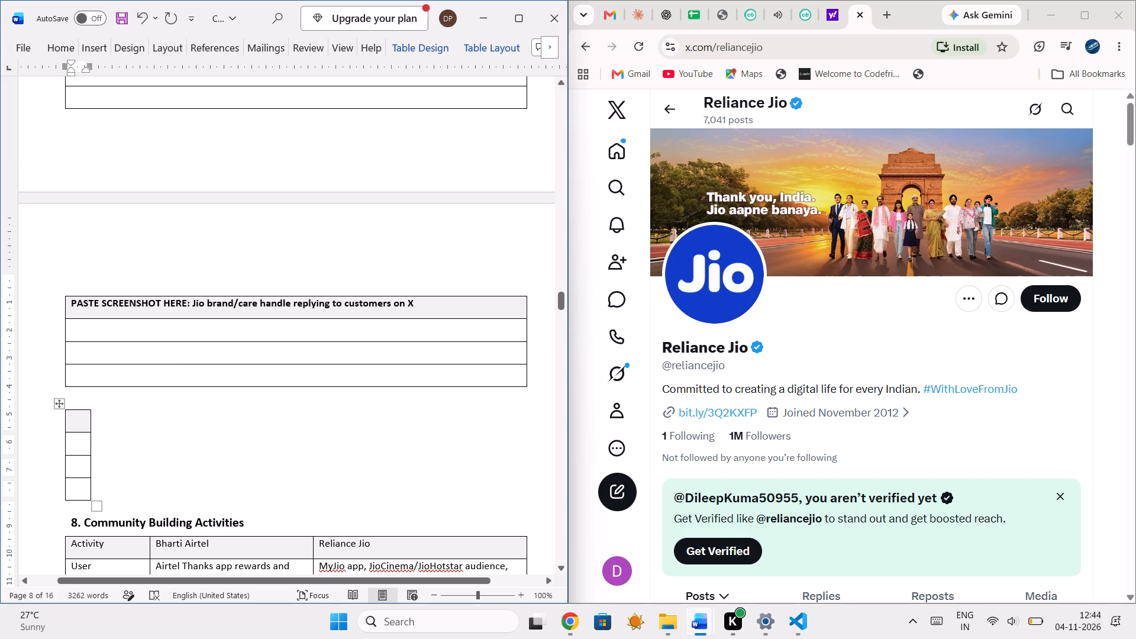
key("Delete")
key("Delete")
key("Delete")
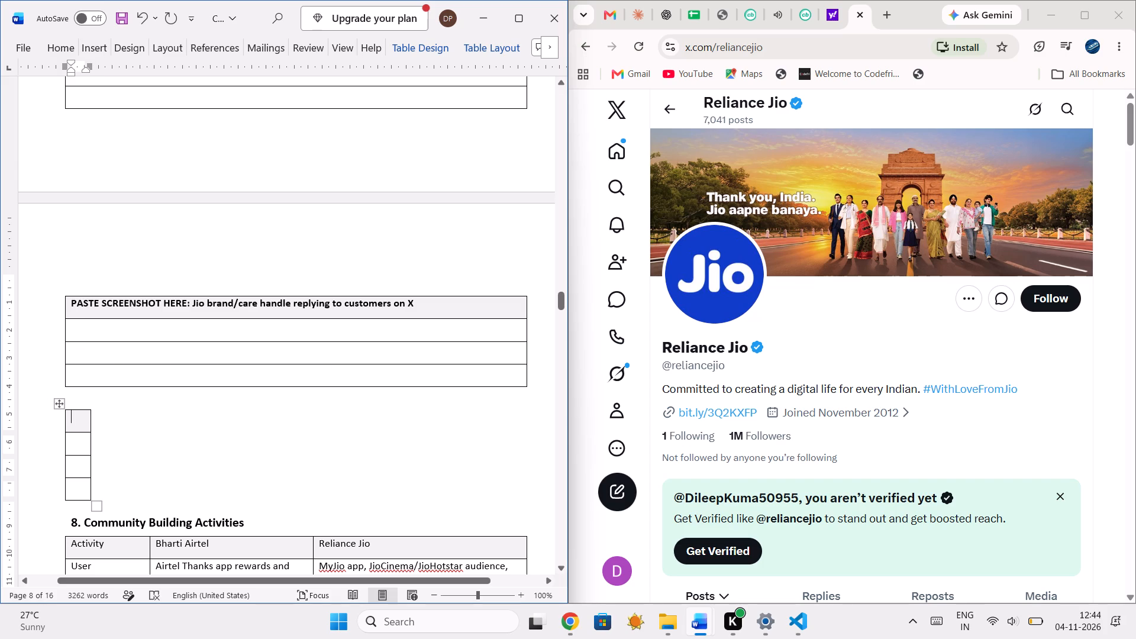
left_click(115, 497)
Open the replies list of the Reliance Jio profile on X for the section 7 screenshot placeholders.
scroll(162, 474, "up", 1)
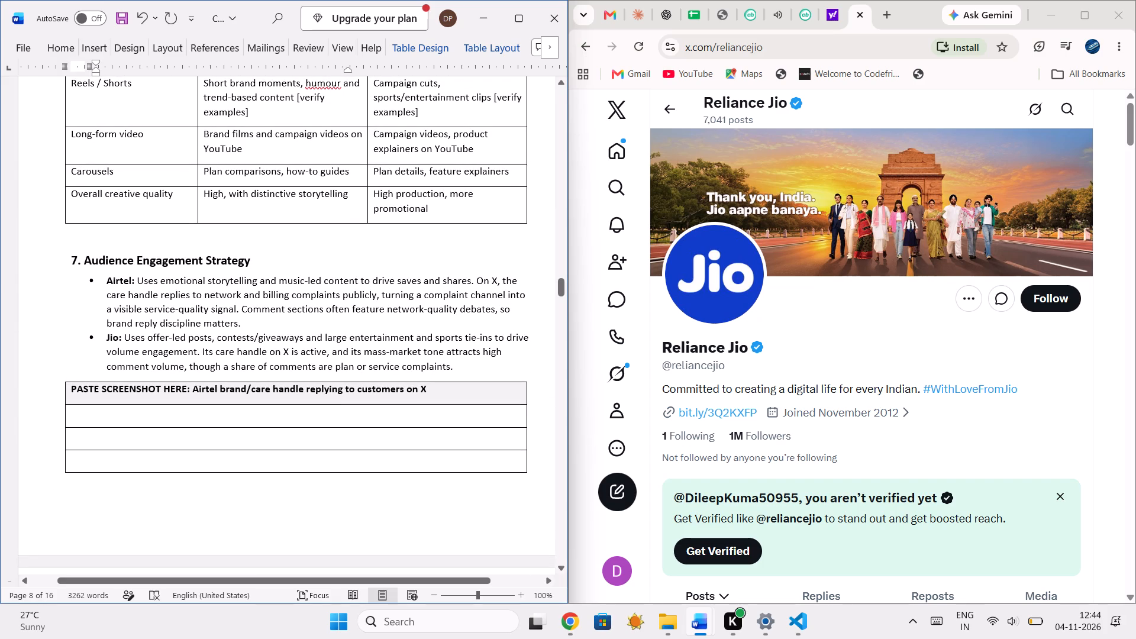
scroll(162, 474, "up", 1)
scroll(704, 411, "down", 1)
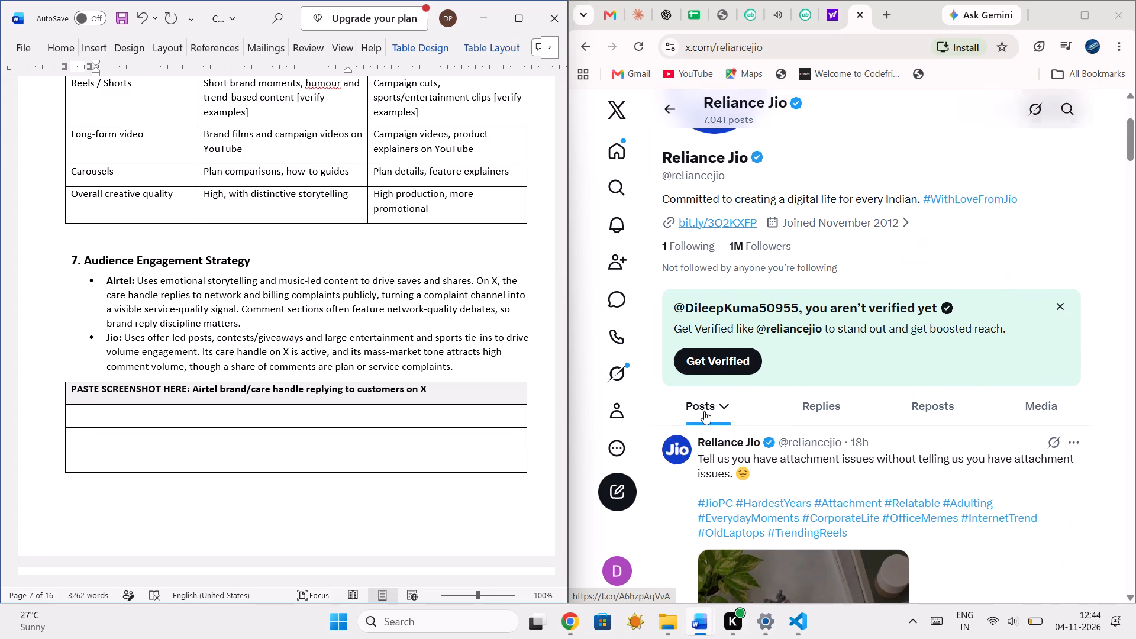
scroll(704, 411, "down", 3)
scroll(869, 431, "down", 2)
left_click(831, 251)
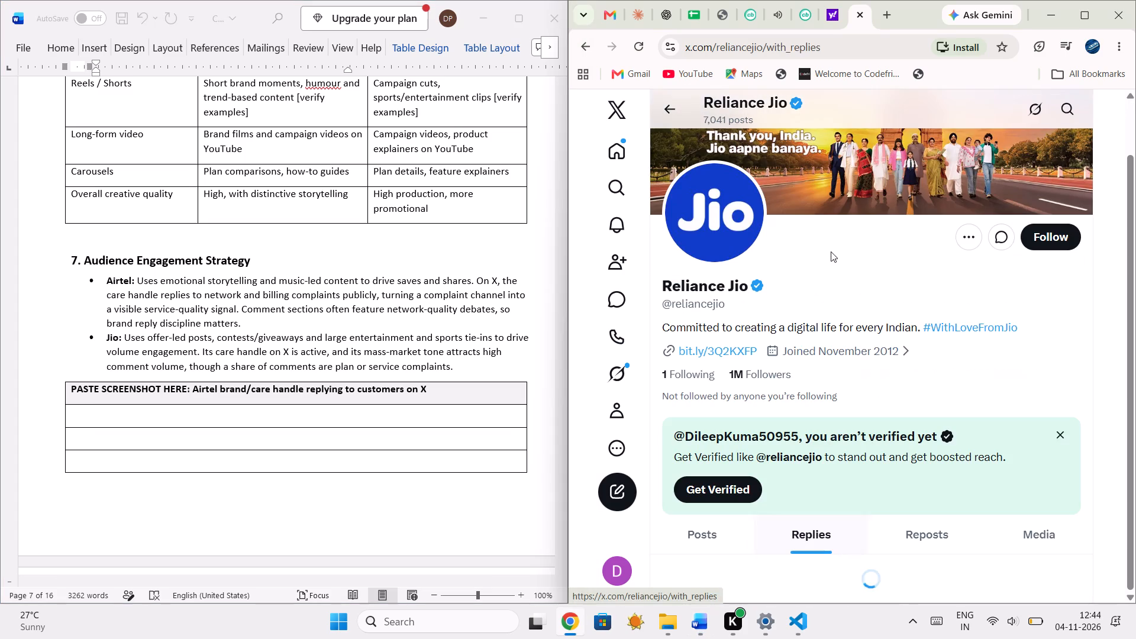
Examine Reliance Jio's replies on X for brand responses that suit the section 7 customer-reply screenshot placeholder.
scroll(887, 373, "down", 2)
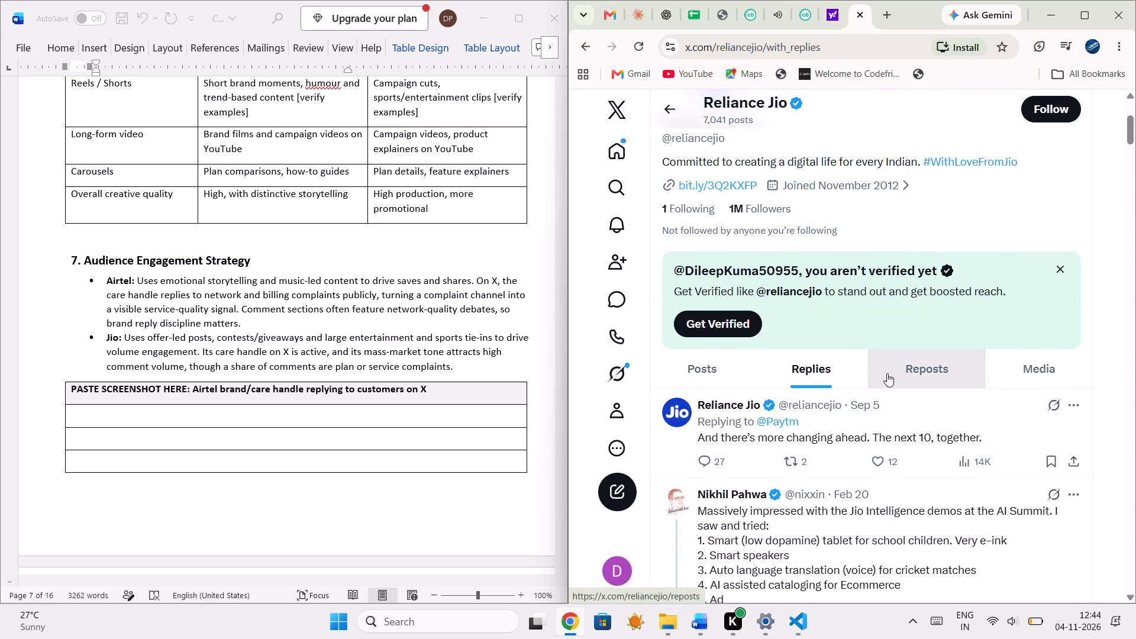
scroll(887, 373, "down", 1)
scroll(915, 195, "down", 1)
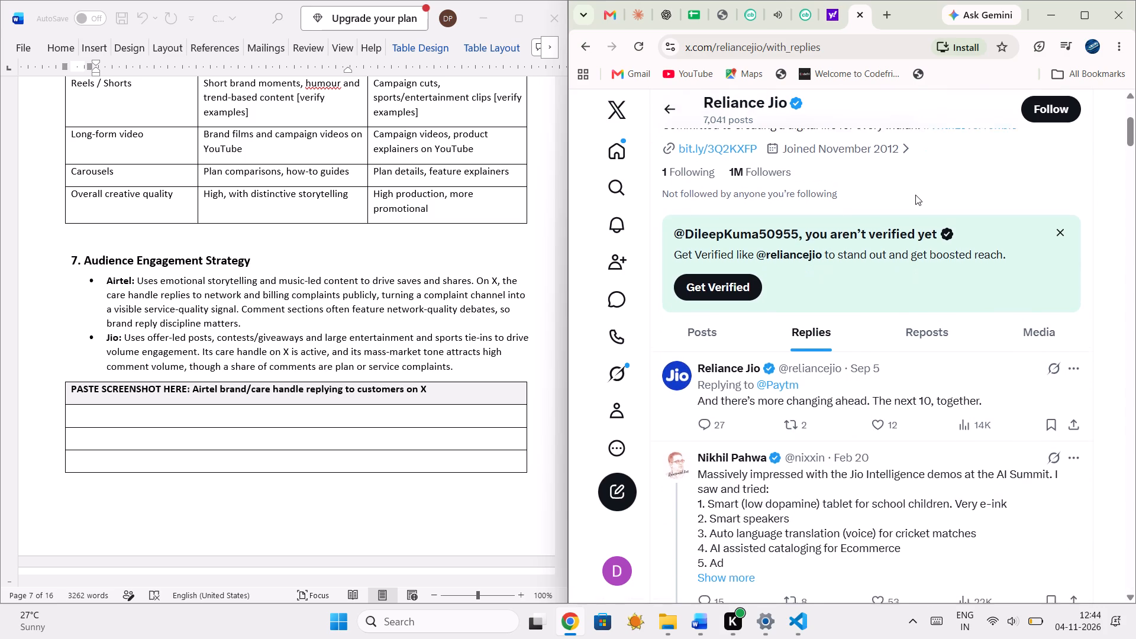
scroll(915, 195, "down", 2)
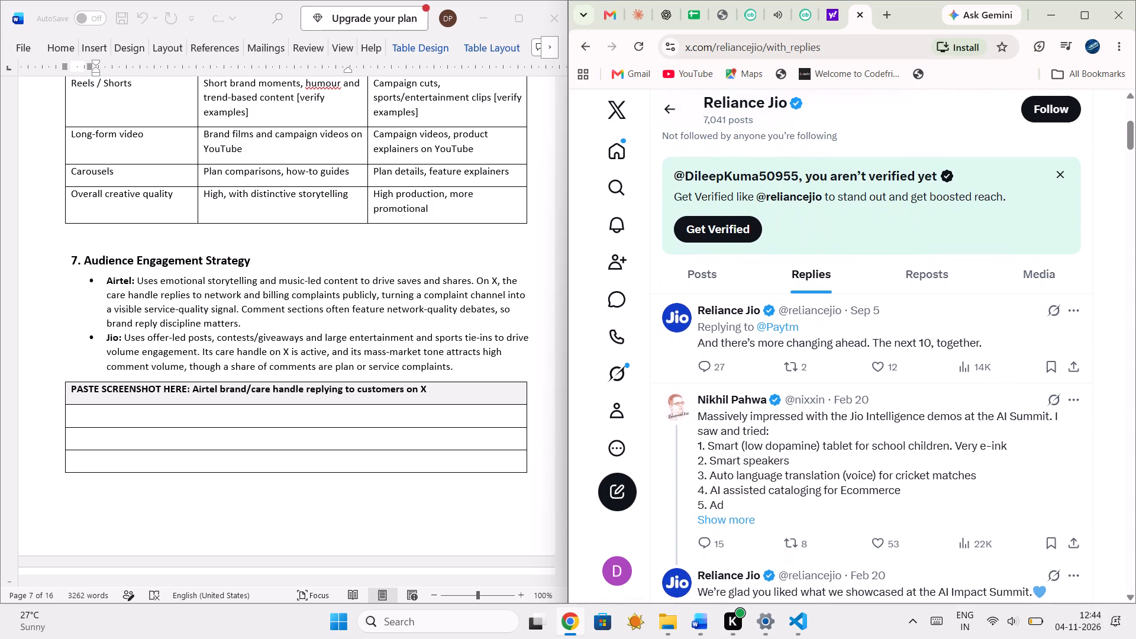
scroll(472, 334, "down", 1)
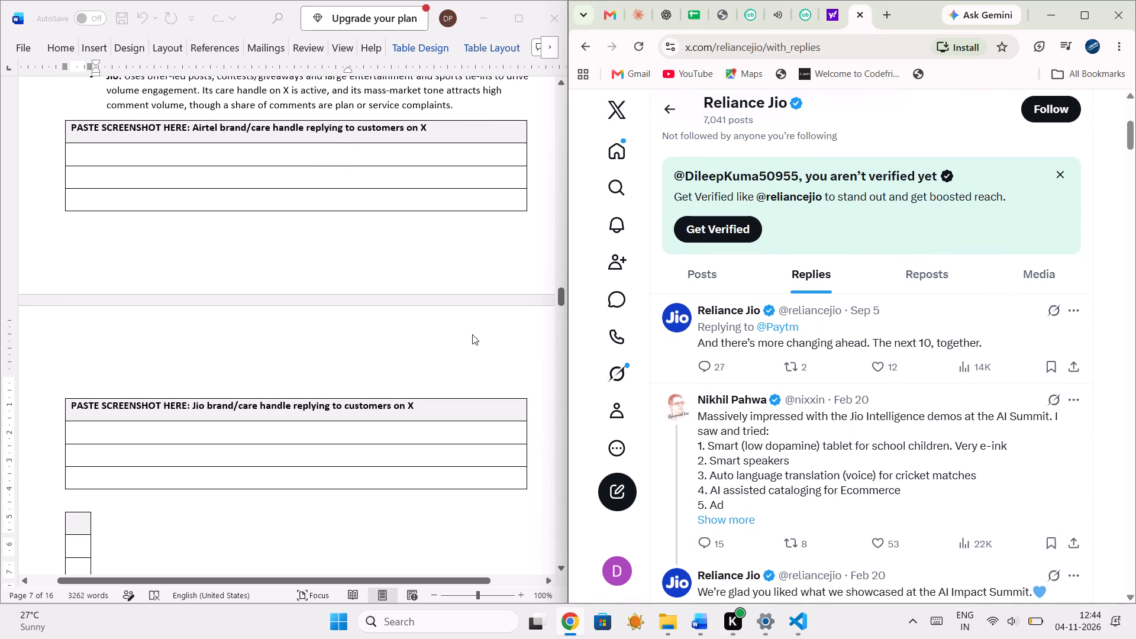
scroll(472, 334, "down", 1)
scroll(792, 393, "down", 1)
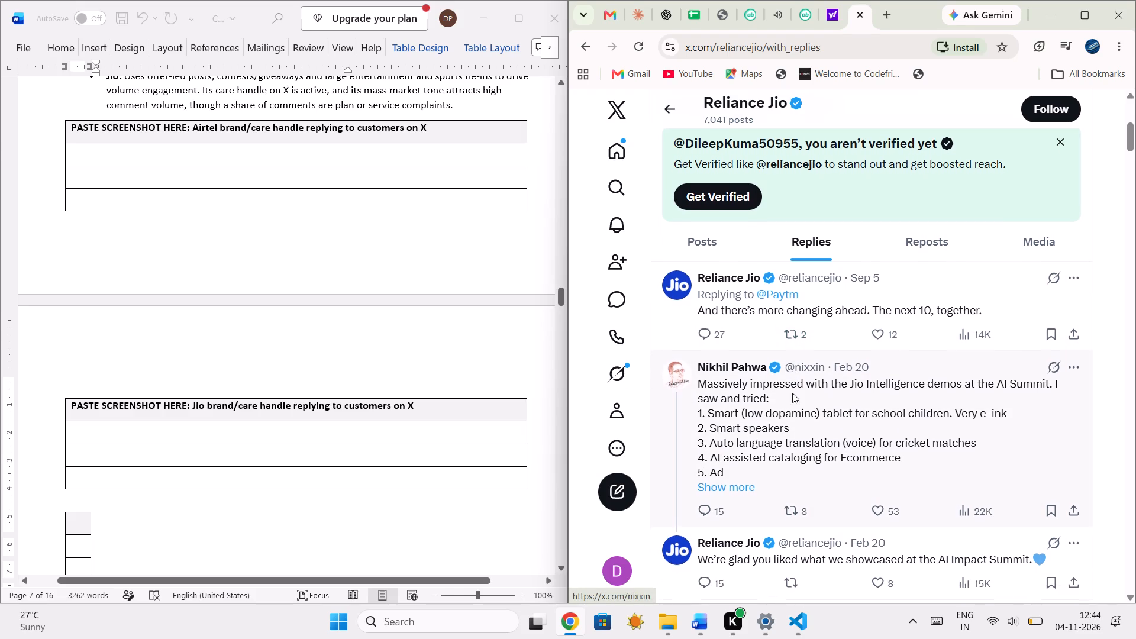
scroll(792, 393, "down", 1)
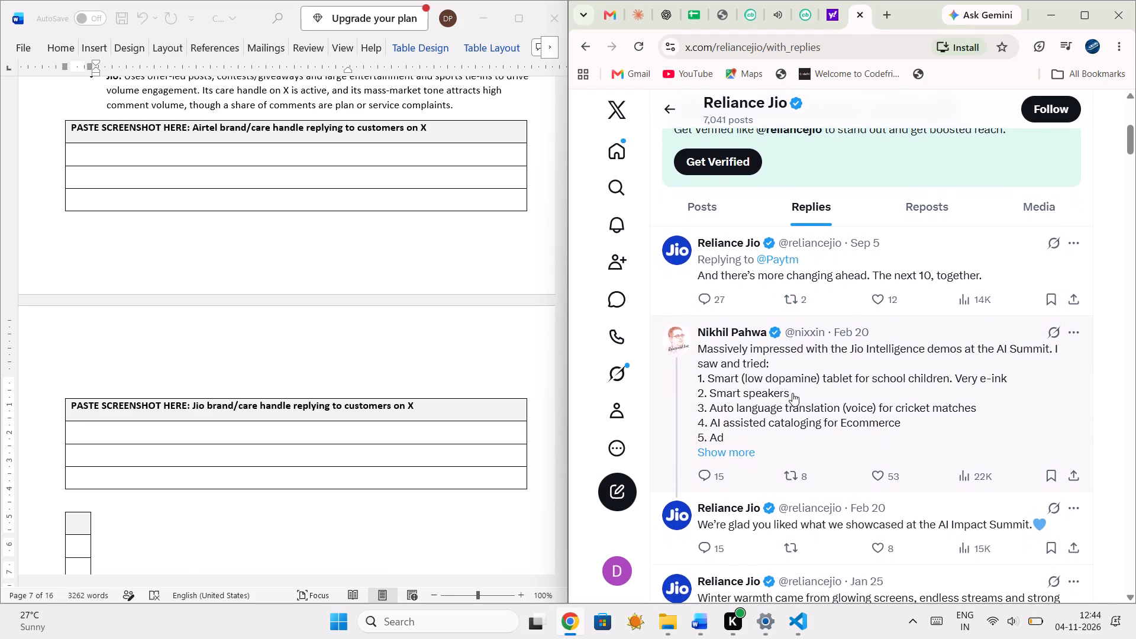
scroll(792, 393, "down", 3)
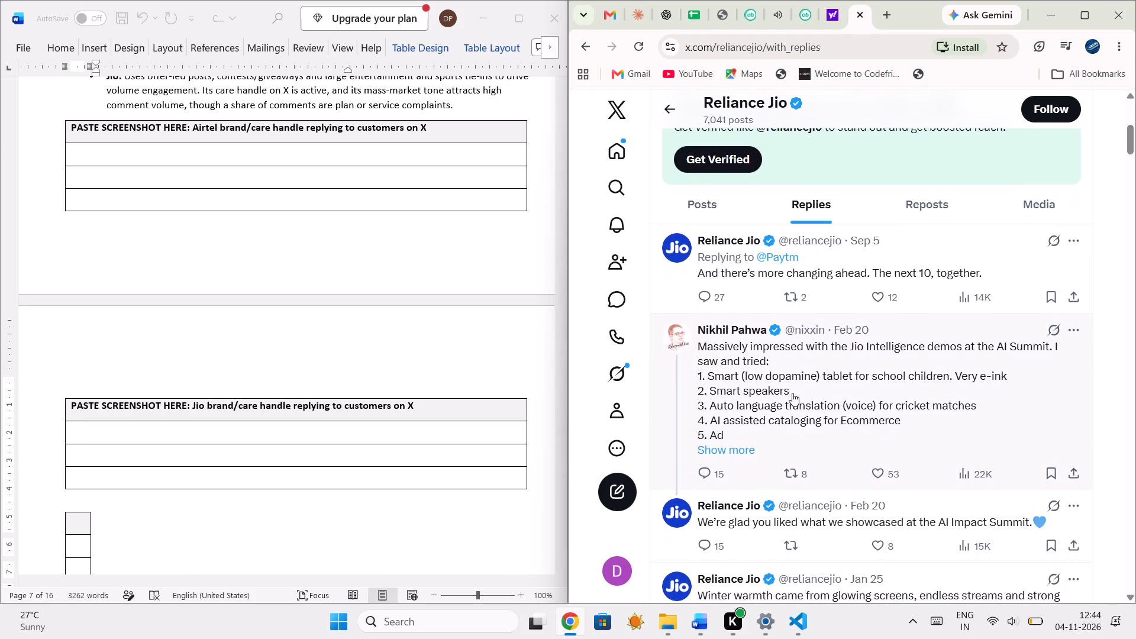
scroll(792, 393, "down", 4)
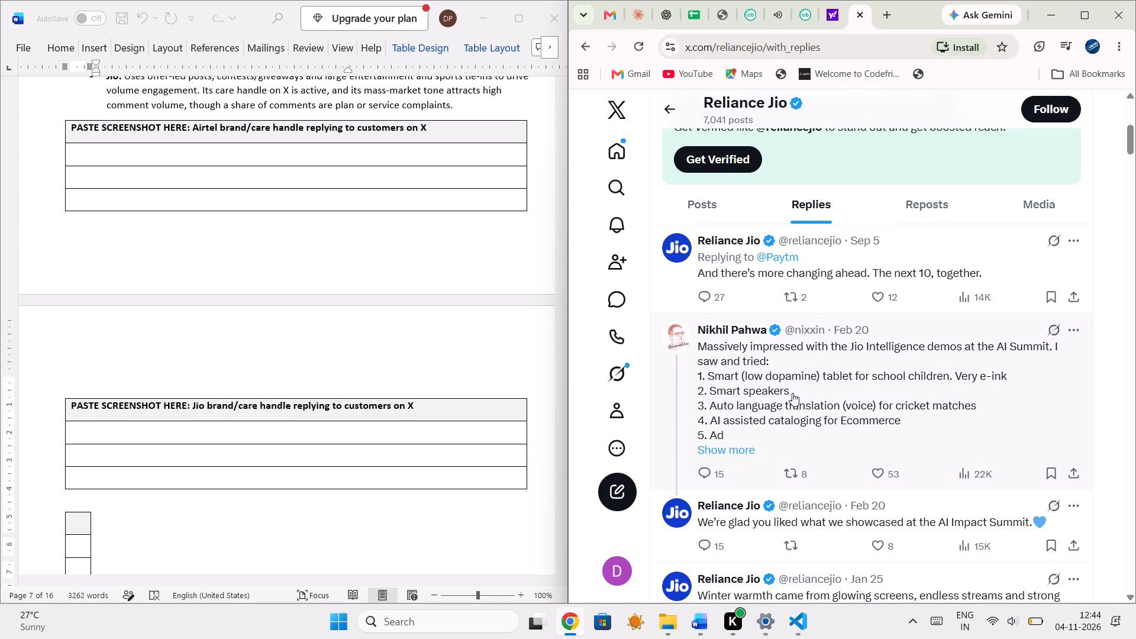
scroll(792, 393, "down", 1)
Capture a screenshot of Reliance Jio's replies feed, from the profile's Replies heading down to the Feb 20 AI Summit post's text.
key("shift+super+s")
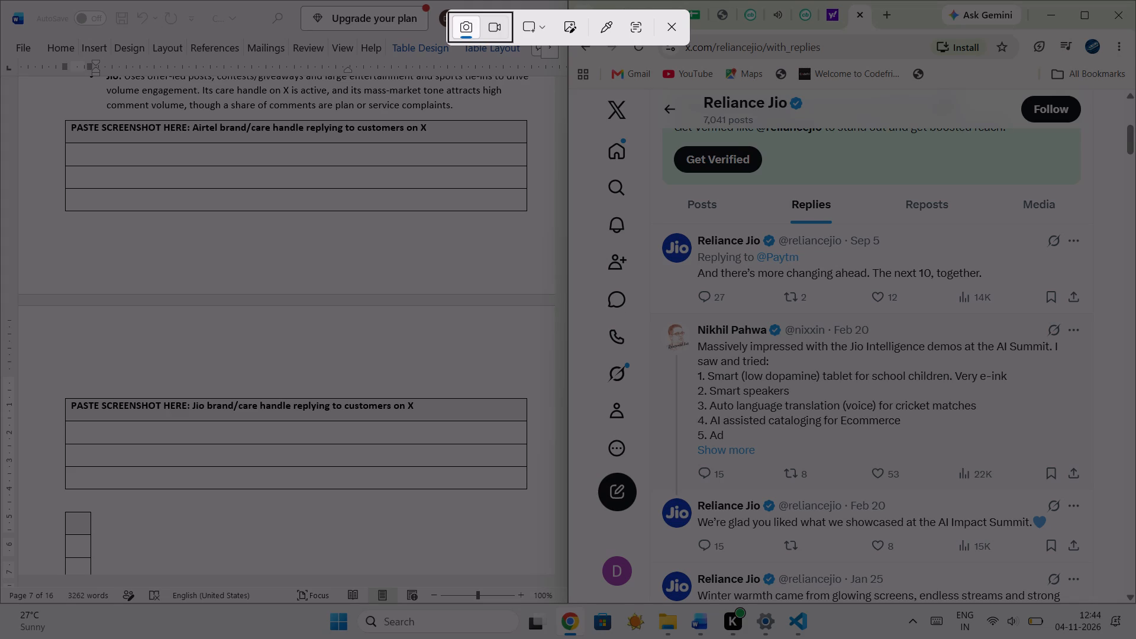
left_click(651, 222)
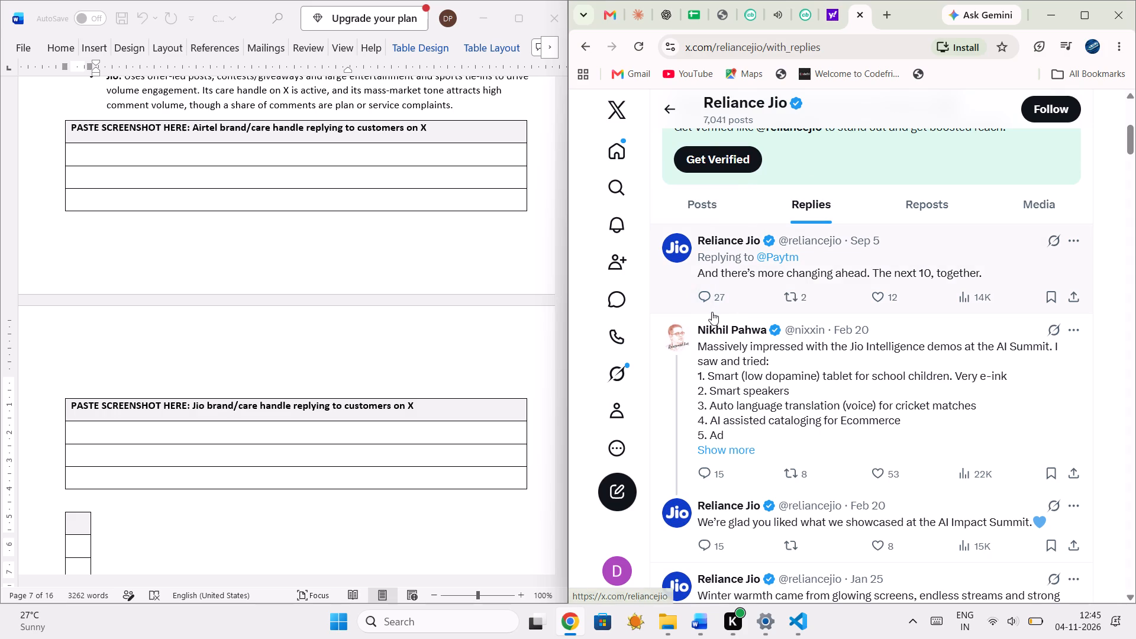
key("shift+super+s")
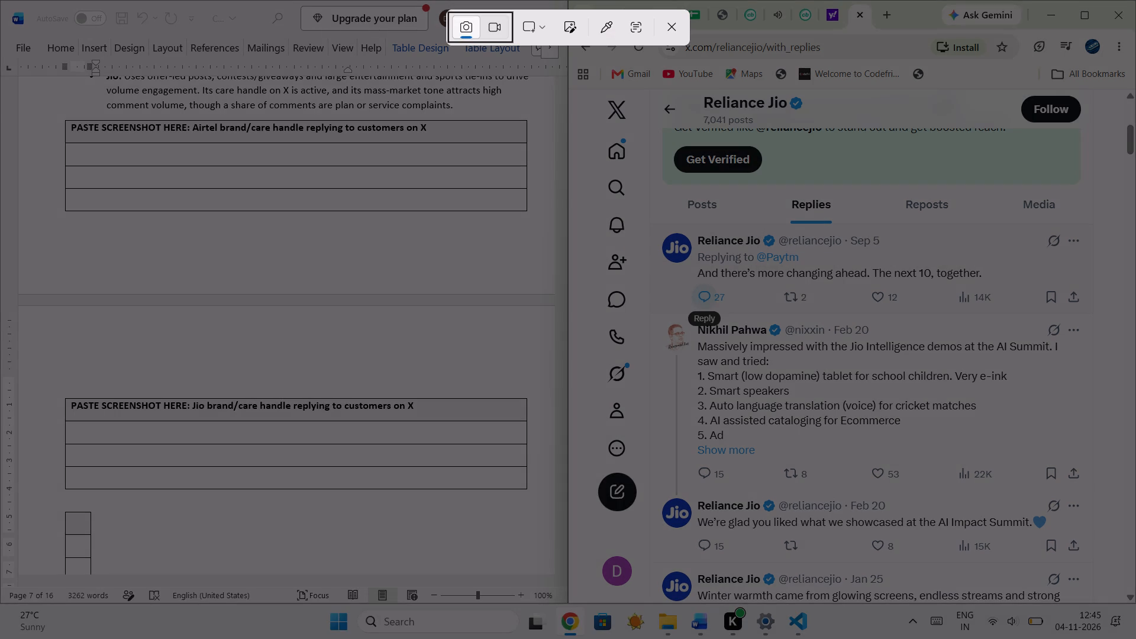
left_click_drag(654, 192, 1065, 473)
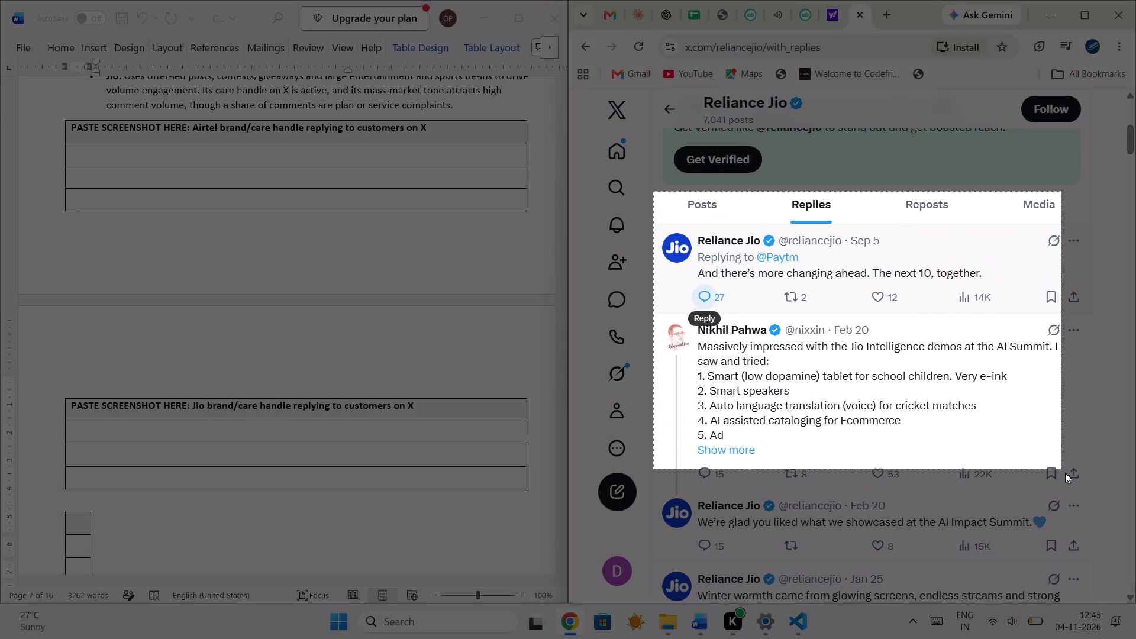
left_click_drag(1065, 473, 1085, 466)
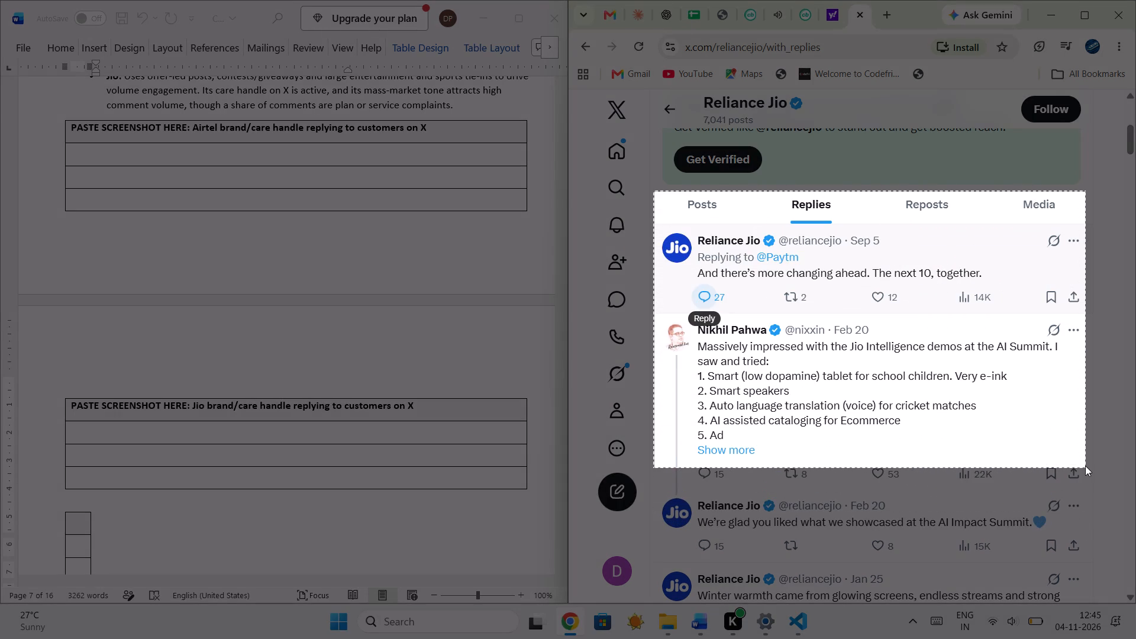
left_click_drag(1085, 466, 1095, 461)
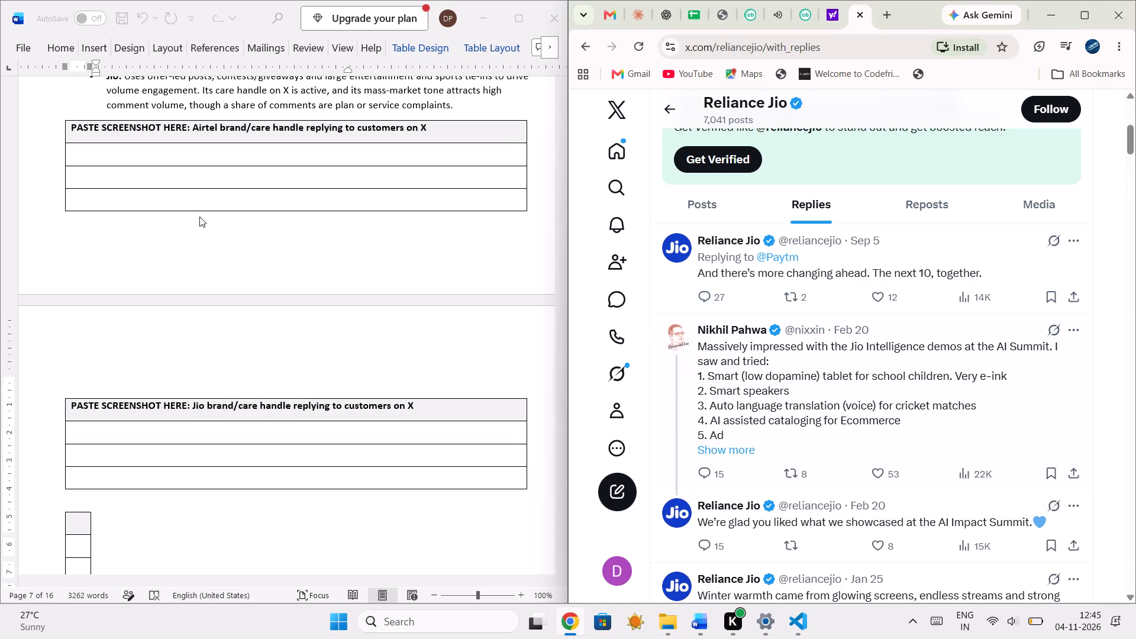
Paste the captured screenshot into the first empty row of the "Jio brand/care handle replying to customers on X" table in the Word report.
left_click(124, 435)
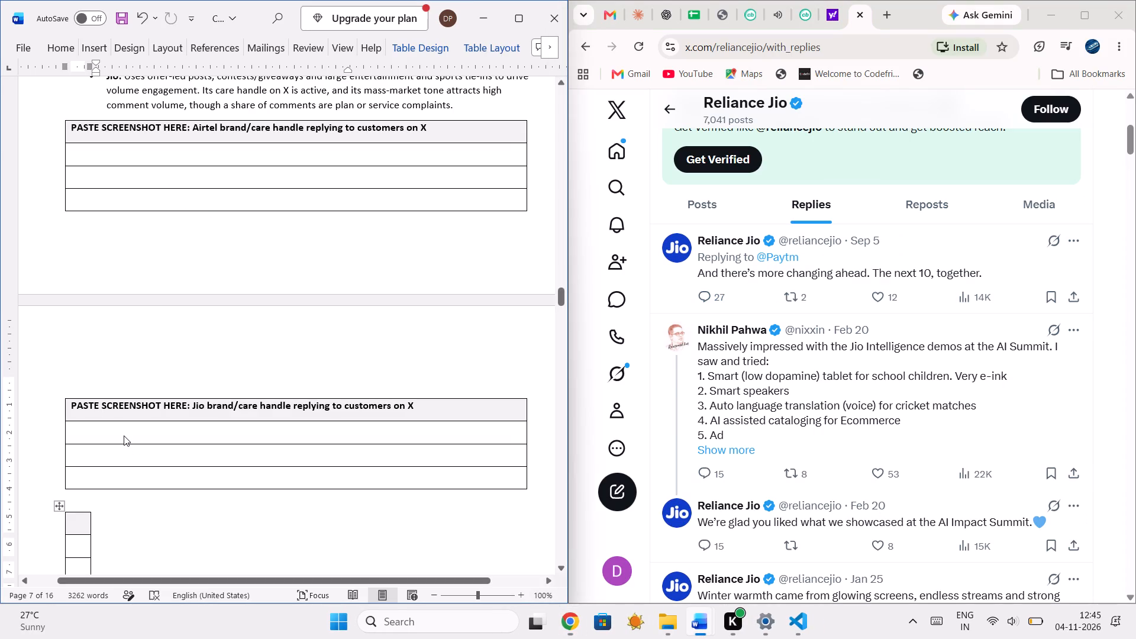
left_click(146, 430)
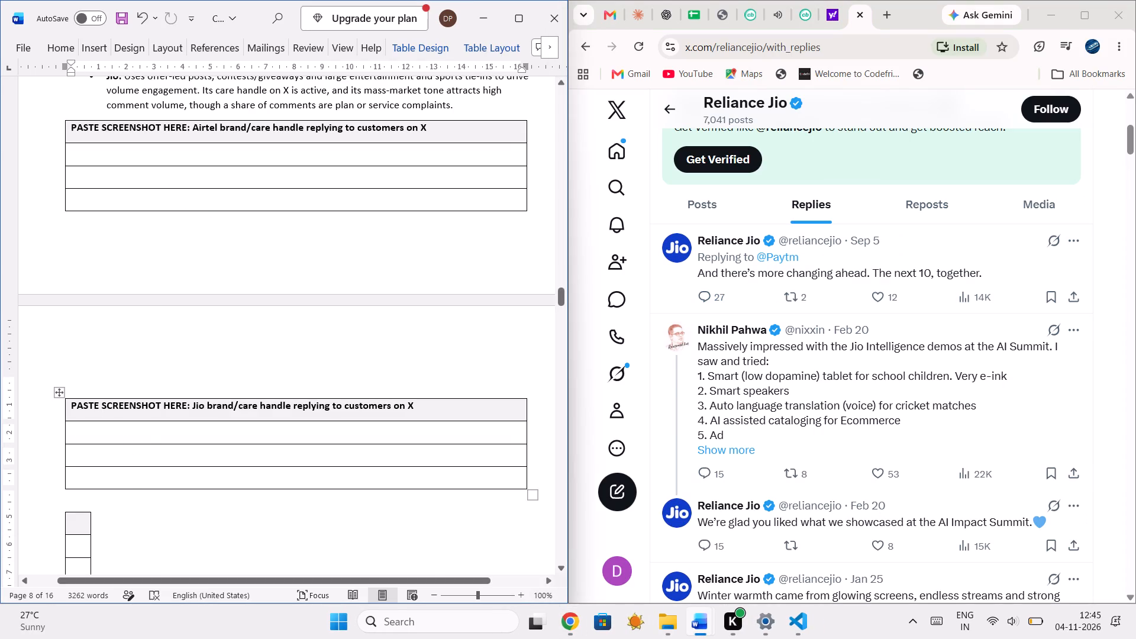
key("ctrl+v")
scroll(212, 427, "down", 1)
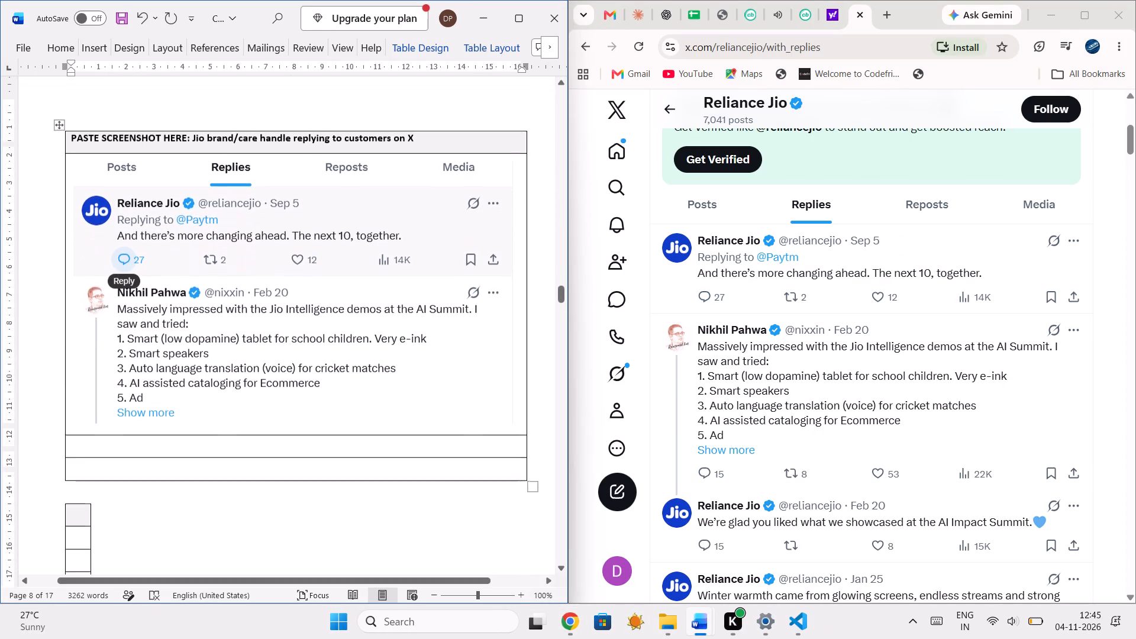
scroll(212, 427, "down", 2)
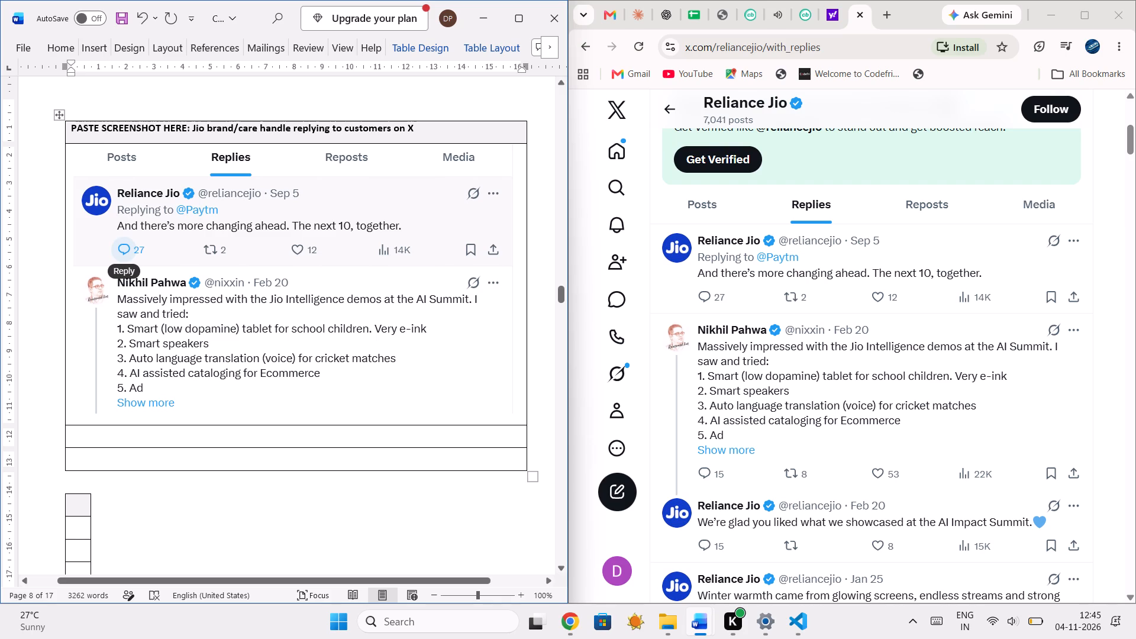
Examine more of Reliance Jio's replies on X, from the Feb 20 AI Summit post down to the Jan 20 customer exchanges.
scroll(754, 414, "down", 2)
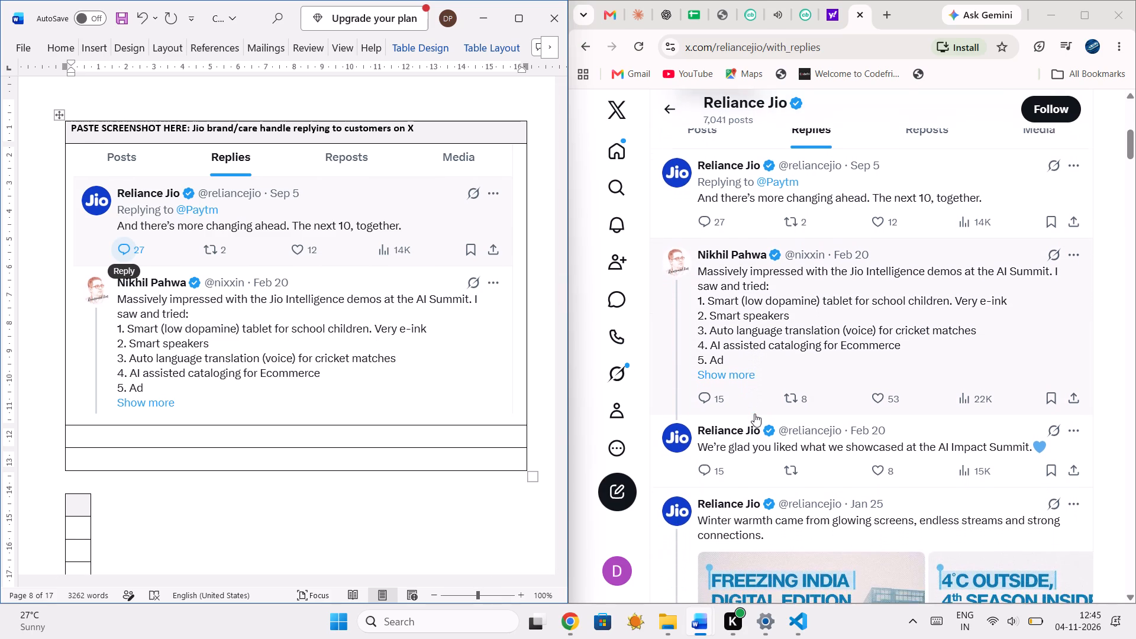
scroll(754, 414, "down", 2)
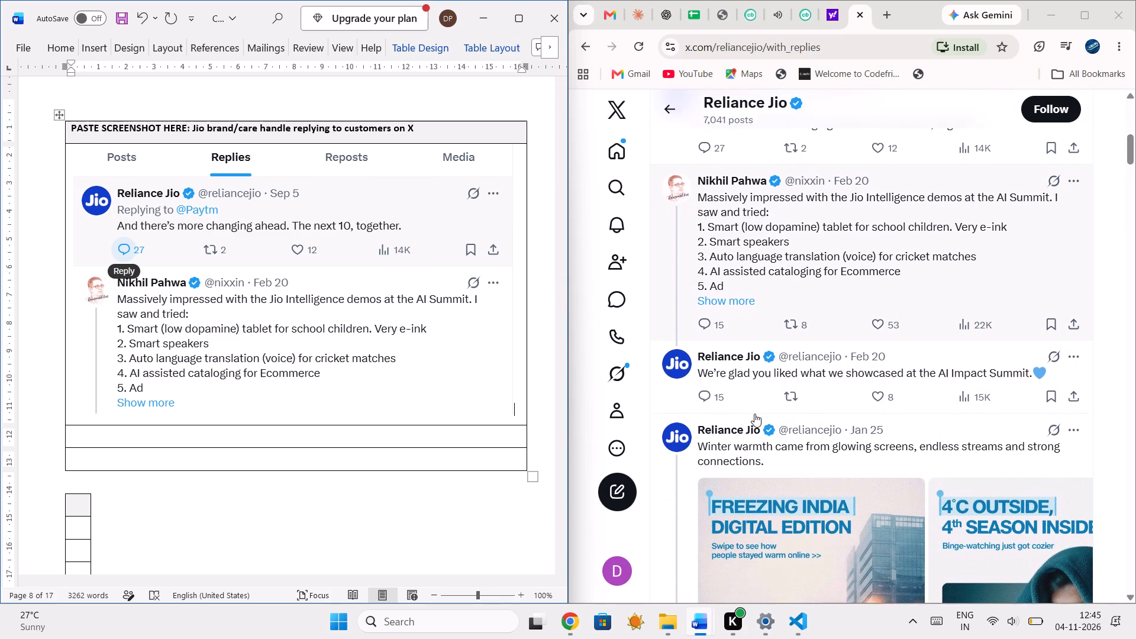
scroll(754, 414, "down", 2)
scroll(788, 346, "down", 1)
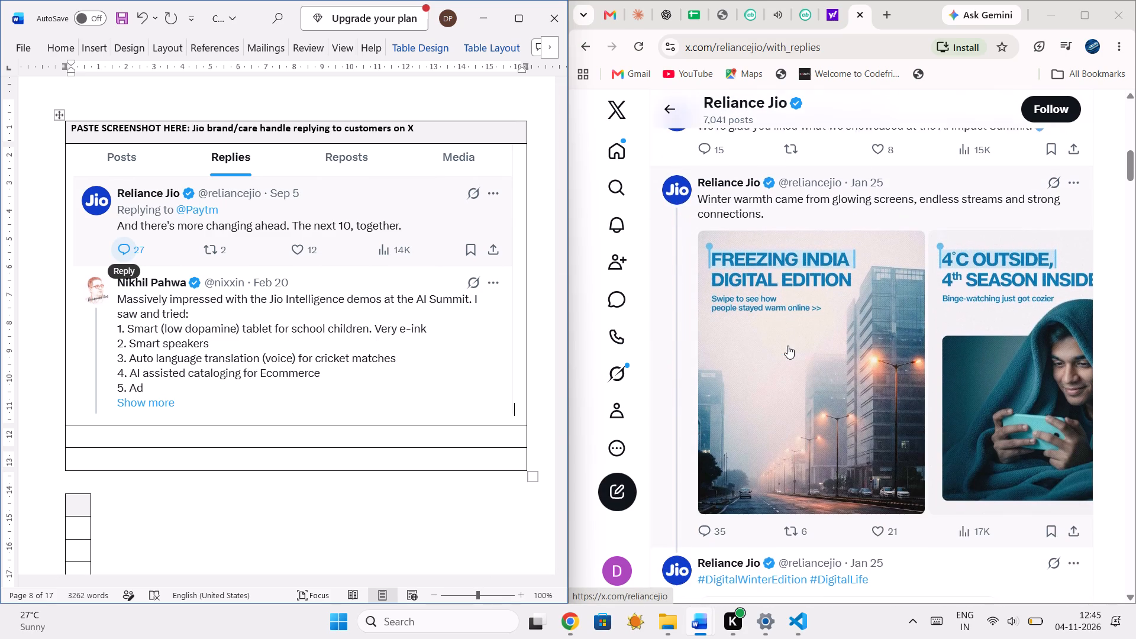
scroll(788, 346, "down", 3)
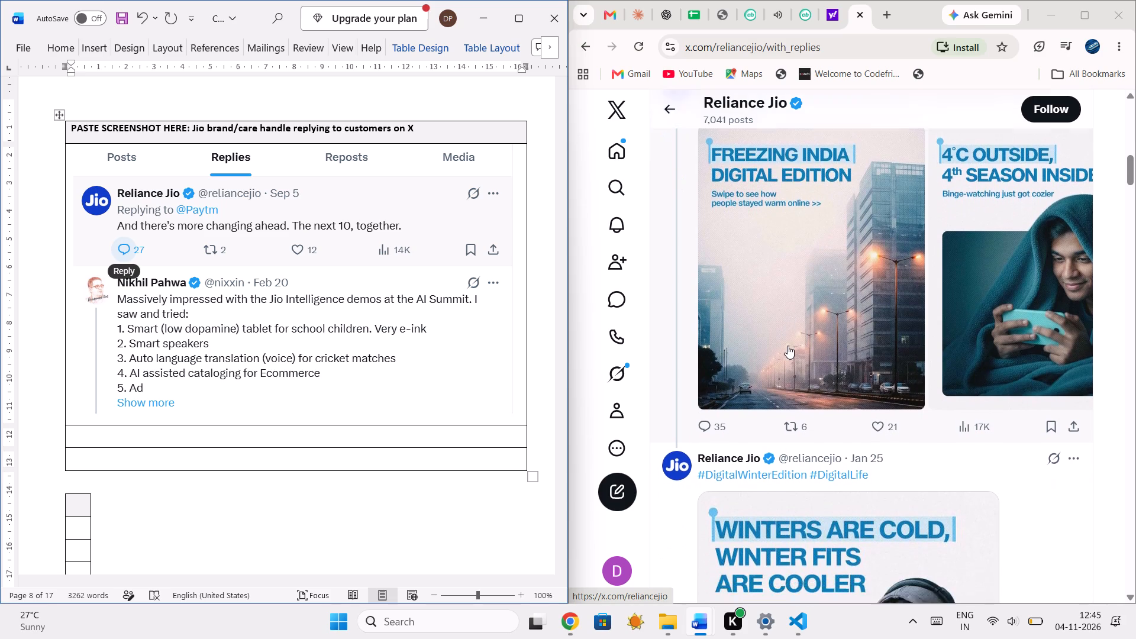
scroll(788, 346, "down", 3)
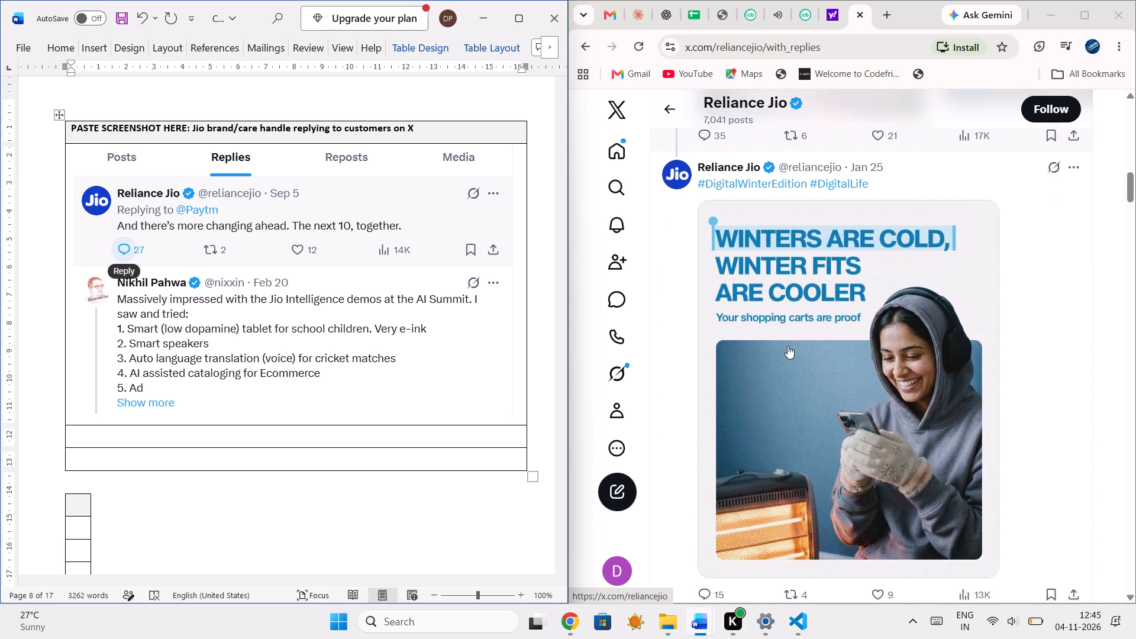
scroll(788, 346, "down", 2)
scroll(788, 346, "up", 2)
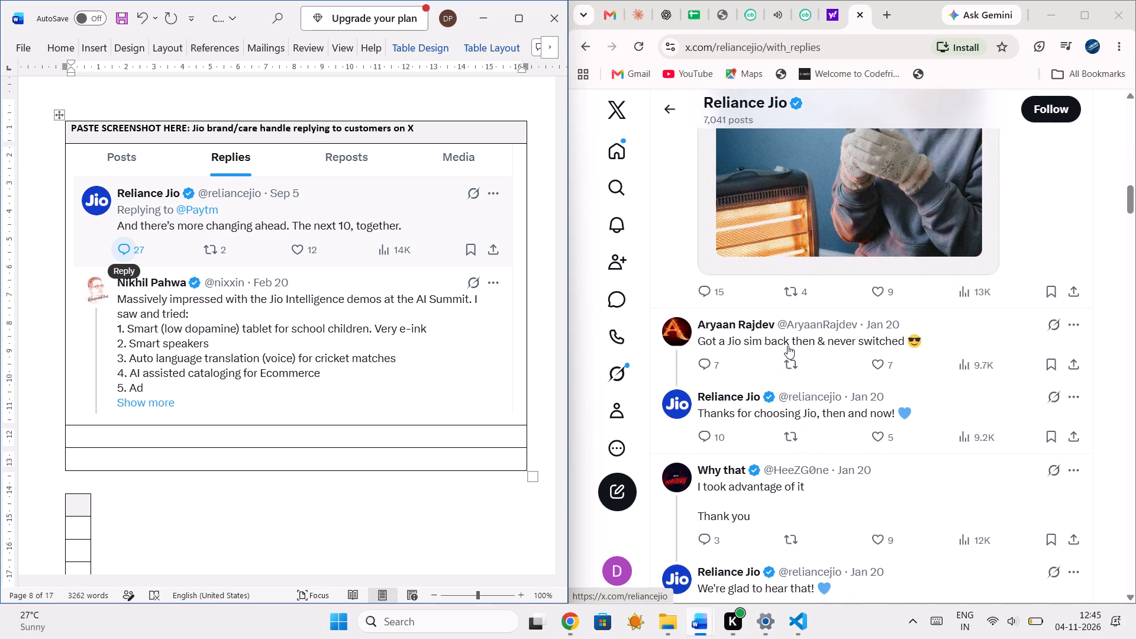
scroll(788, 346, "up", 1)
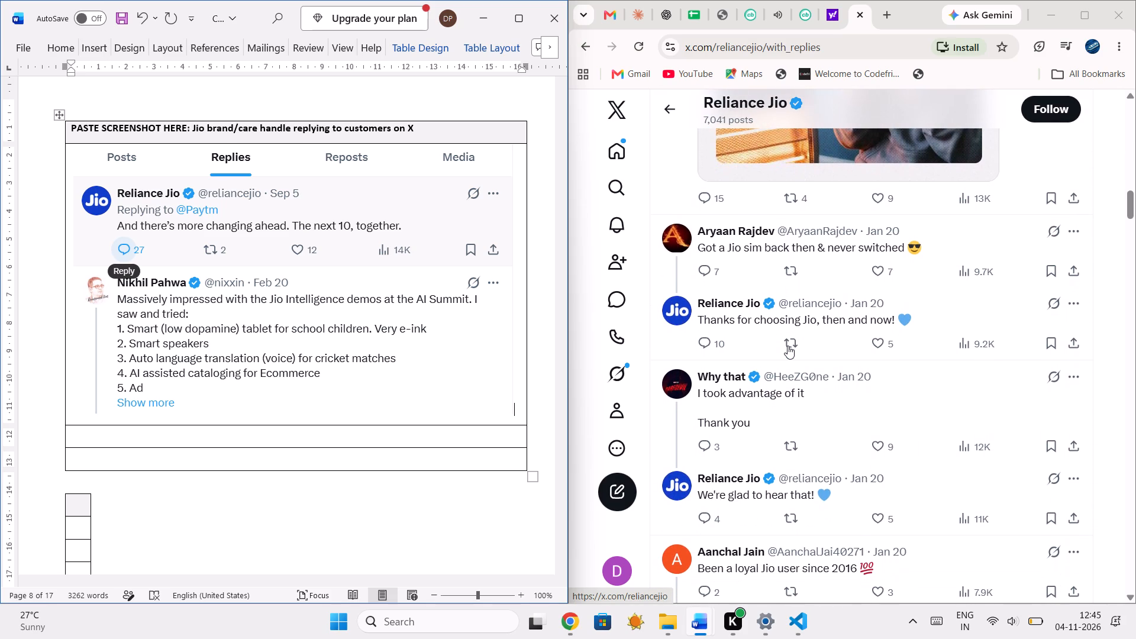
scroll(788, 346, "up", 3)
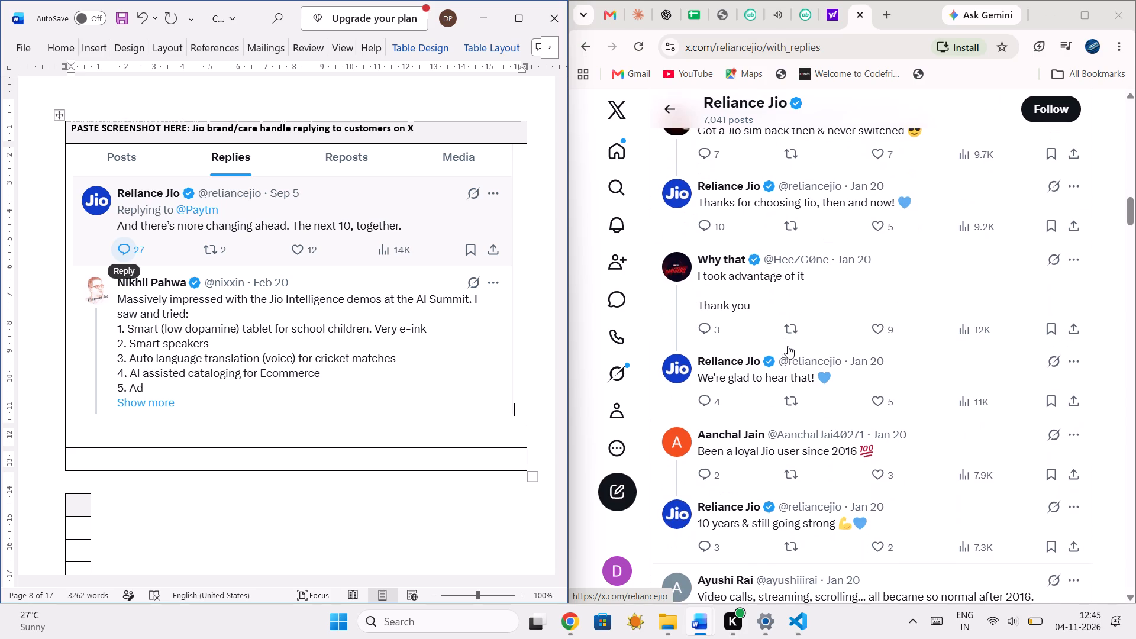
scroll(788, 346, "up", 1)
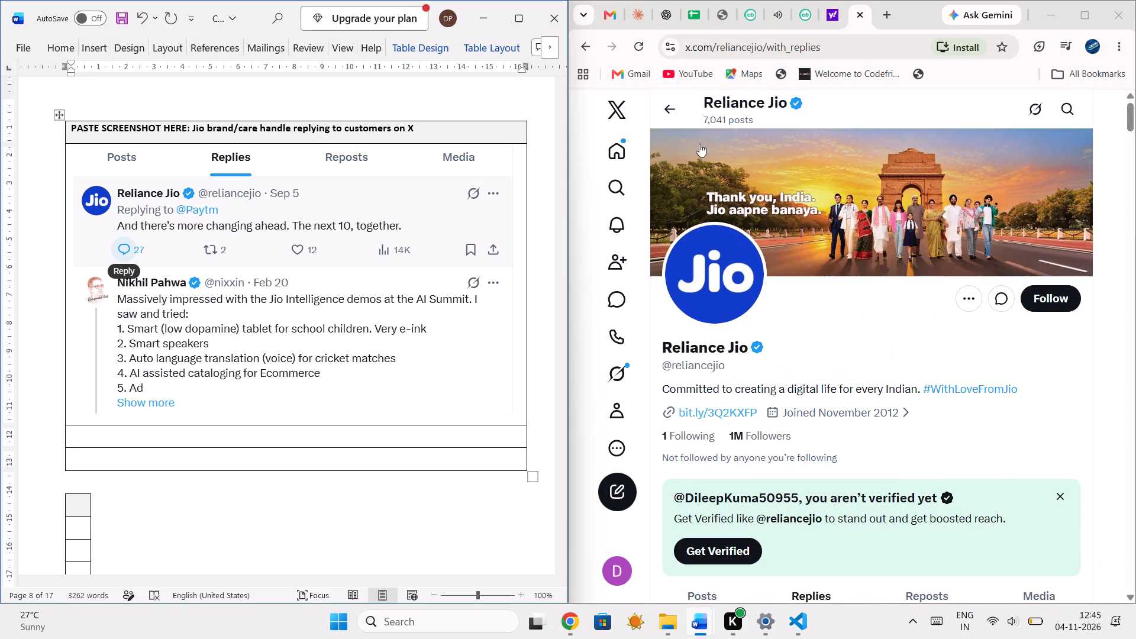
Leave the Reliance Jio profile and open the replies list of the airtel India profile on X from the recent searches.
left_click(672, 101)
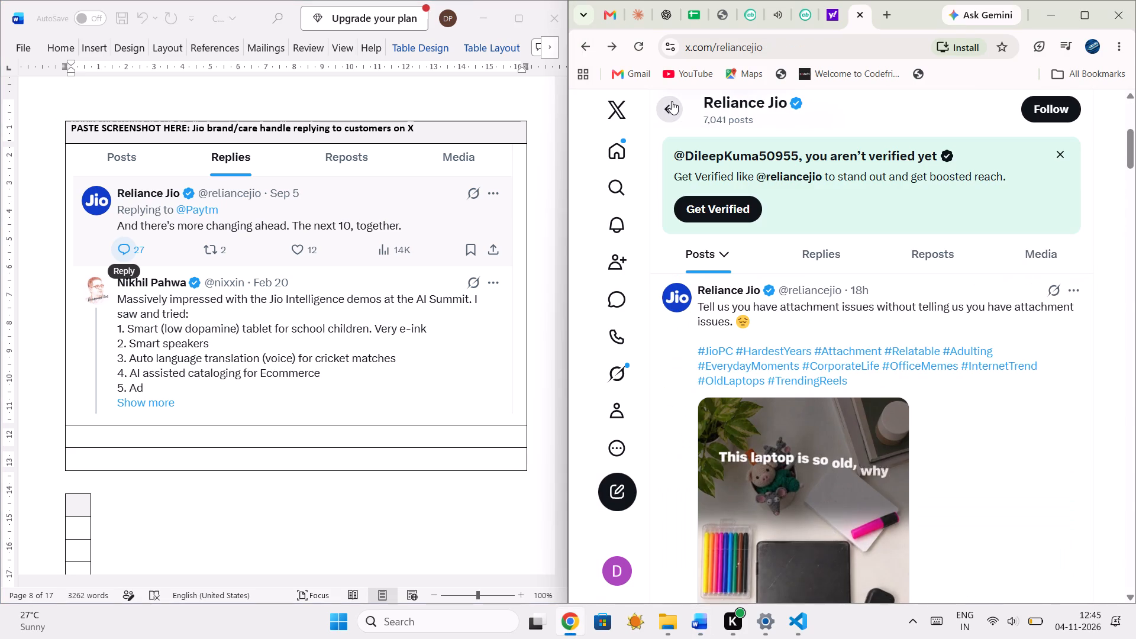
left_click(672, 101)
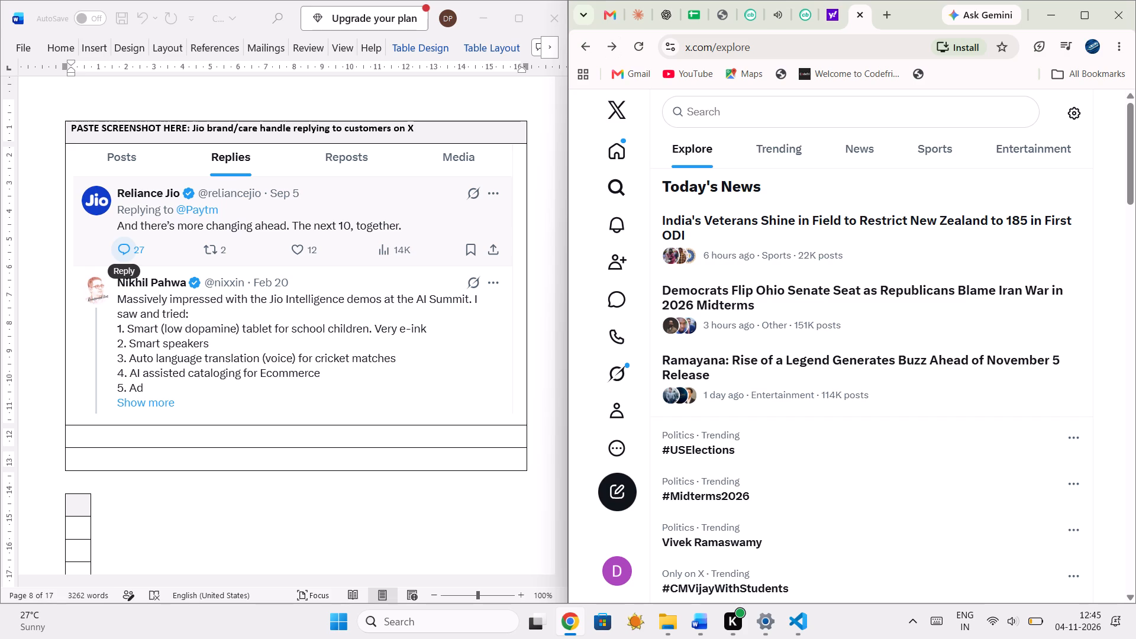
left_click(724, 121)
left_click(756, 224)
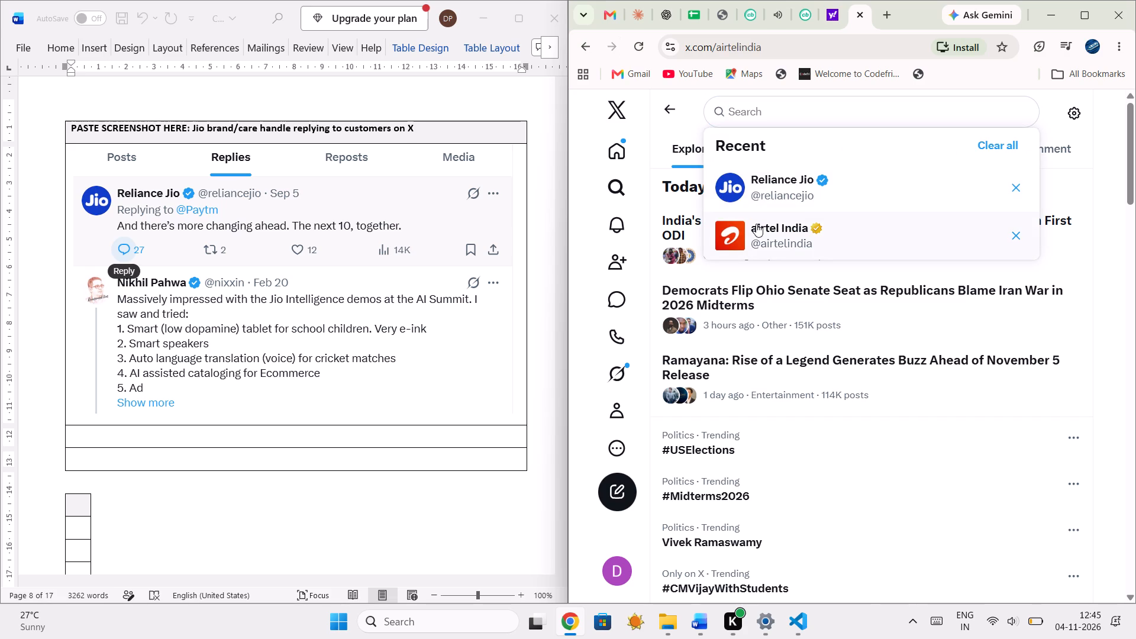
left_click(819, 506)
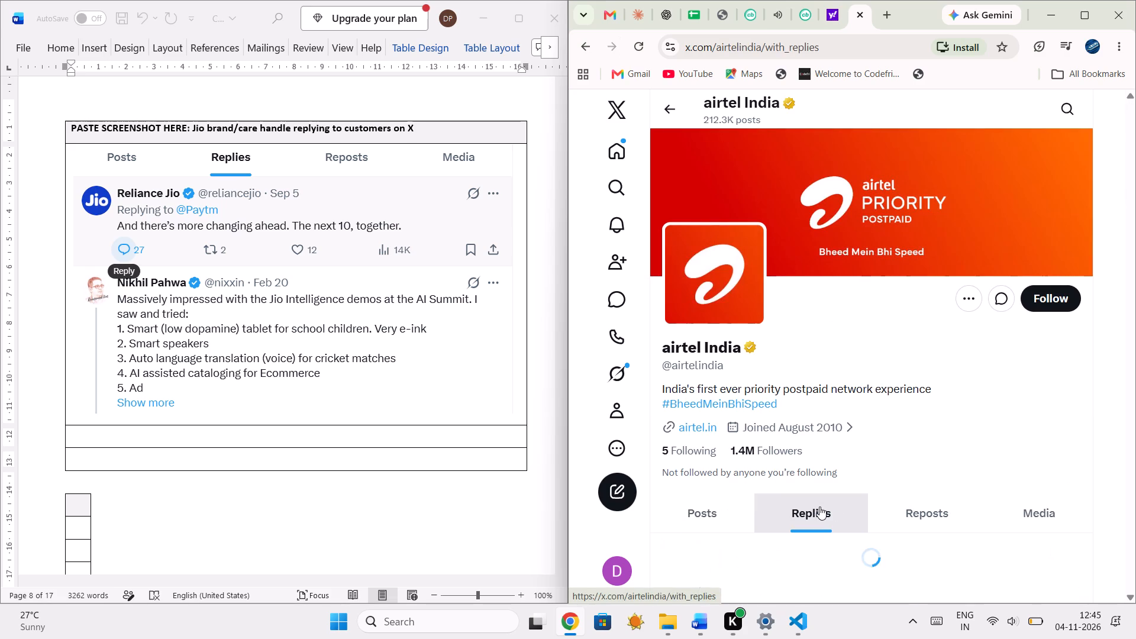
Examine airtel India's replies on X for customer-complaint responses that suit the Airtel customer-reply screenshot placeholder.
scroll(819, 506, "down", 2)
scroll(838, 454, "down", 1)
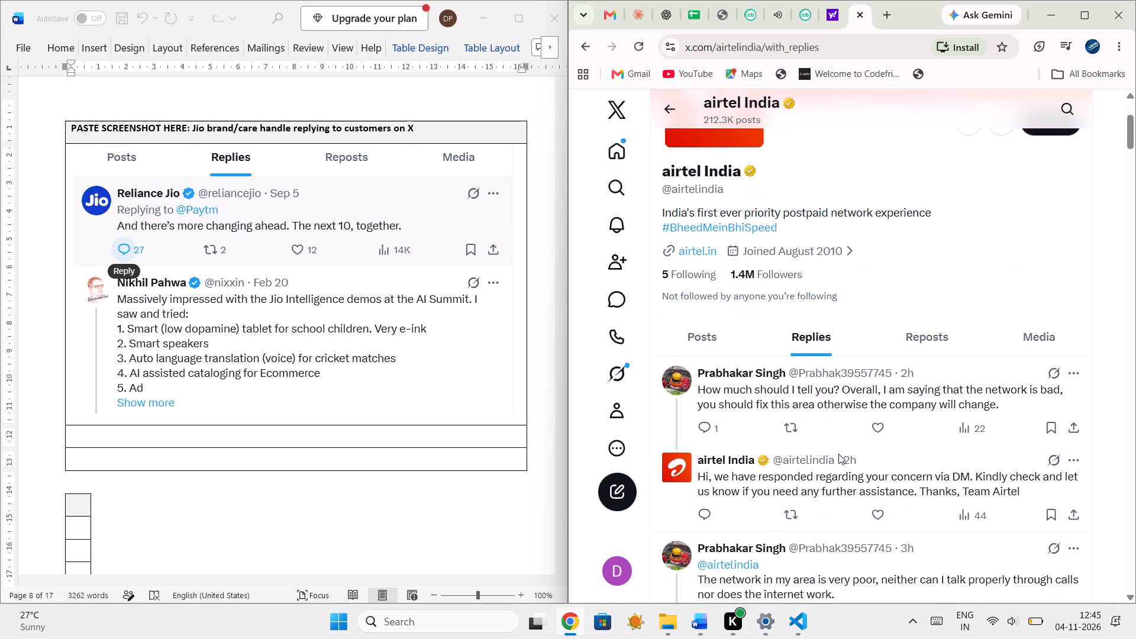
scroll(838, 454, "down", 2)
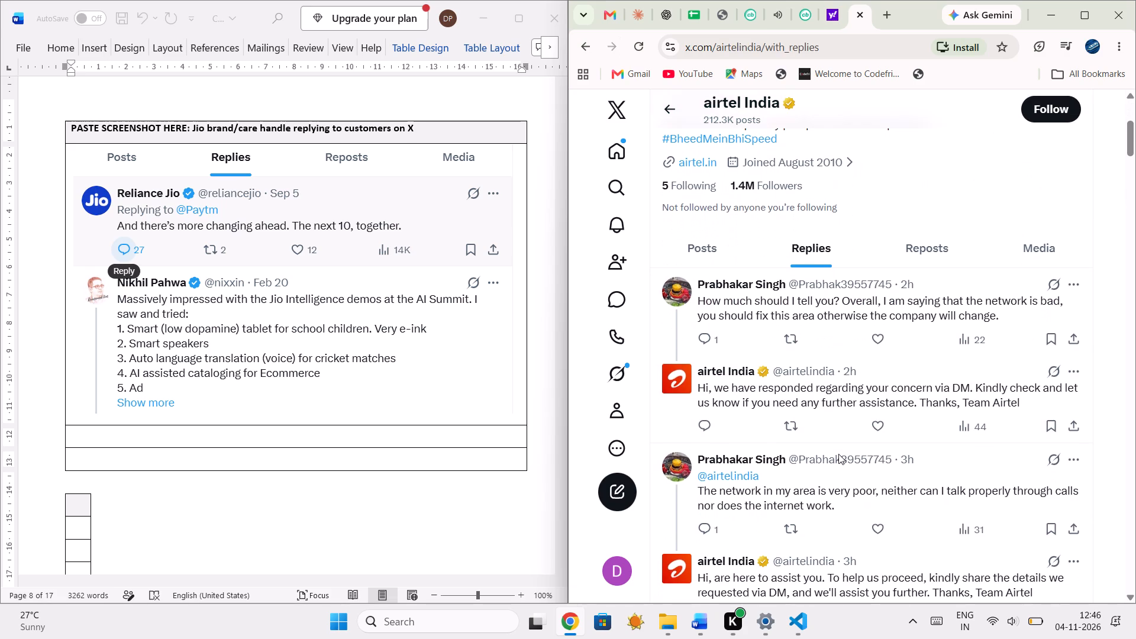
scroll(838, 454, "down", 5)
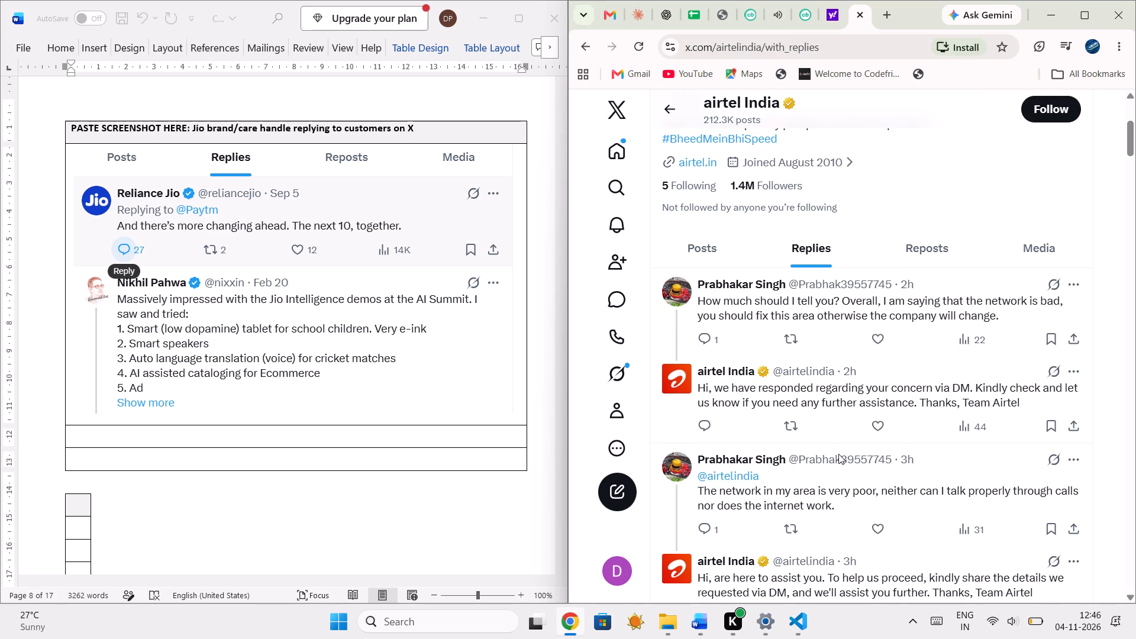
scroll(838, 454, "down", 2)
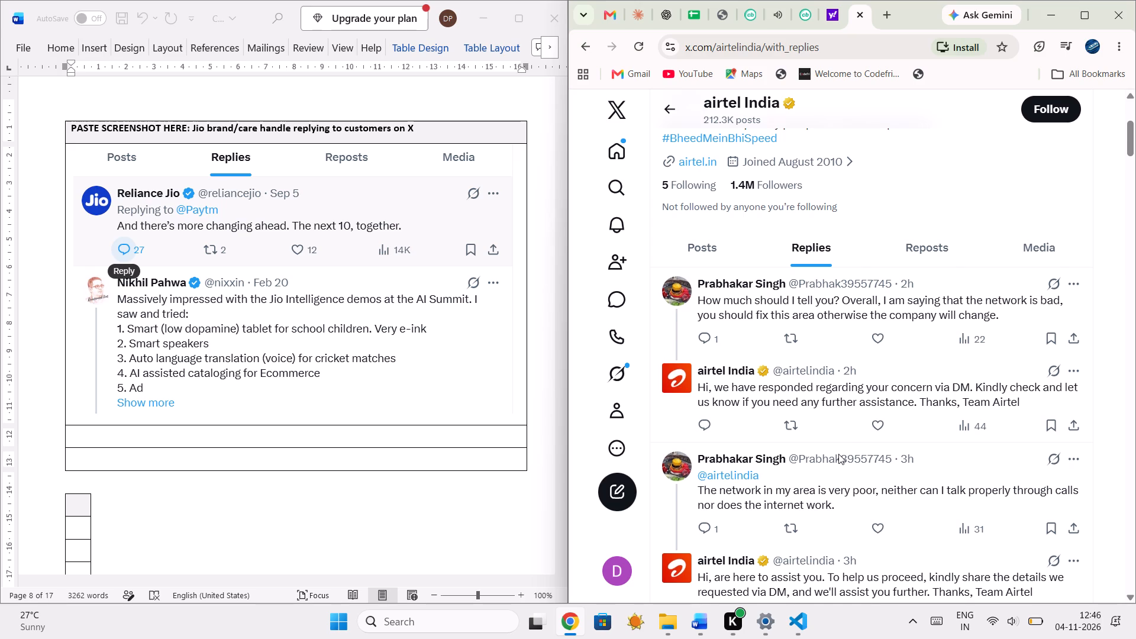
scroll(838, 454, "down", 2)
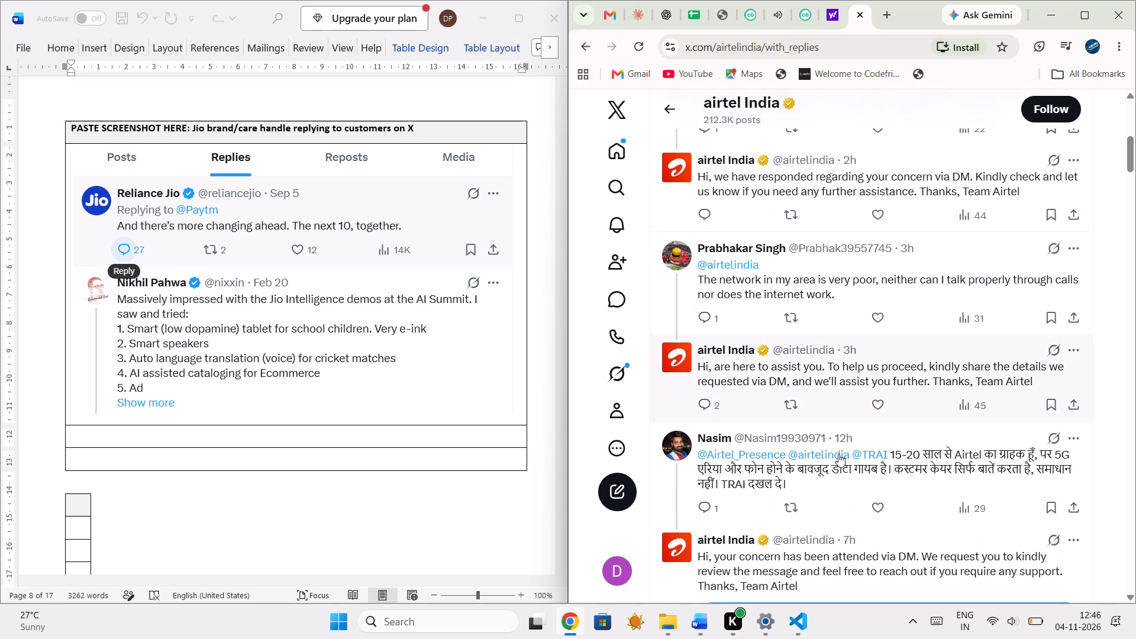
scroll(838, 454, "down", 3)
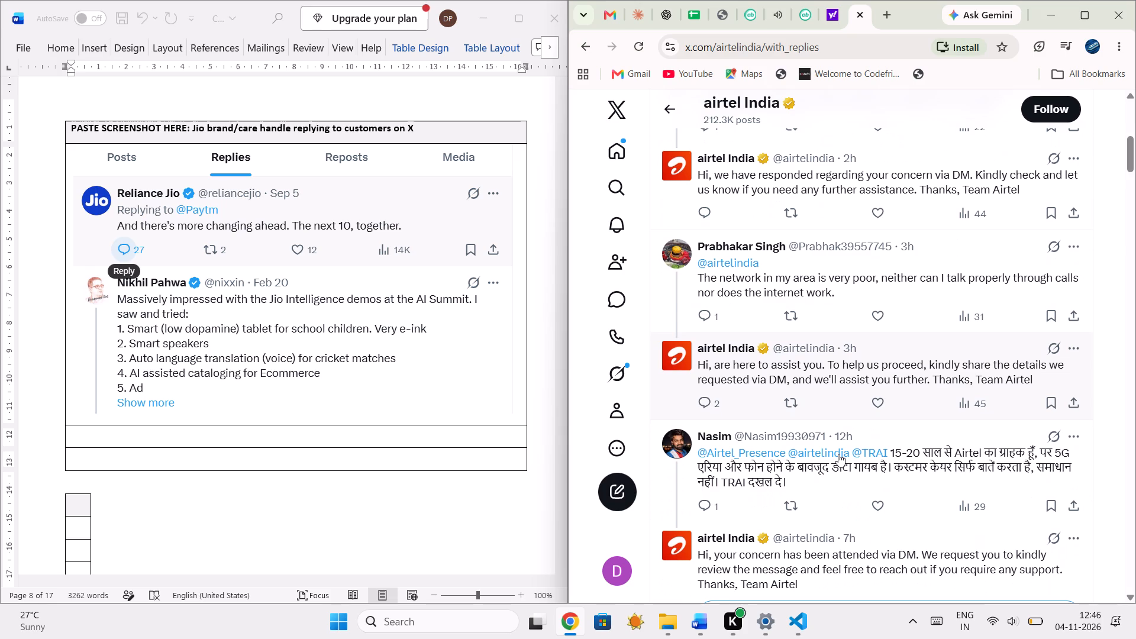
scroll(838, 454, "down", 5)
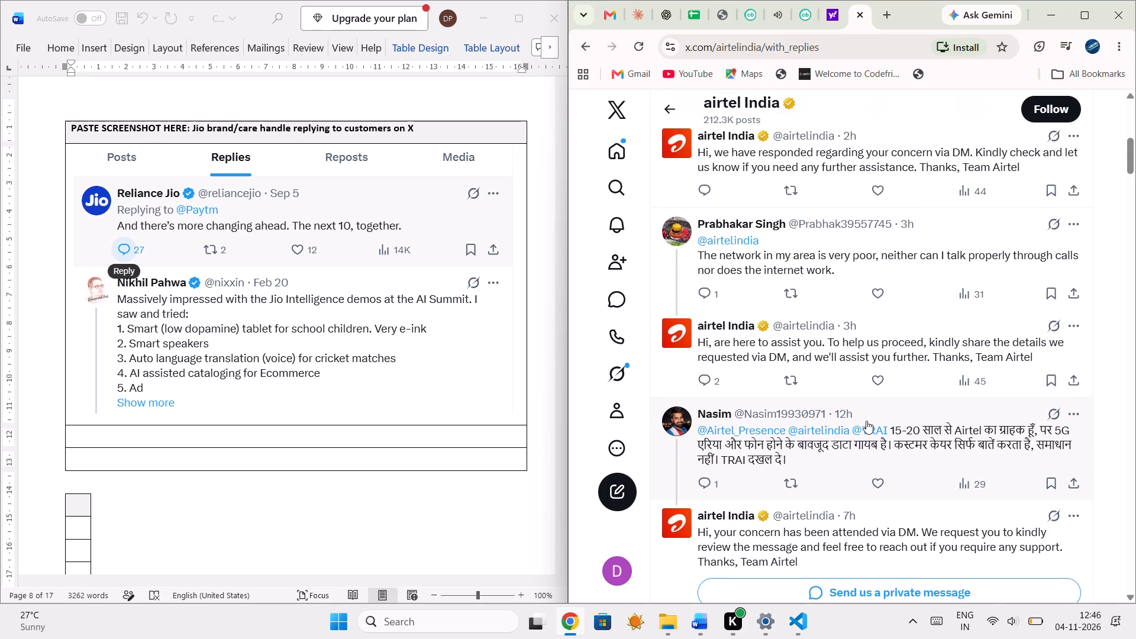
Capture a screenshot of airtel India's replies feed, from the profile's Replies heading down to the brand's first reply about responding via DM.
scroll(866, 421, "up", 1)
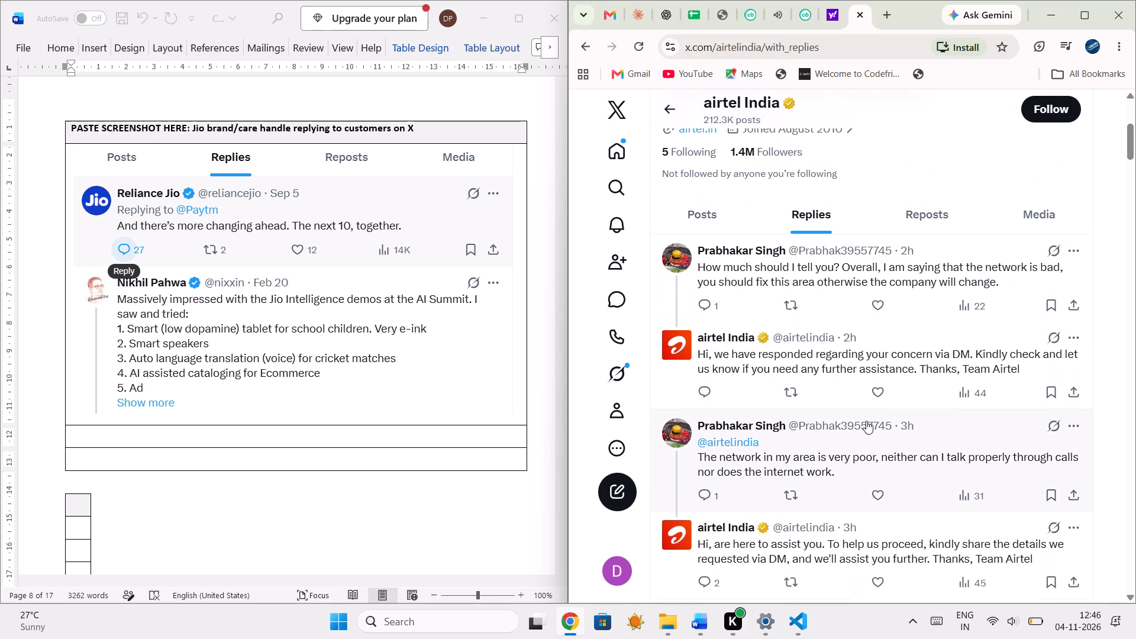
scroll(866, 421, "up", 1)
key("shift+super+s")
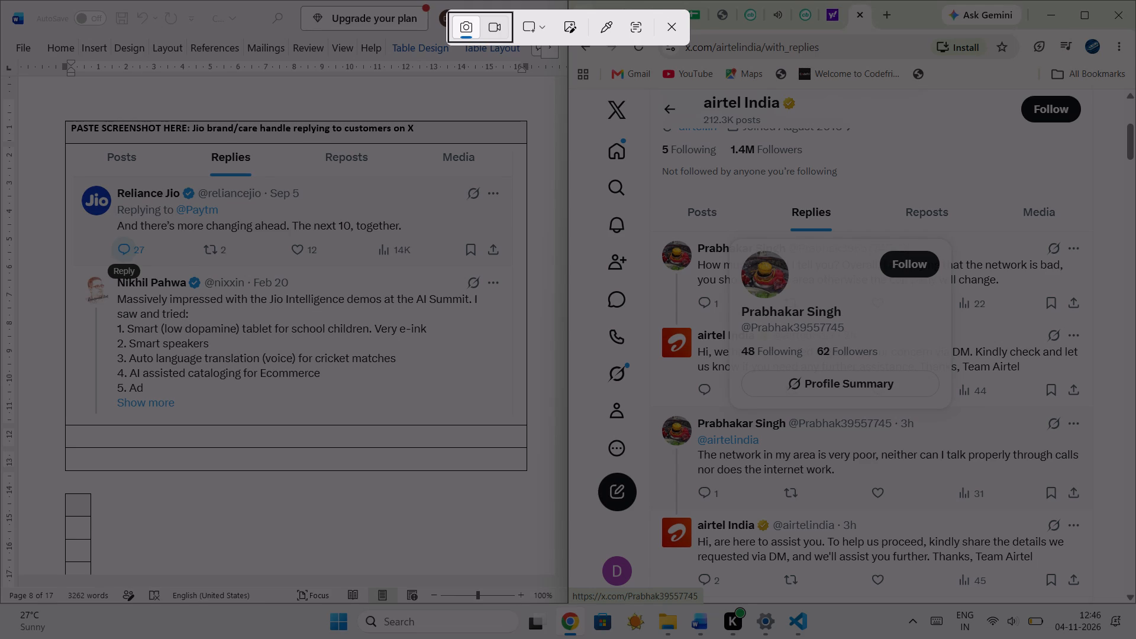
left_click(676, 24)
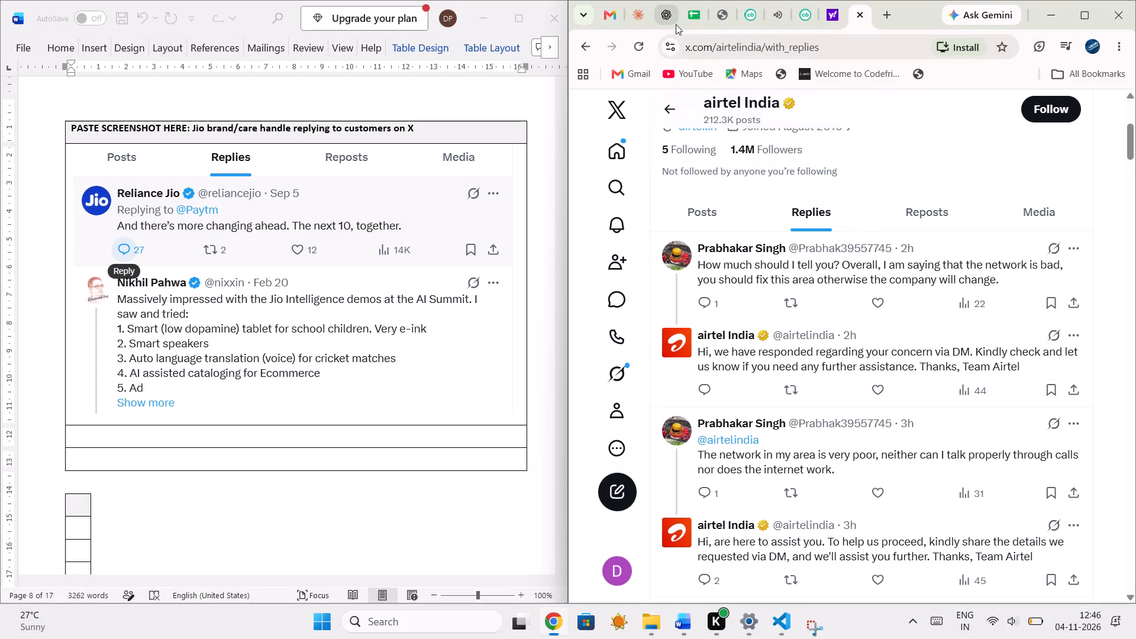
key("shift+super+s")
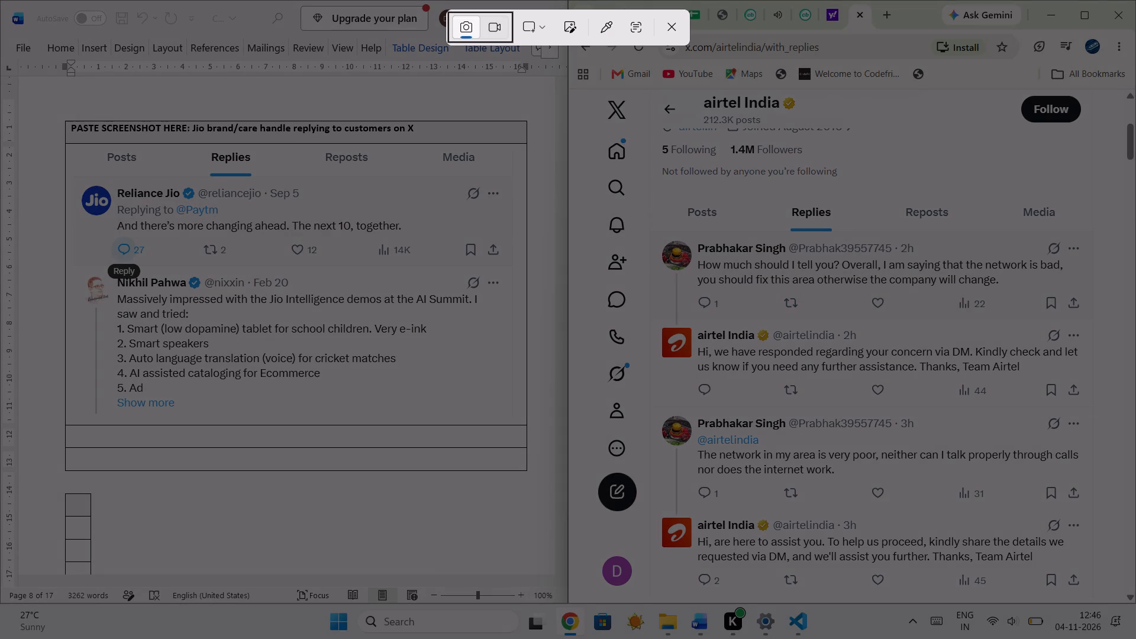
left_click_drag(646, 195, 1105, 504)
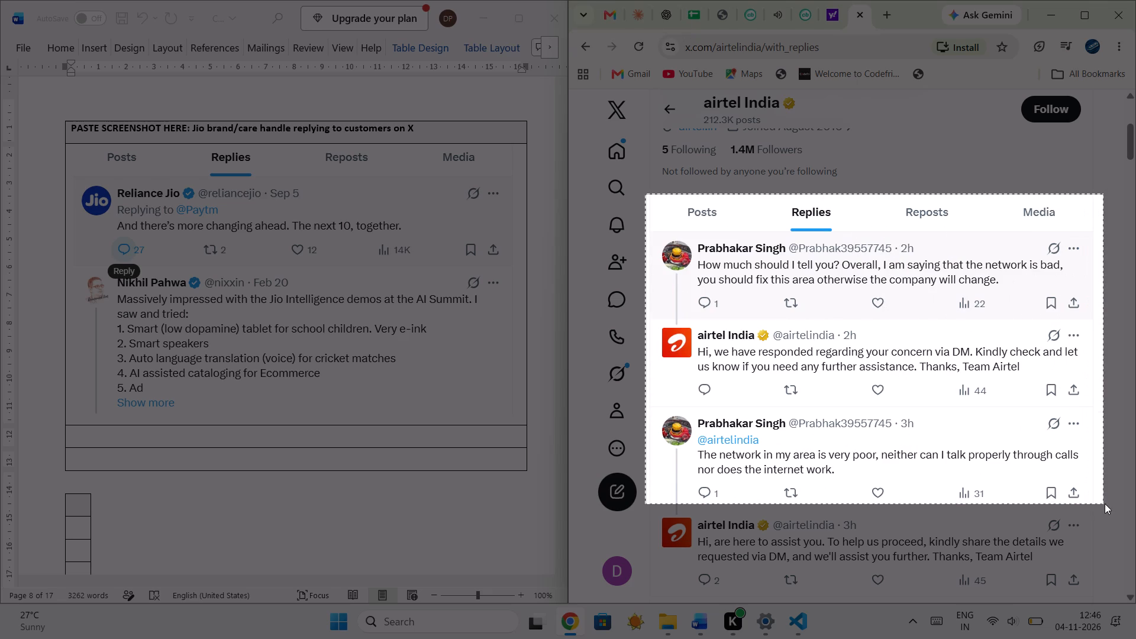
left_click_drag(1105, 504, 1110, 505)
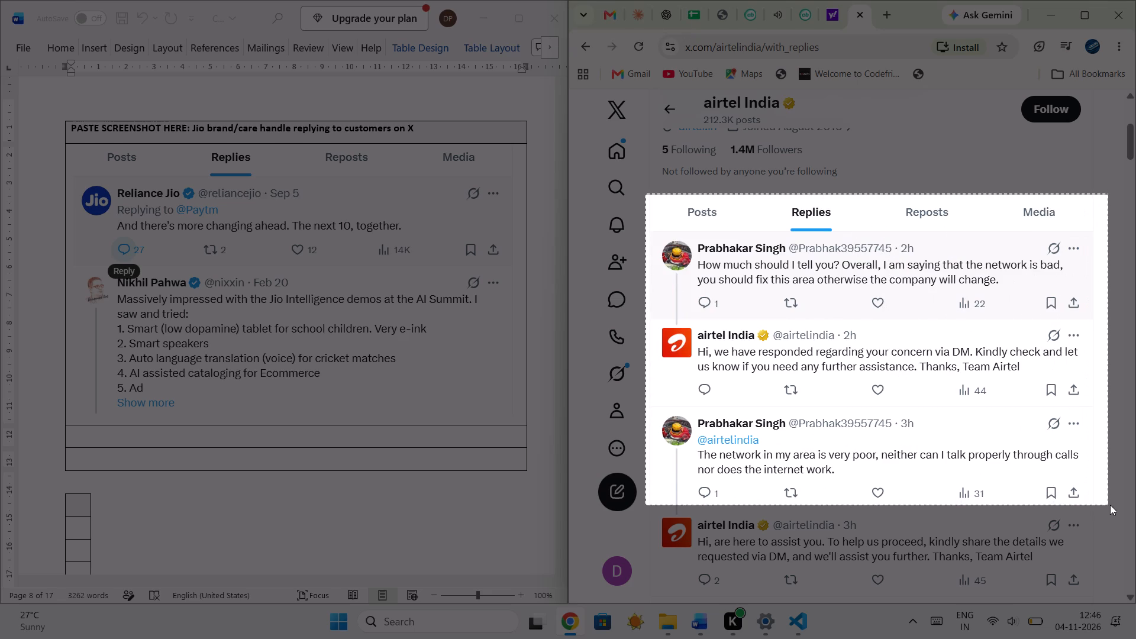
left_click_drag(1110, 505, 1103, 411)
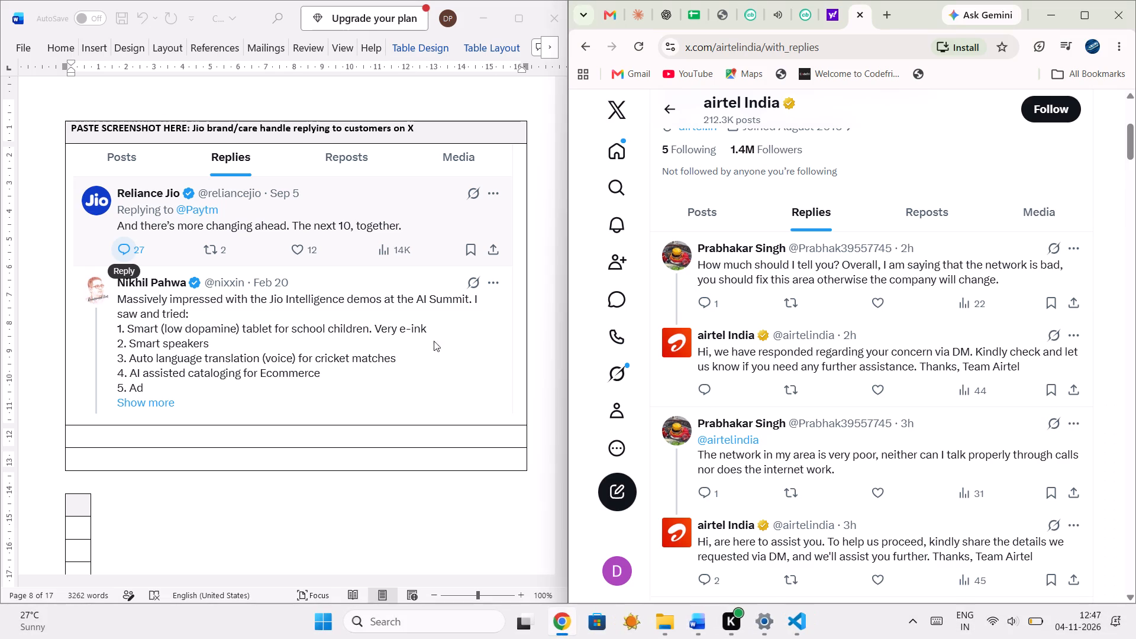
Paste the captured screenshot into the first empty row of the "Airtel brand/care handle replying to customers on X" table in the Word report.
scroll(226, 409, "up", 2)
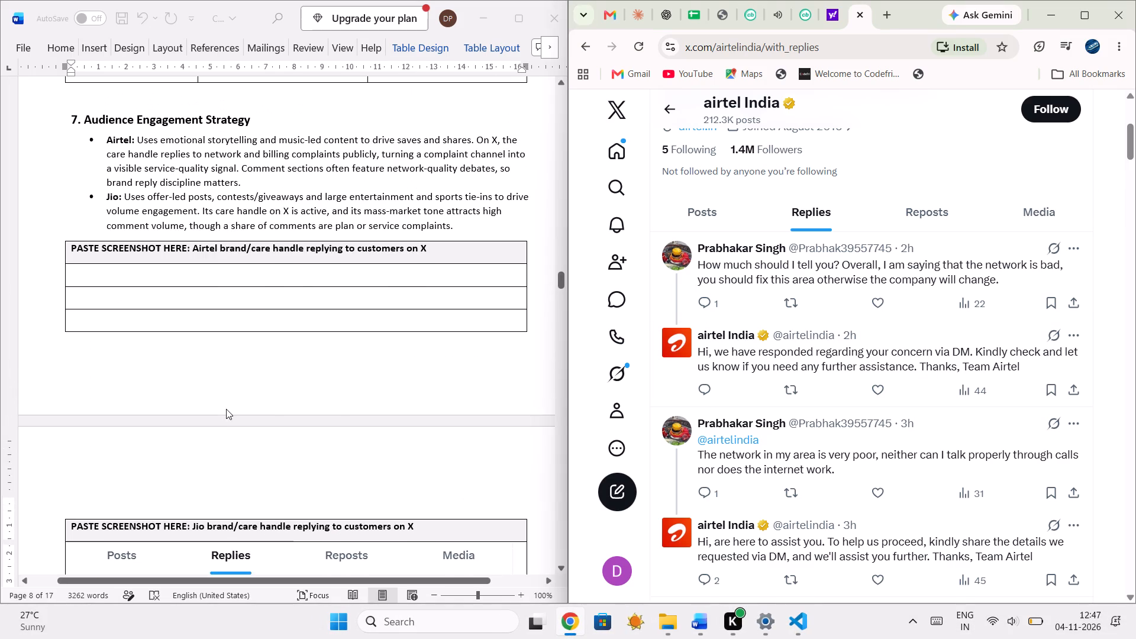
left_click(117, 272)
left_click(117, 272)
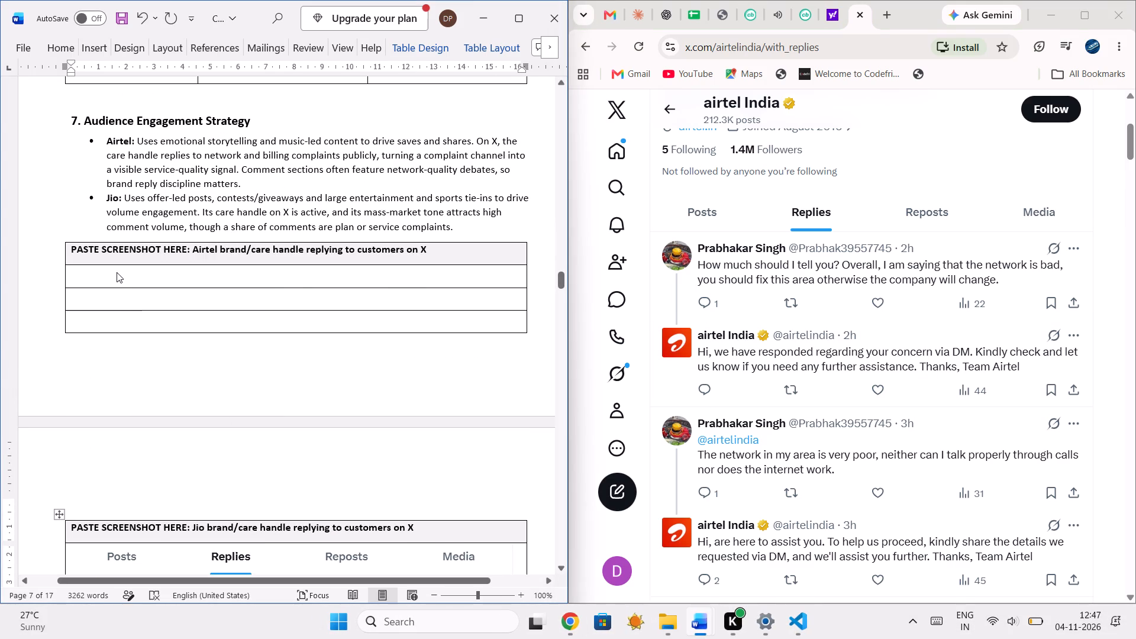
key("ctrl+v")
left_click(117, 272, "ctrl")
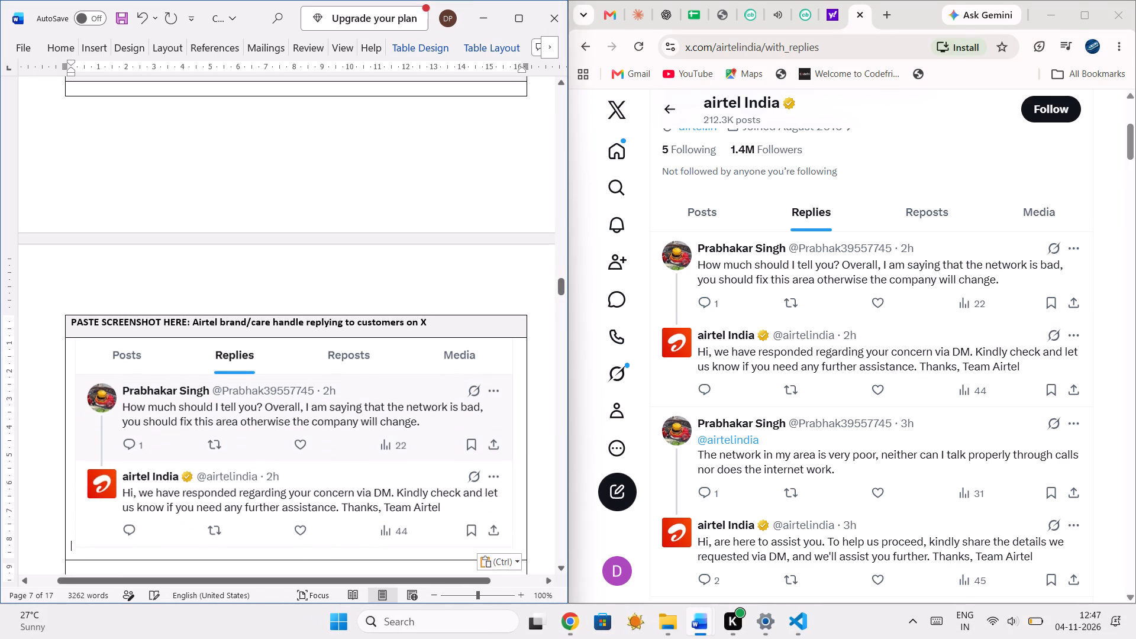
Resize the pasted Airtel customer-reply screenshot to span its table cell's width, and flatten it vertically to reduce its height.
scroll(209, 272, "up", 2)
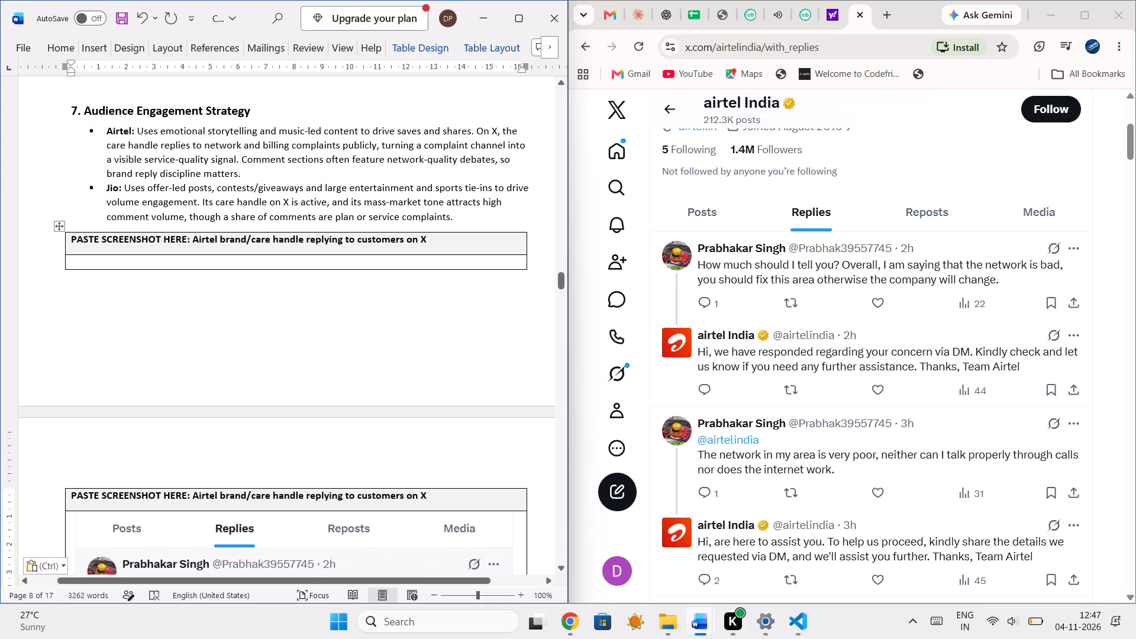
scroll(209, 272, "down", 4)
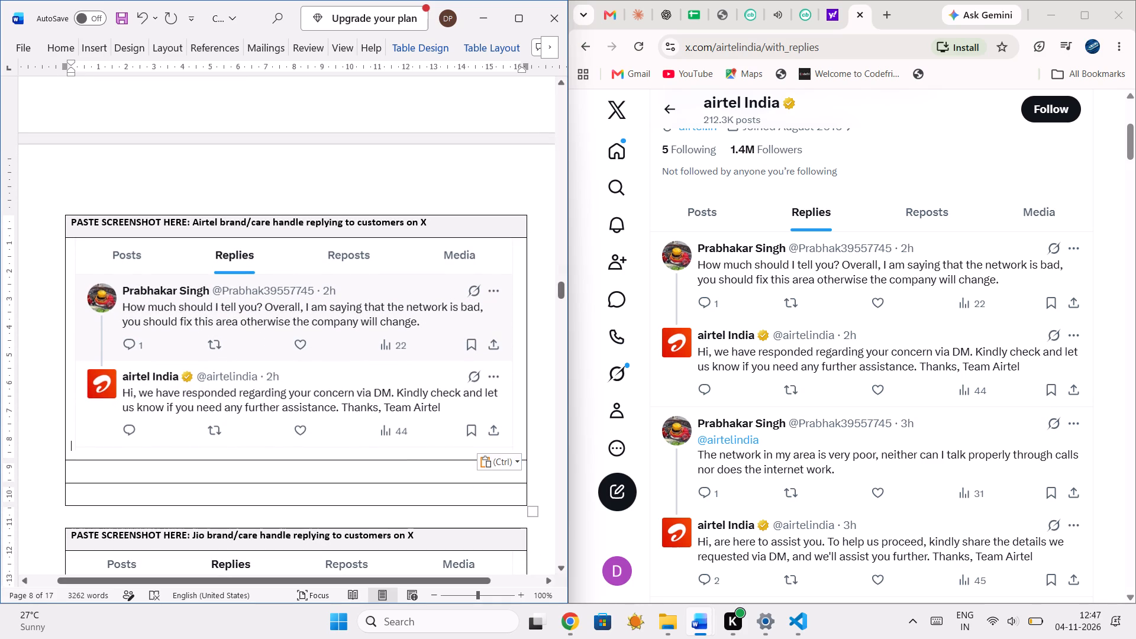
left_click(411, 412)
left_click_drag(522, 448, 519, 441)
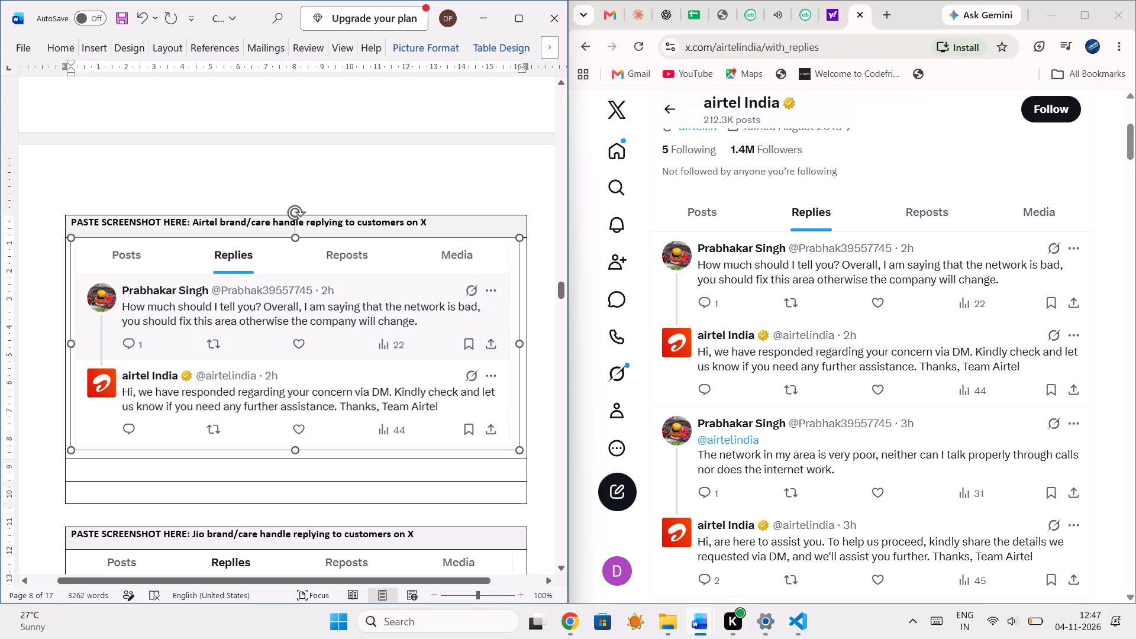
left_click_drag(519, 441, 519, 442)
left_click_drag(518, 447, 525, 436)
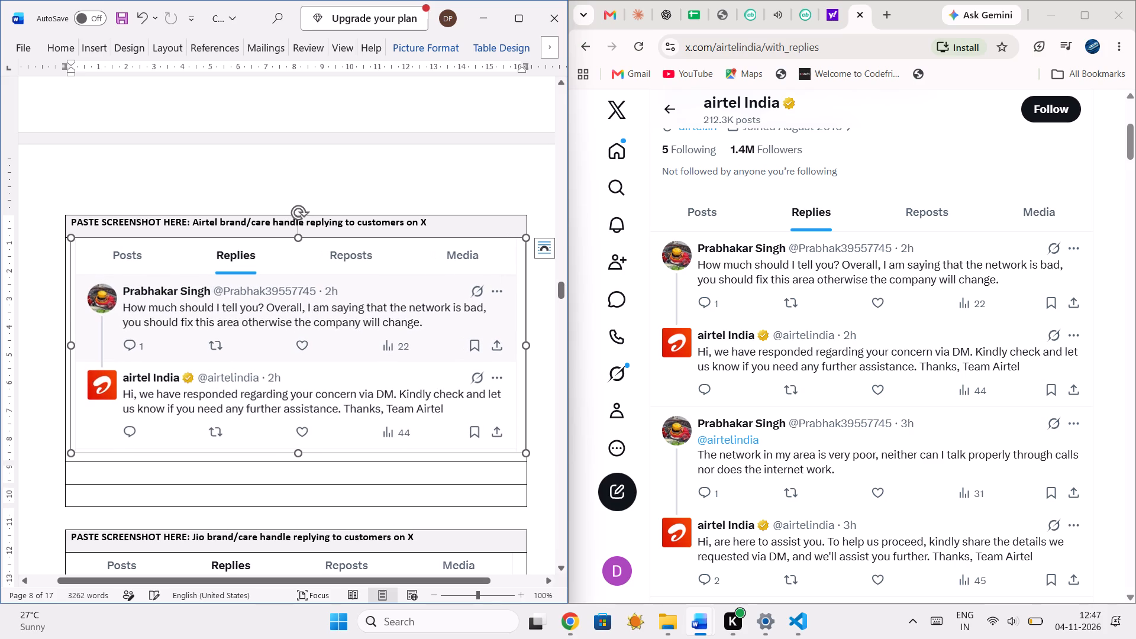
left_click_drag(298, 450, 299, 425)
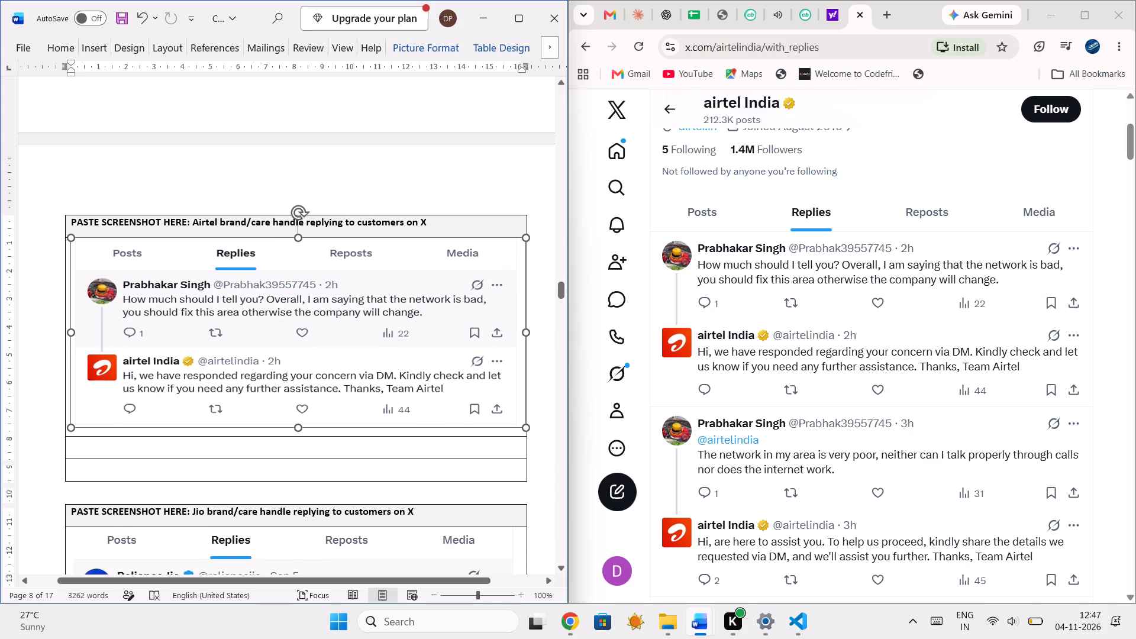
left_click_drag(299, 425, 308, 393)
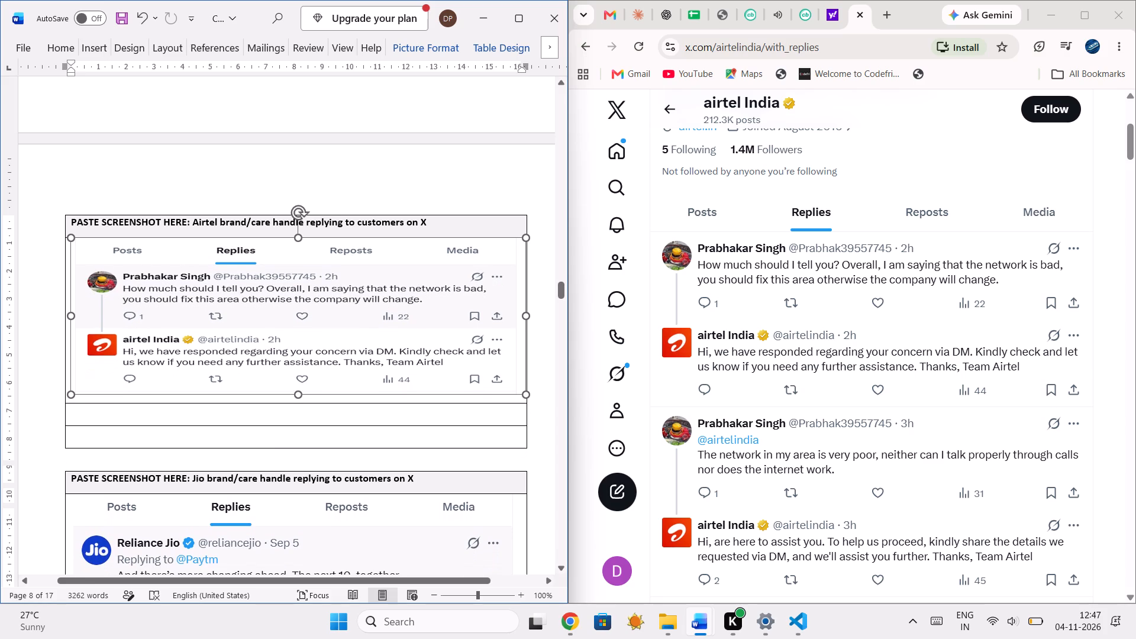
left_click_drag(308, 393, 308, 392)
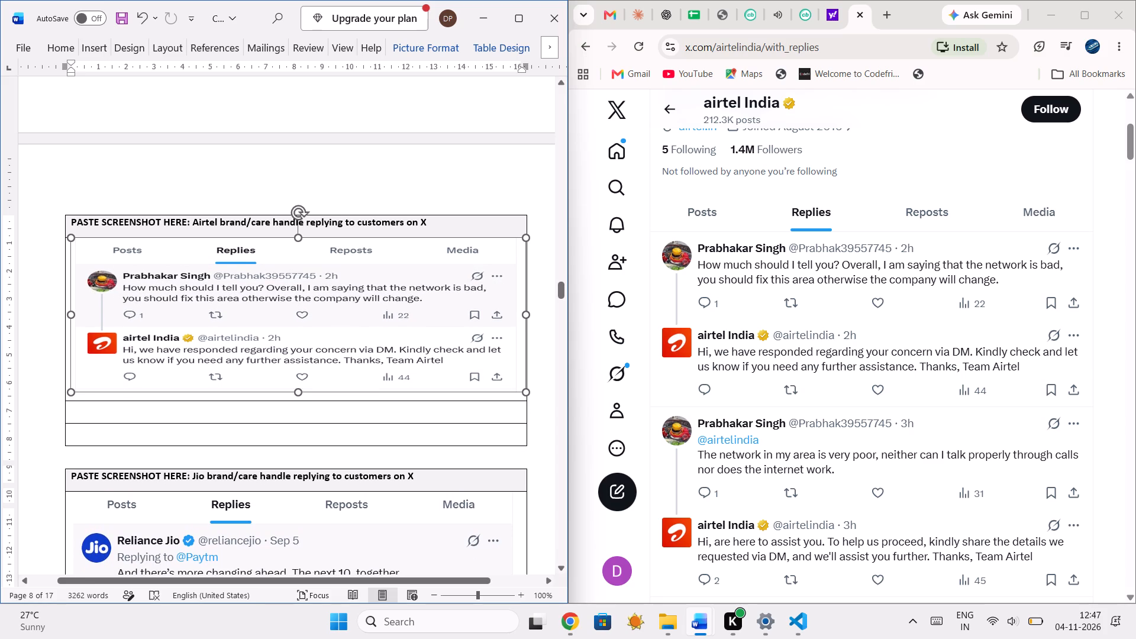
left_click_drag(308, 392, 308, 391)
Scale the Airtel customer-reply screenshot by its corner so it sits slightly narrower than its table cell.
scroll(317, 346, "up", 4)
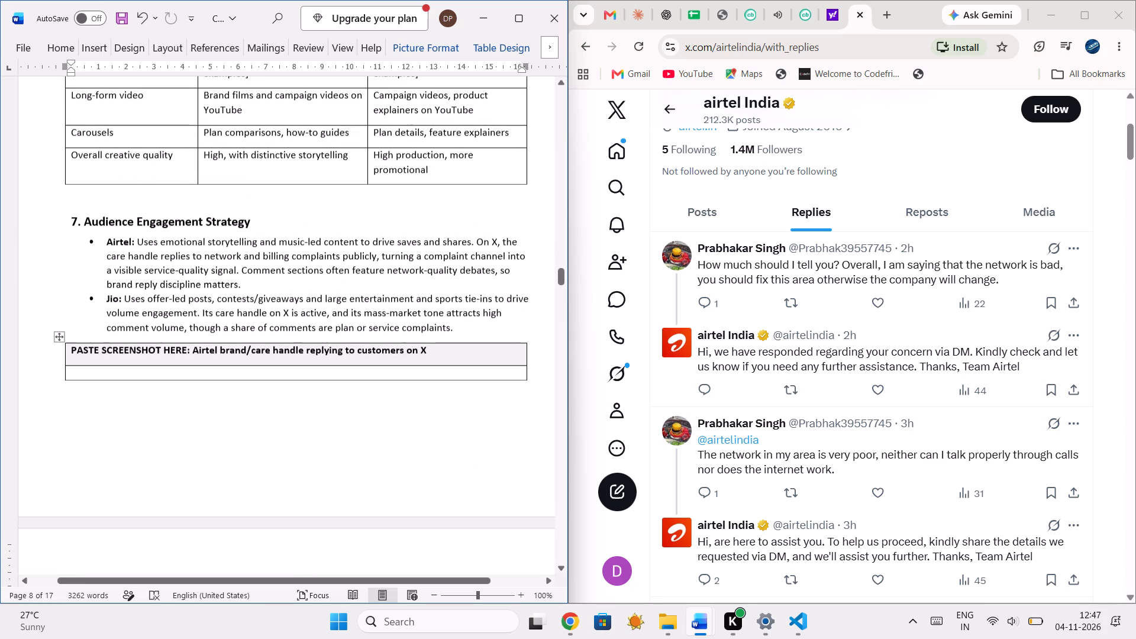
scroll(317, 346, "down", 2)
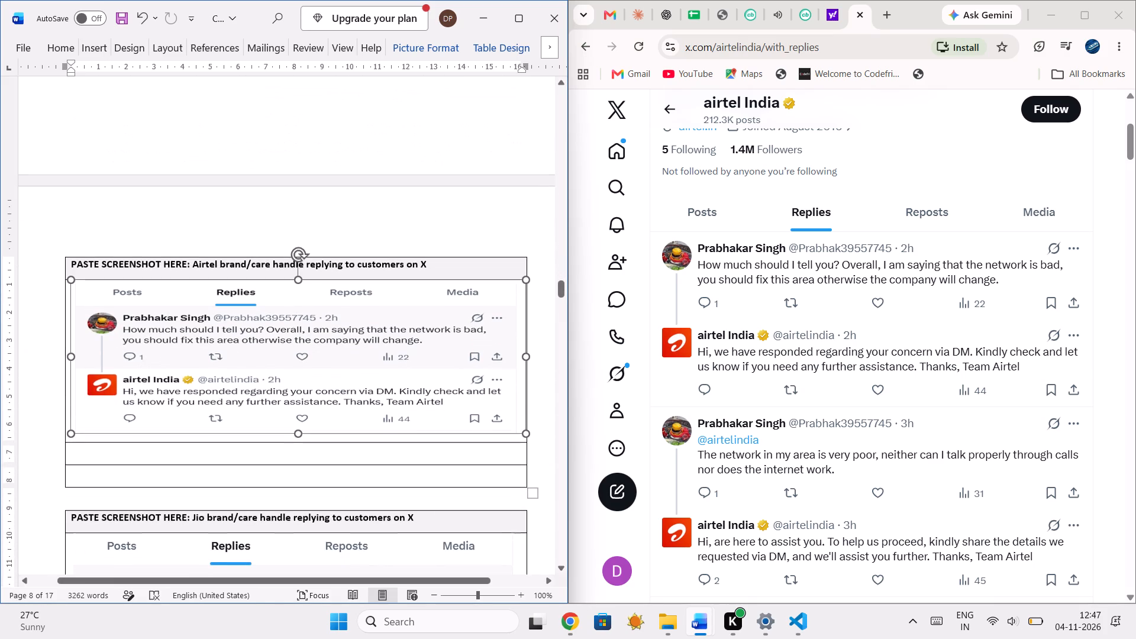
left_click_drag(515, 425, 484, 414)
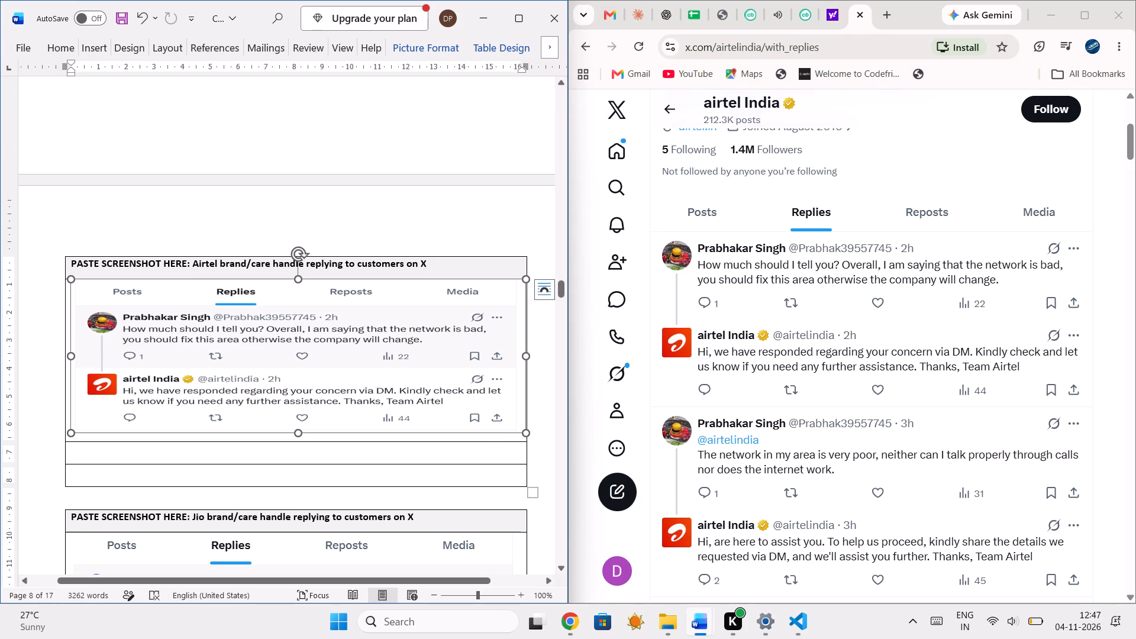
left_click_drag(525, 431, 479, 417)
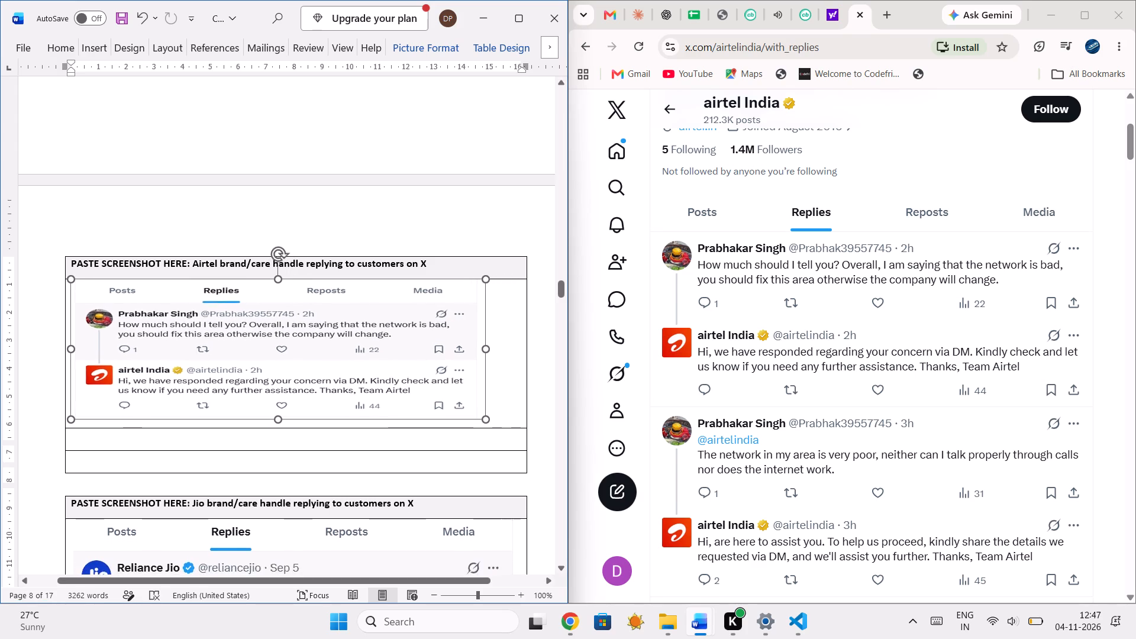
left_click_drag(479, 417, 441, 396)
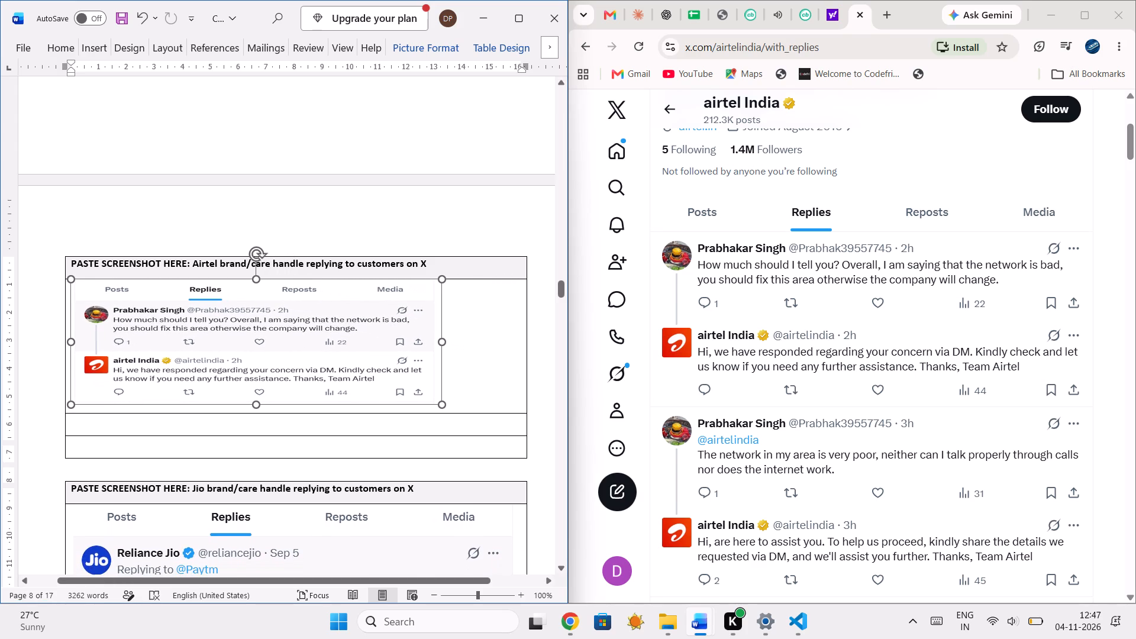
left_click_drag(441, 396, 450, 389)
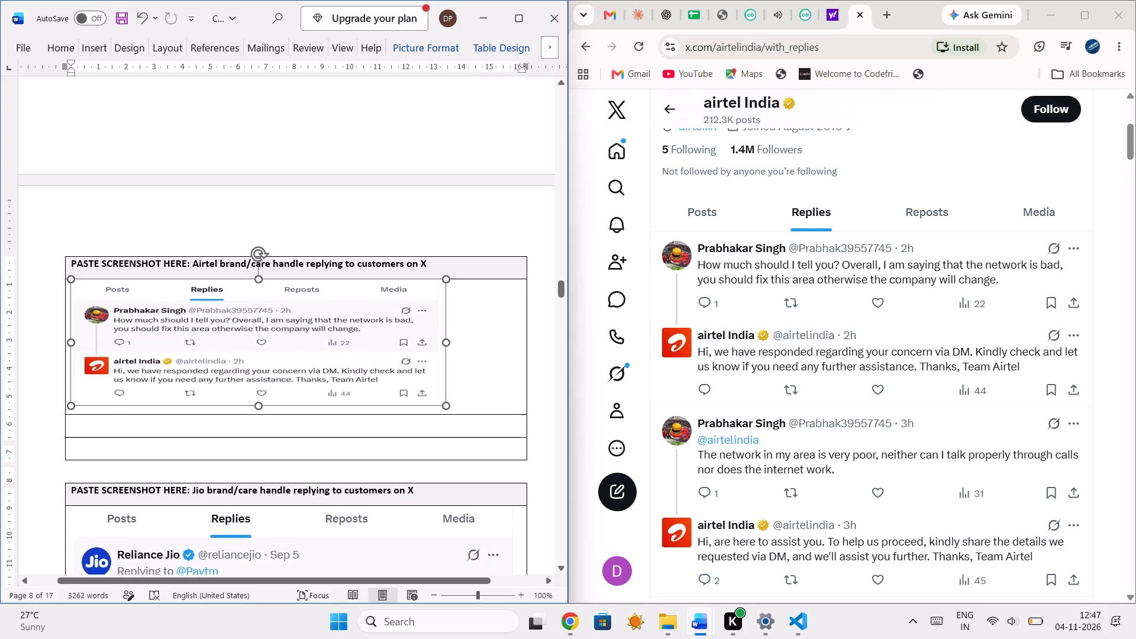
left_click_drag(450, 389, 506, 390)
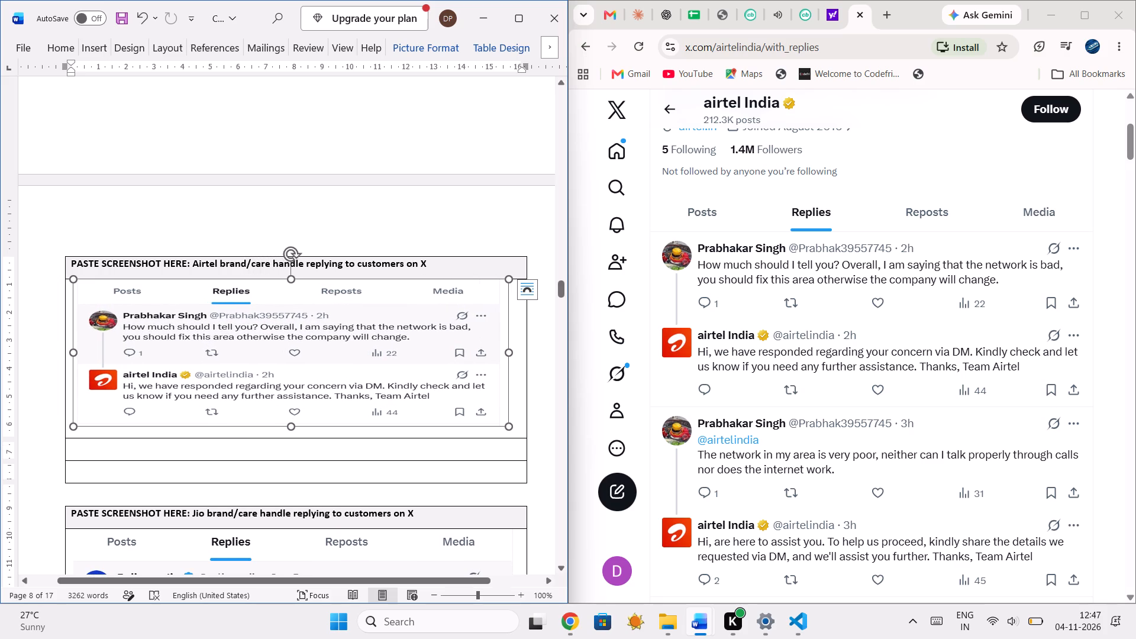
Clear the text of the placeholder table "One community-building post (contest, UGC, CSR or loyalty) from each brand" below the Community Building Activities table.
scroll(476, 347, "down", 4)
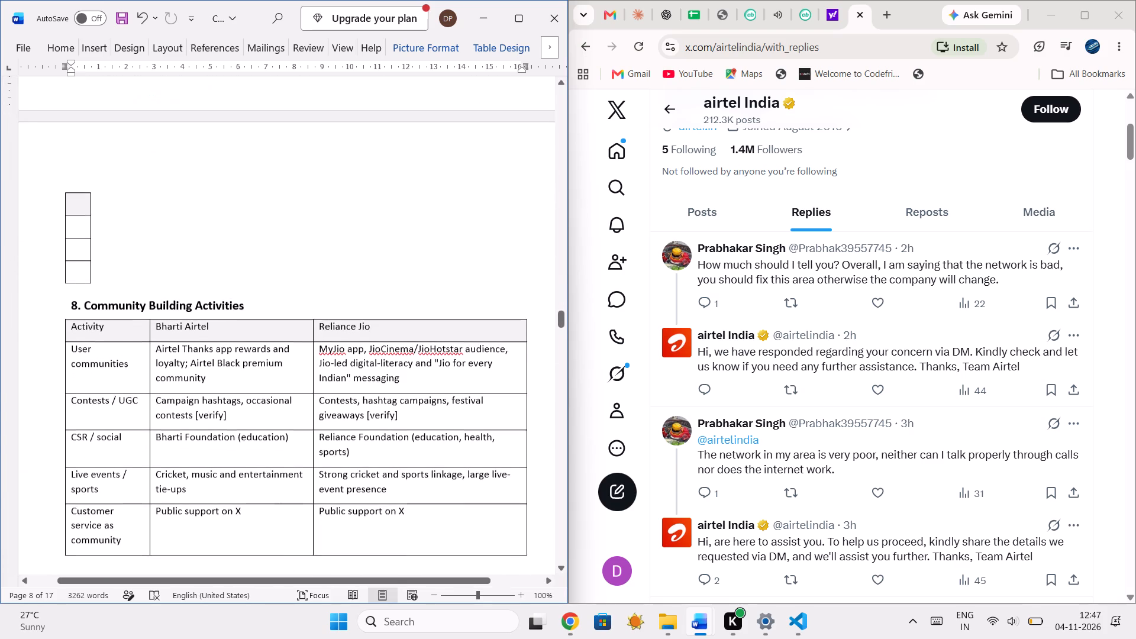
scroll(476, 347, "down", 3)
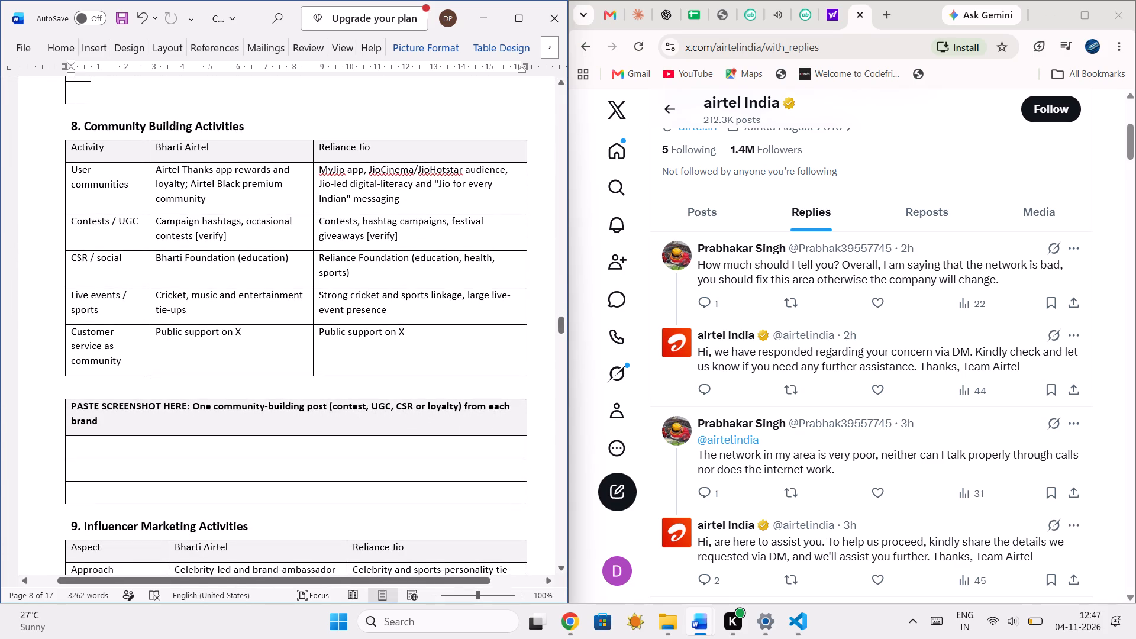
scroll(476, 347, "down", 2)
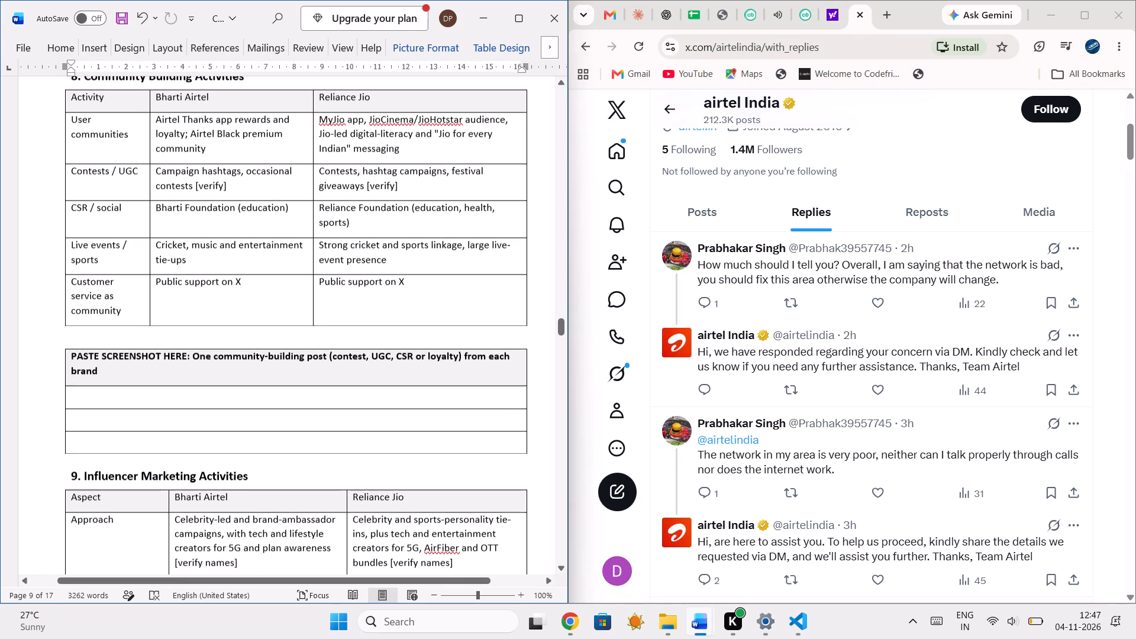
scroll(476, 347, "down", 2)
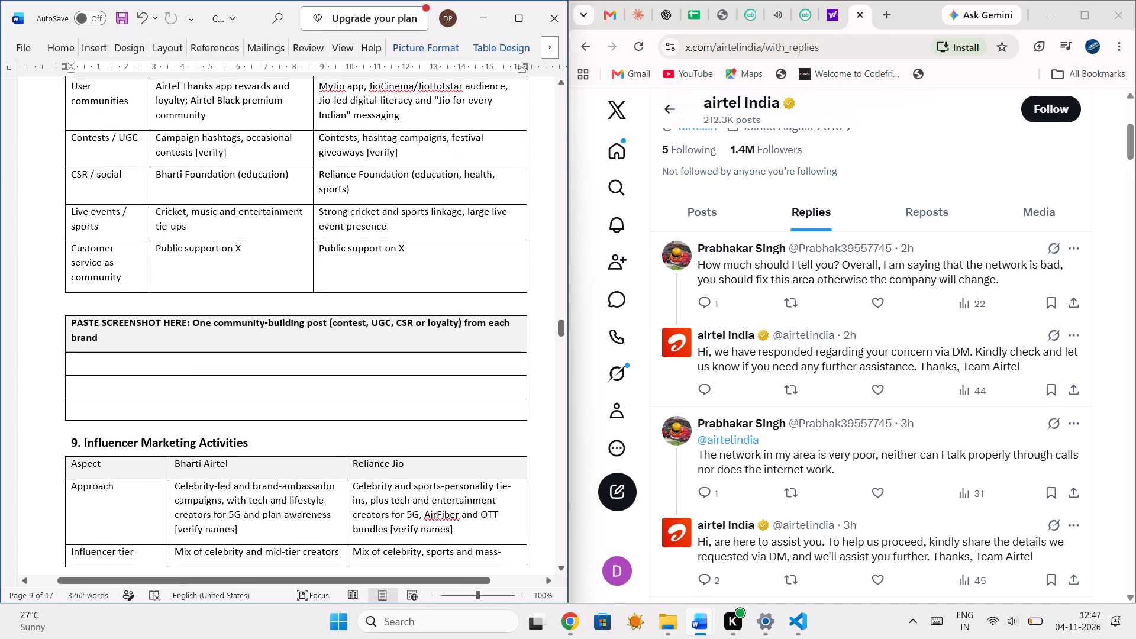
scroll(476, 347, "down", 1)
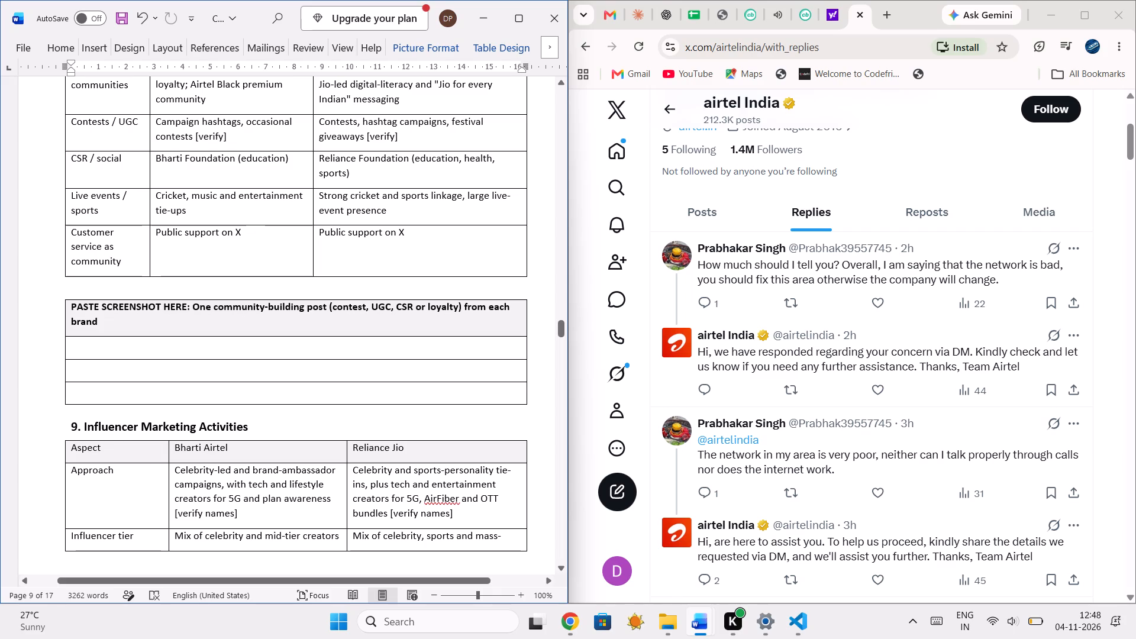
left_click_drag(530, 389, 296, 288)
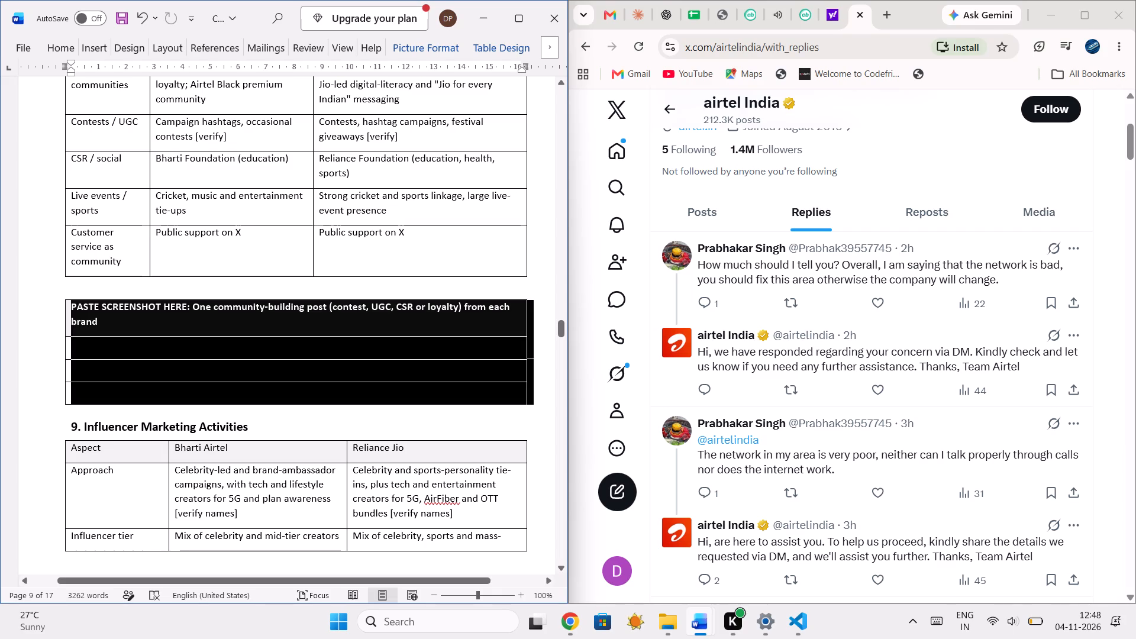
left_click_drag(296, 288, 261, 305)
key("Delete")
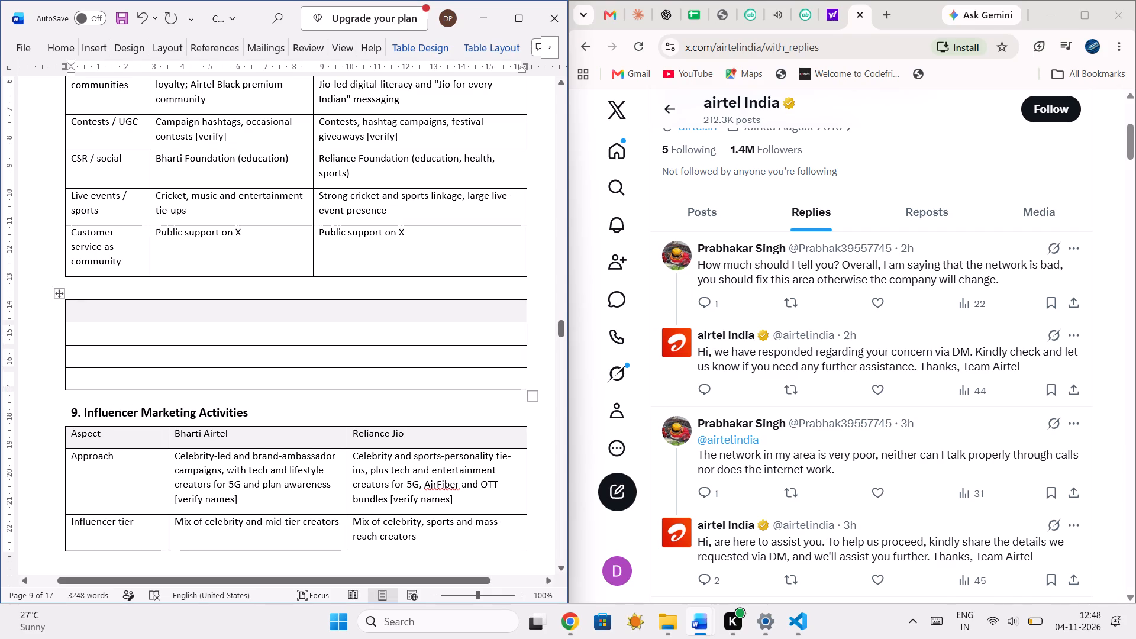
left_click(530, 391)
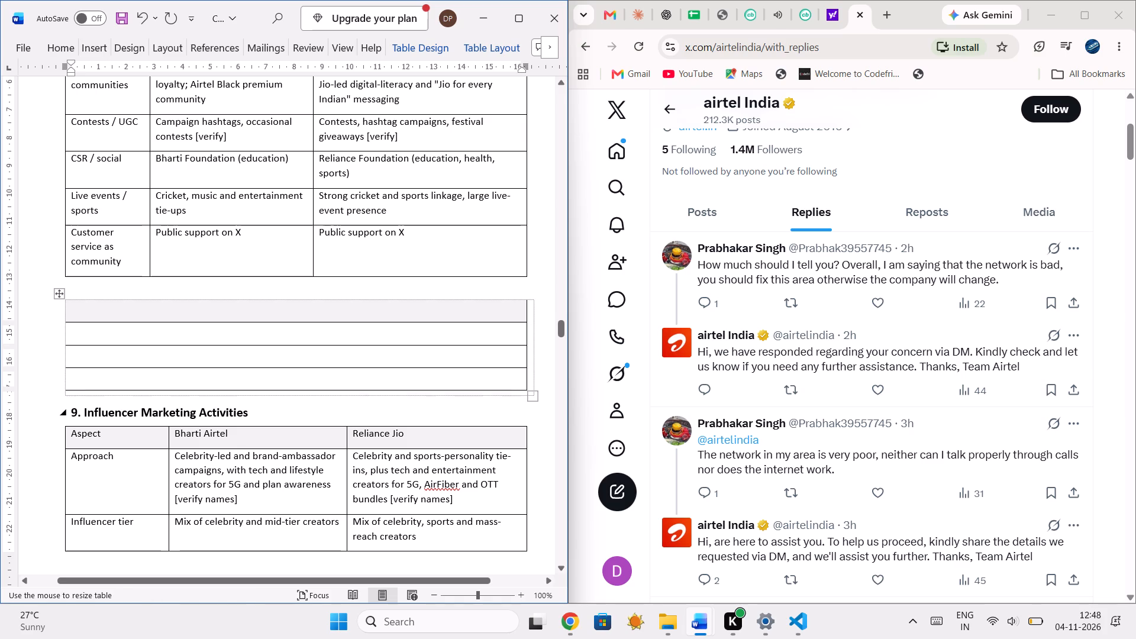
left_click(531, 391)
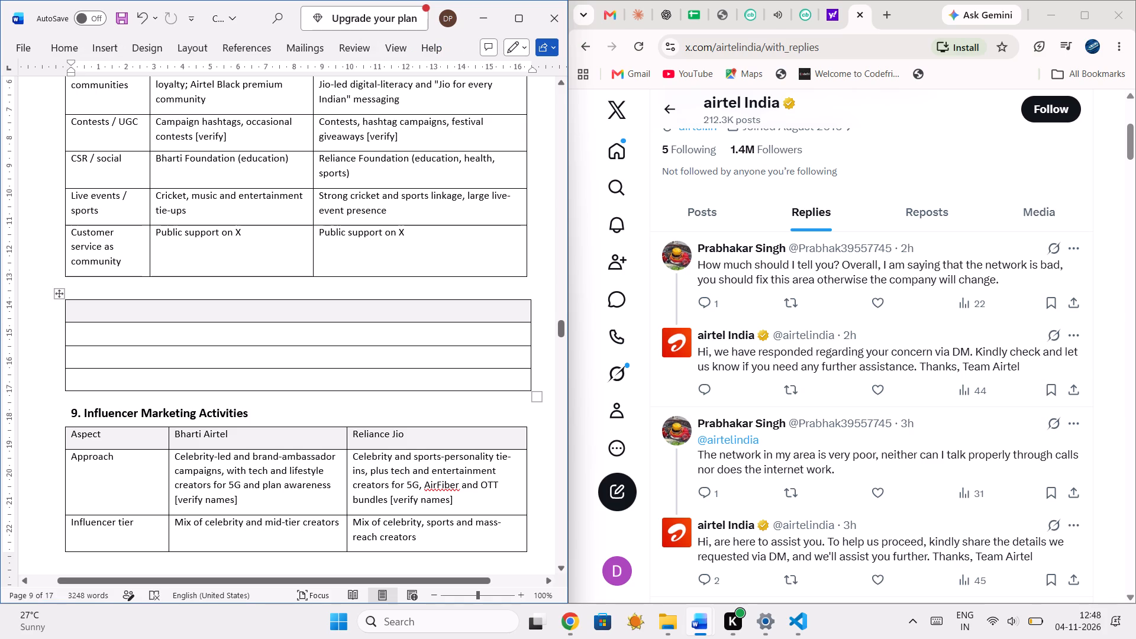
Find the Airtel influencer/celebrity collaboration placeholder in section 9 of the report, and switch airtel India's X profile to its Posts feed.
scroll(419, 377, "down", 1)
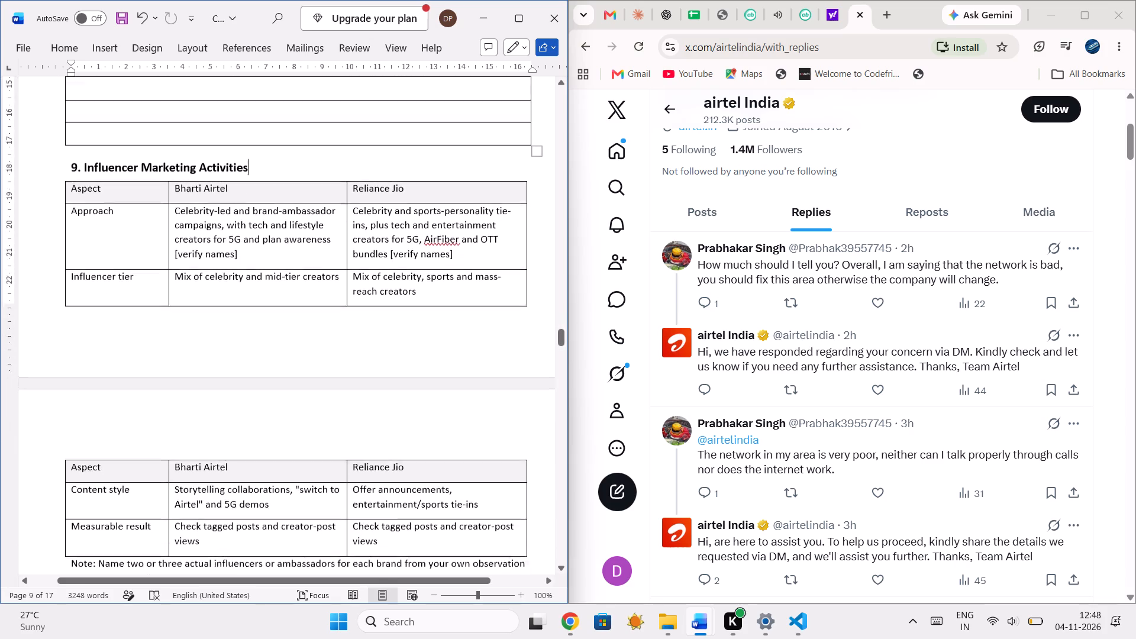
scroll(419, 377, "down", 2)
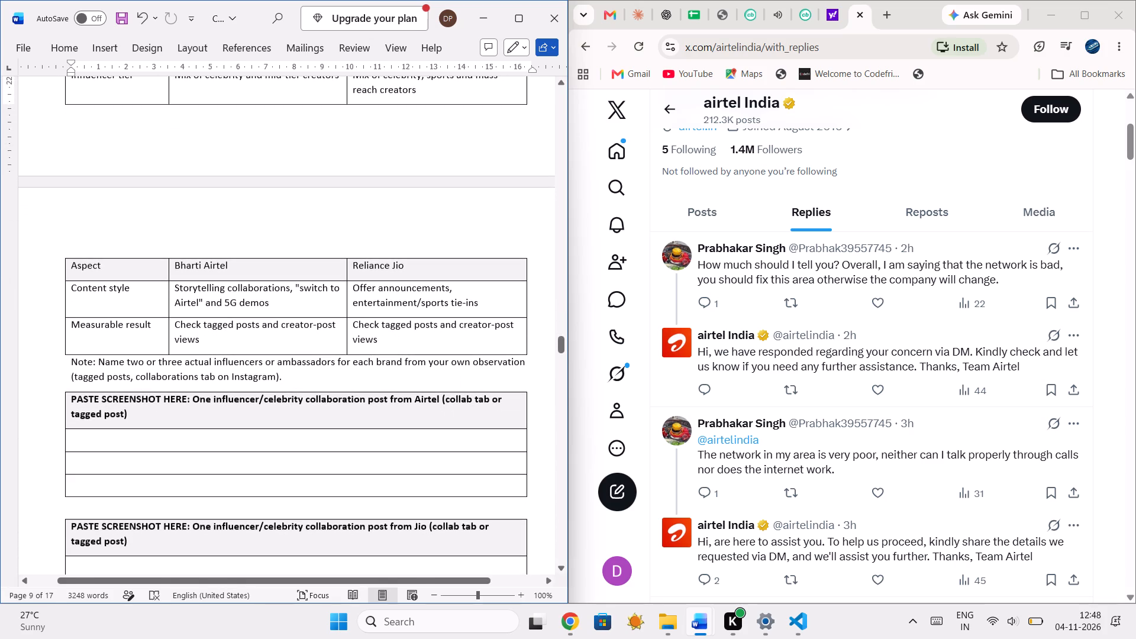
scroll(419, 377, "down", 1)
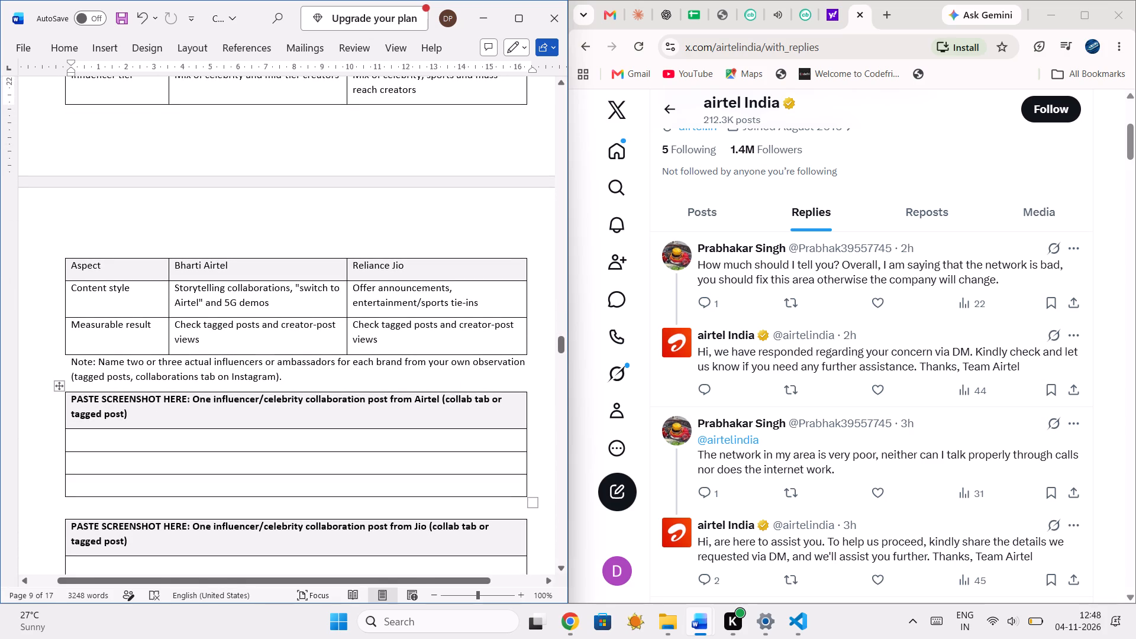
scroll(768, 283, "up", 2)
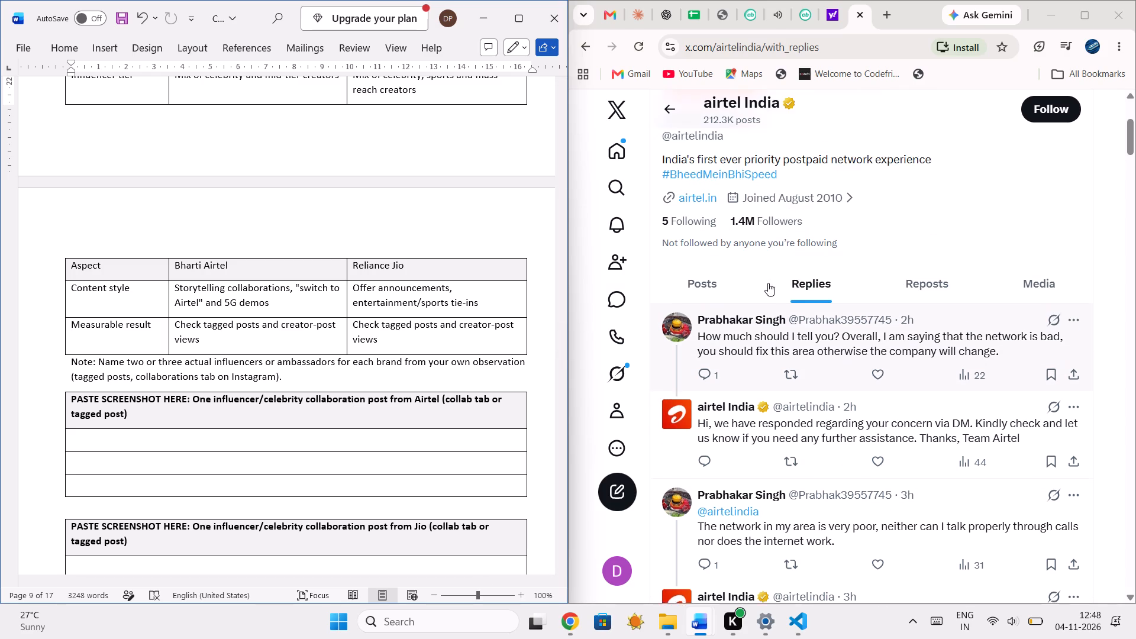
scroll(768, 283, "up", 4)
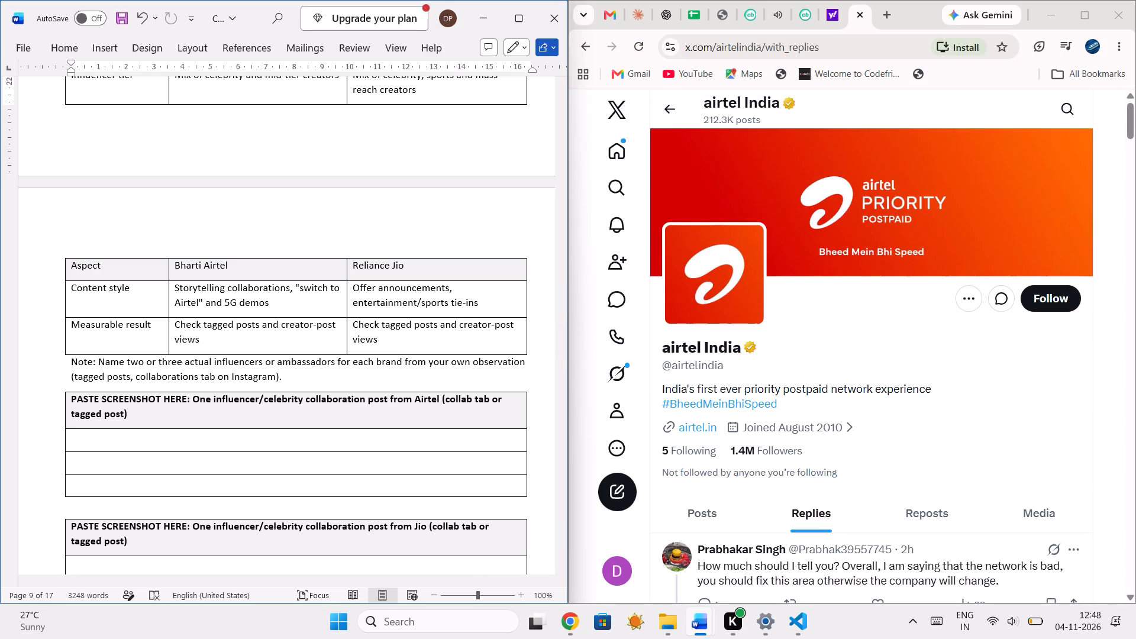
left_click(719, 506)
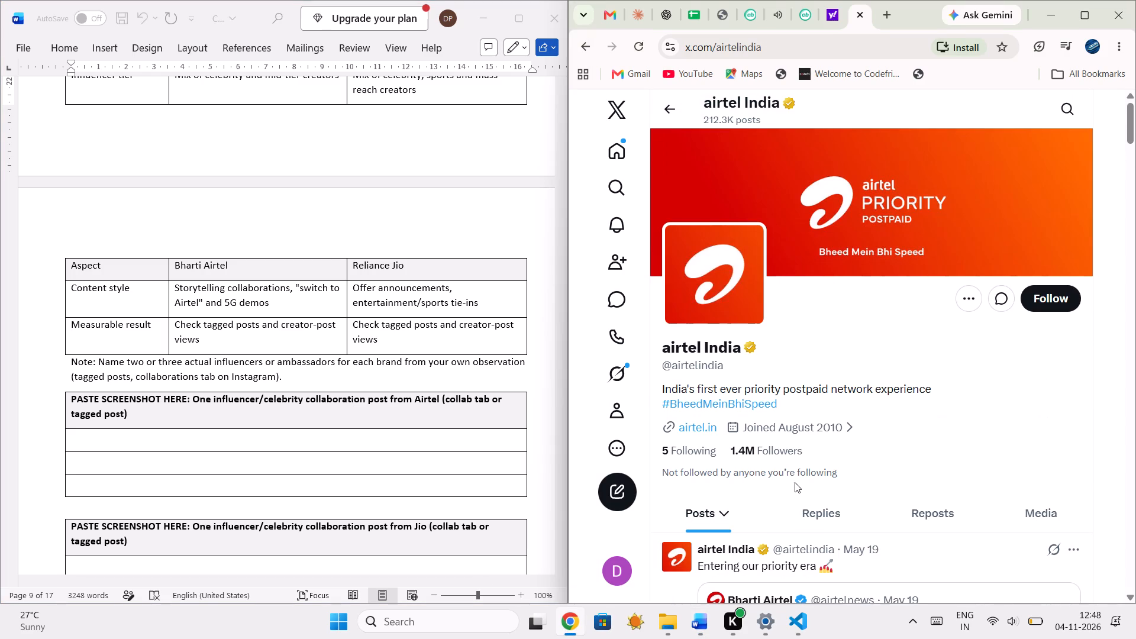
Examine airtel India's posts on X for an influencer or celebrity collaboration that suits the Airtel placeholder.
scroll(795, 482, "down", 9)
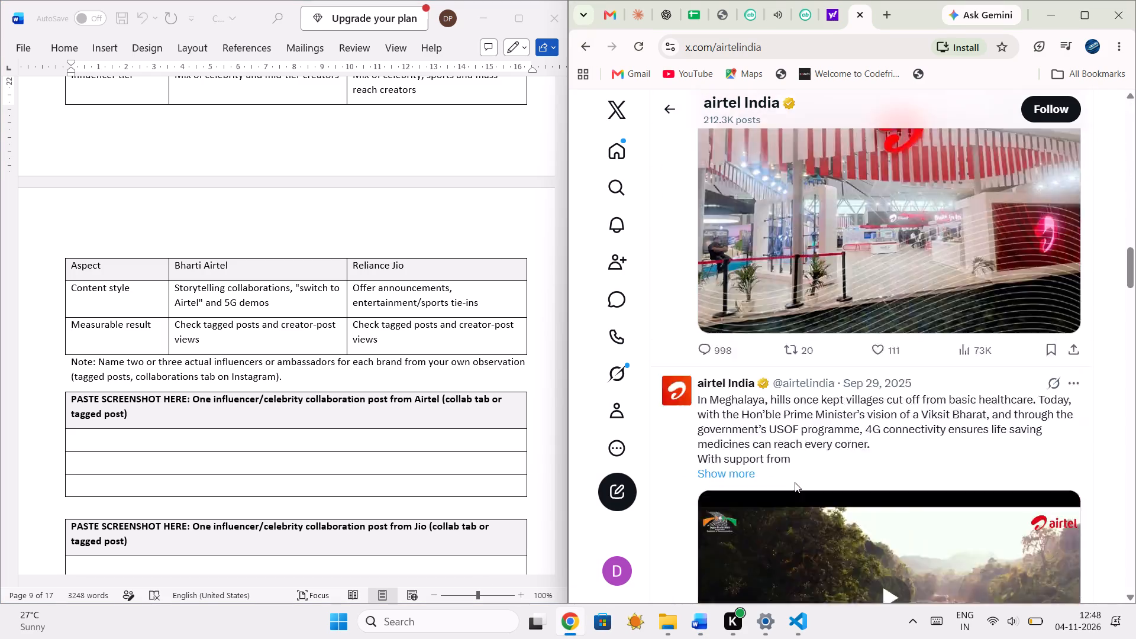
scroll(795, 482, "down", 5)
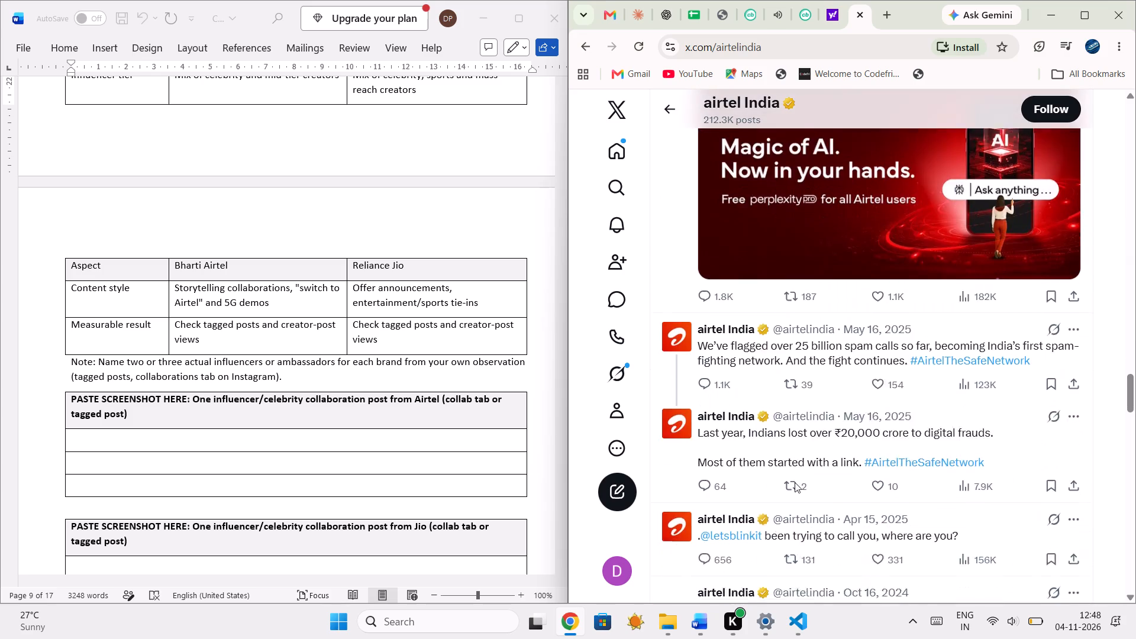
scroll(795, 482, "down", 5)
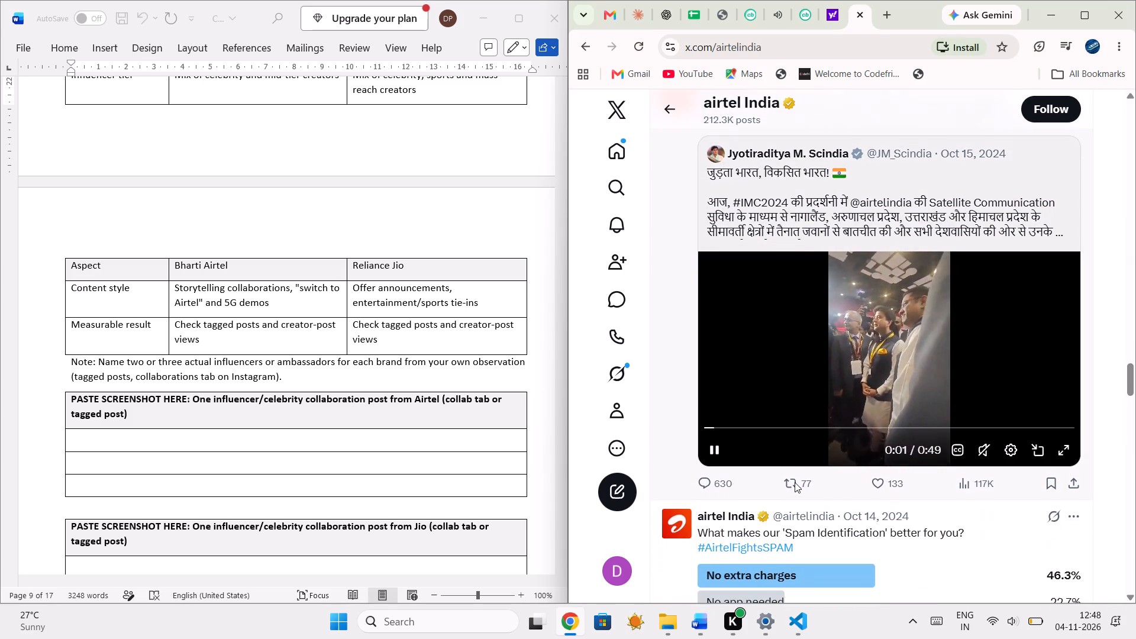
scroll(795, 482, "down", 5)
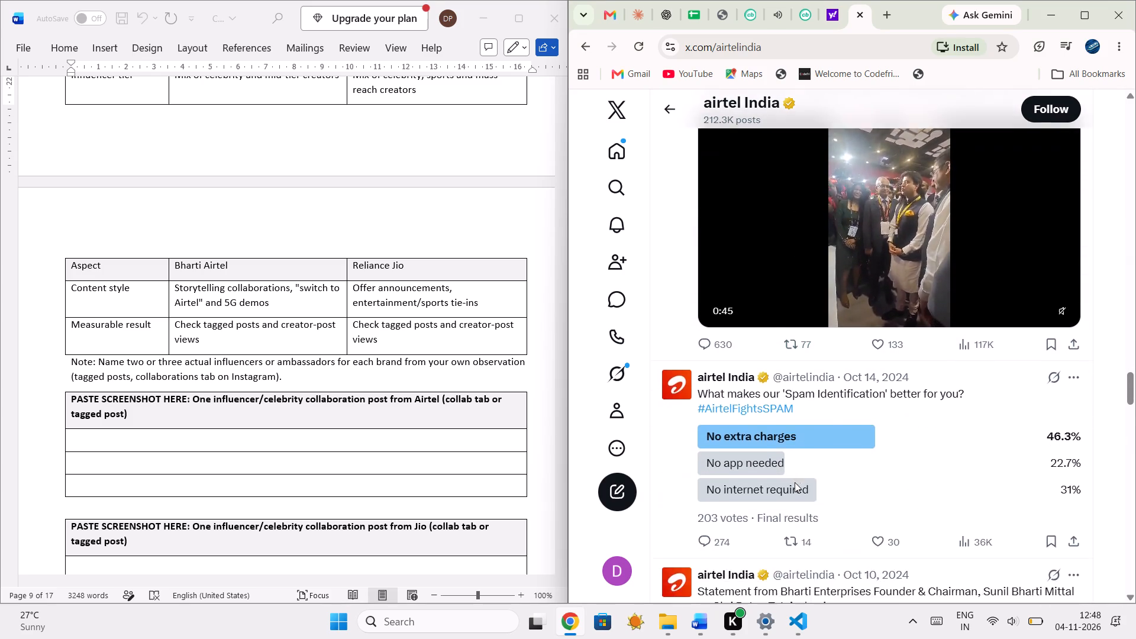
scroll(795, 482, "down", 7)
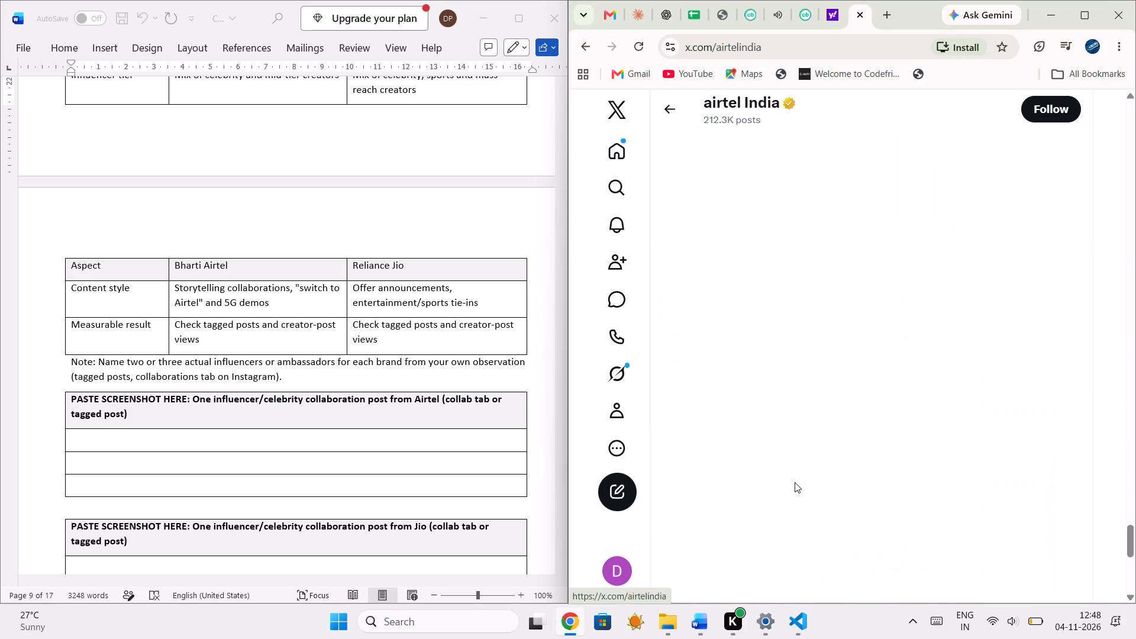
Examine airtel India's older 2024 posts on X for an influencer or celebrity collaboration to use in the report's Airtel placeholder.
scroll(795, 482, "down", 2)
scroll(795, 482, "up", 2)
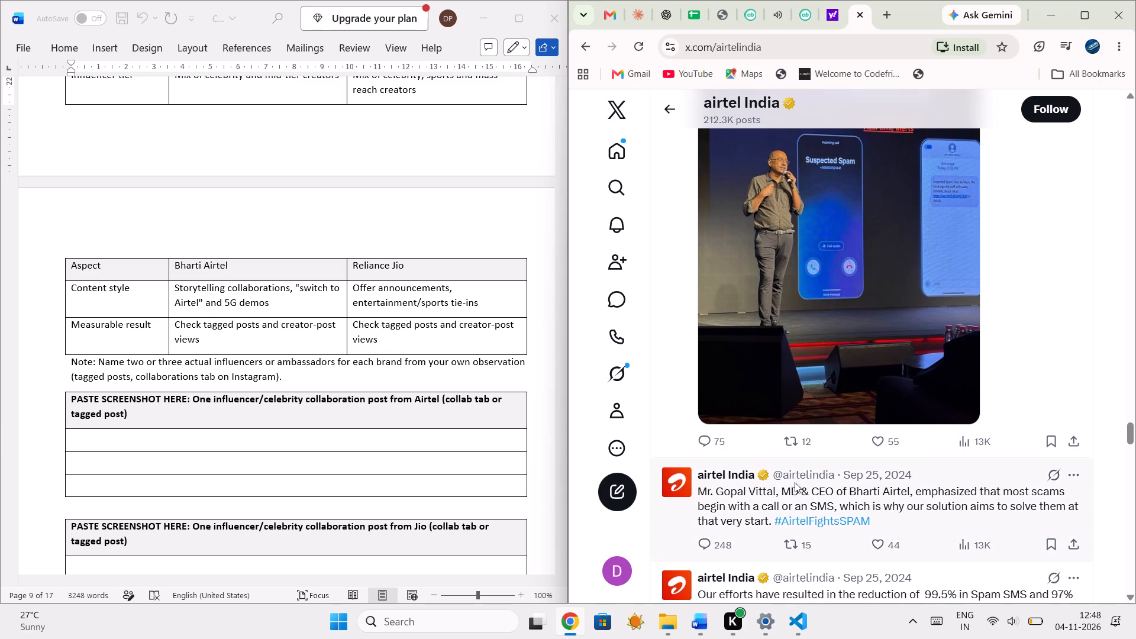
scroll(795, 482, "up", 3)
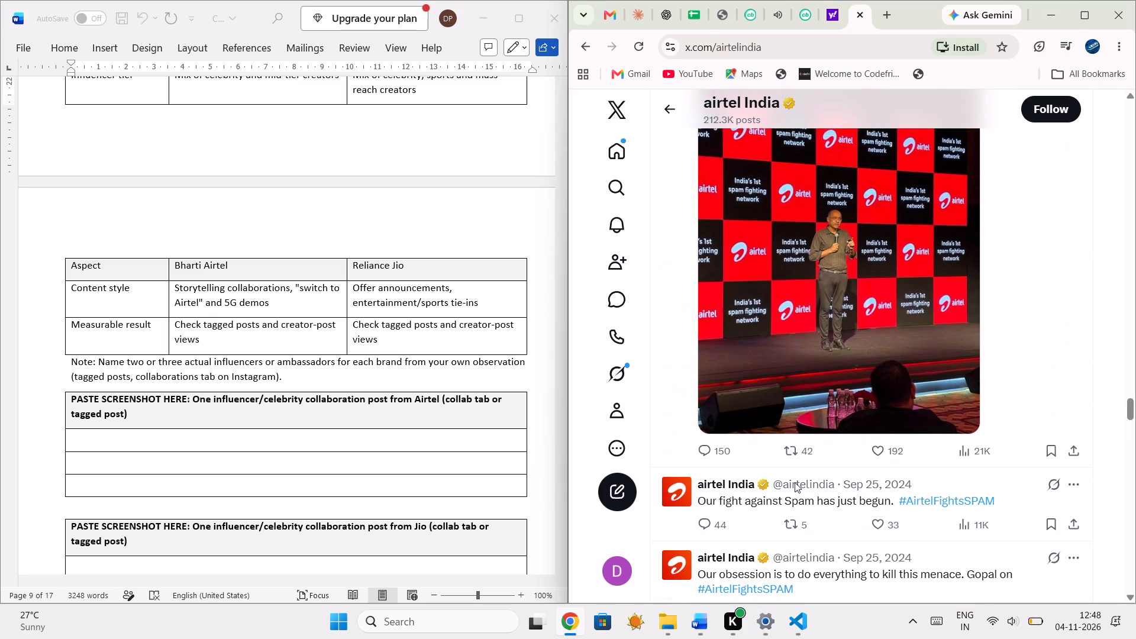
scroll(795, 482, "down", 7)
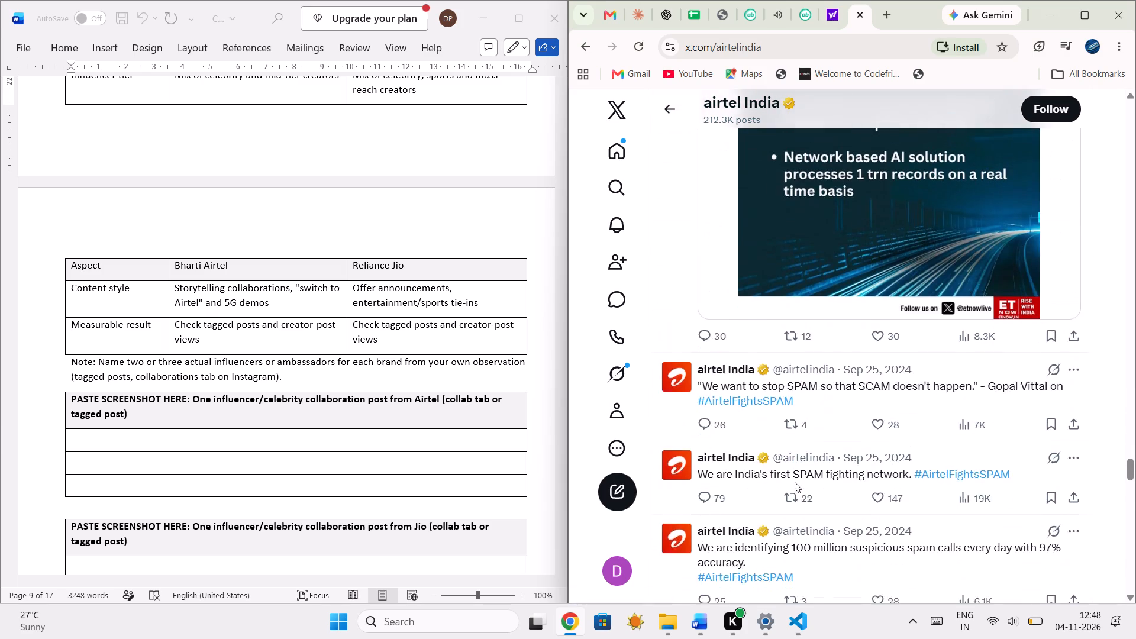
scroll(795, 482, "down", 5)
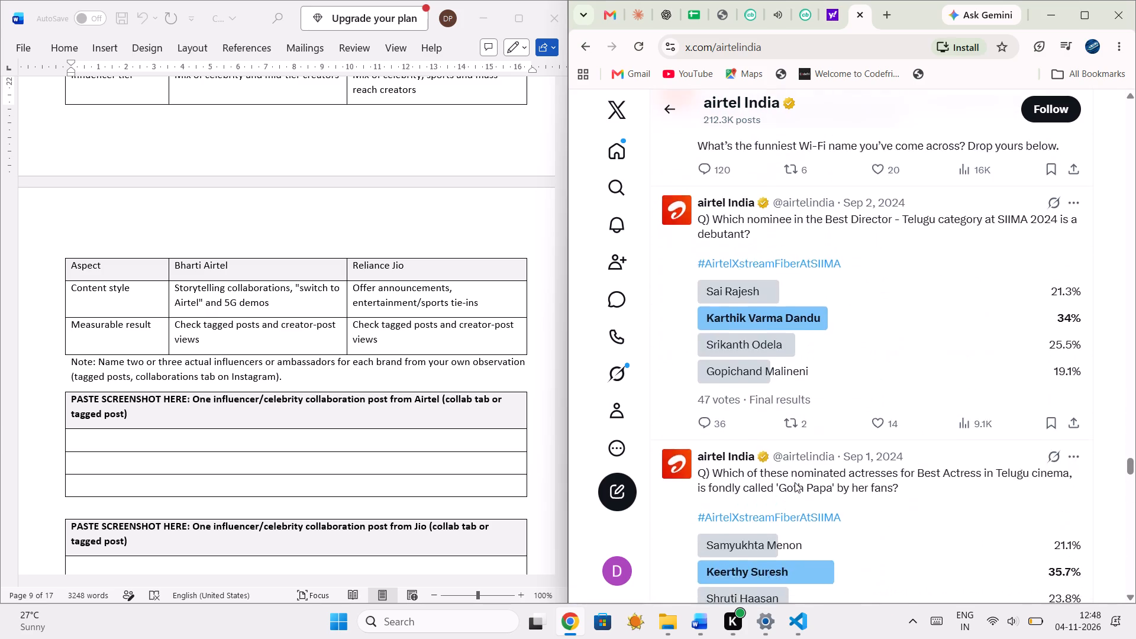
scroll(795, 482, "down", 6)
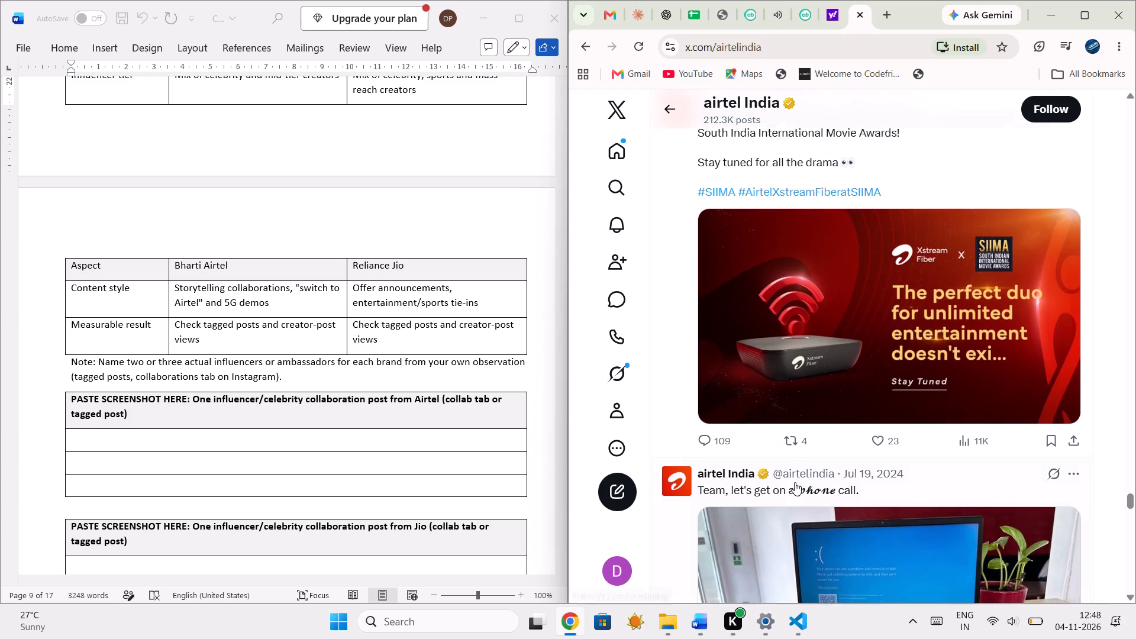
scroll(795, 482, "down", 8)
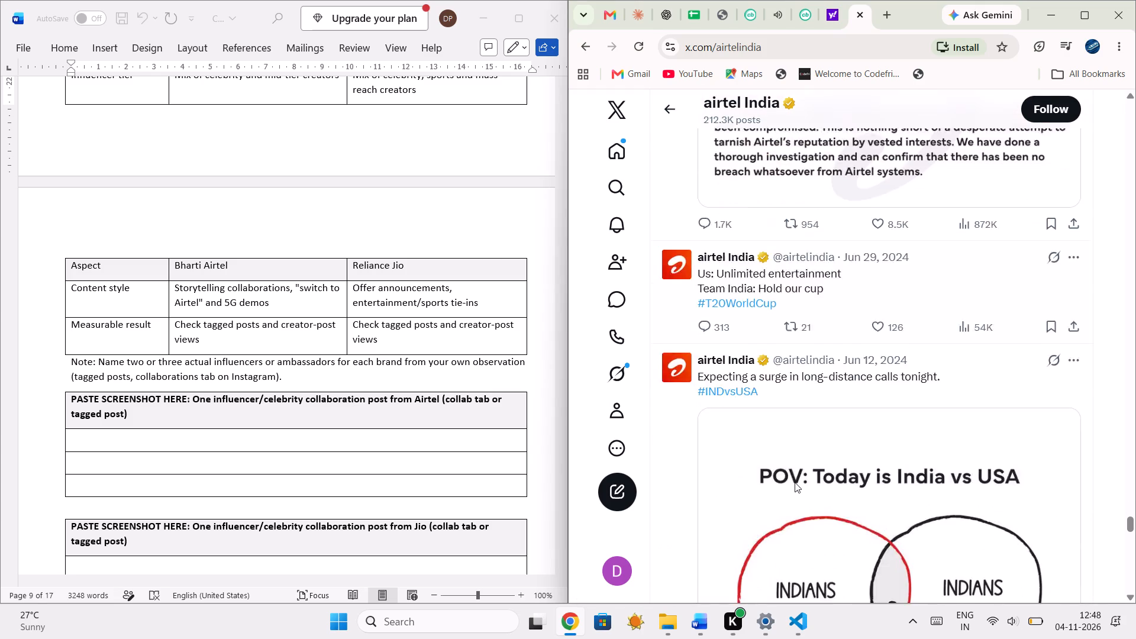
scroll(795, 482, "down", 7)
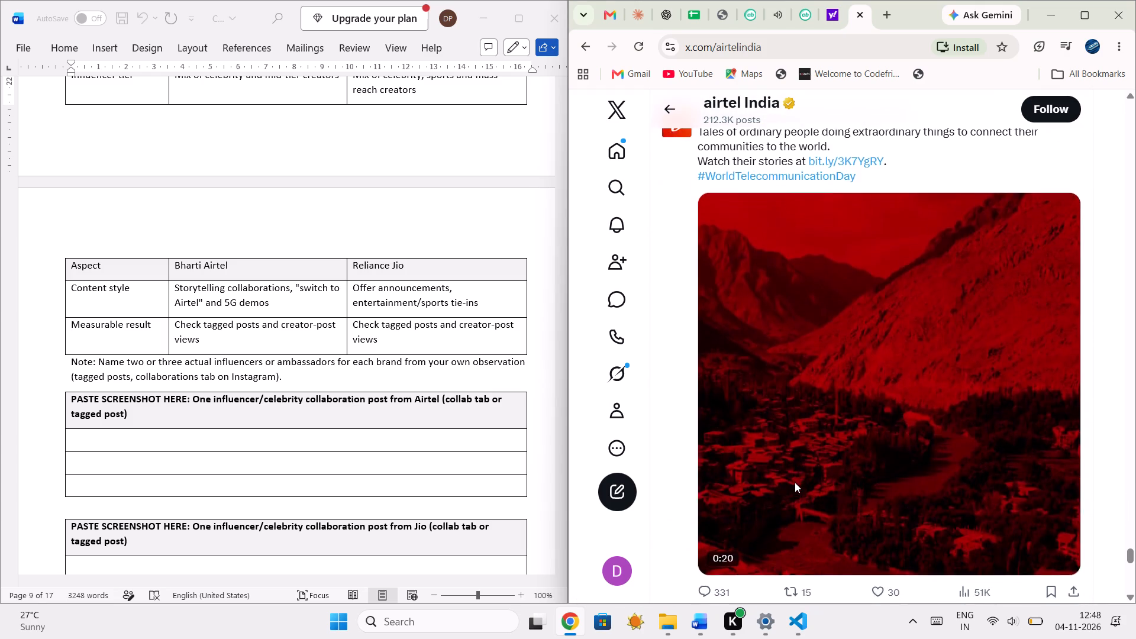
scroll(795, 482, "down", 7)
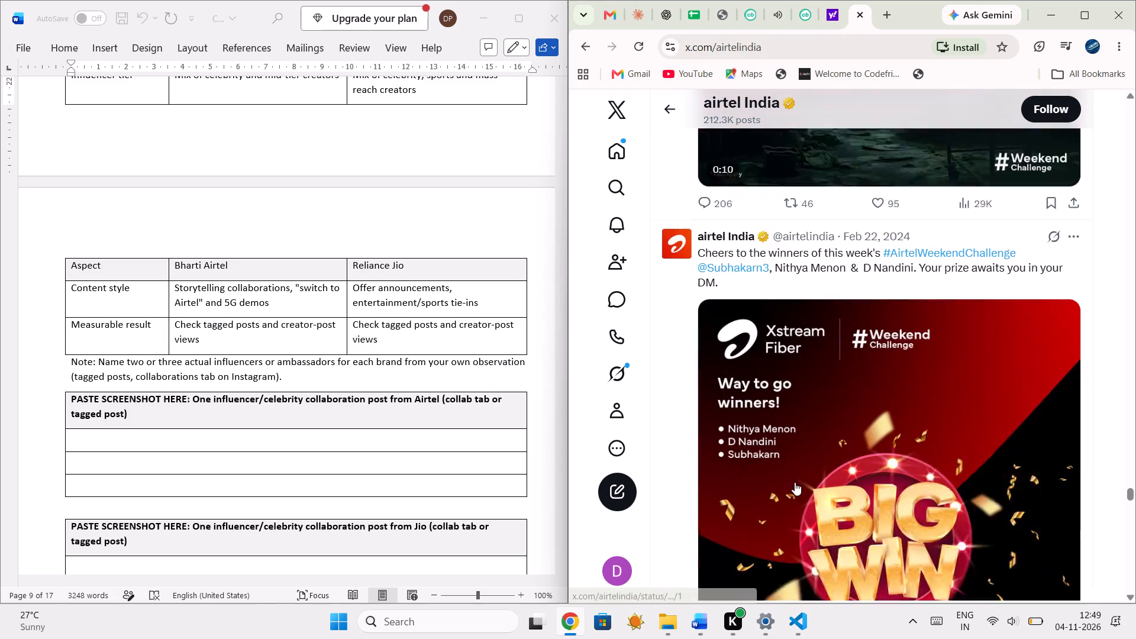
scroll(795, 482, "down", 6)
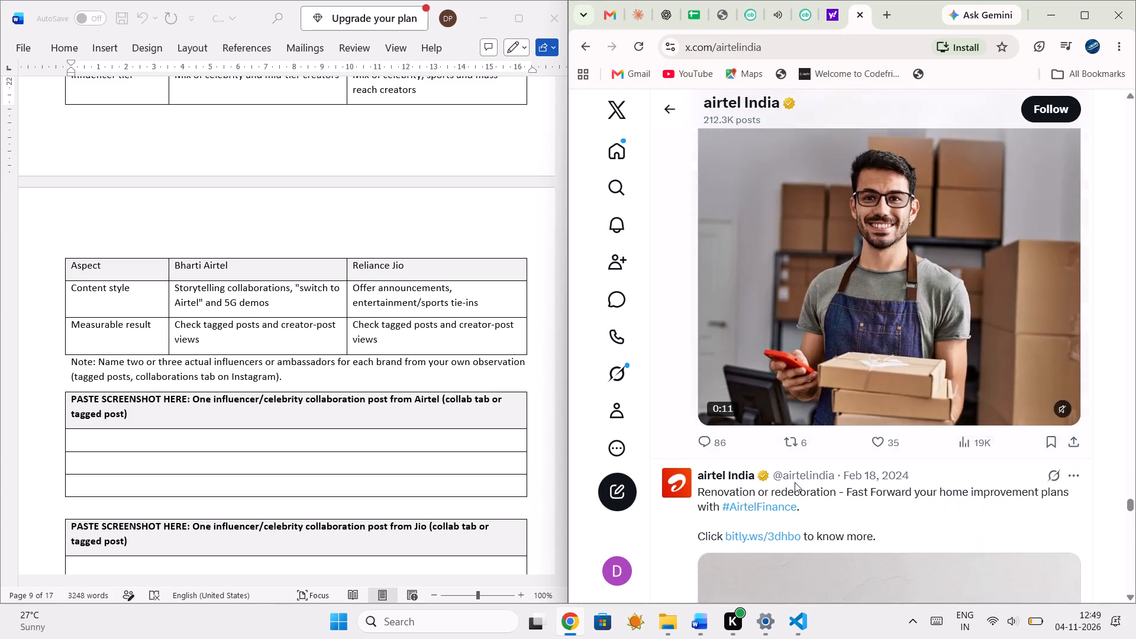
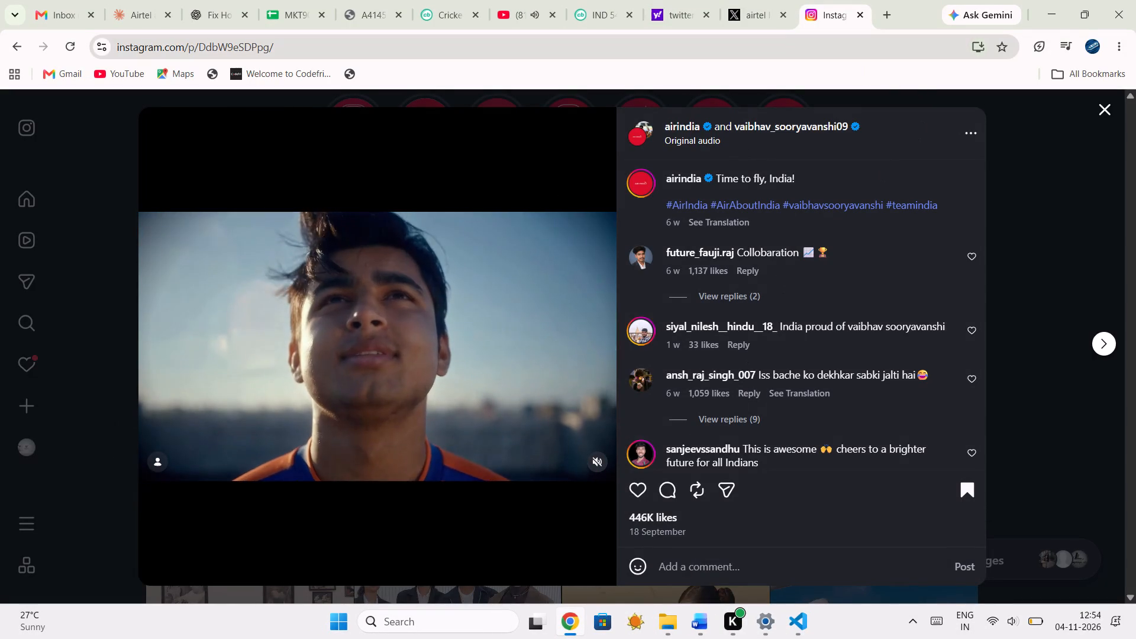
Paste the copied screenshot of the airindia and vaibhav_sooryavanshi09 Instagram post into the Airtel influencer/celebrity collaboration placeholder of the report.
left_click(1104, 109)
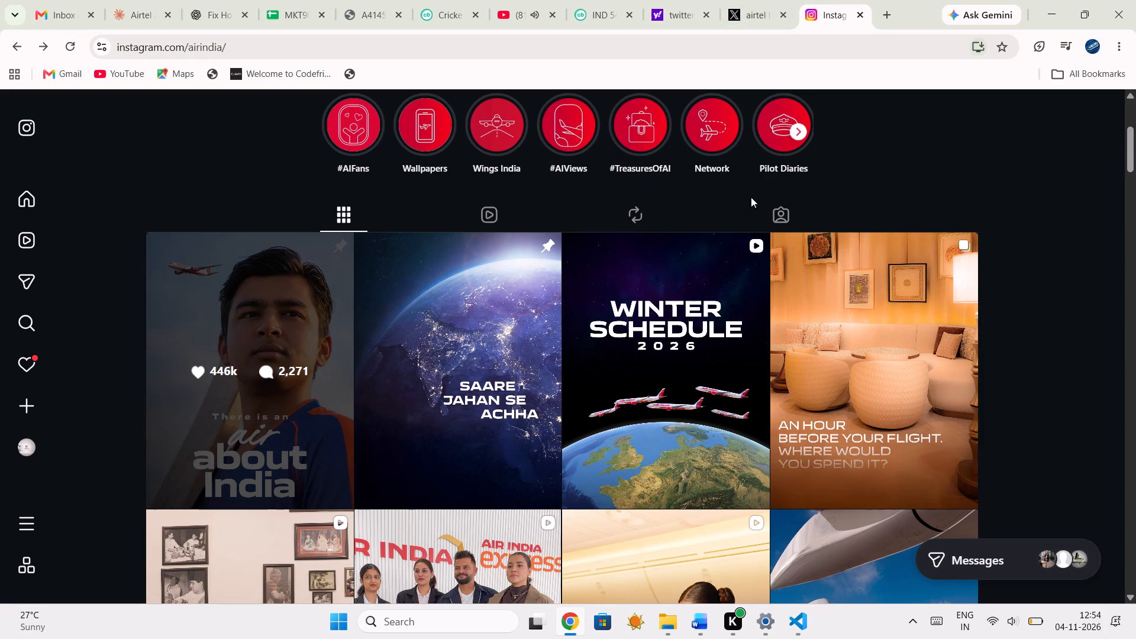
left_click(695, 624)
left_click(830, 565)
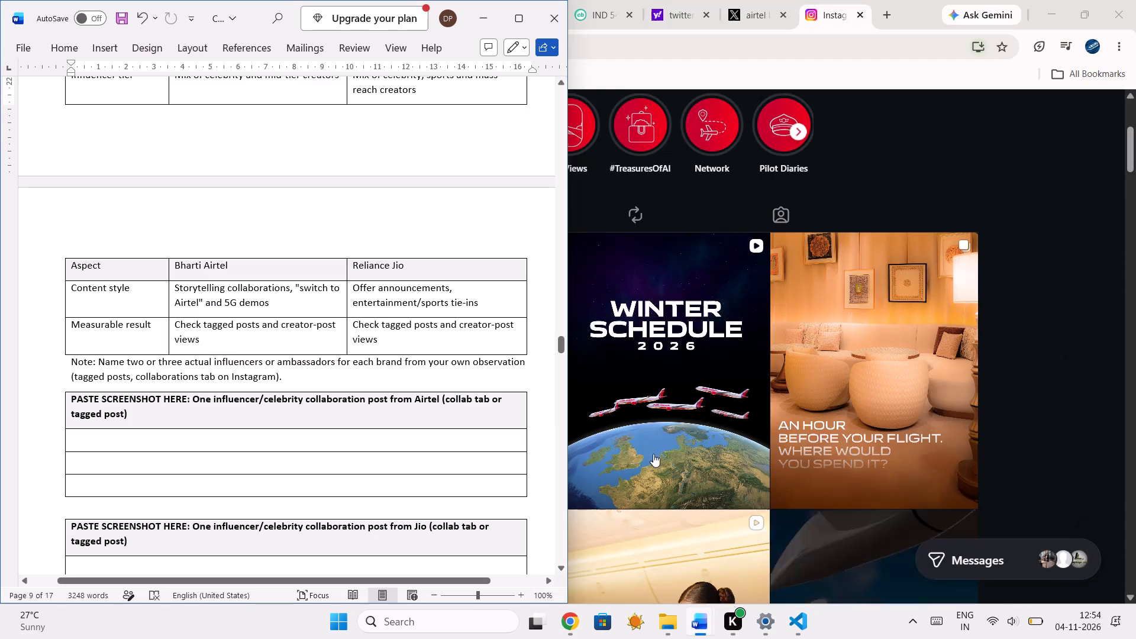
left_click(150, 443)
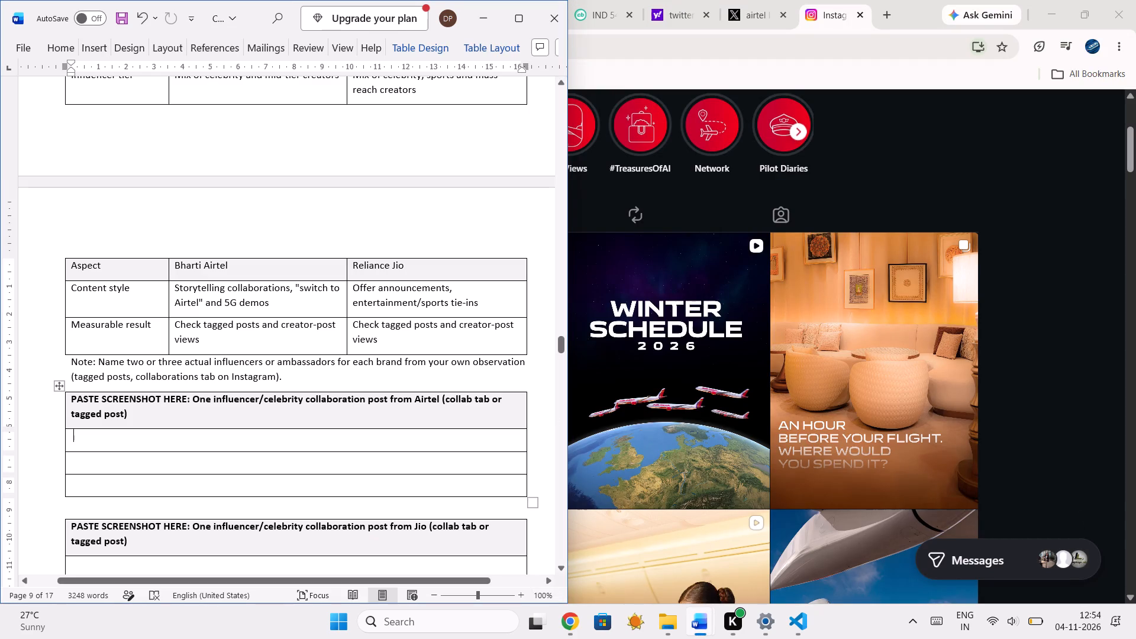
key("ctrl+v")
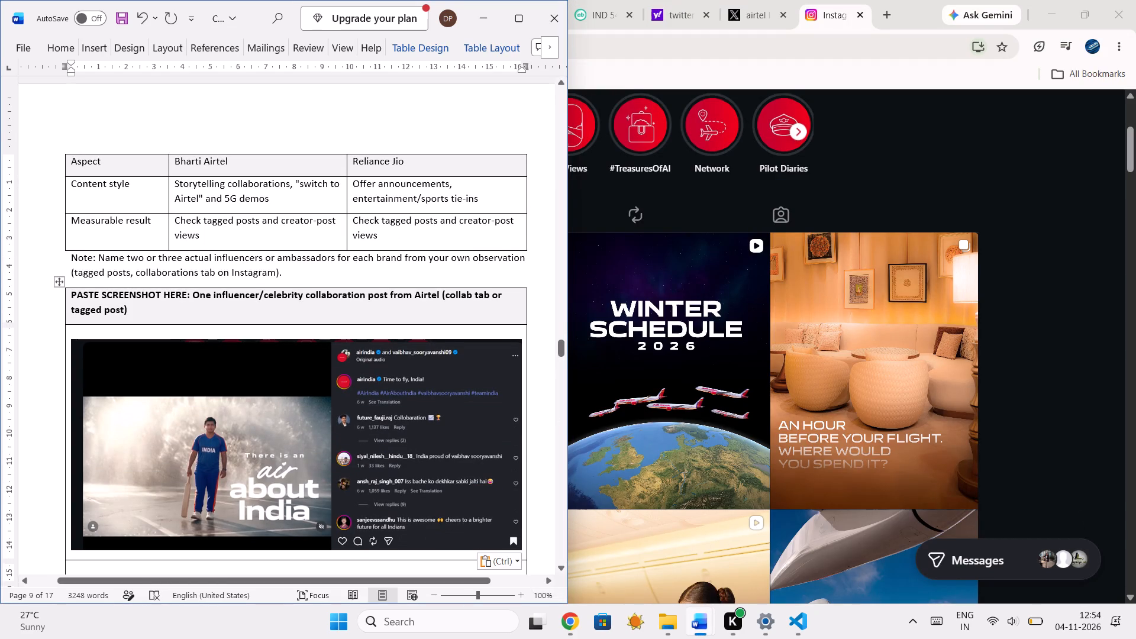
Find the Jio influencer/celebrity collaboration placeholder in the report and arrange the browser side by side with the document.
scroll(299, 415, "down", 1)
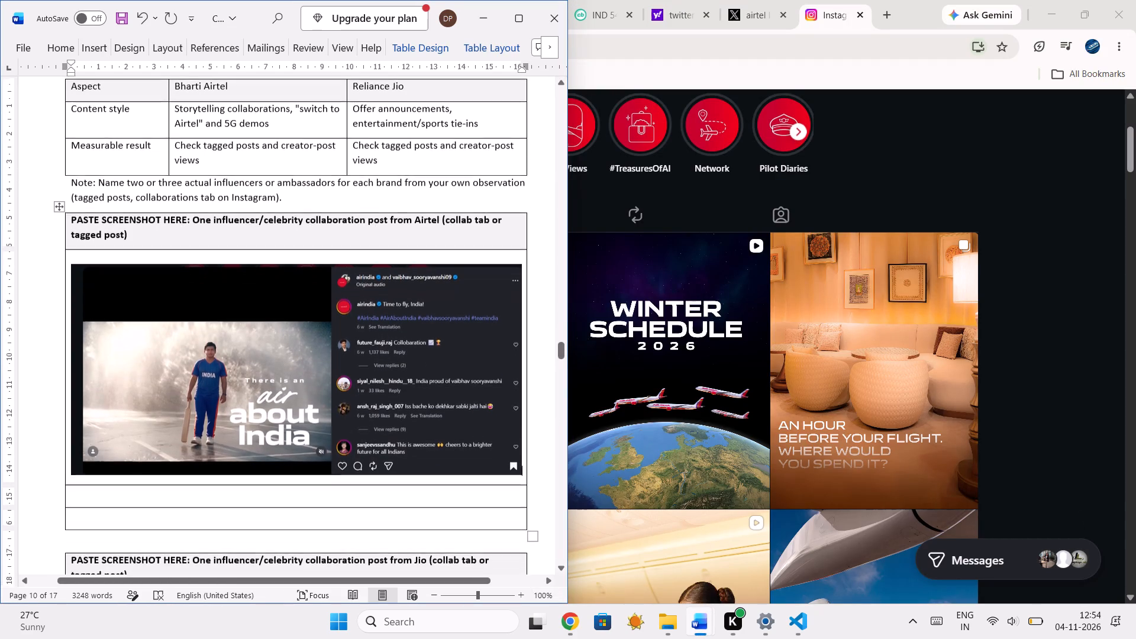
scroll(299, 415, "down", 2)
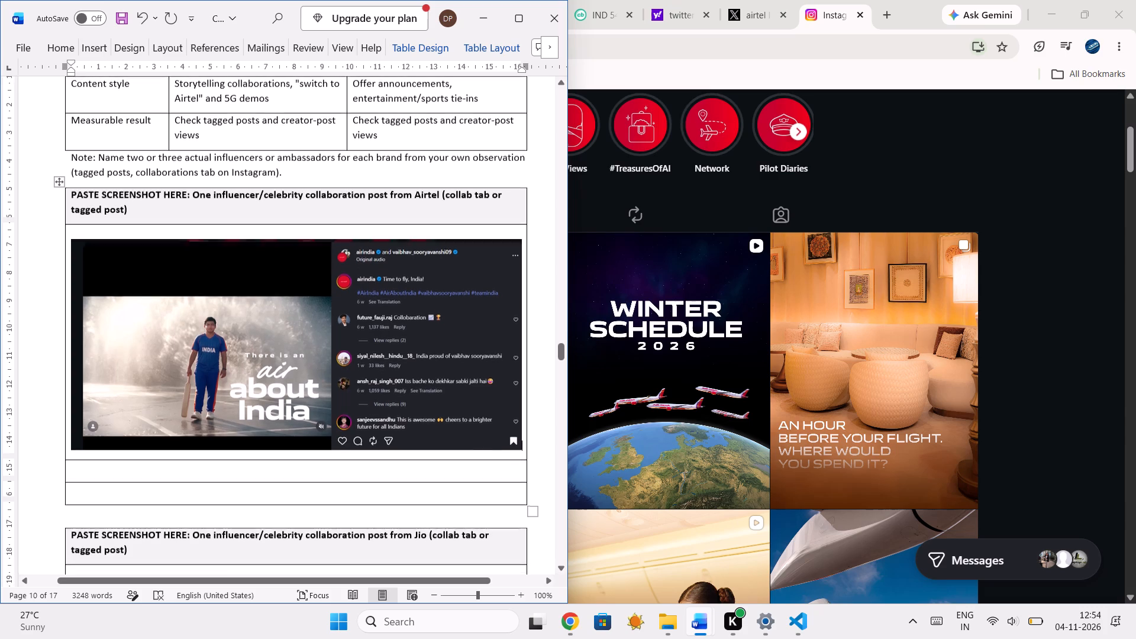
scroll(299, 415, "down", 1)
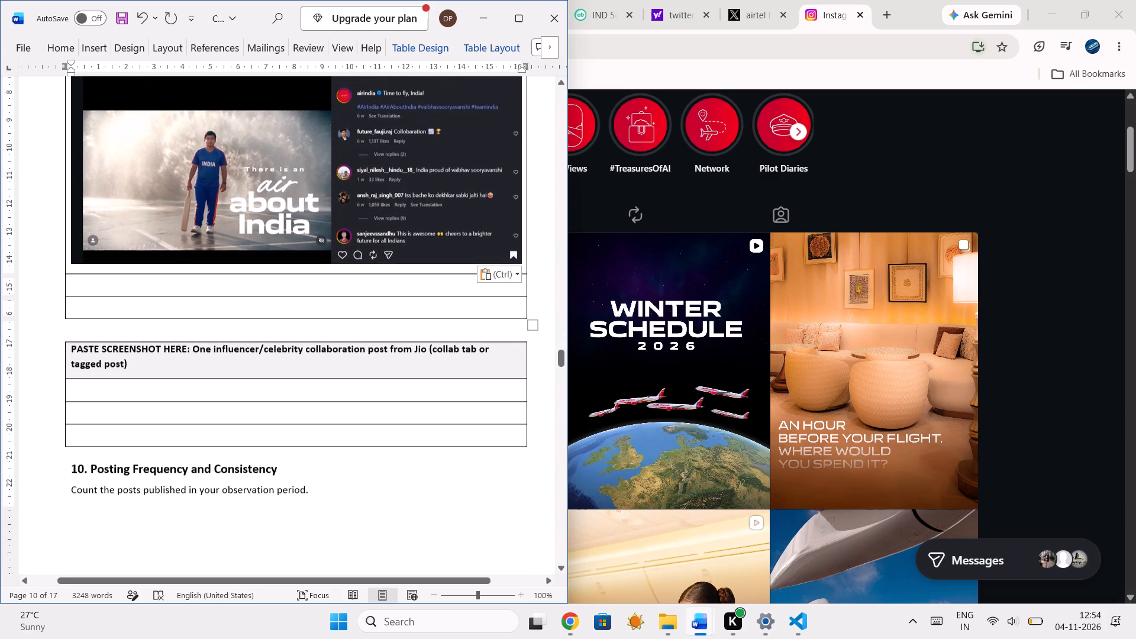
scroll(299, 415, "down", 1)
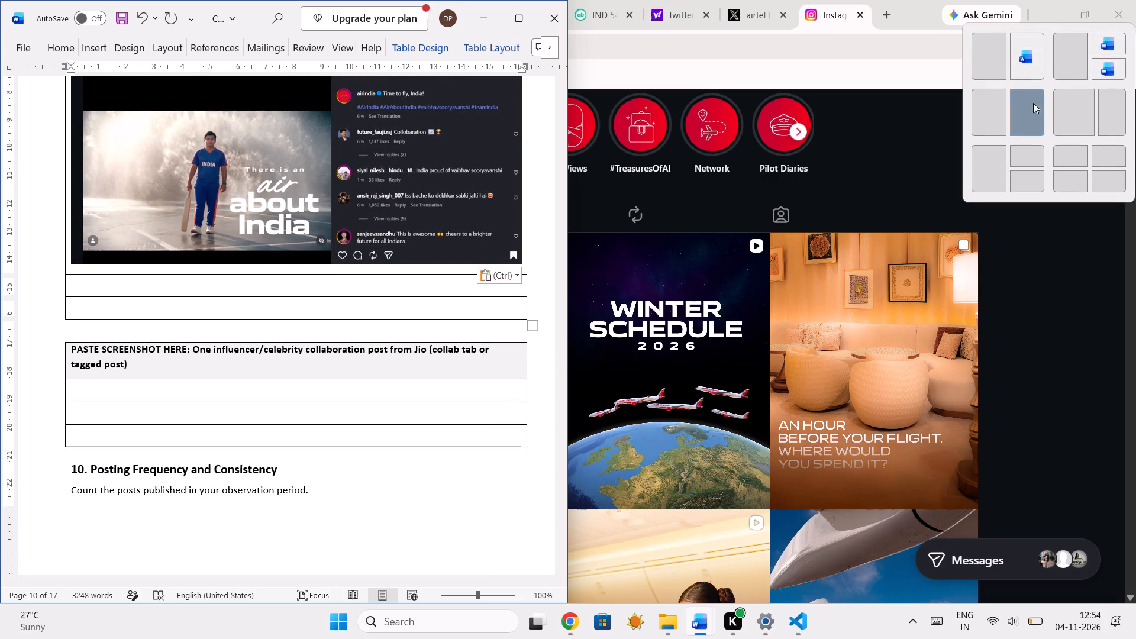
left_click(1029, 111)
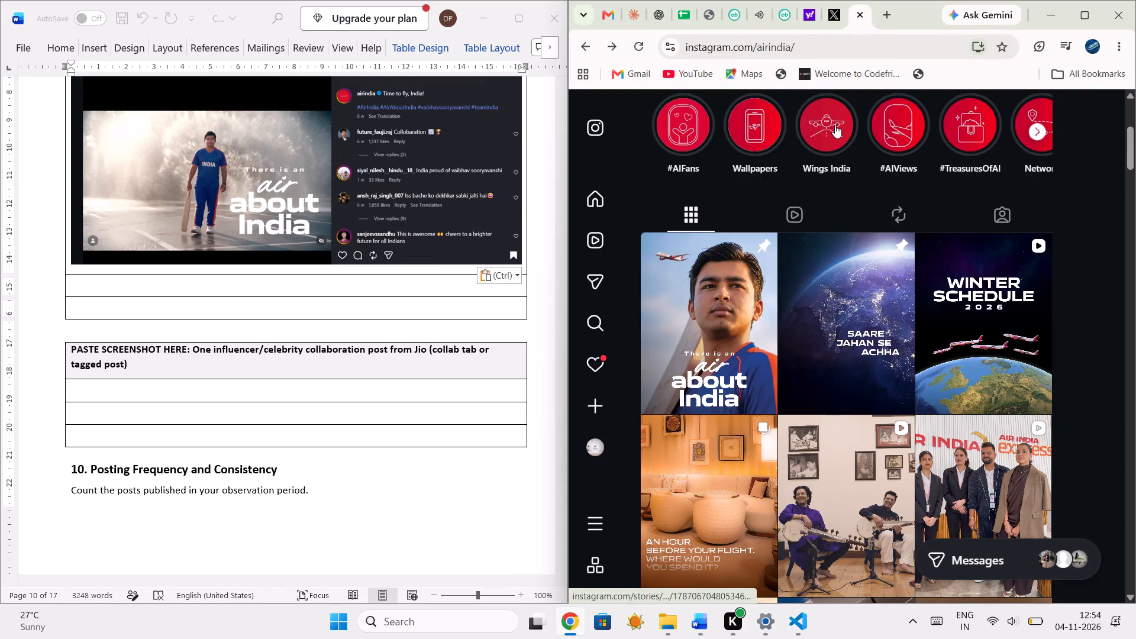
Search Instagram for "jio" and open the reliancejio profile.
scroll(834, 125, "up", 4)
left_click(593, 321)
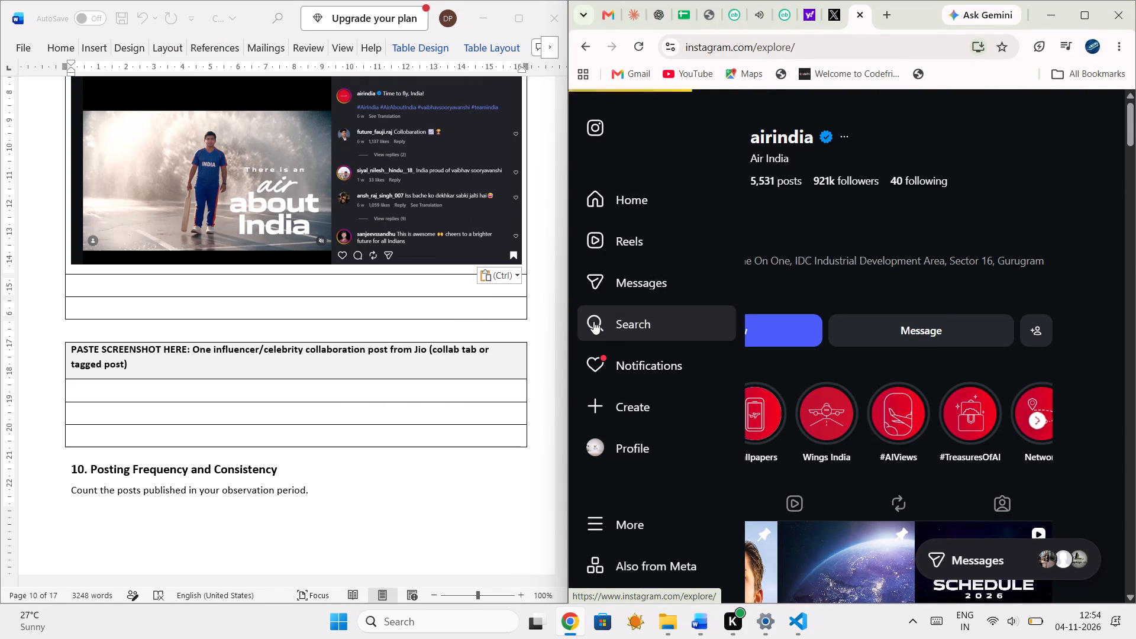
left_click(804, 123)
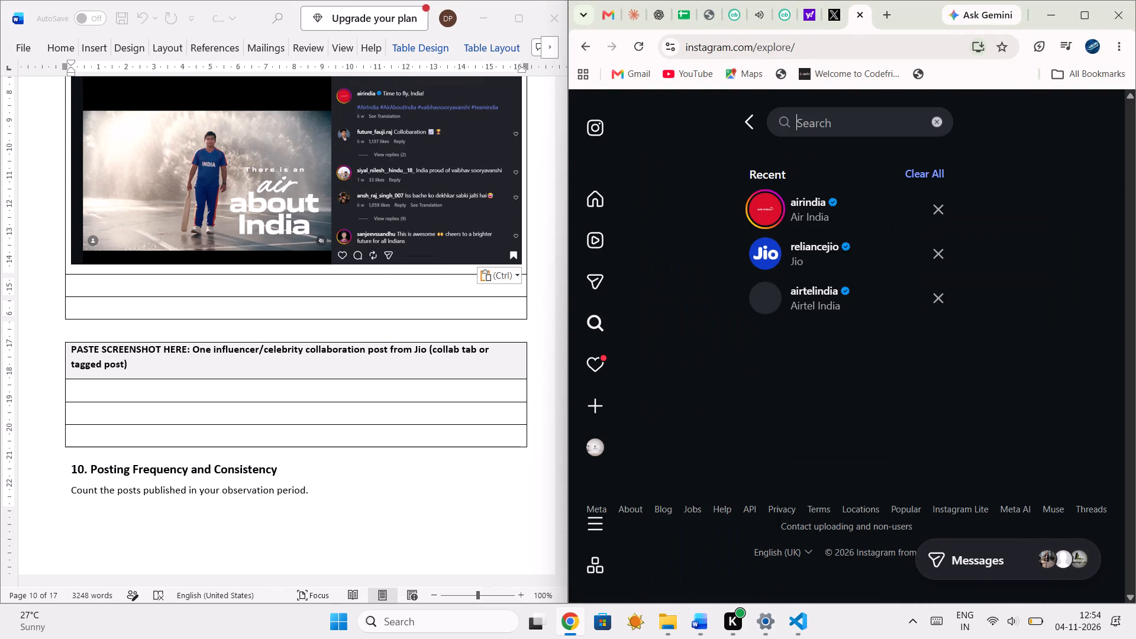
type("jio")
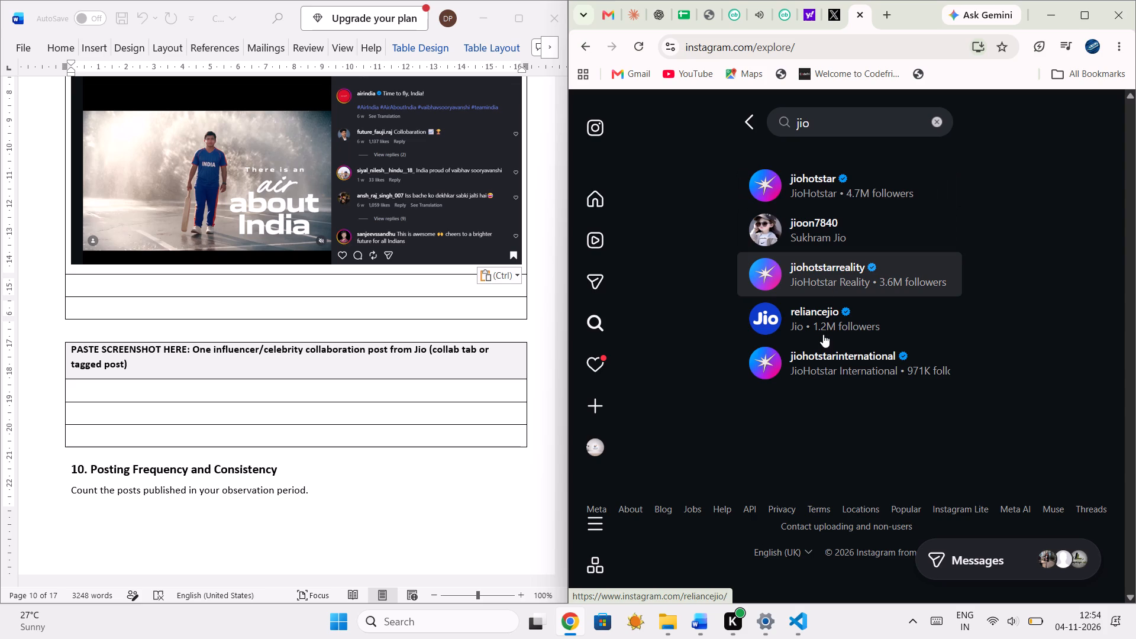
left_click(821, 319)
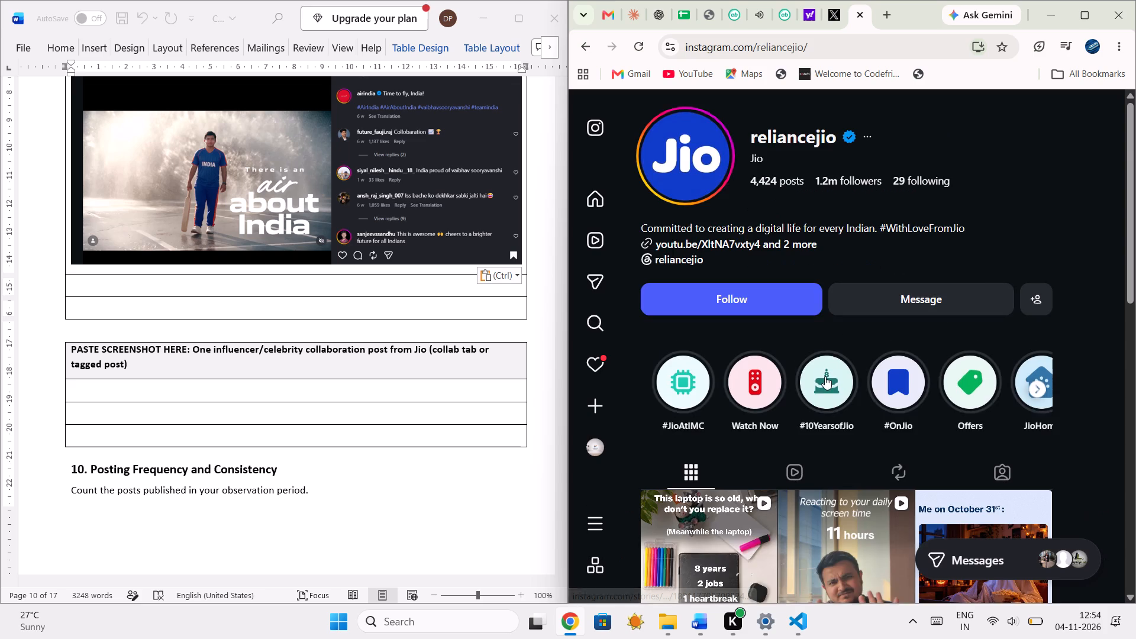
Examine reliancejio's Instagram posts for an influencer or celebrity collaboration that suits the Jio placeholder.
scroll(825, 376, "down", 2)
scroll(775, 499, "down", 3)
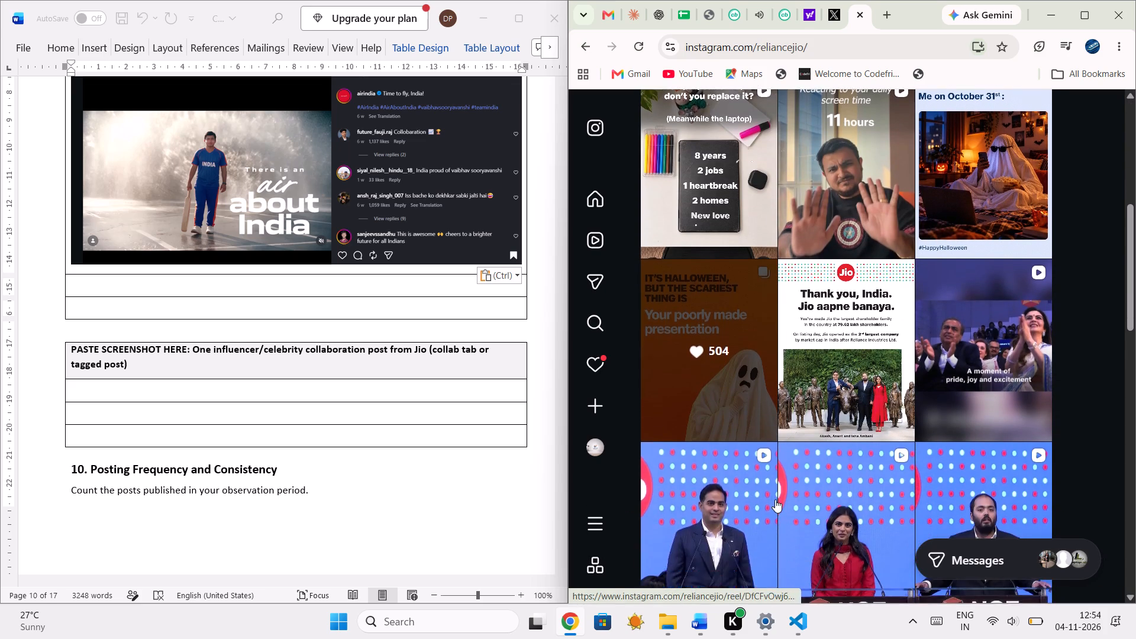
scroll(775, 499, "down", 4)
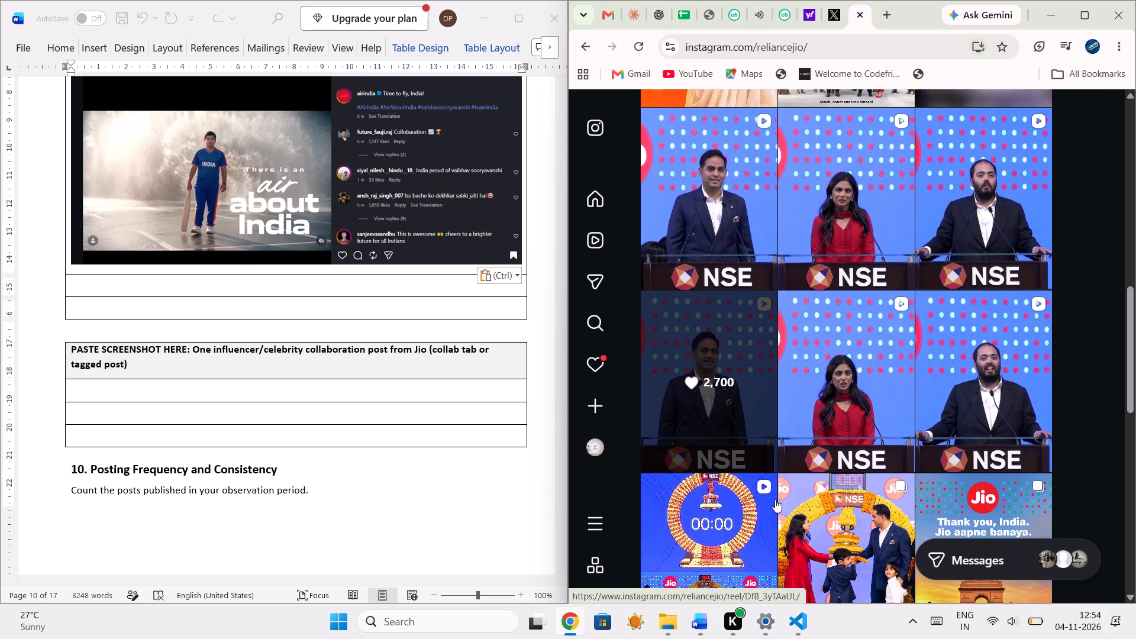
scroll(775, 499, "down", 4)
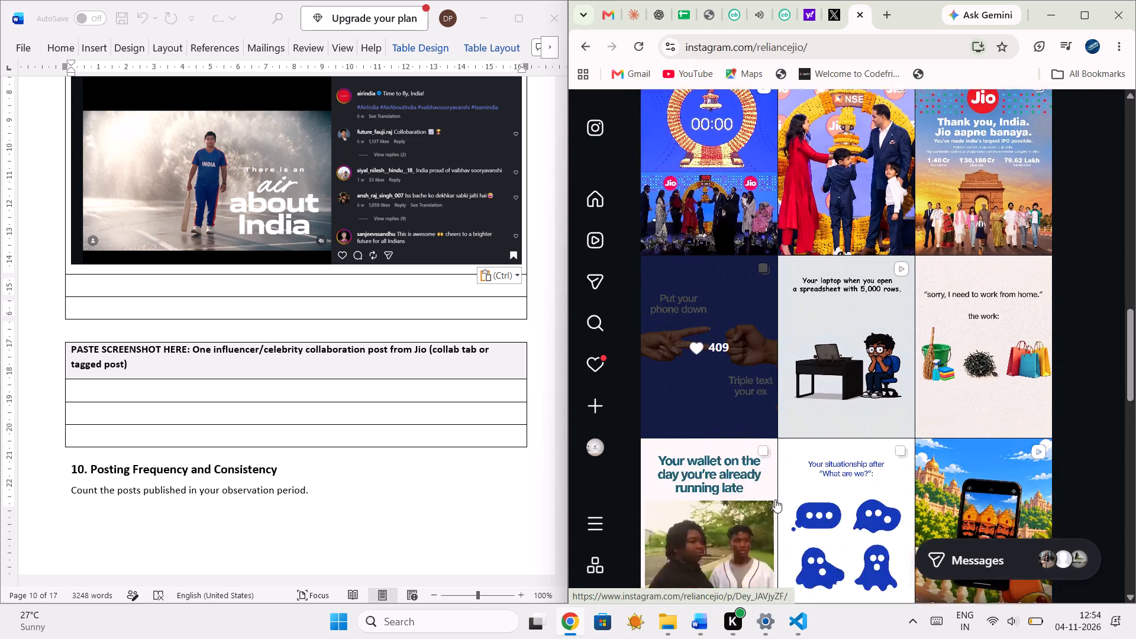
scroll(775, 499, "down", 5)
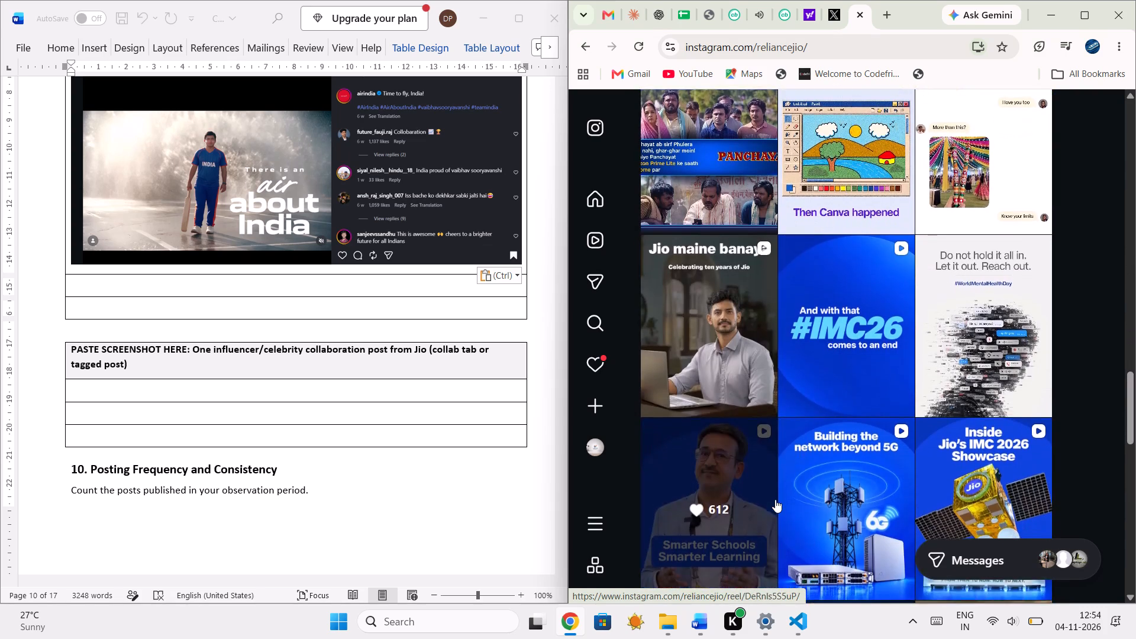
scroll(775, 499, "down", 3)
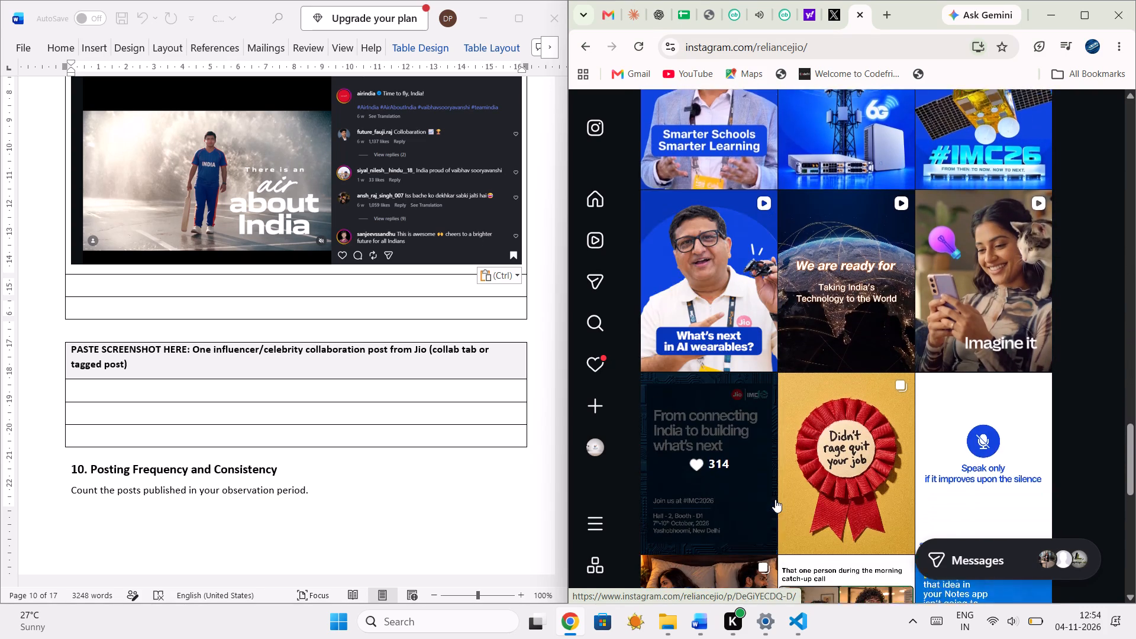
scroll(775, 499, "down", 3)
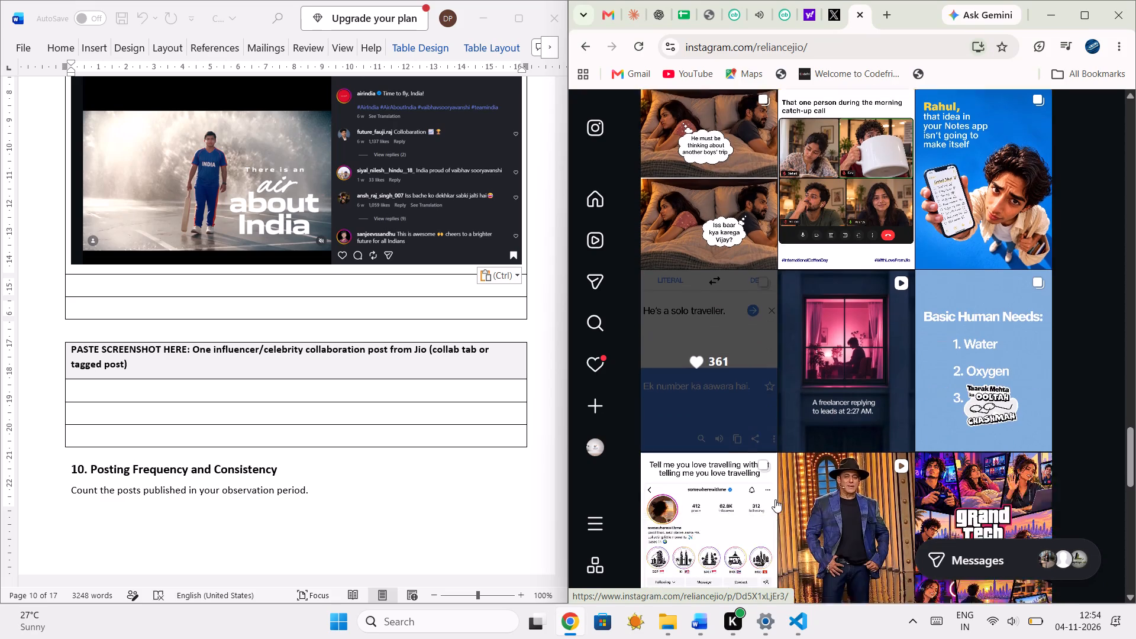
scroll(775, 499, "down", 3)
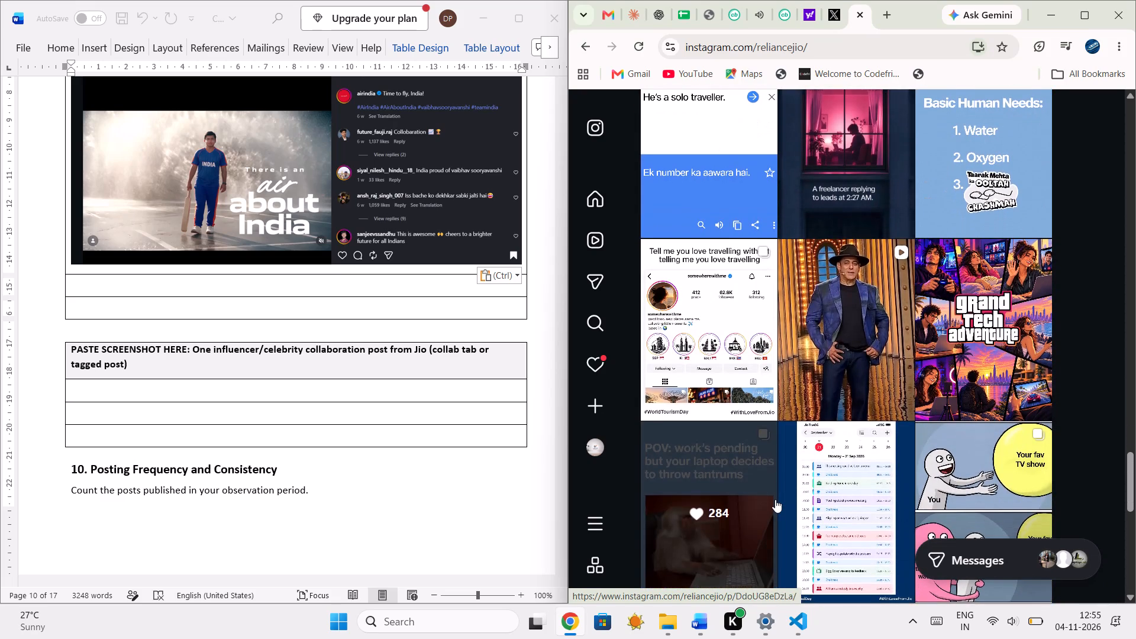
scroll(775, 499, "down", 1)
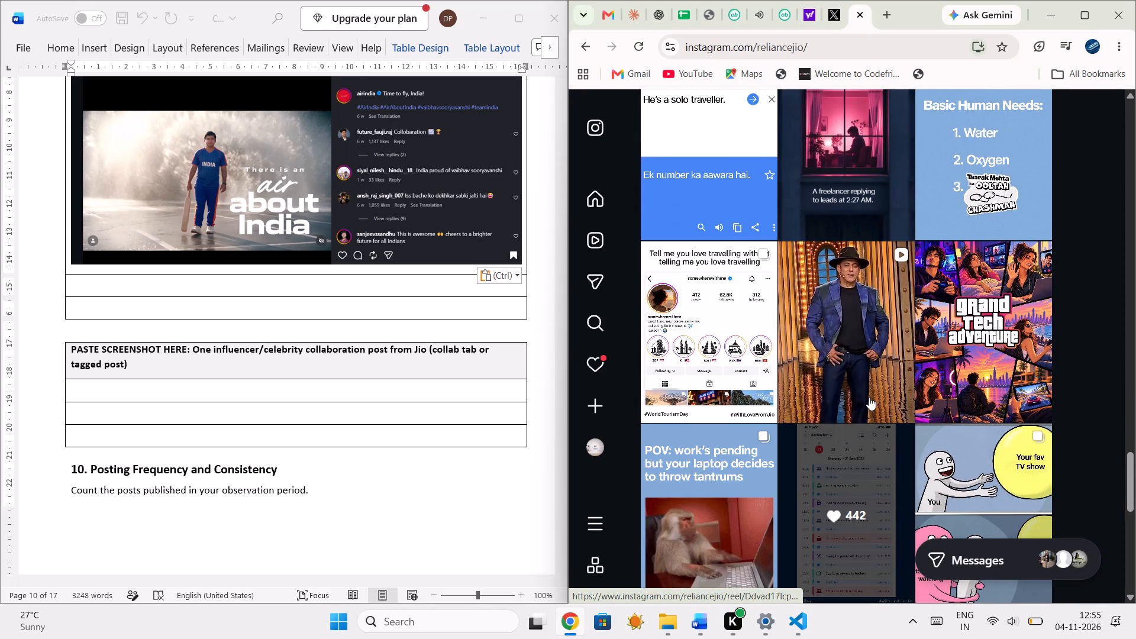
scroll(869, 397, "down", 4)
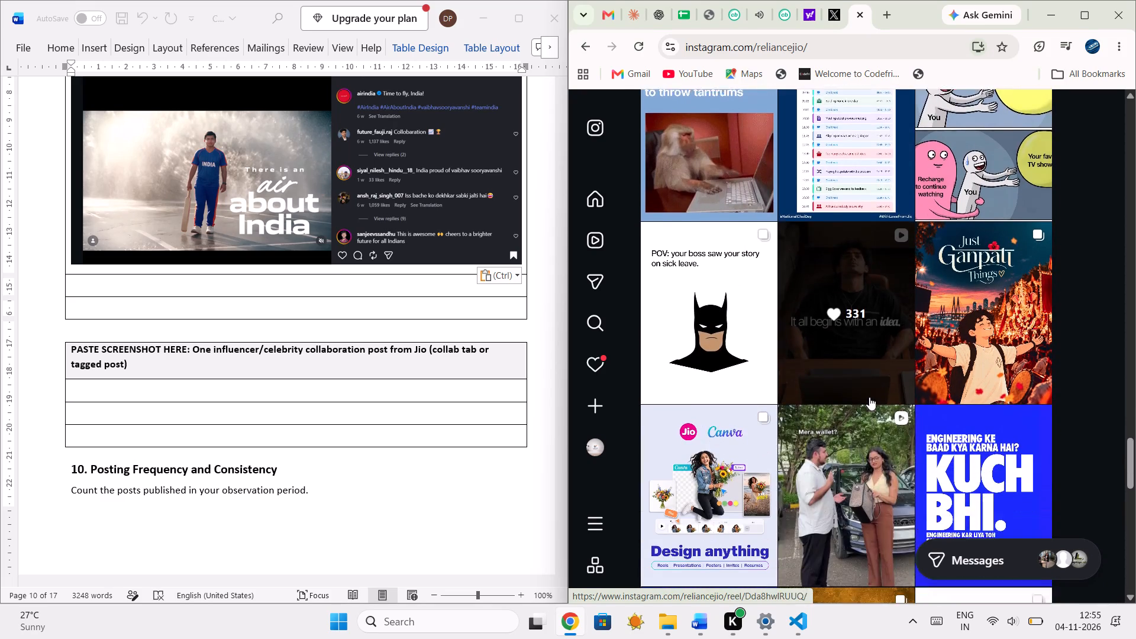
scroll(869, 397, "down", 4)
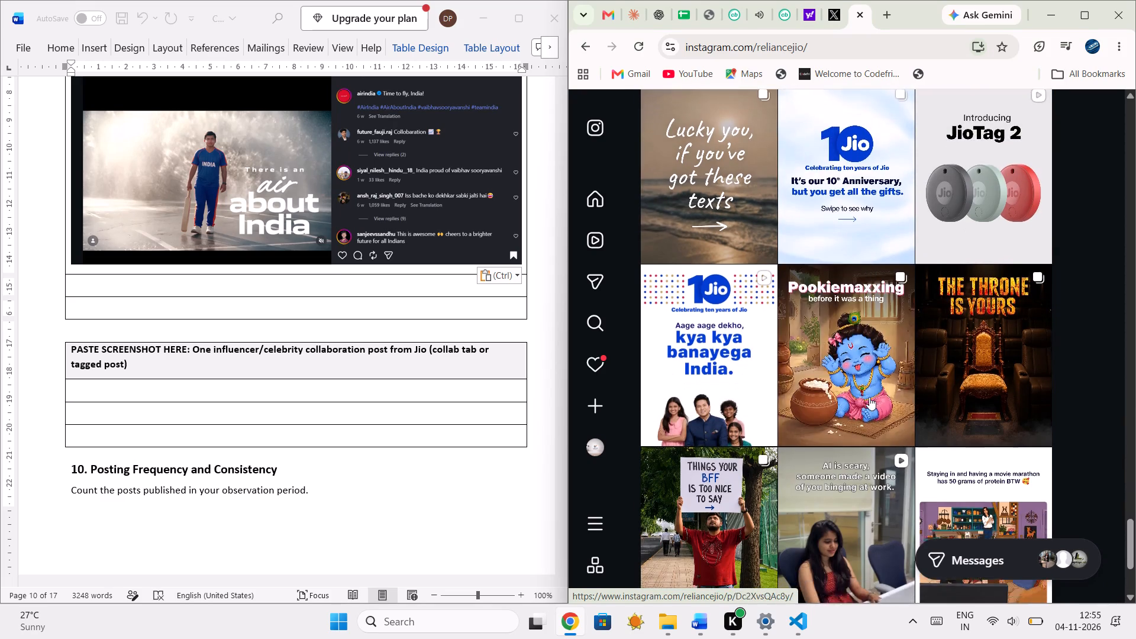
scroll(869, 397, "up", 1)
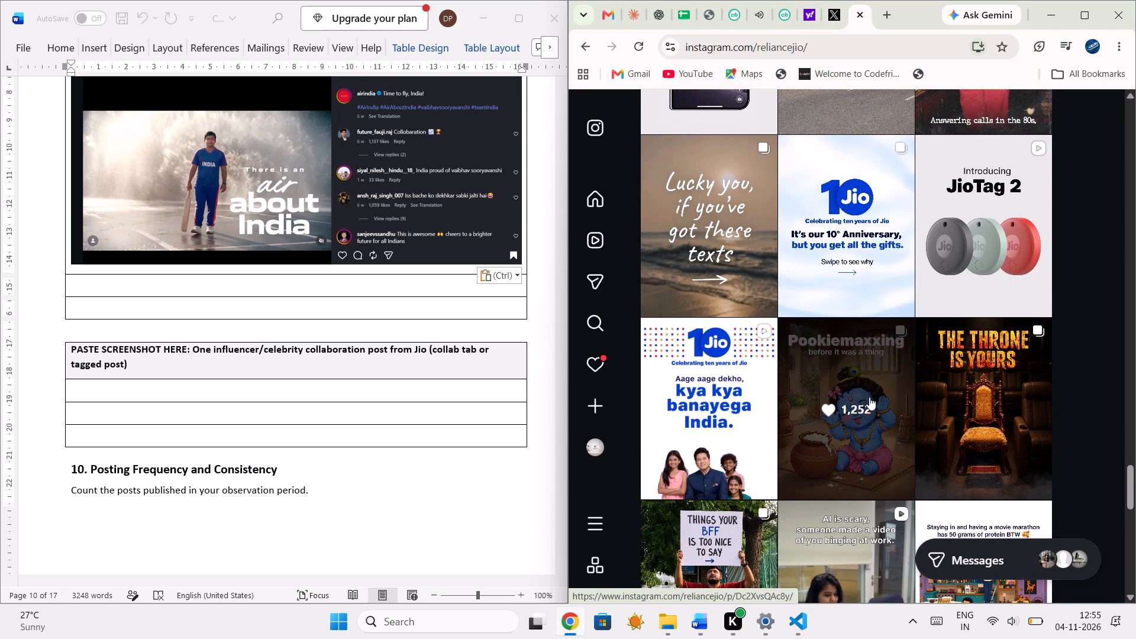
scroll(869, 397, "down", 1)
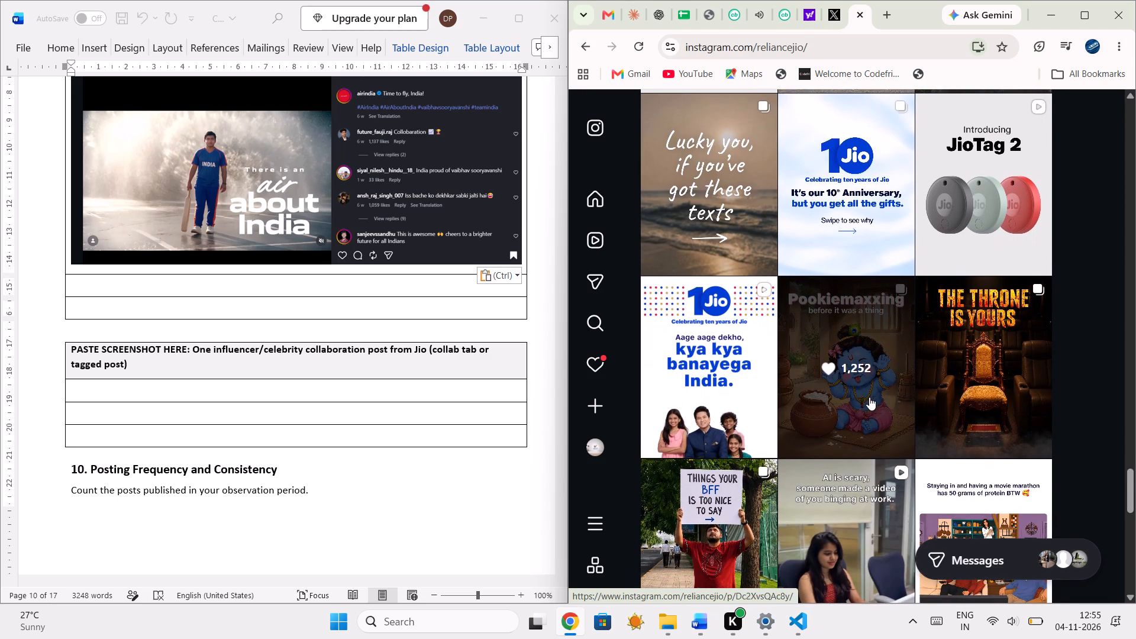
scroll(869, 397, "down", 1)
Open reliancejio's "Aage aage dekho, kya kya banayega India" tenth-anniversary post and maximize the browser window.
left_click(709, 377)
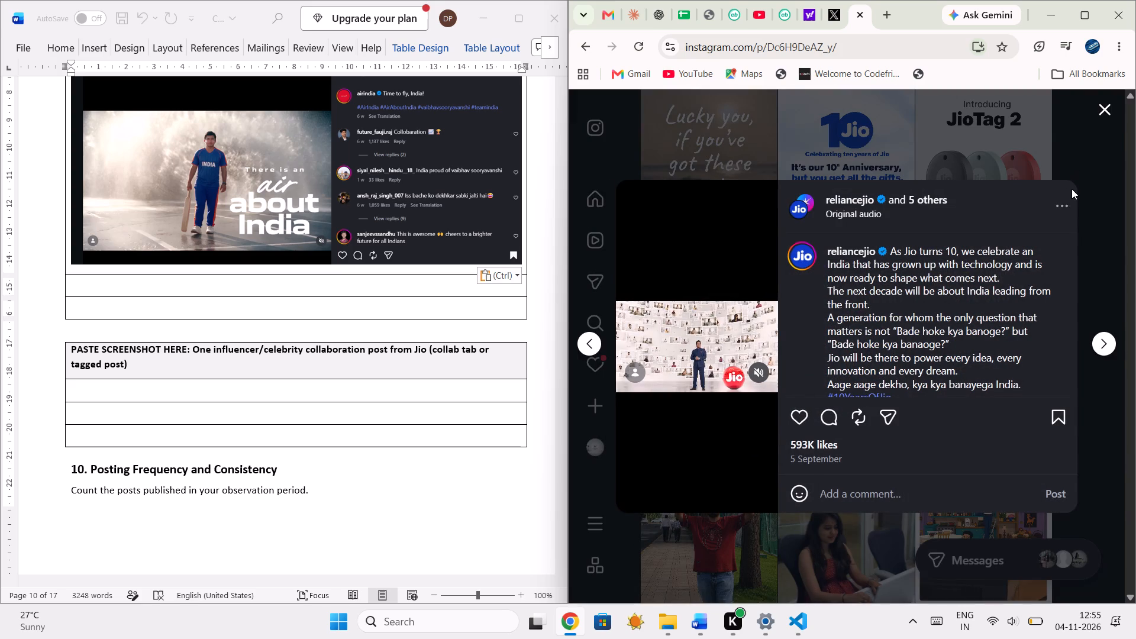
left_click(1084, 12)
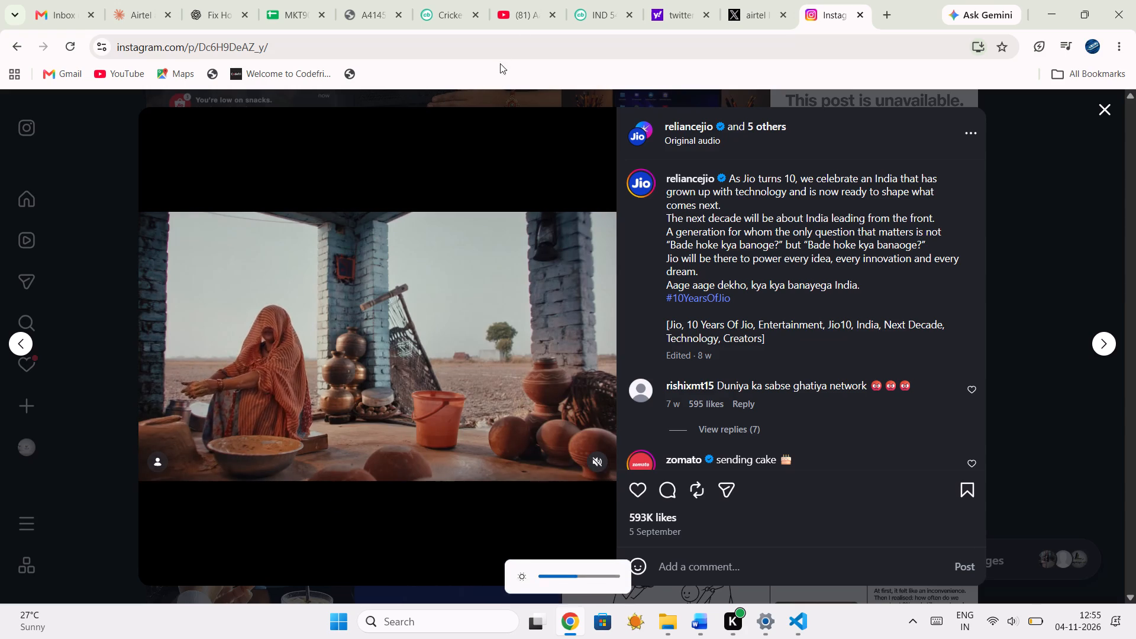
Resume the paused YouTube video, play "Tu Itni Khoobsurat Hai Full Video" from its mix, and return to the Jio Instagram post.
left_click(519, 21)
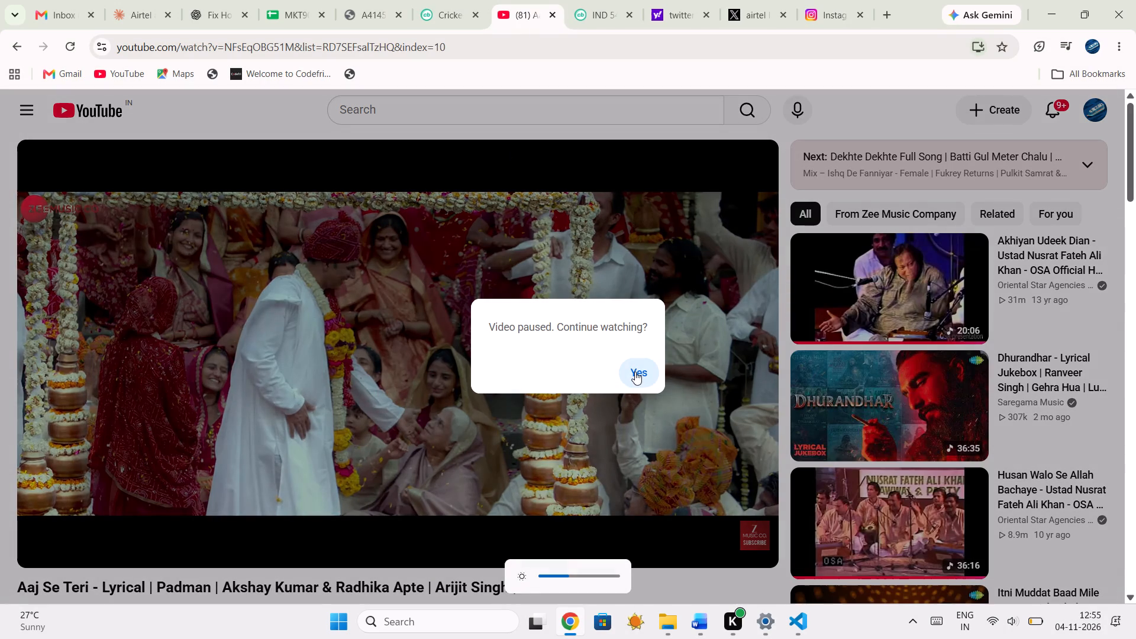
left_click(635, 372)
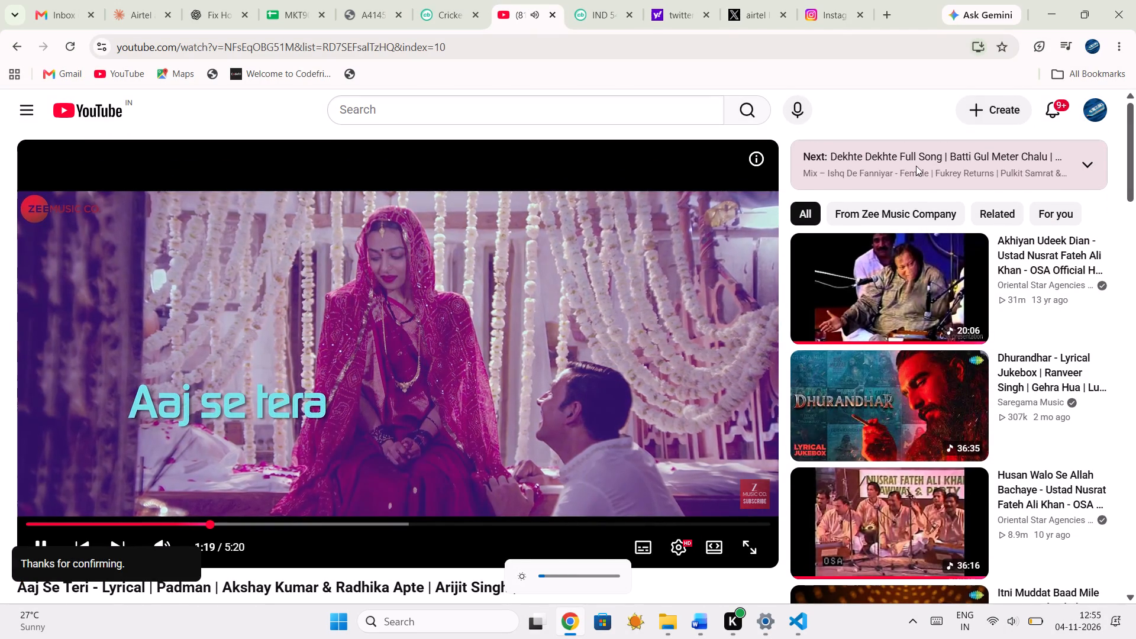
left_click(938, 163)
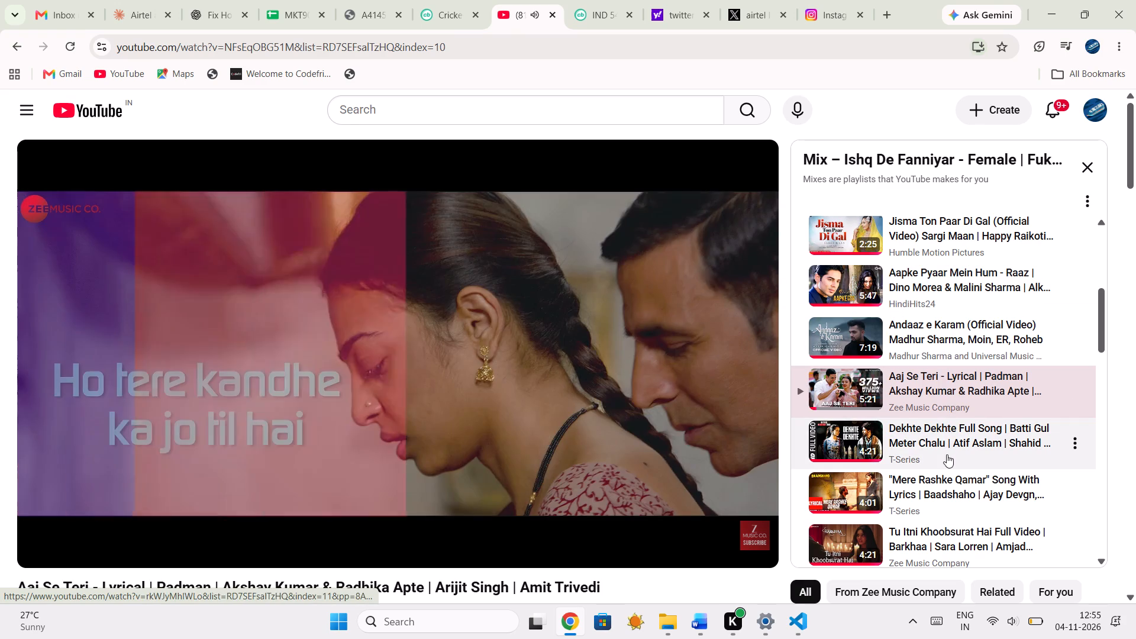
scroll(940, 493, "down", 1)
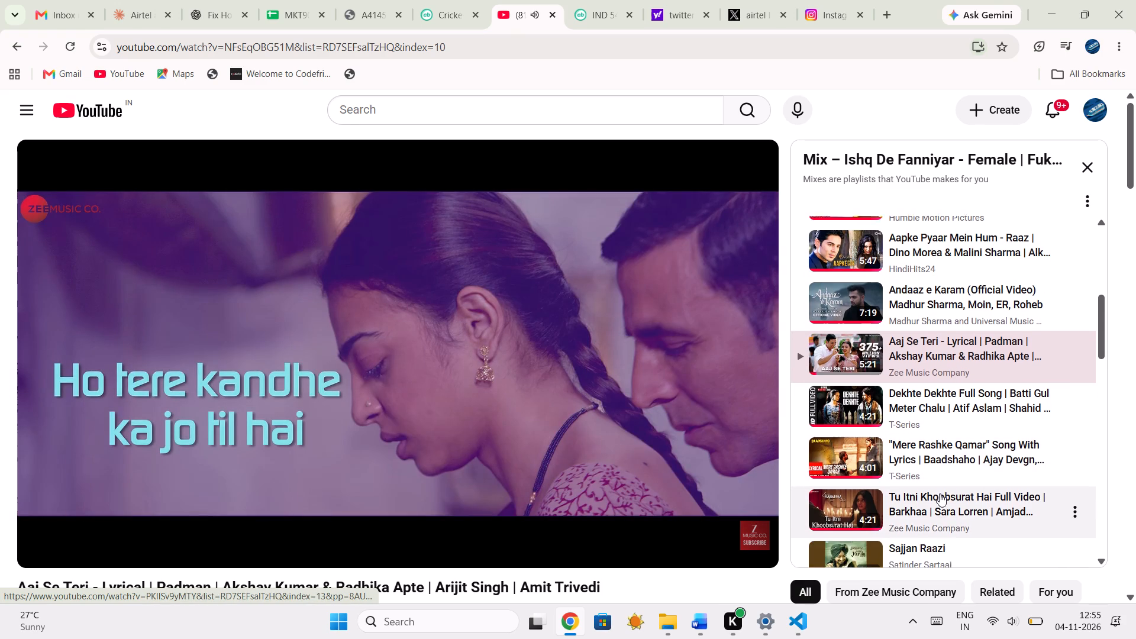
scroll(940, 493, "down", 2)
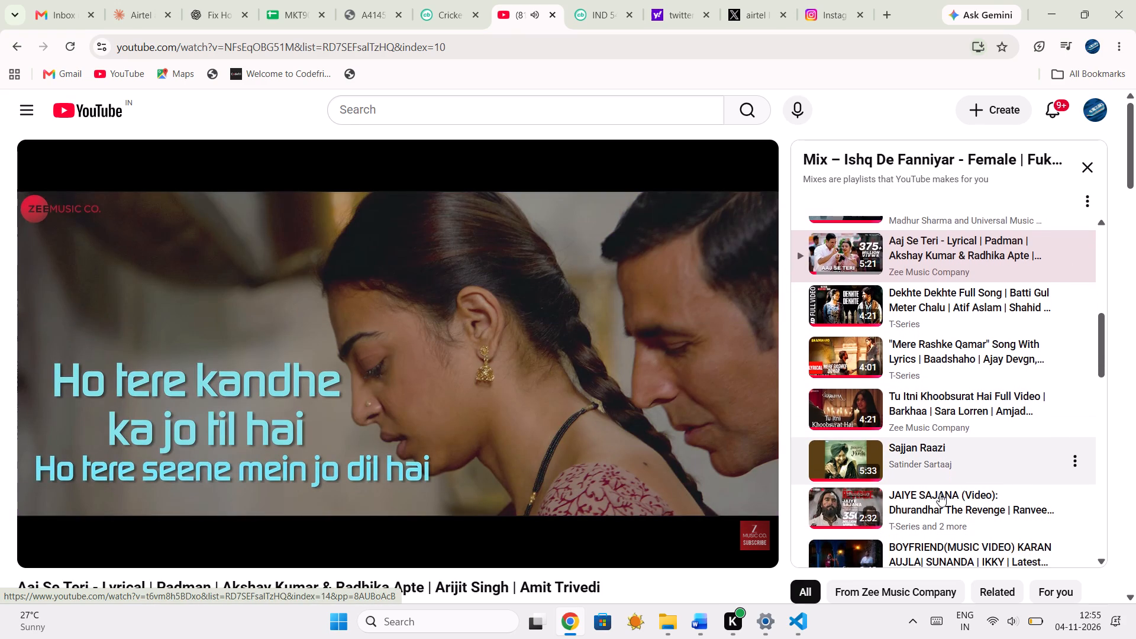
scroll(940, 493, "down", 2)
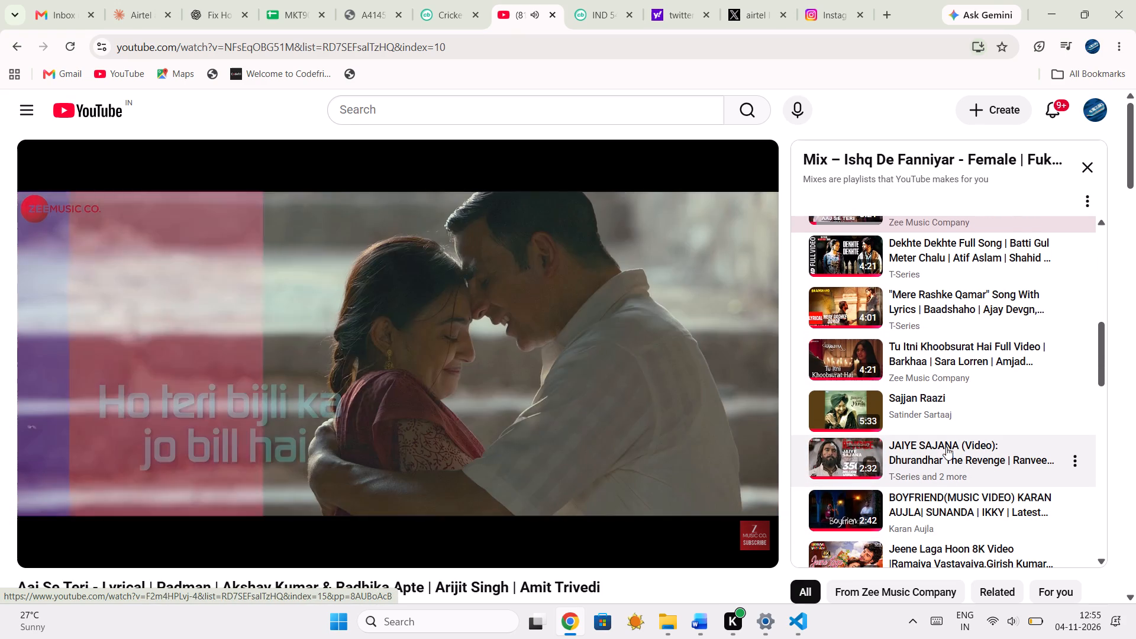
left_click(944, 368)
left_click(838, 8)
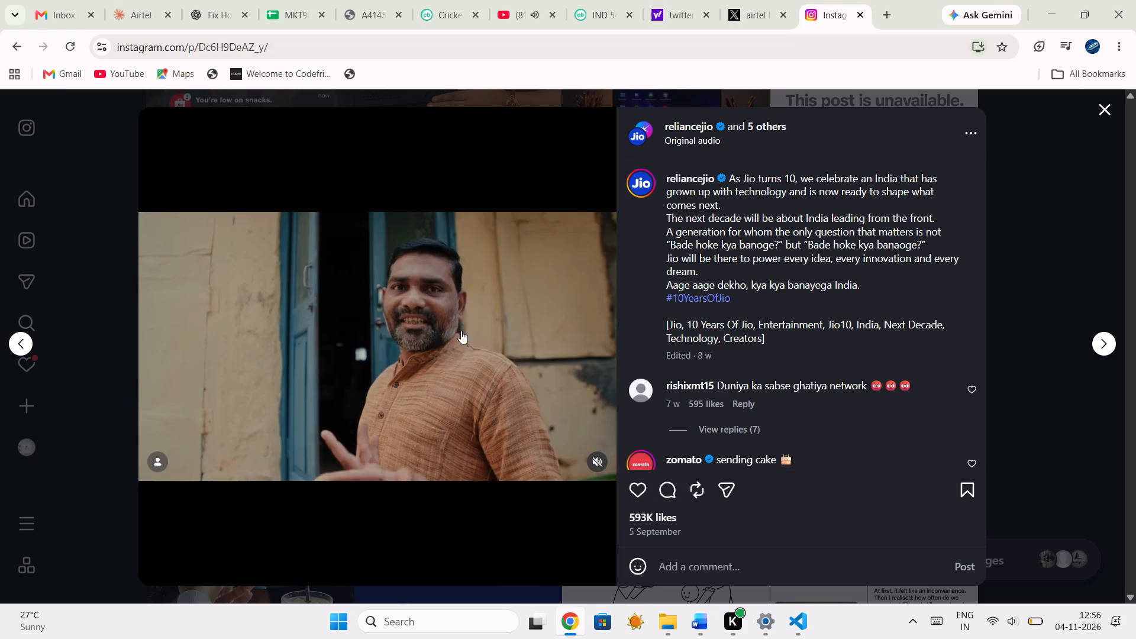
Skip the ad playing before the YouTube song and return to the Jio Instagram post.
left_click(514, 19)
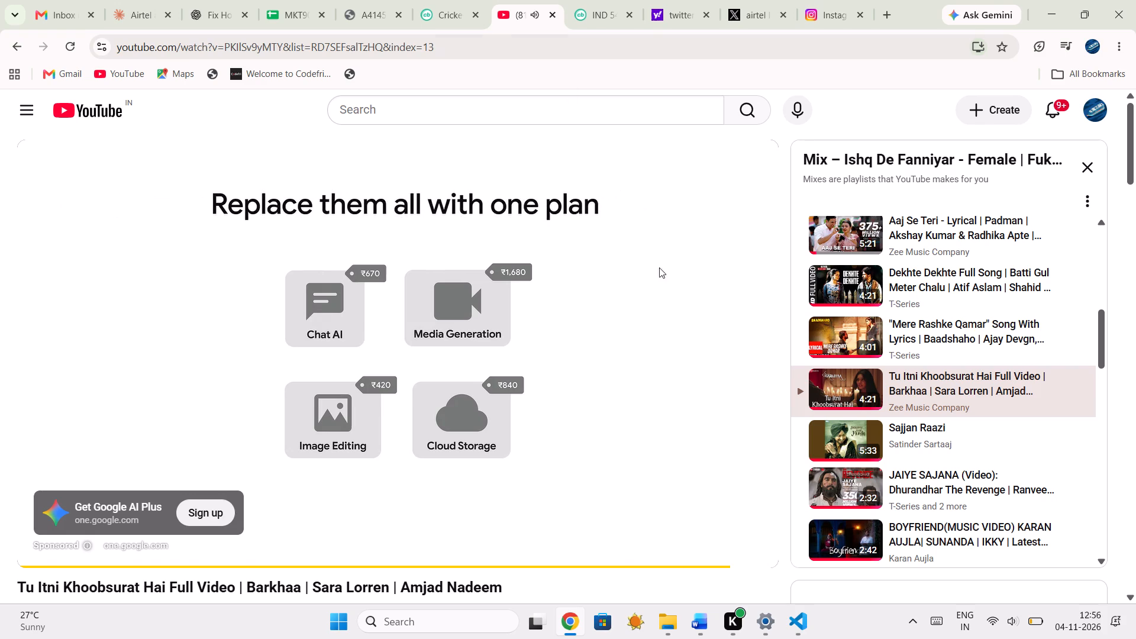
left_click(728, 497)
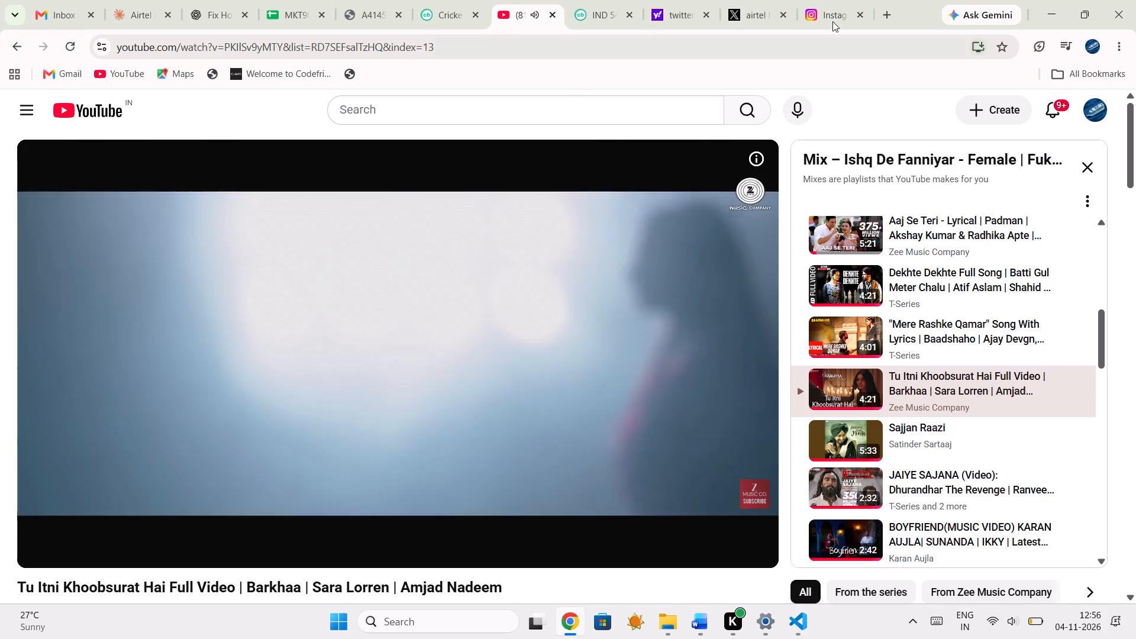
left_click(843, 6)
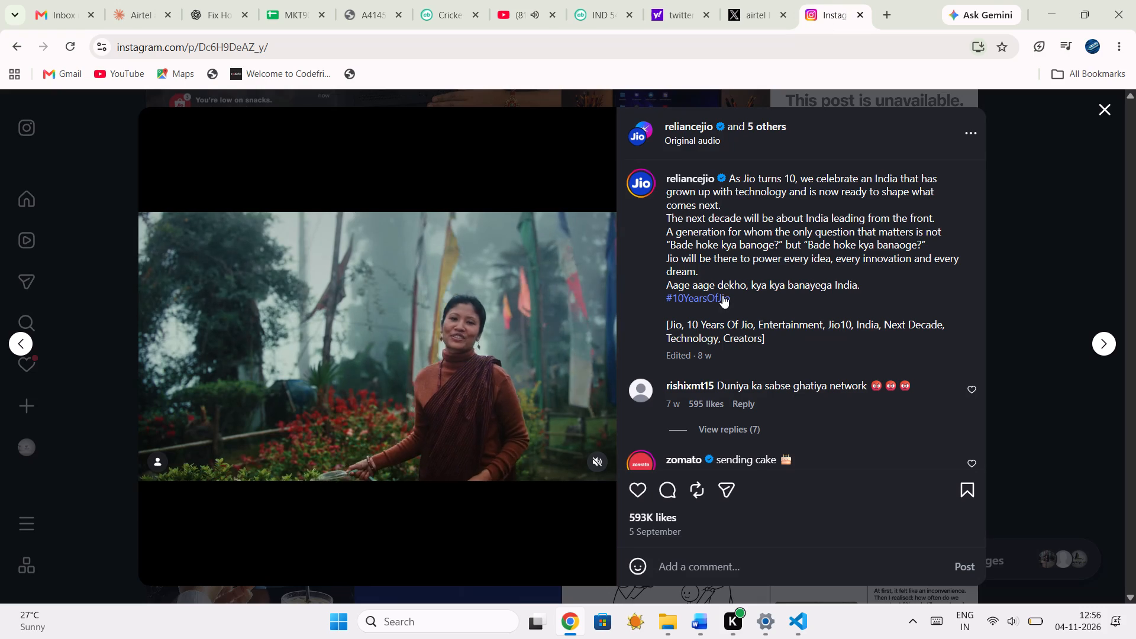
Capture a screenshot of reliancejio's tenth-anniversary post, including the video frame, caption, comments and like count.
key("shift+super+s")
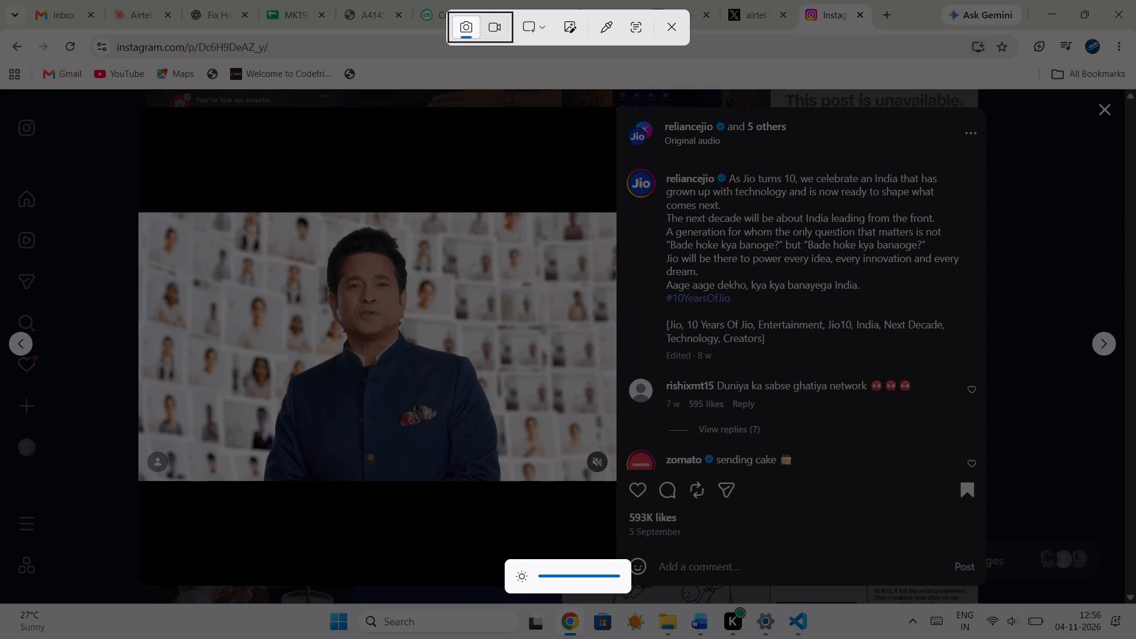
left_click_drag(137, 106, 952, 468)
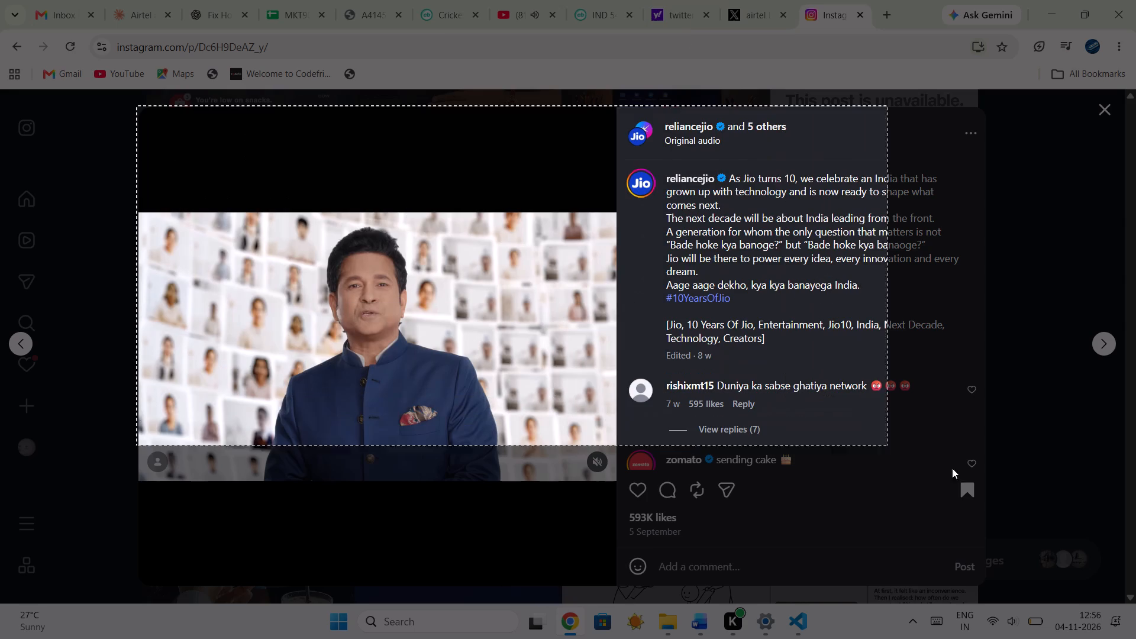
left_click_drag(952, 468, 985, 504)
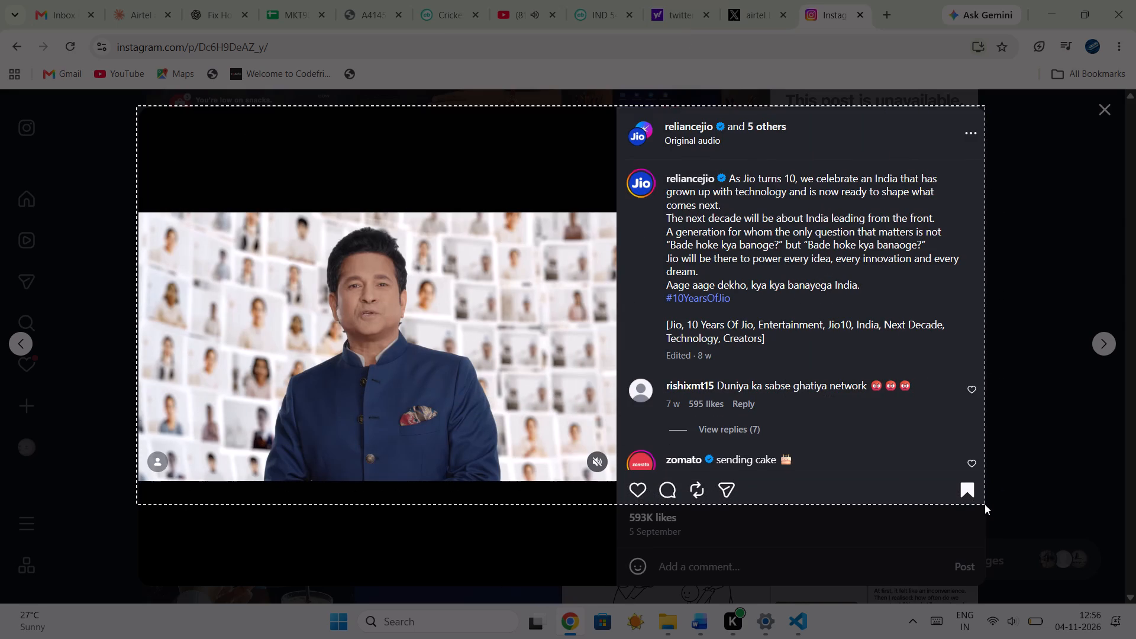
left_click_drag(985, 504, 977, 538)
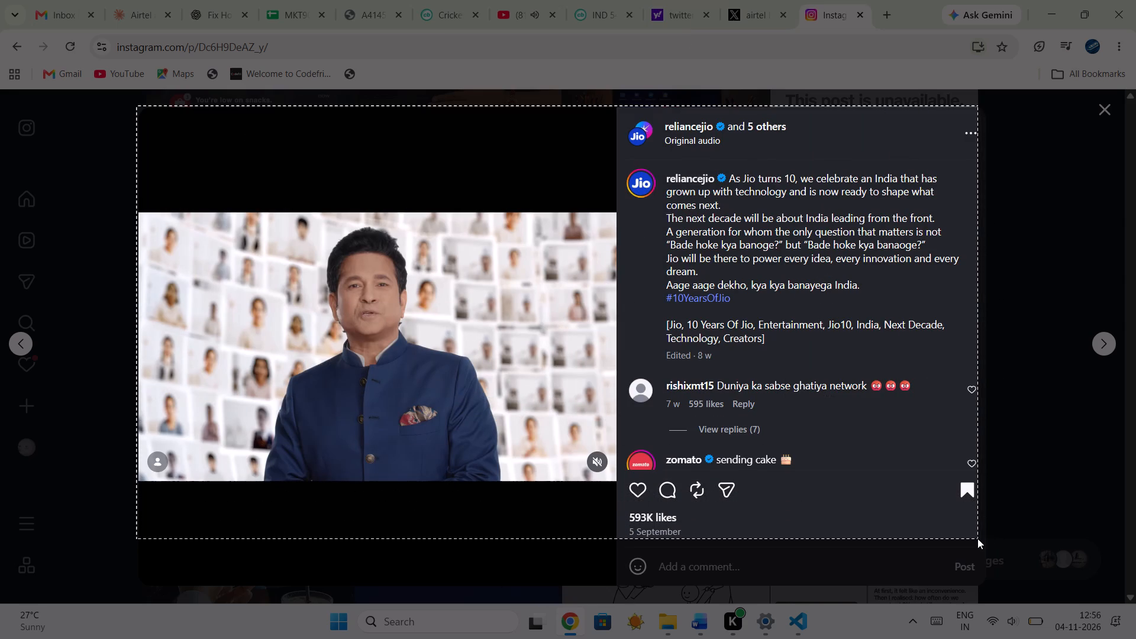
left_click_drag(977, 538, 984, 532)
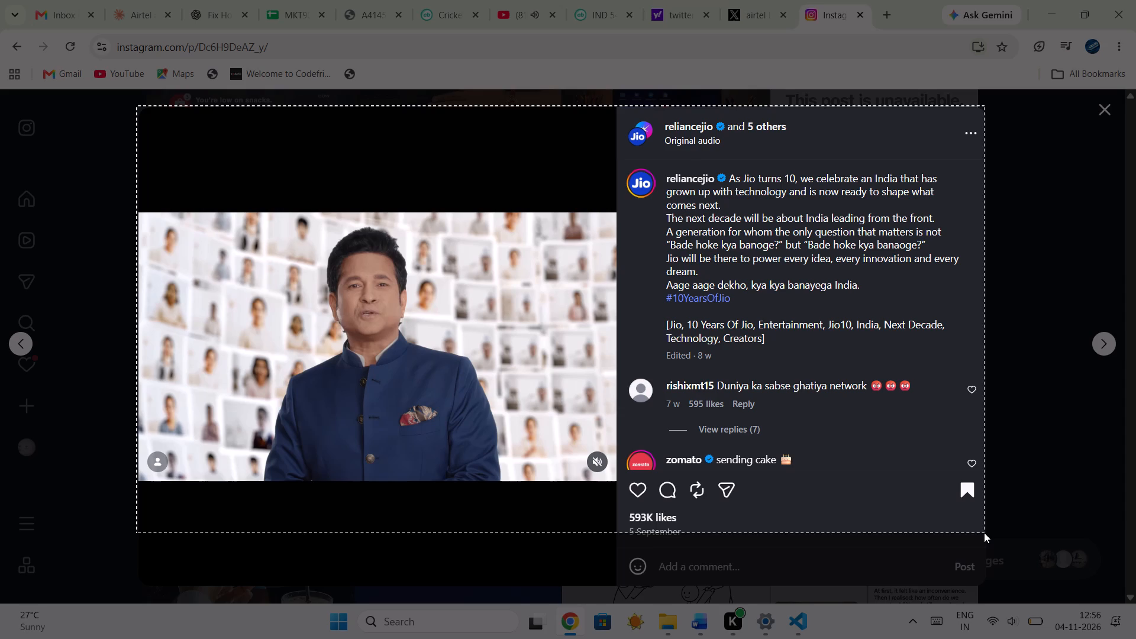
left_click_drag(984, 532, 984, 527)
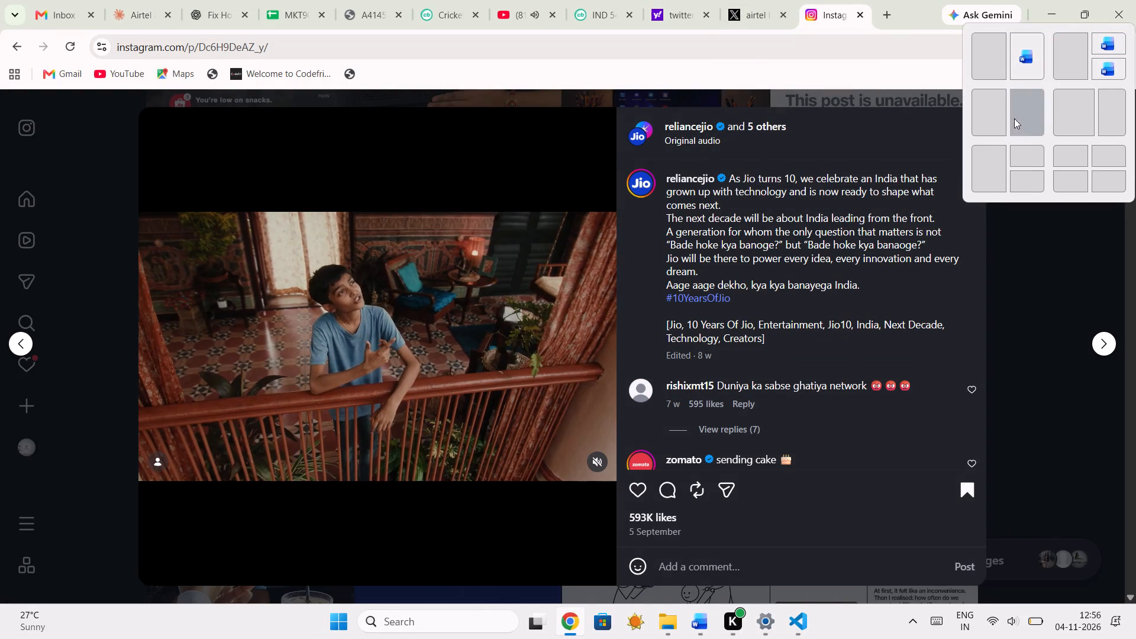
Place the browser beside the Word report and paste the screenshot under the Jio influencer/celebrity collaboration placeholder.
left_click(1018, 118)
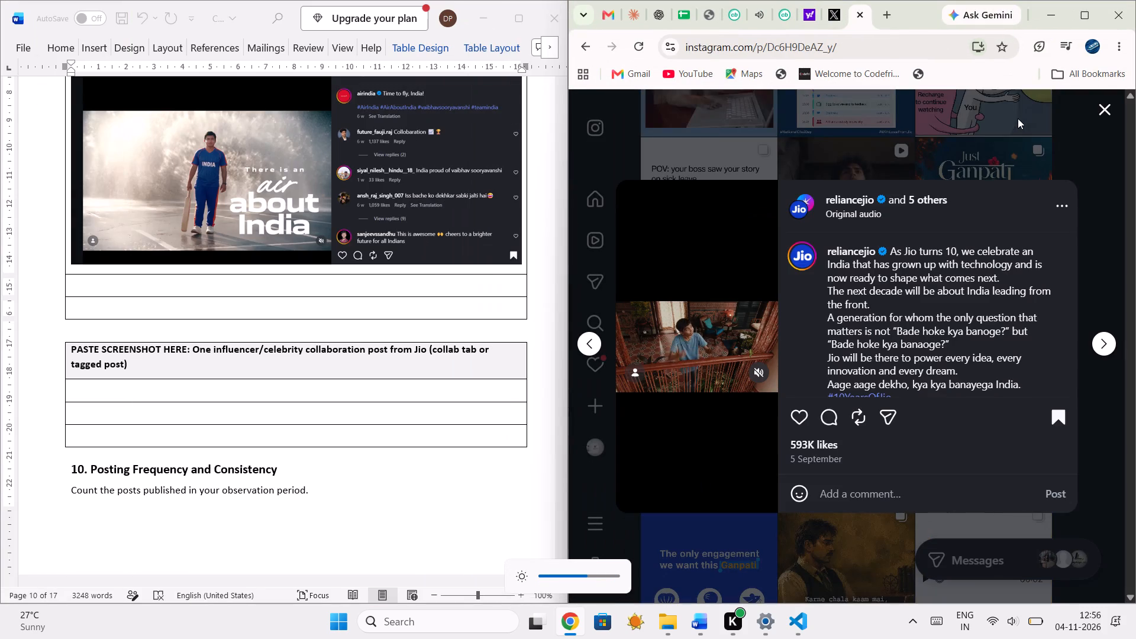
left_click(220, 387)
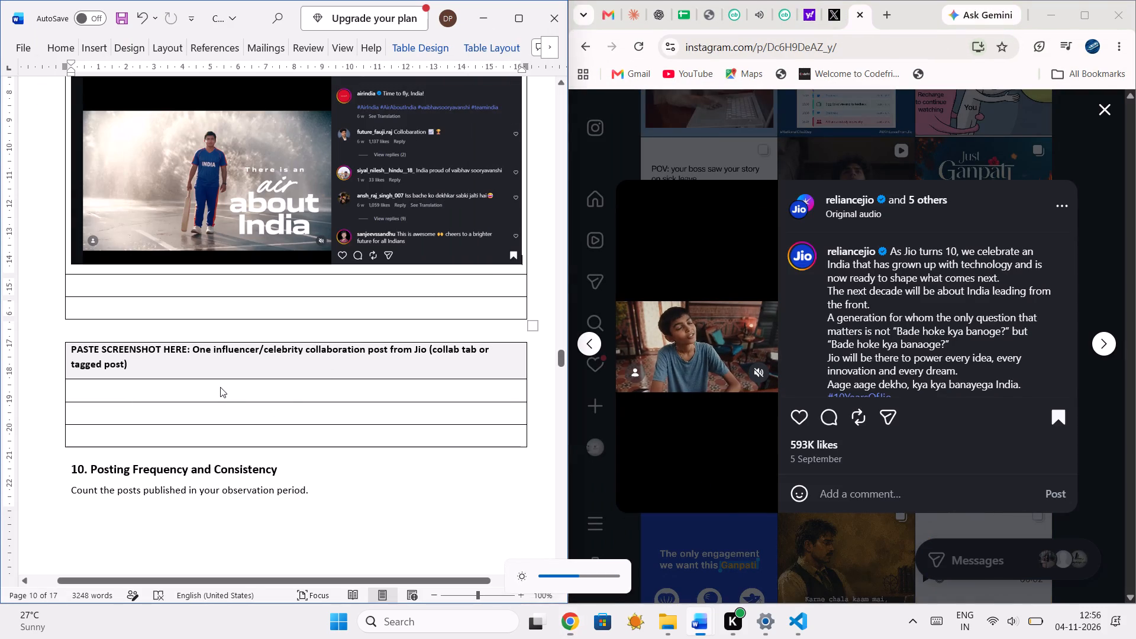
left_click(208, 389)
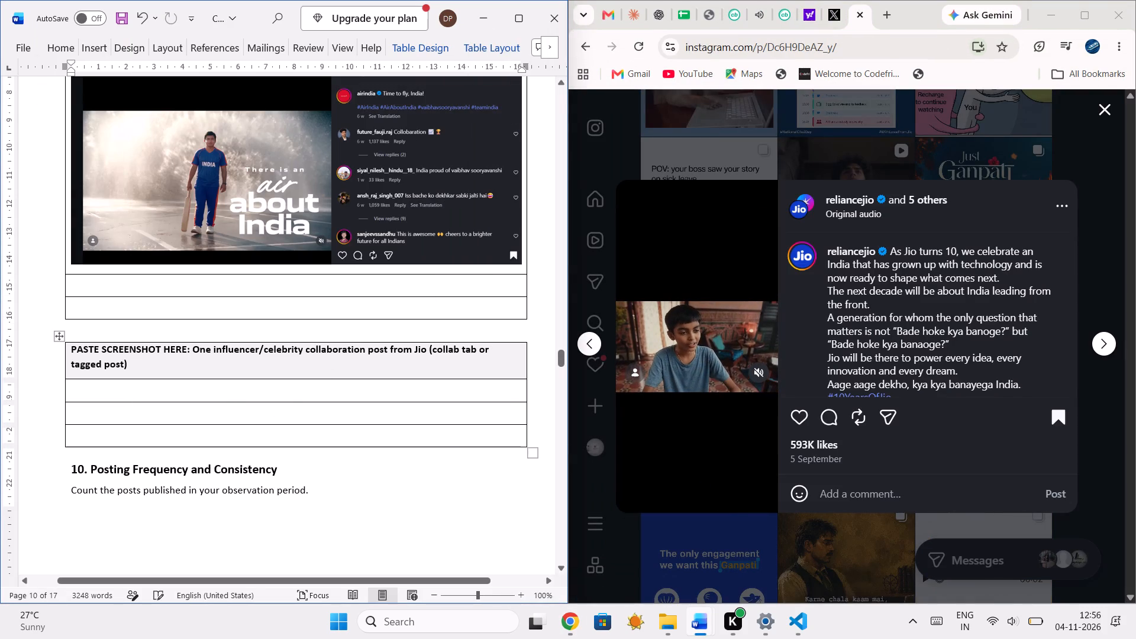
key("ctrl+v")
Examine section 10, Posting Frequency and Consistency, to see which Airtel and Jio metrics its table needs.
scroll(269, 346, "down", 1)
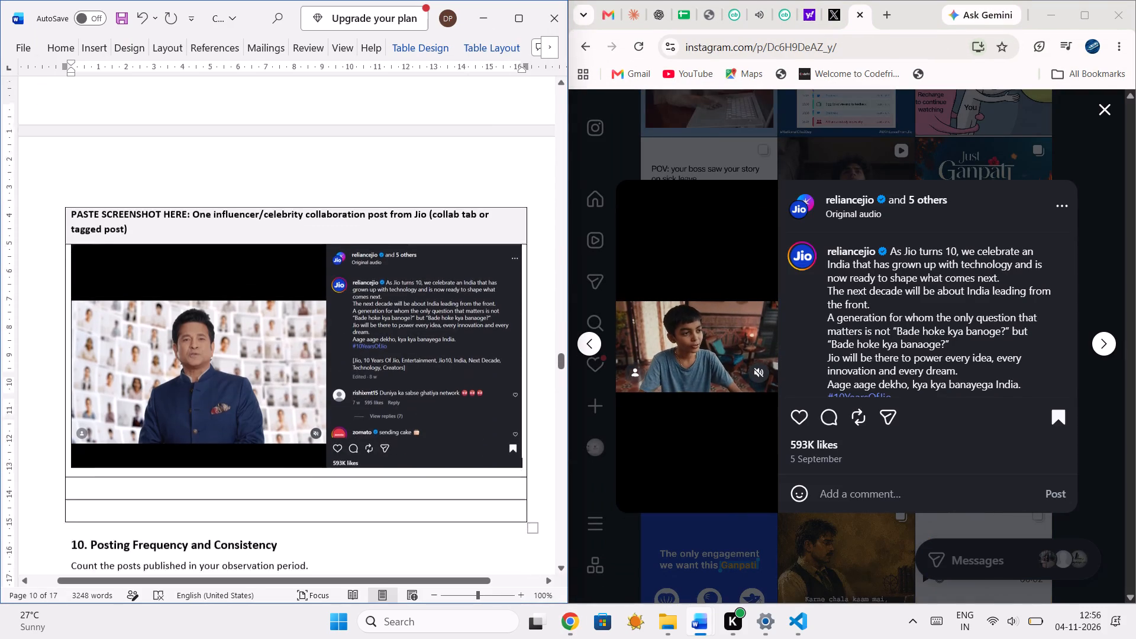
scroll(269, 346, "down", 3)
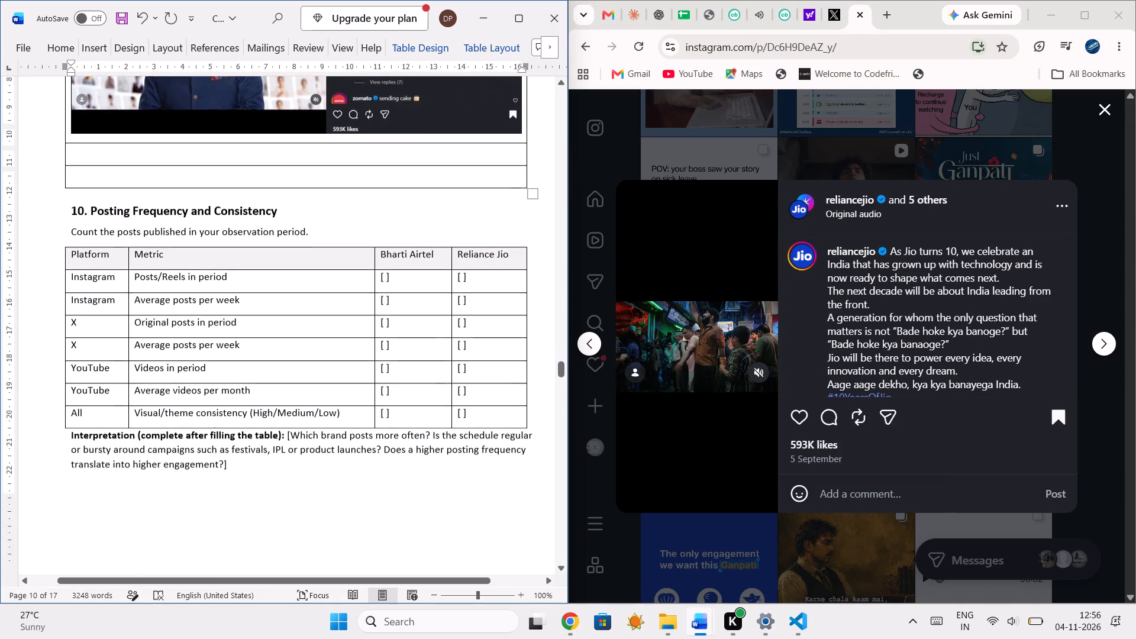
scroll(269, 346, "down", 2)
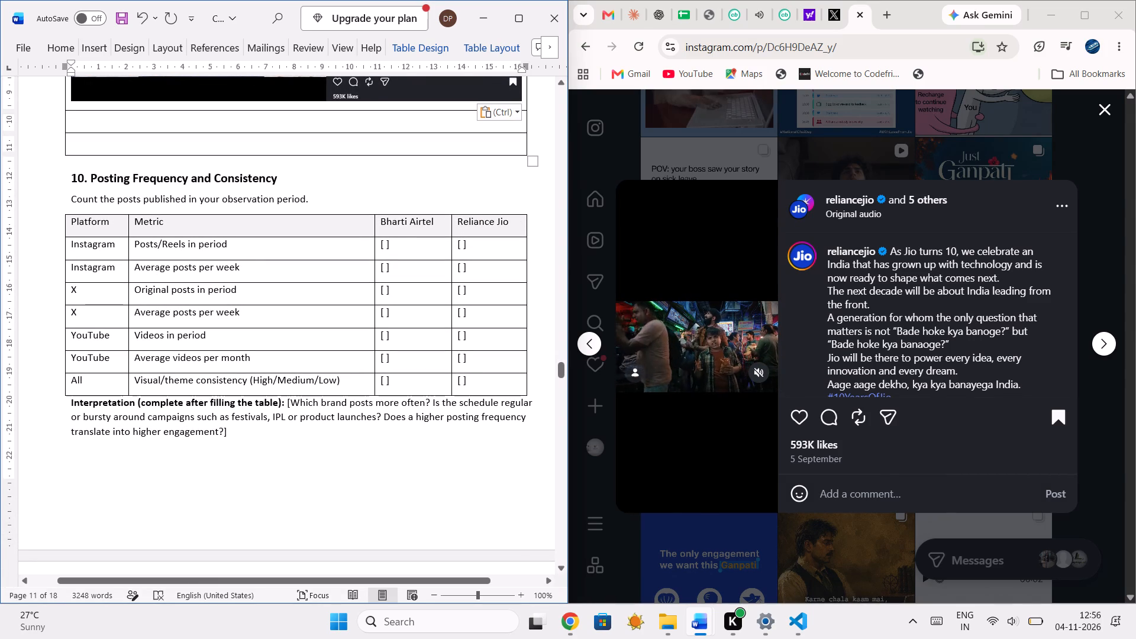
scroll(269, 346, "down", 3)
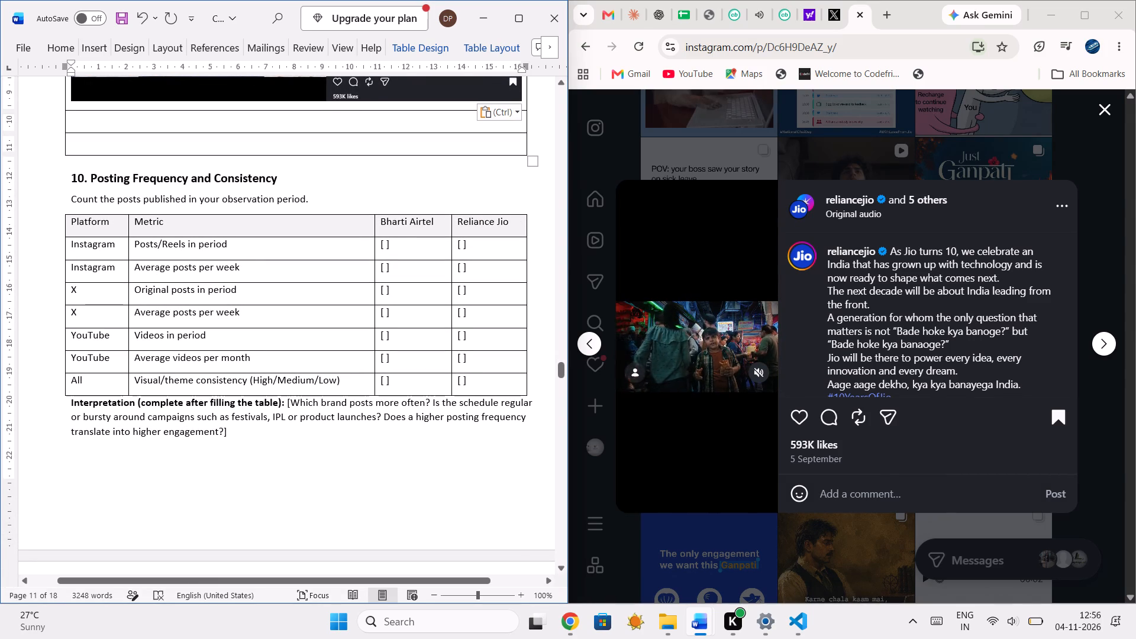
scroll(269, 346, "down", 2)
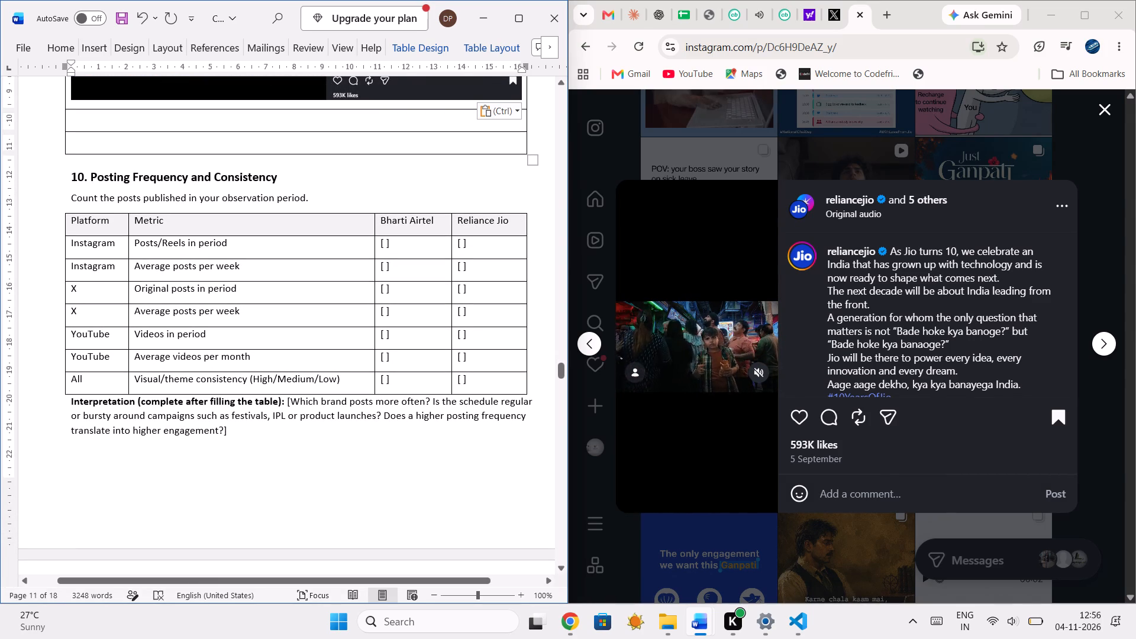
scroll(269, 346, "down", 1)
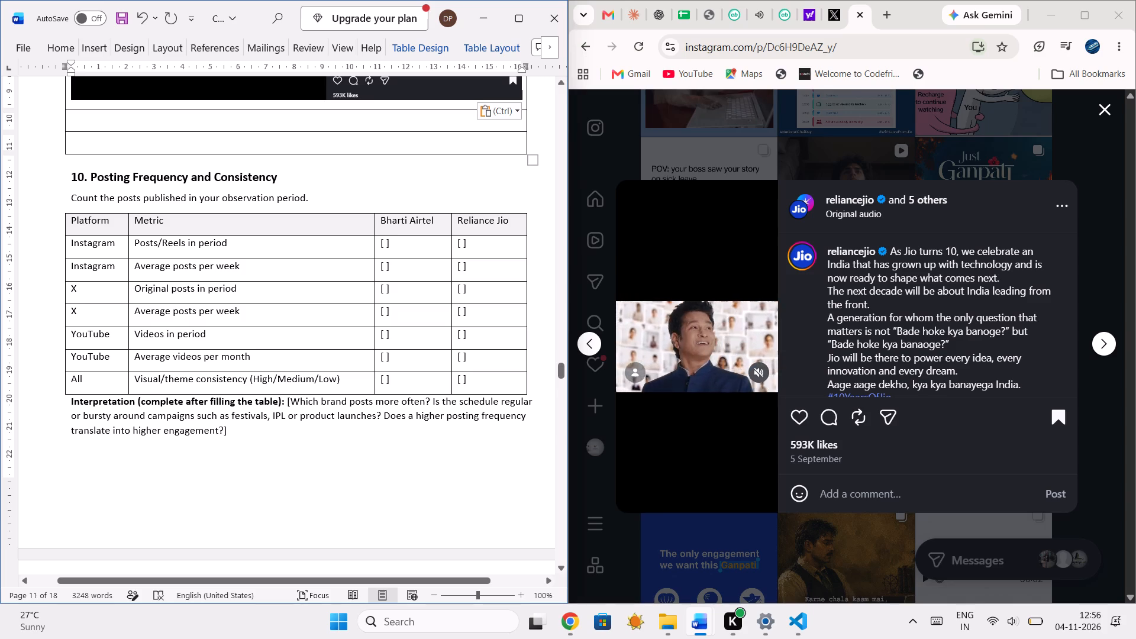
scroll(269, 346, "down", 1)
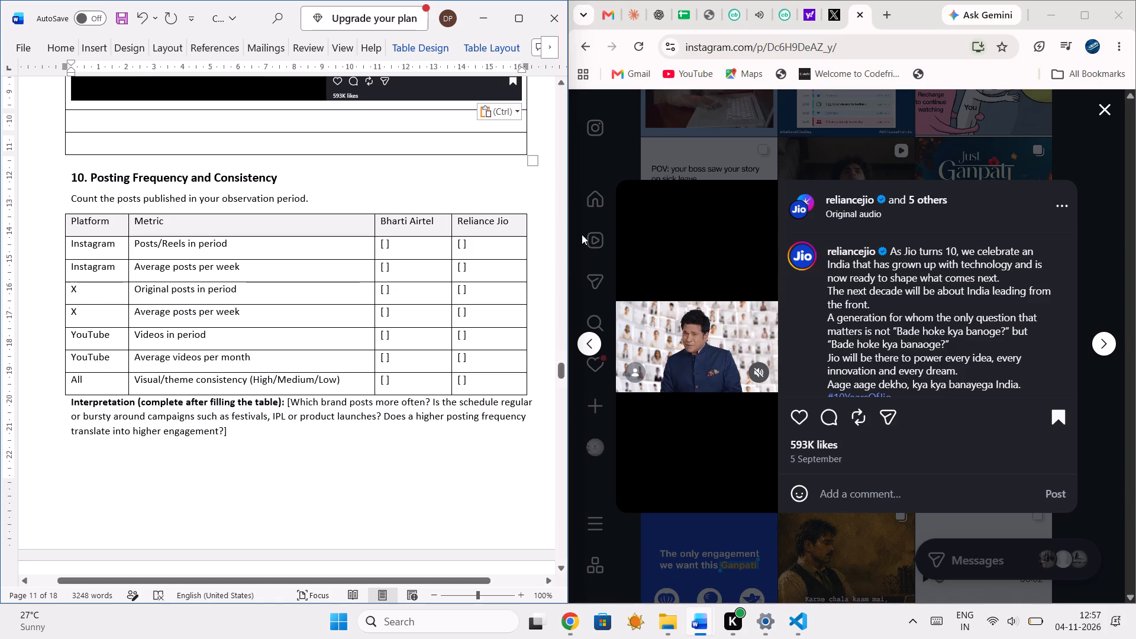
scroll(913, 324, "up", 1)
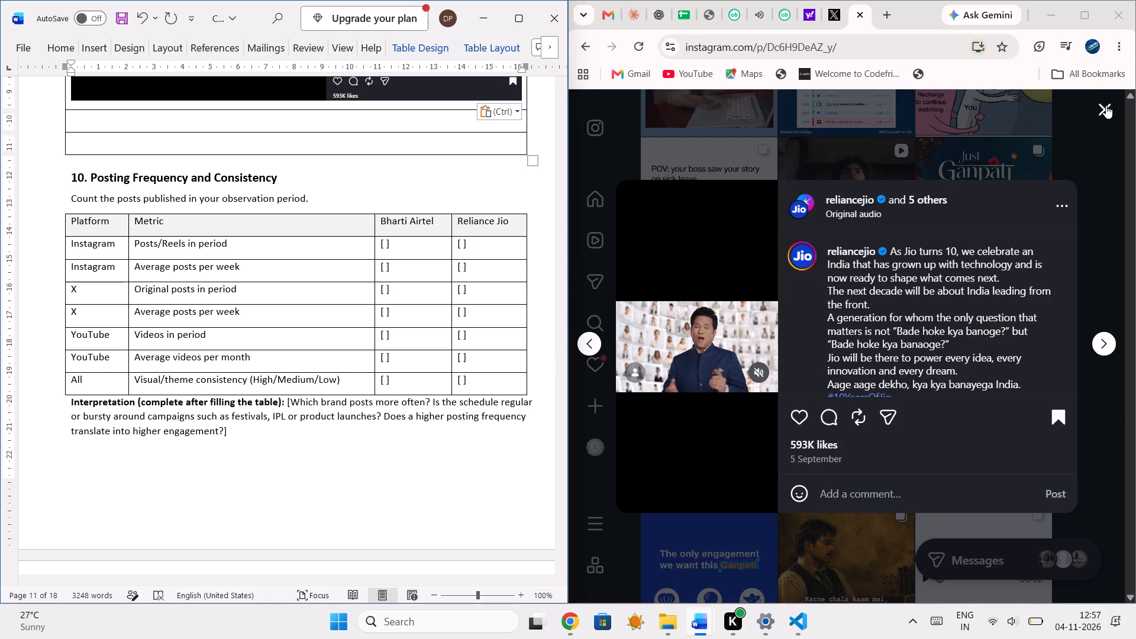
Close the Jio post, go to the reliancejio profile header, and enter 4400 for Reliance Jio's Instagram Posts/Reels in period.
left_click(1106, 105)
scroll(908, 247, "up", 8)
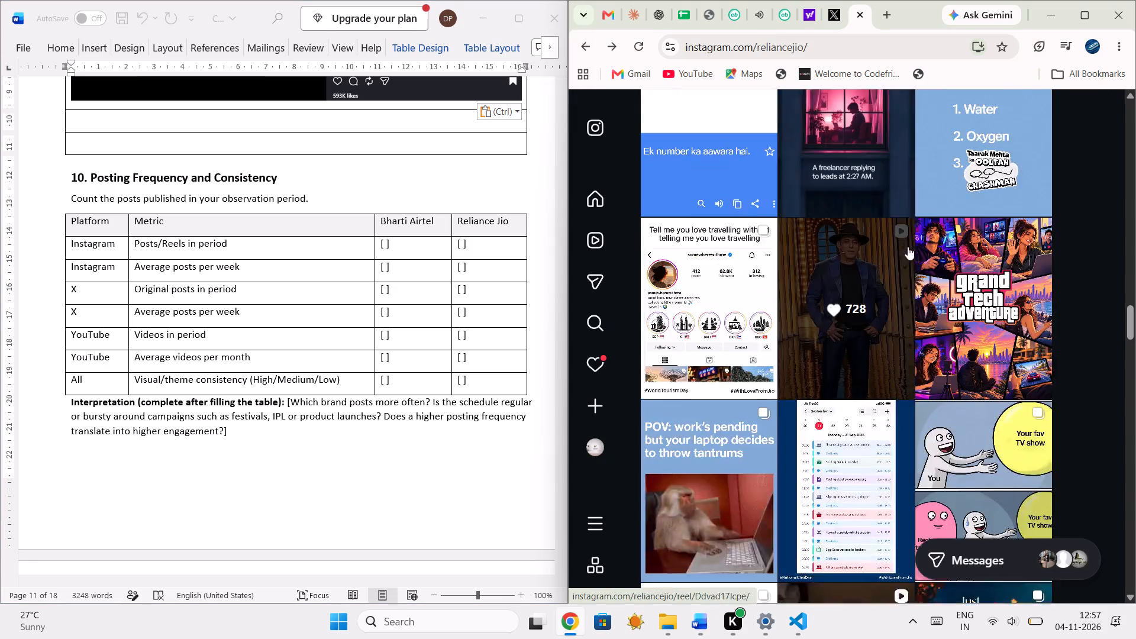
scroll(908, 247, "up", 20)
scroll(908, 247, "up", 3)
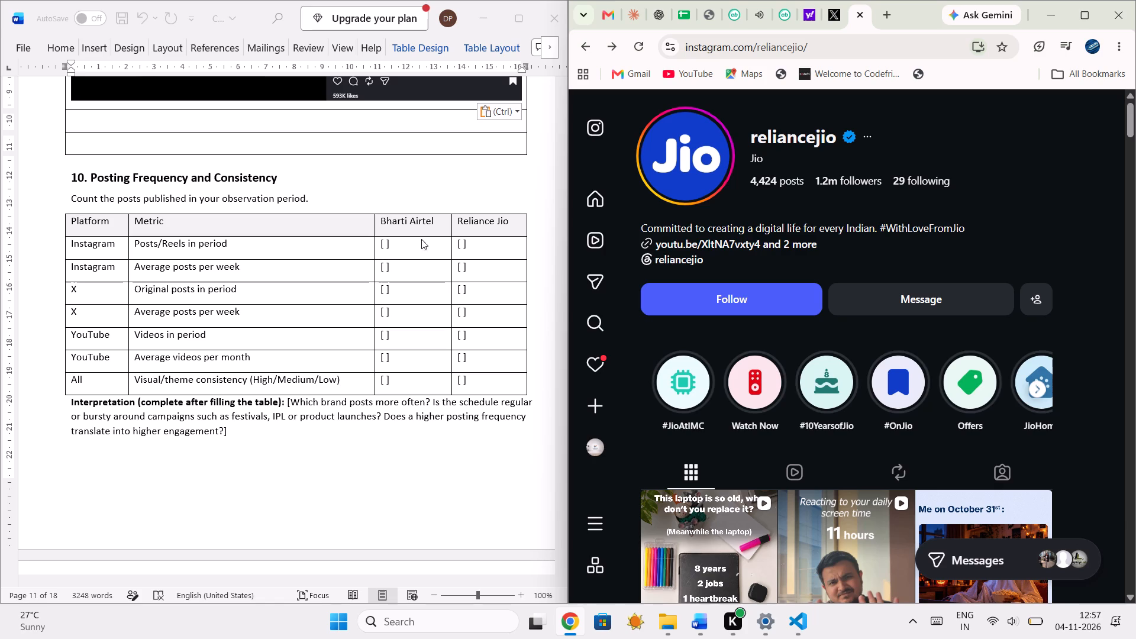
left_click(463, 243)
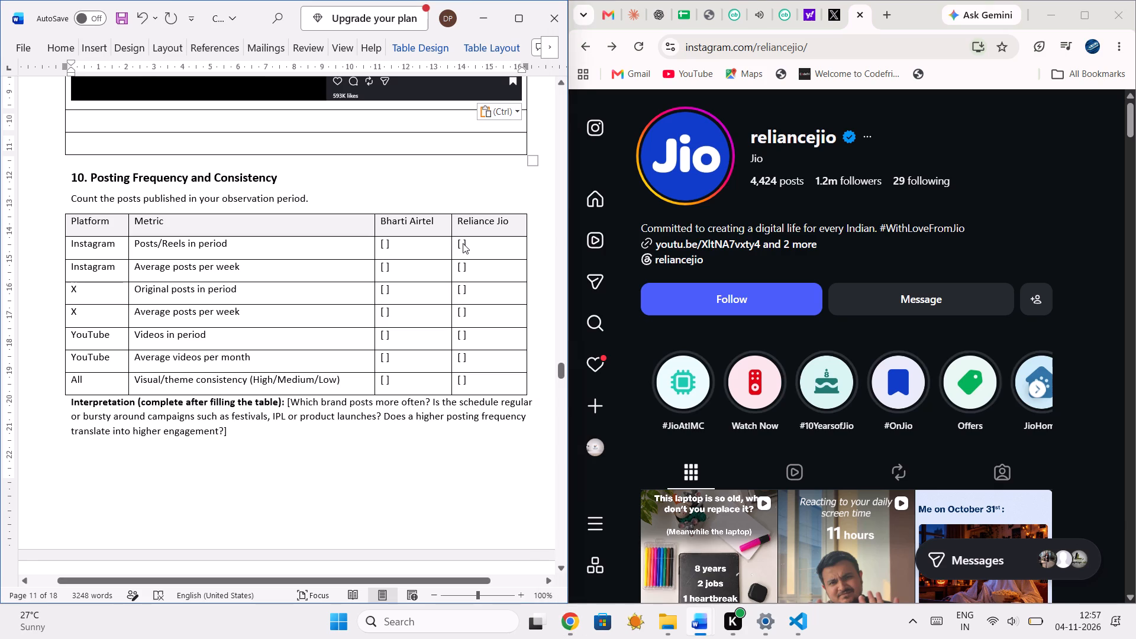
double_click(463, 243)
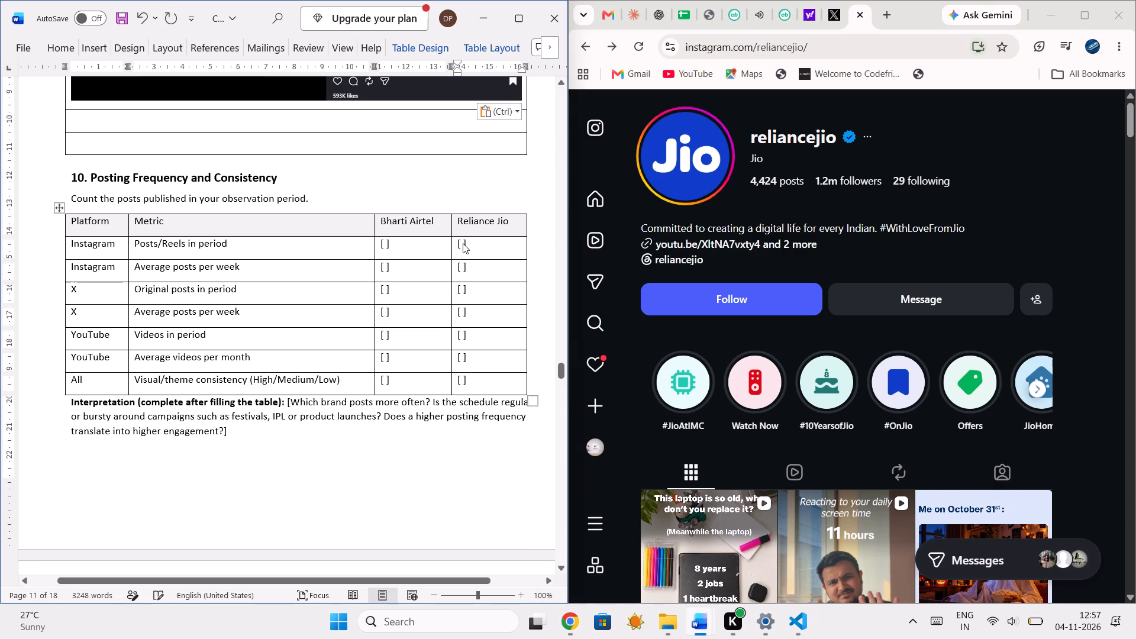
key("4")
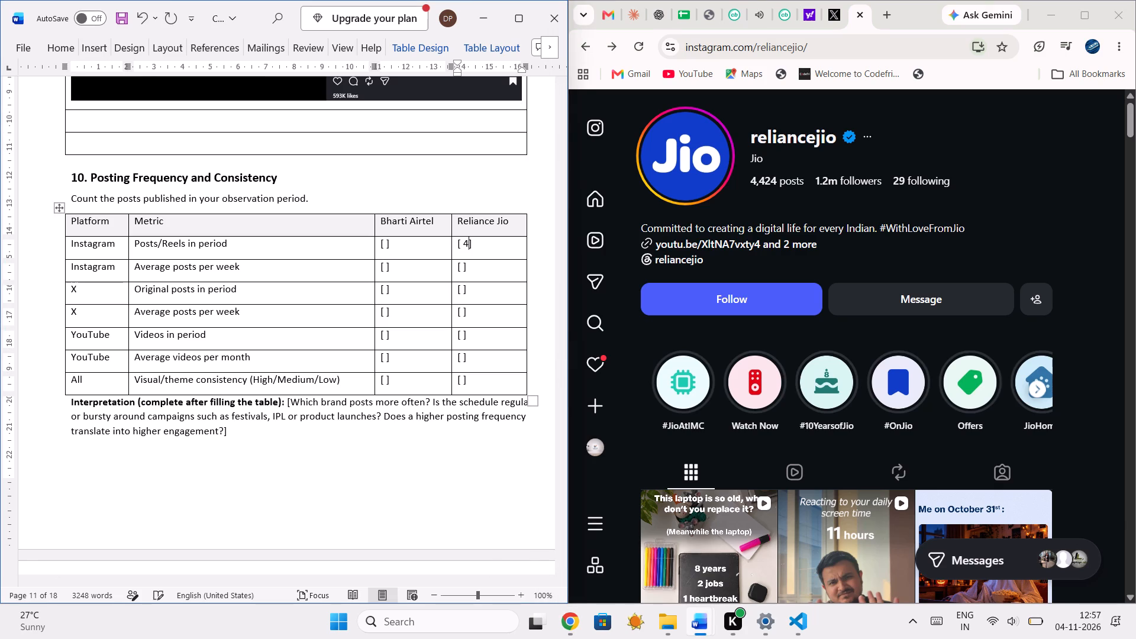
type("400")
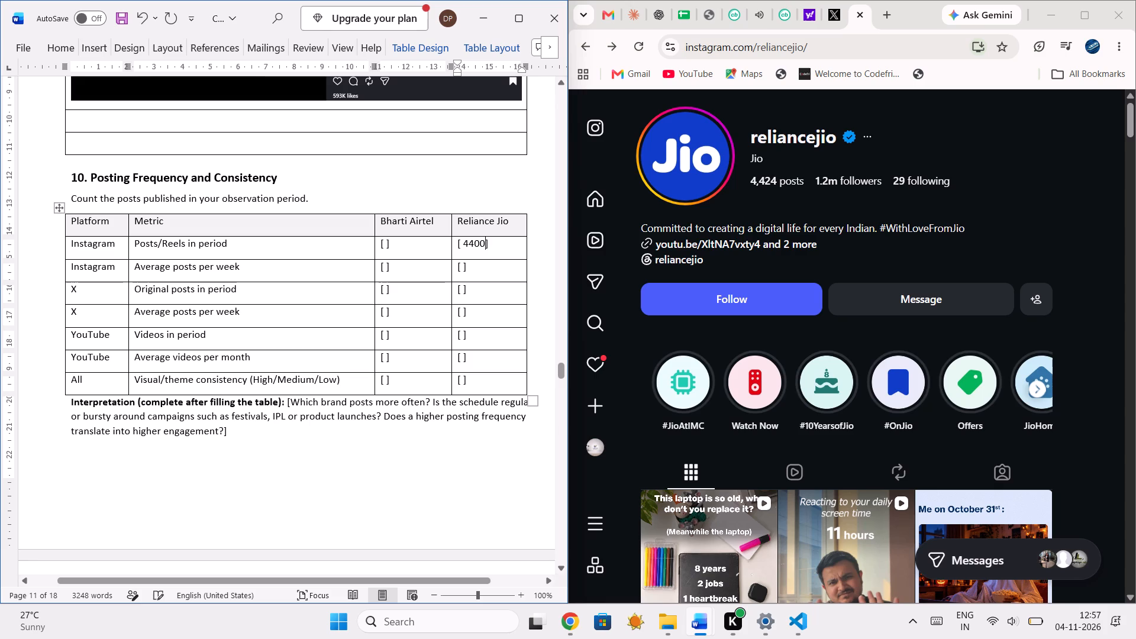
Enter 10 as Reliance Jio's Instagram average posts per week.
left_click(460, 267)
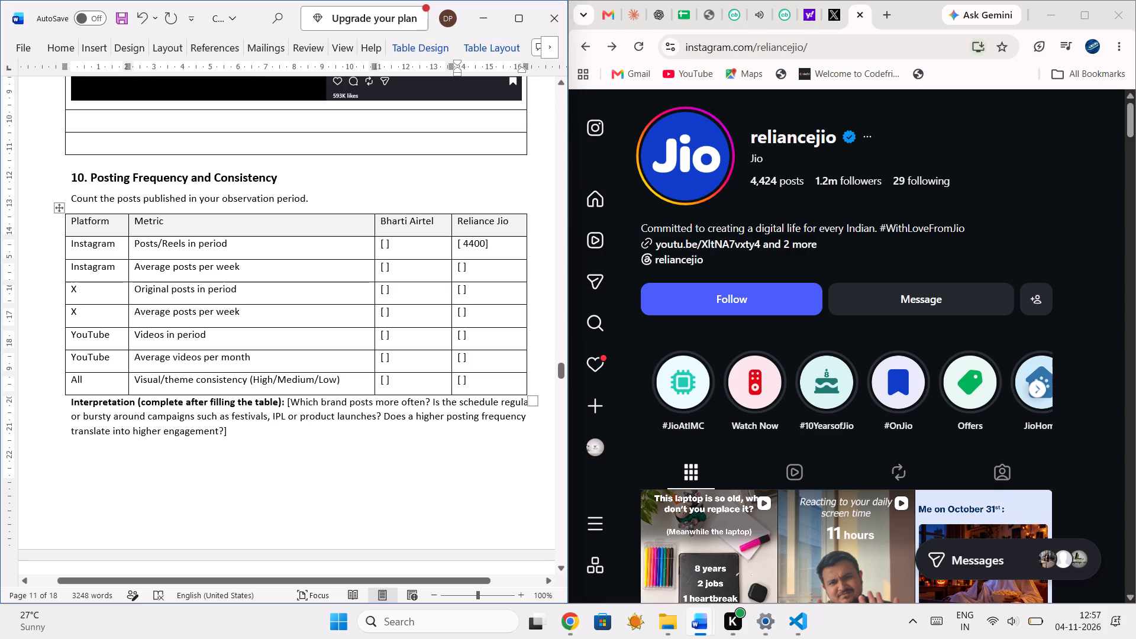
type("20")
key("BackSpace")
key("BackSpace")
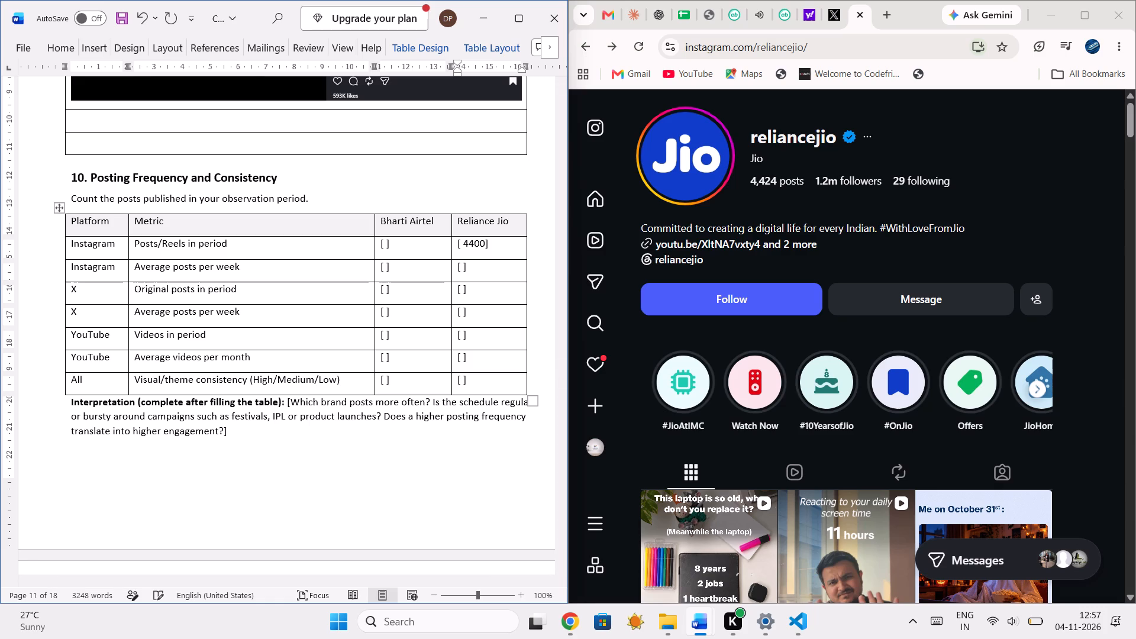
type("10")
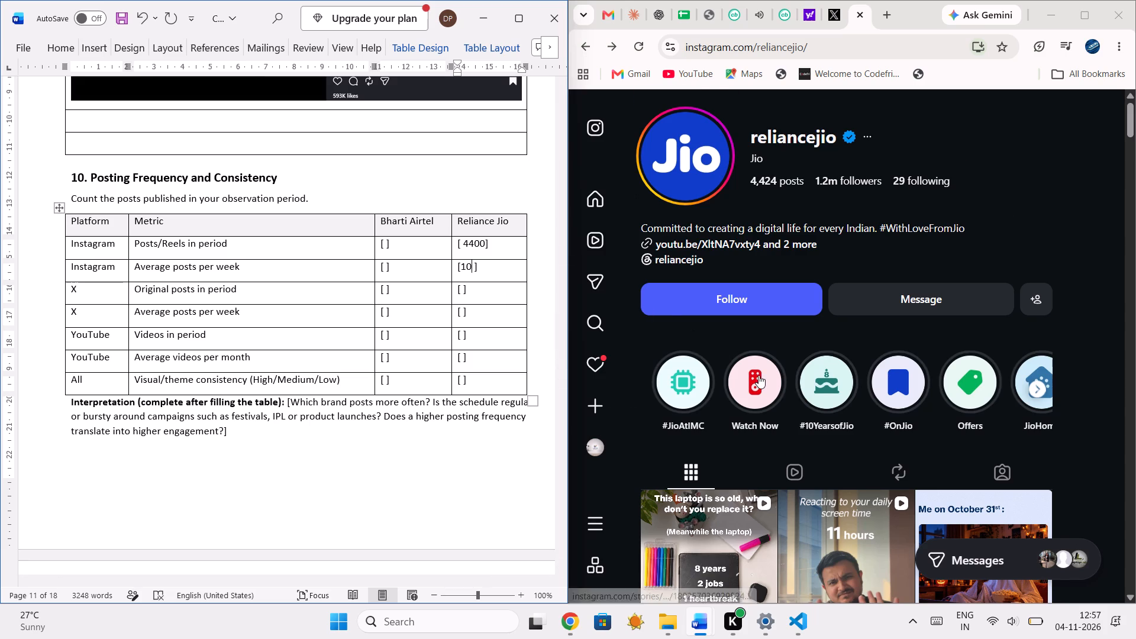
Check reliancejio's recent posts and change Reliance Jio's Instagram Posts/Reels in period to 400/year.
scroll(759, 375, "down", 2)
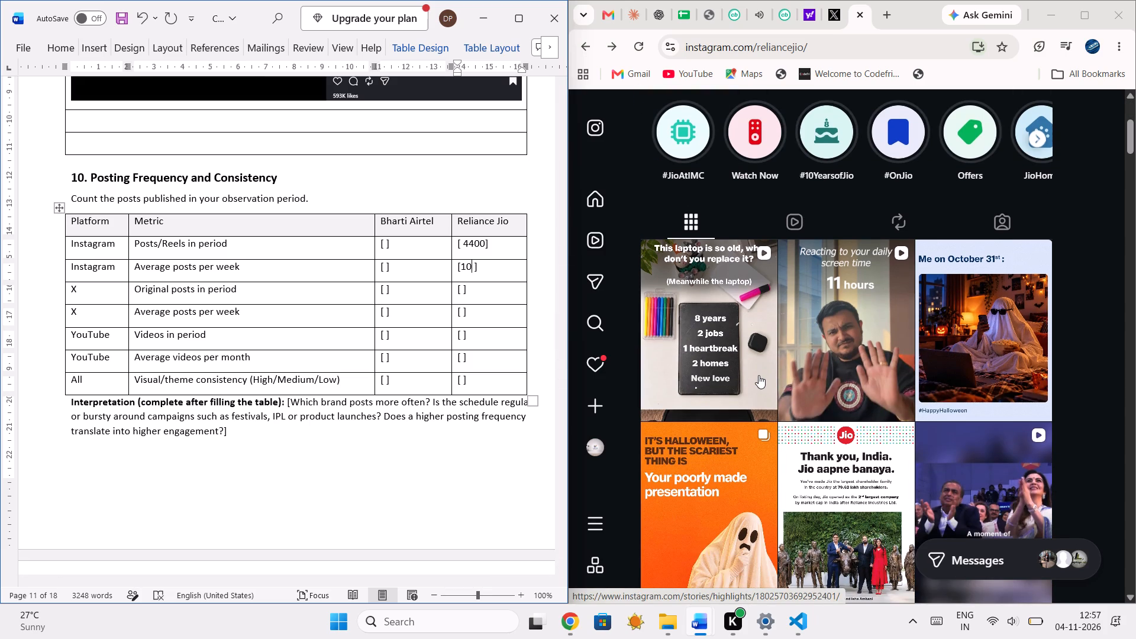
scroll(759, 375, "down", 1)
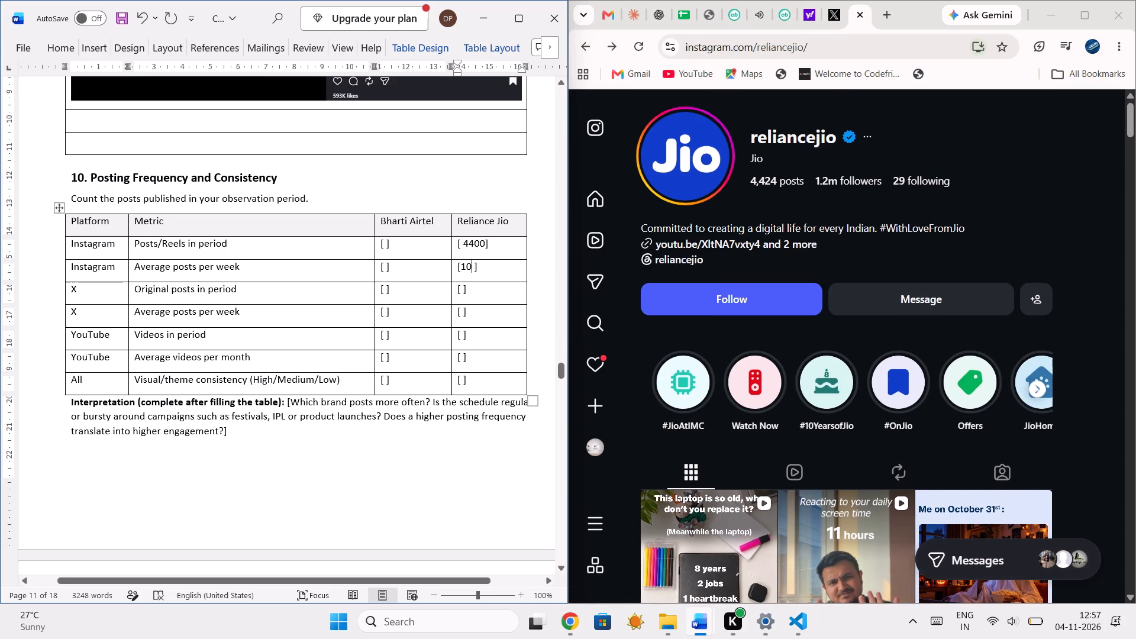
left_click(467, 241)
key("BackSpace")
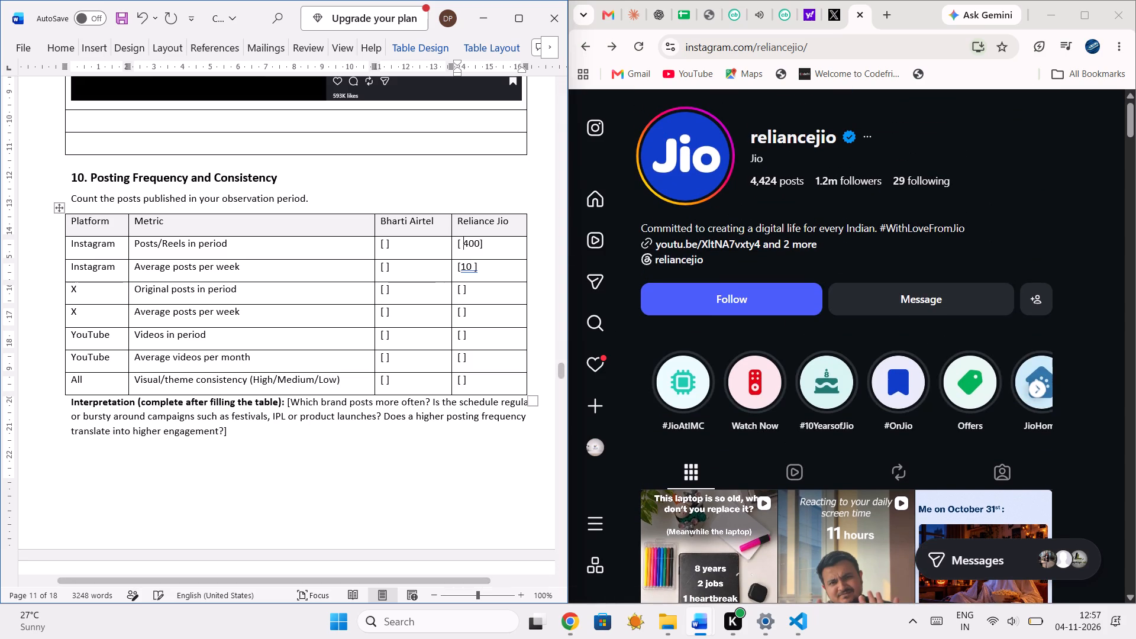
key("Right")
key("Right")
key("Right")
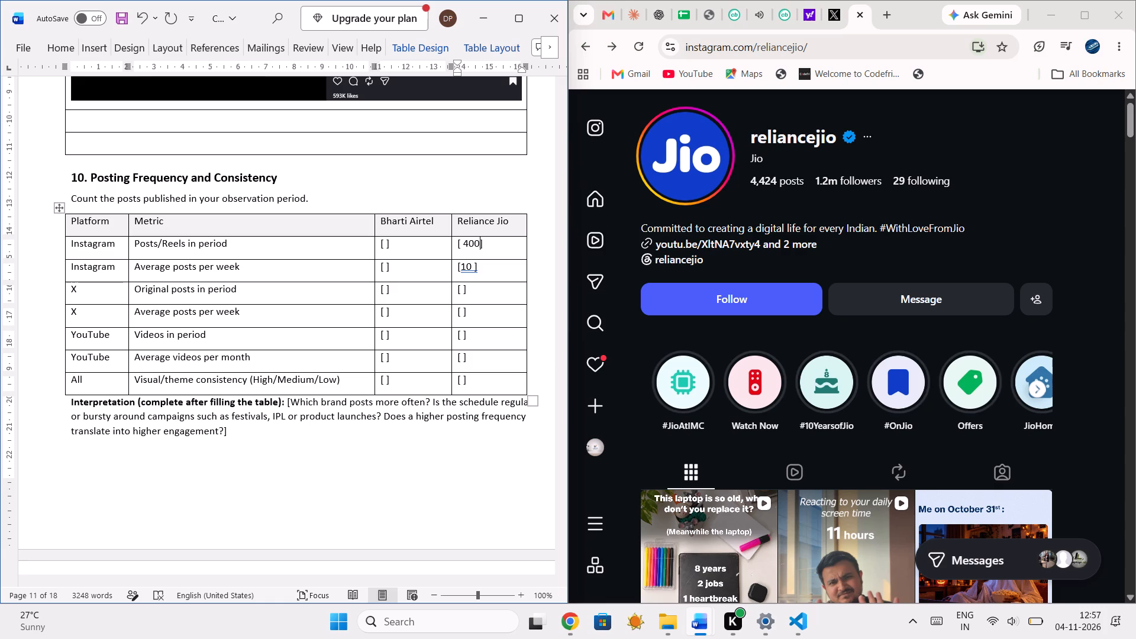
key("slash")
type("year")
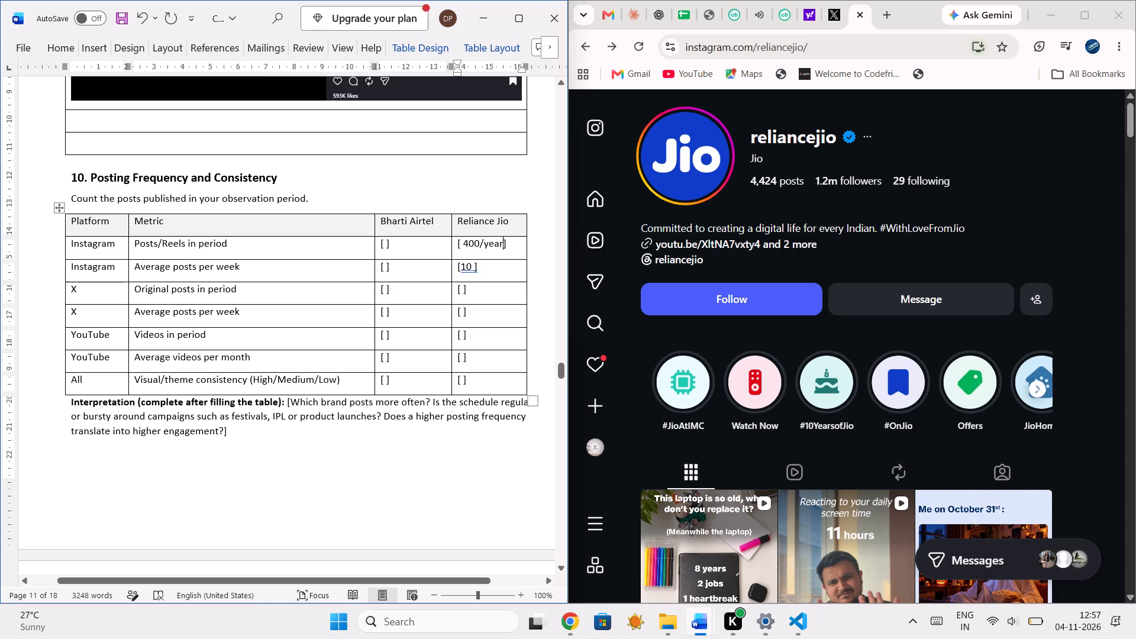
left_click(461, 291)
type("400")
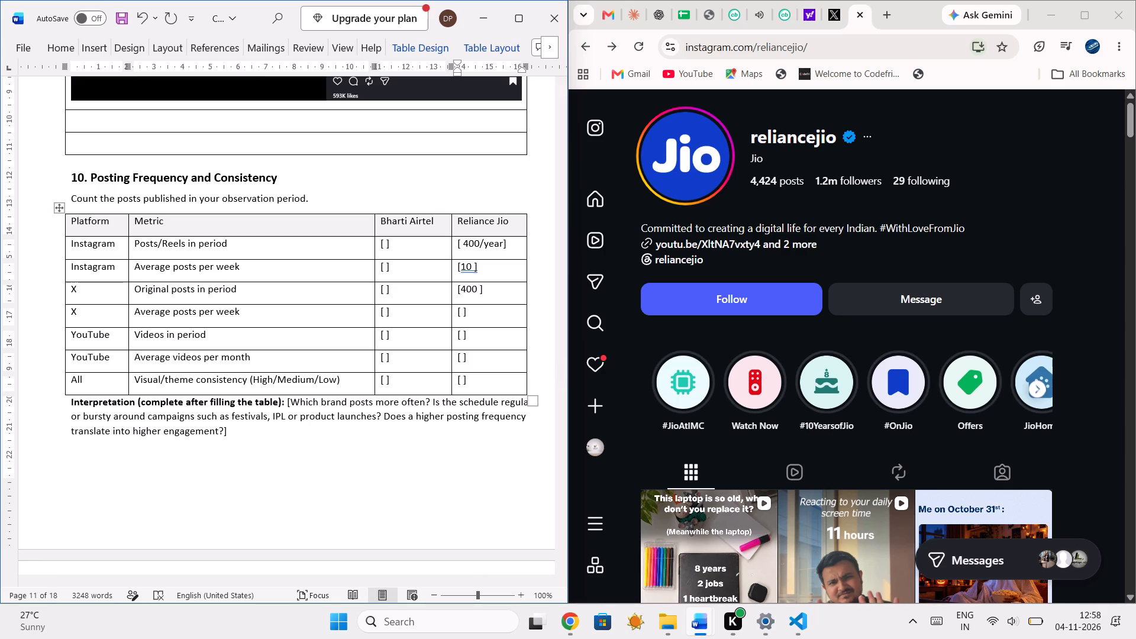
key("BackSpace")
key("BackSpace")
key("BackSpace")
Change Reliance Jio's Instagram Posts/Reels in period to 500/year.
left_click(469, 244)
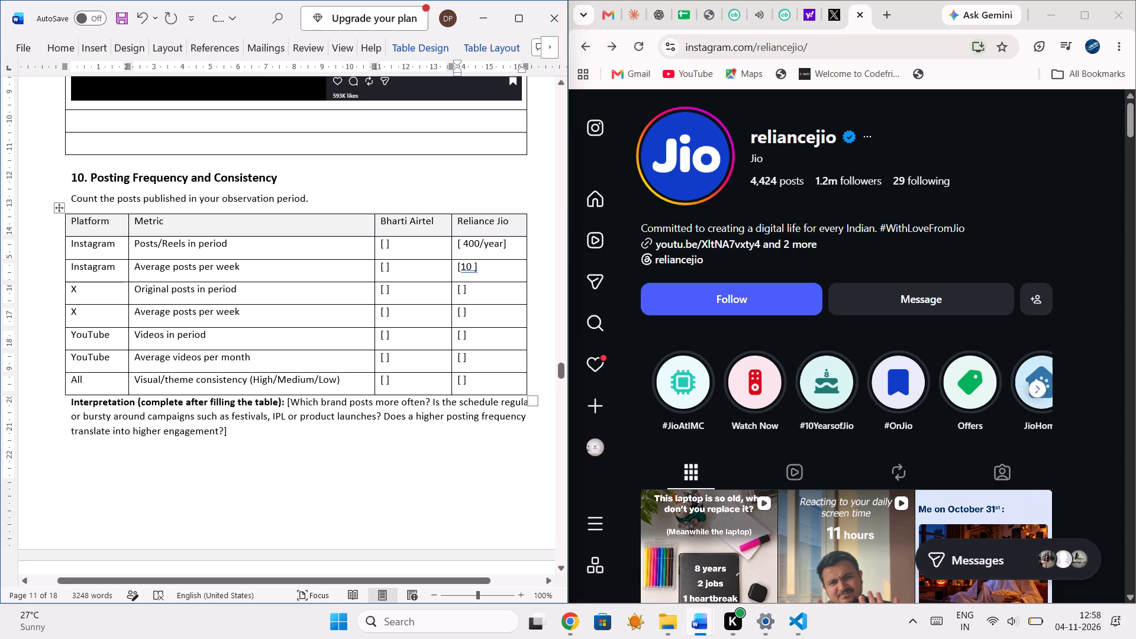
key("BackSpace")
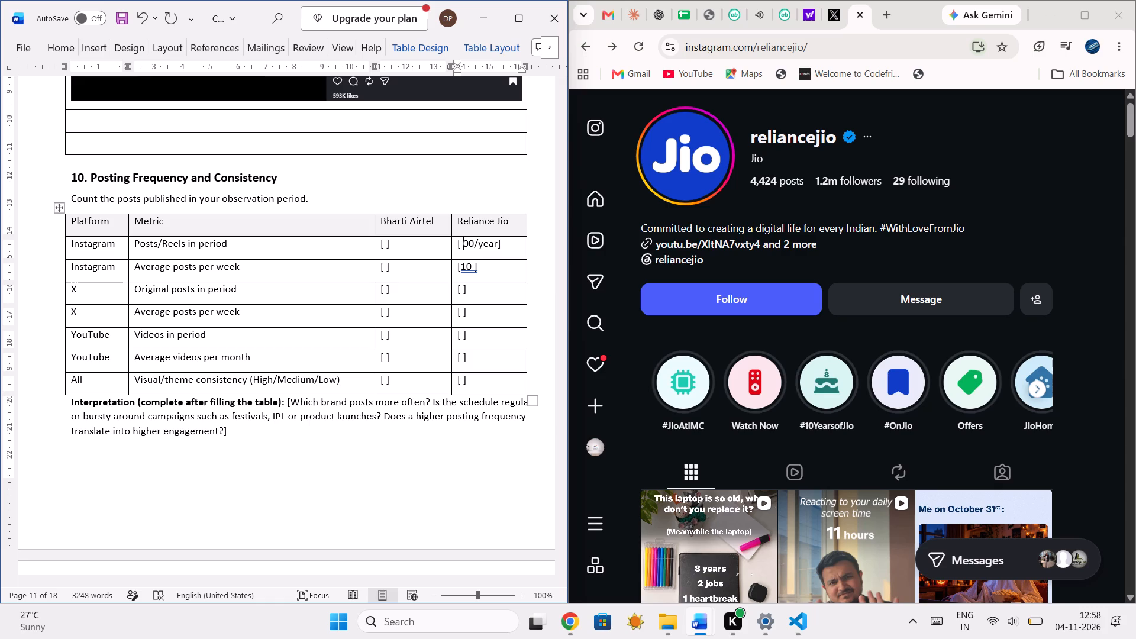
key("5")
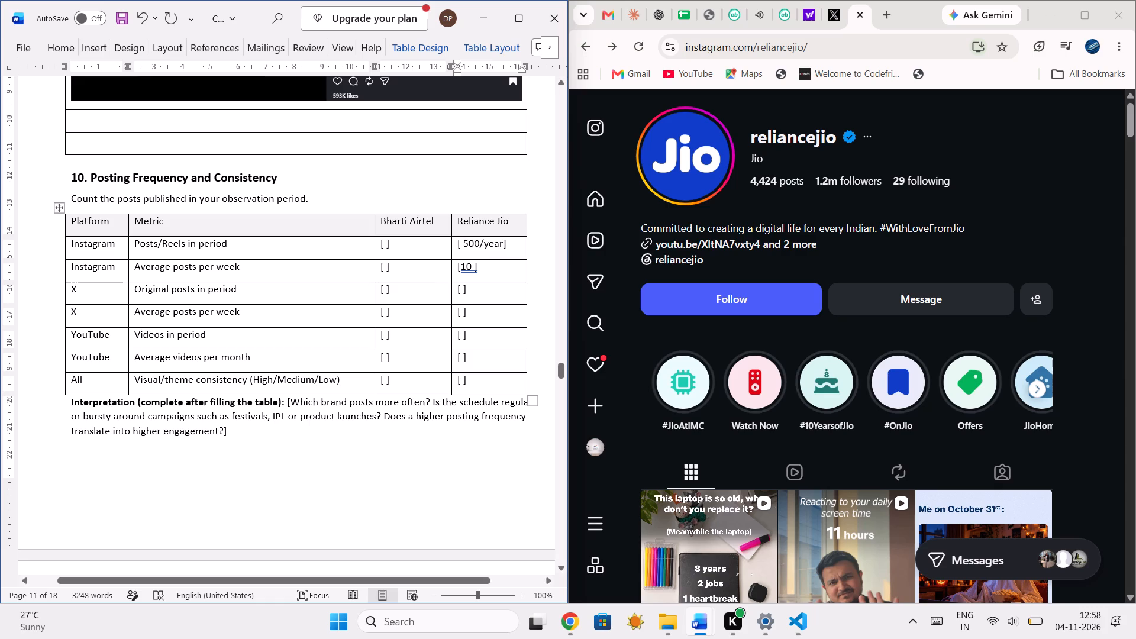
Place the cursor inside the brackets of Reliance Jio's cell for X original posts in period.
left_click(461, 288)
Fill Reliance Jio's X cells in the section 10 table with 700/year original posts and 7 average posts per week.
key("4")
key("BackSpace")
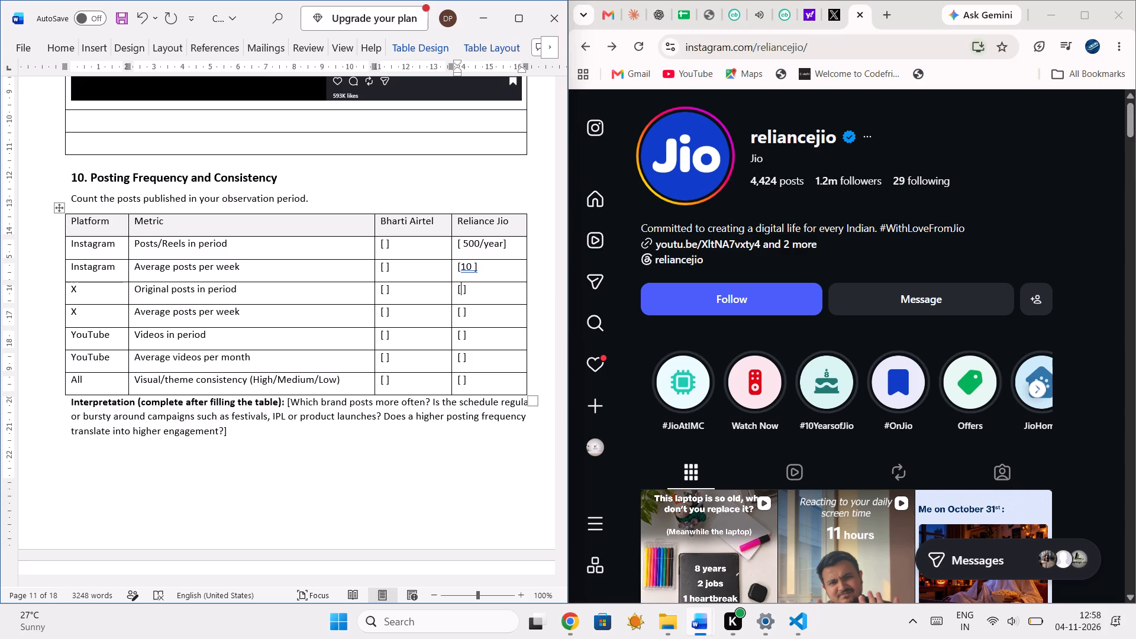
type("700")
key("slash")
type("year")
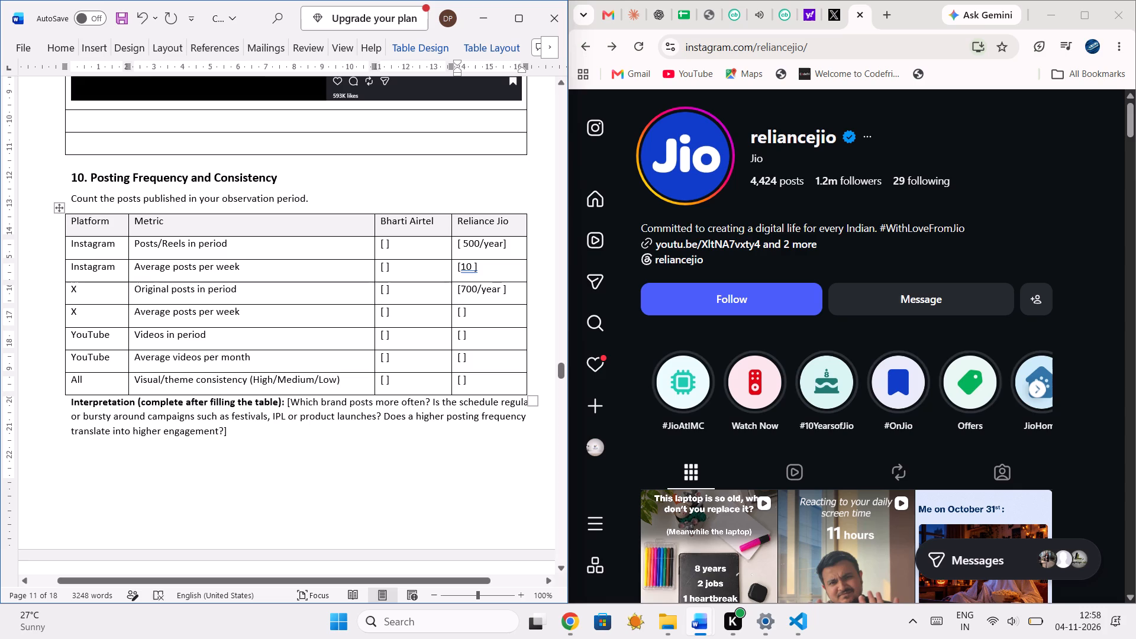
left_click(461, 312)
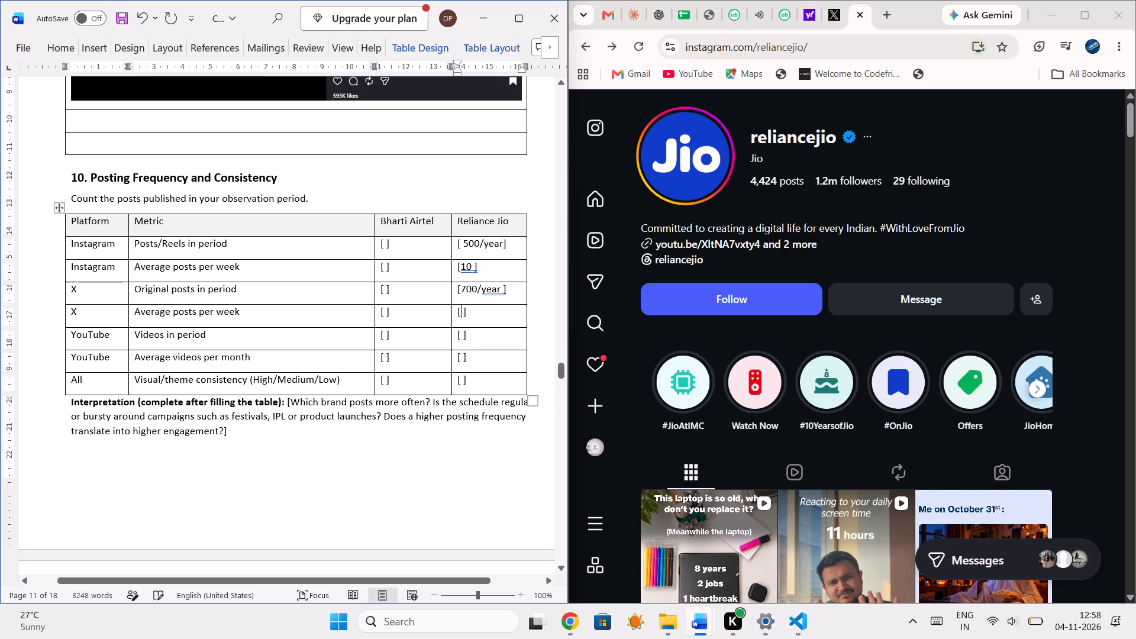
key("7")
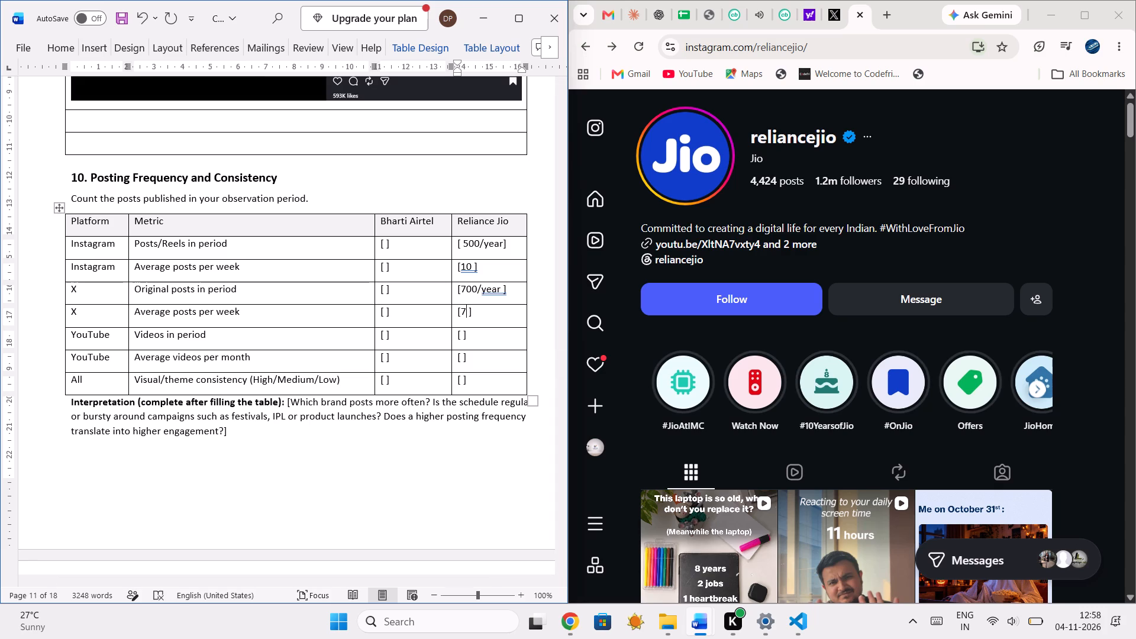
left_click(461, 335)
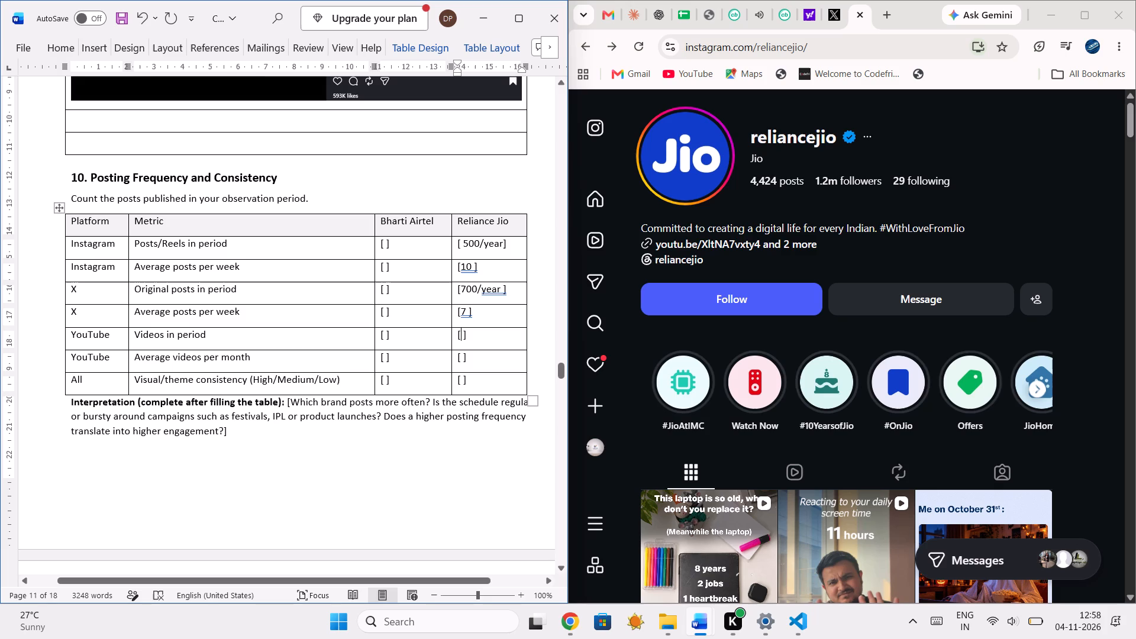
Fill Reliance Jio's YouTube cells in the section 10 table with 1 or 2 videos in period and 5 average videos per month.
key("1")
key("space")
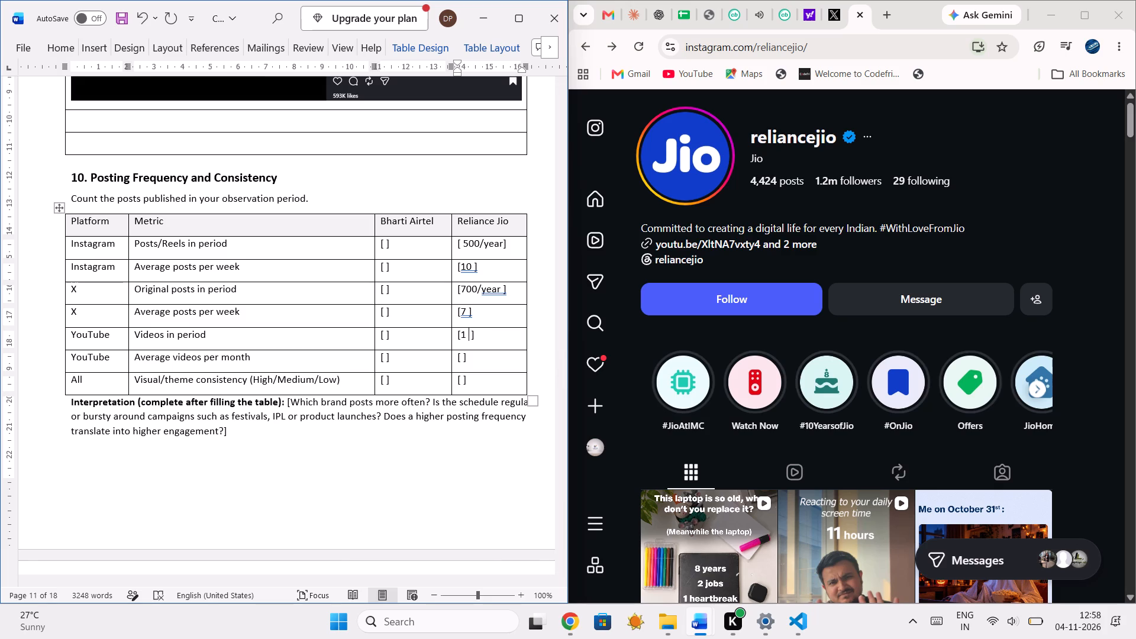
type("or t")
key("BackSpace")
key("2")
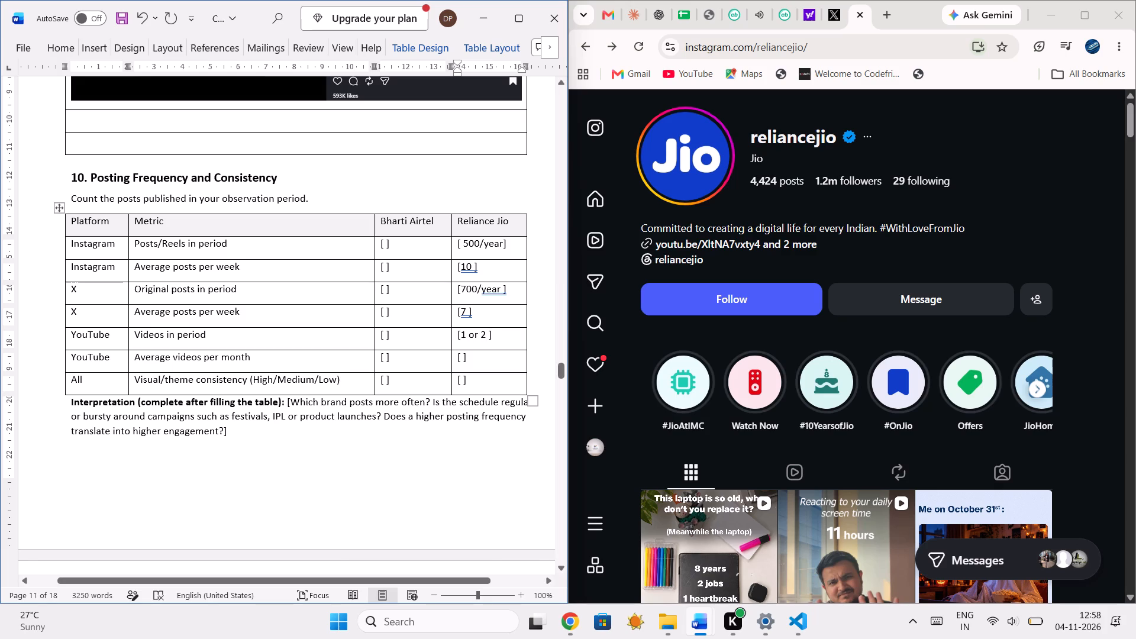
left_click(461, 356)
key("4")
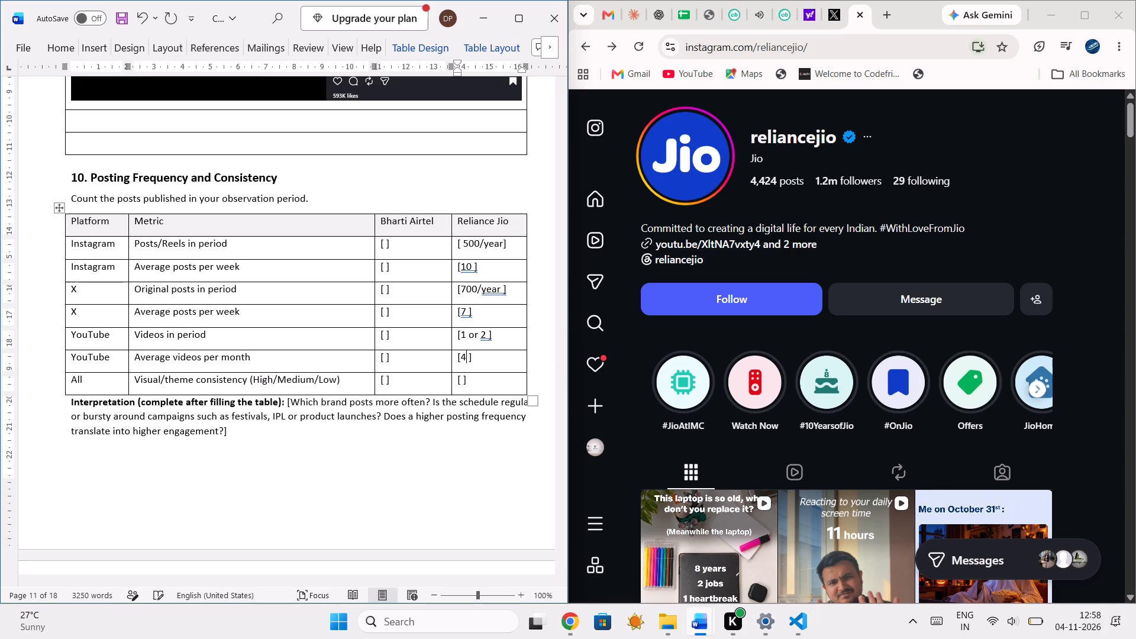
key("BackSpace")
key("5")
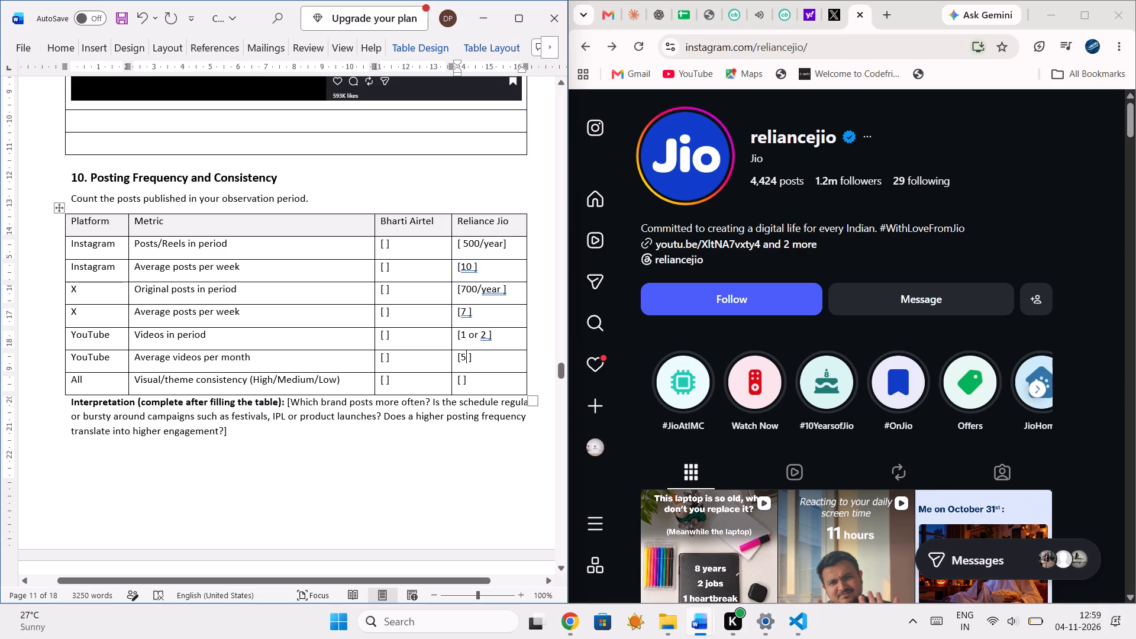
Set Reliance Jio's visual/theme consistency rating in the section 10 table to Medium.
left_click(461, 380)
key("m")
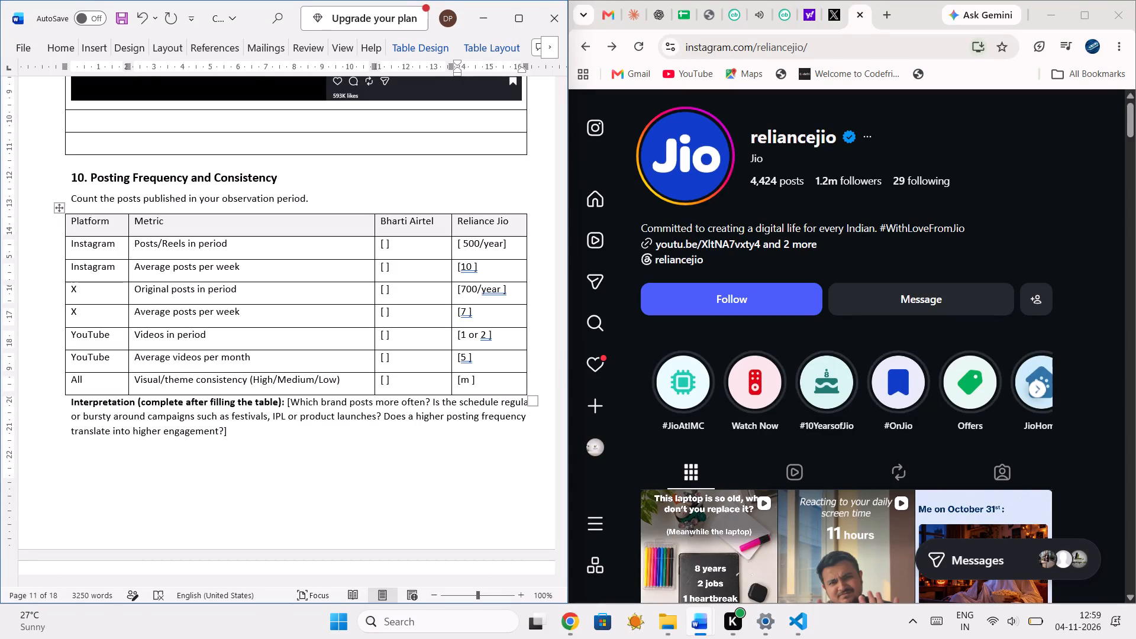
key("BackSpace")
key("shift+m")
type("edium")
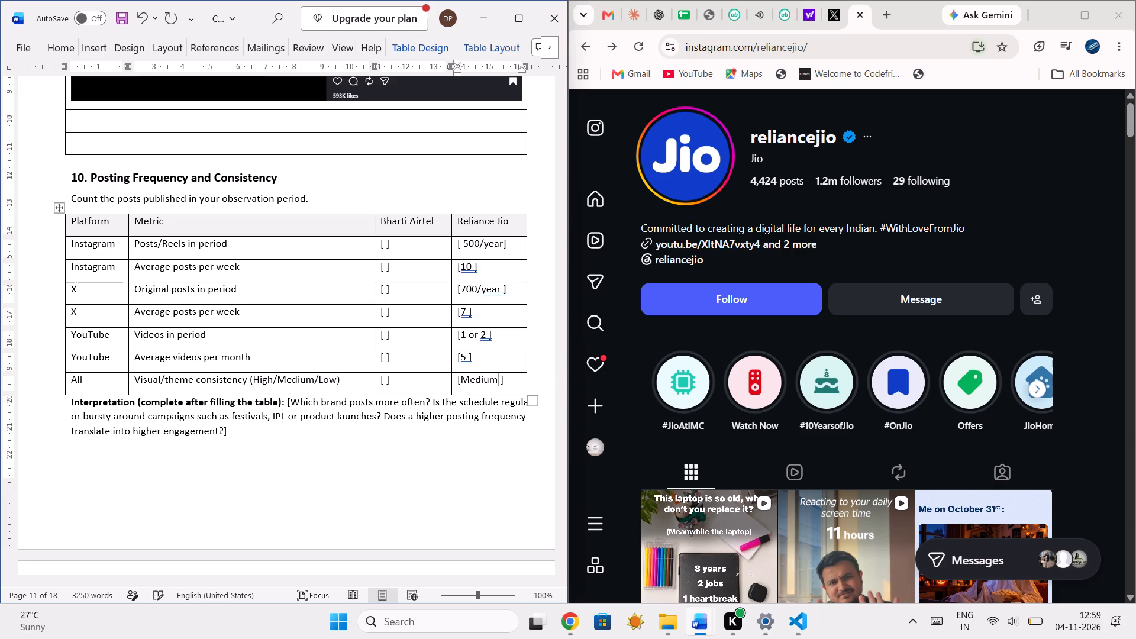
Go back to Instagram's search and open the airindia profile from the recent searches.
scroll(682, 324, "up", 3)
left_click(585, 51)
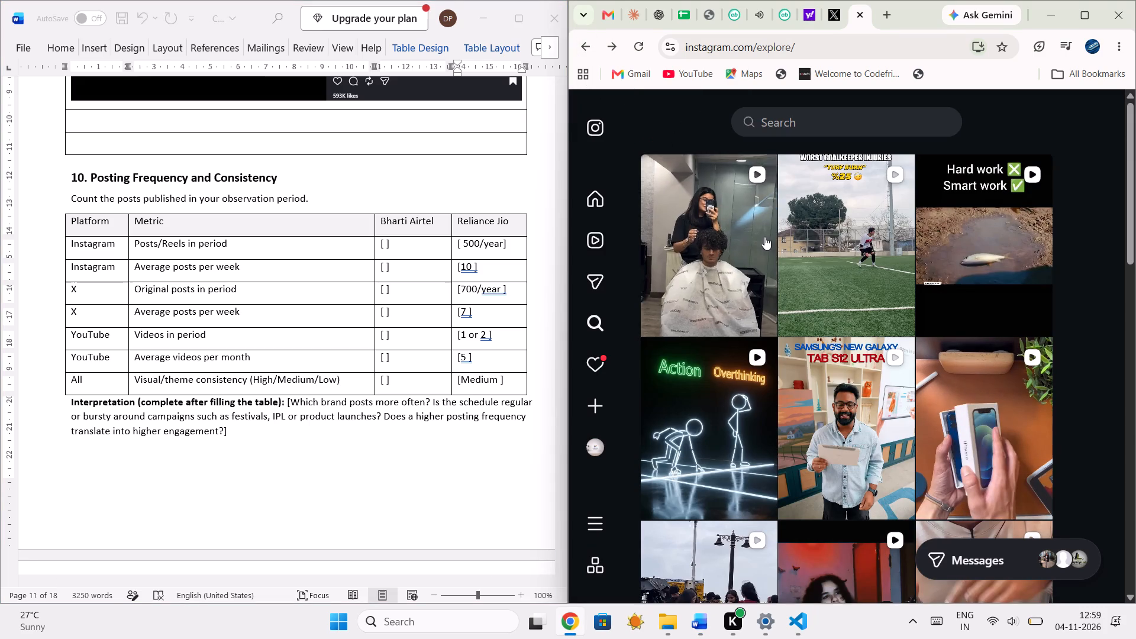
scroll(764, 237, "up", 5)
left_click(809, 123)
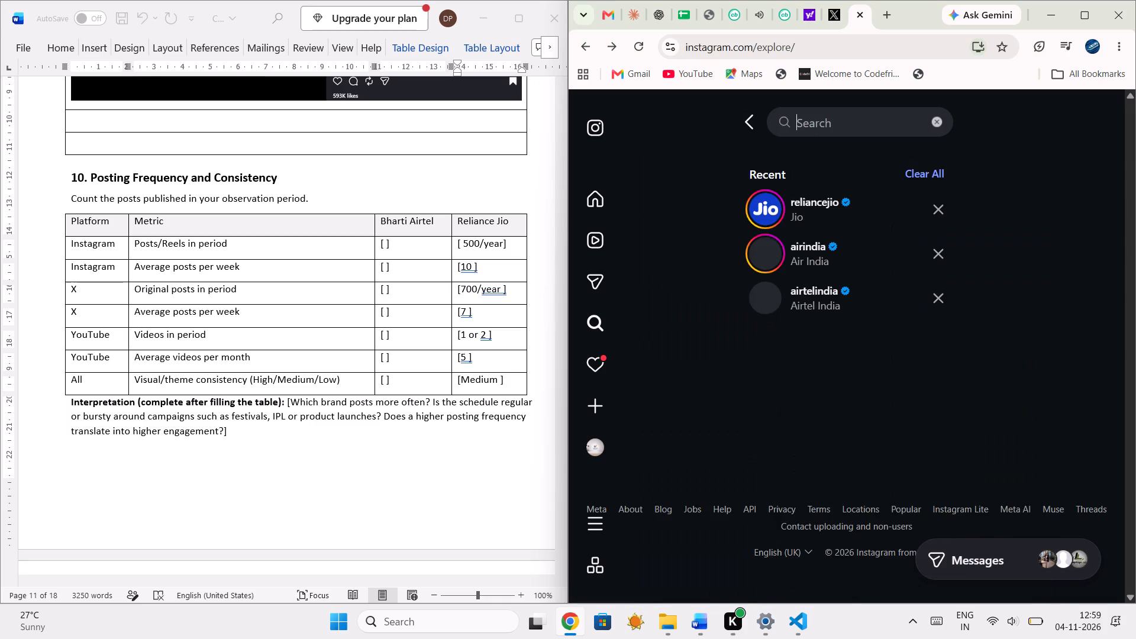
left_click(811, 239)
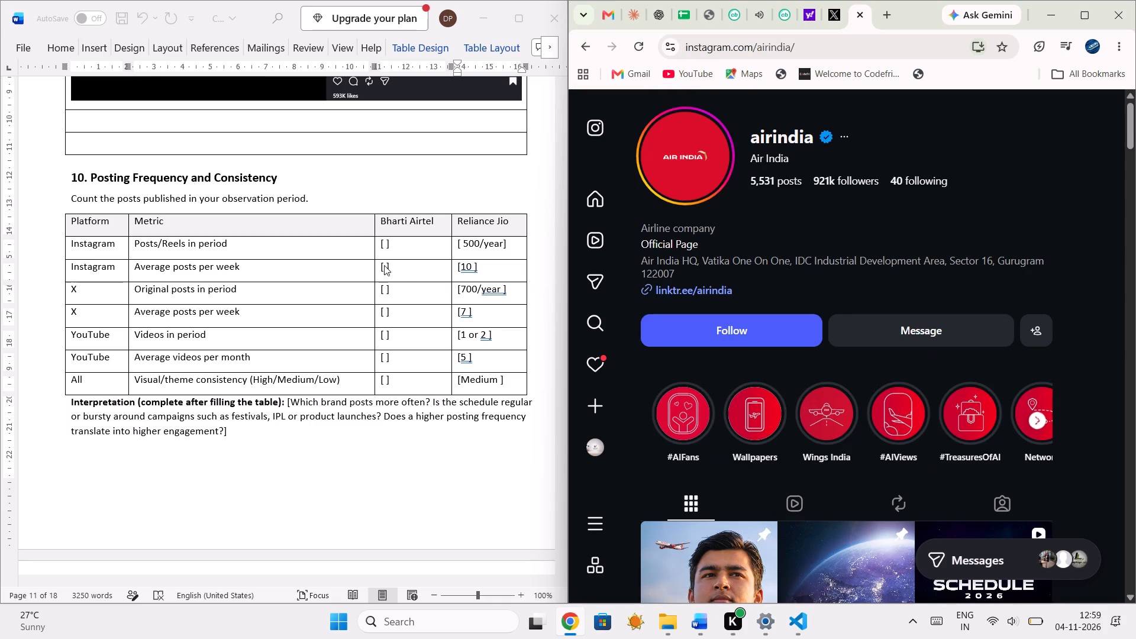
Fill Bharti Airtel's Instagram cells in the section 10 table with 550/year posts/reels and 9 average posts per week.
left_click(384, 241)
left_click(384, 241)
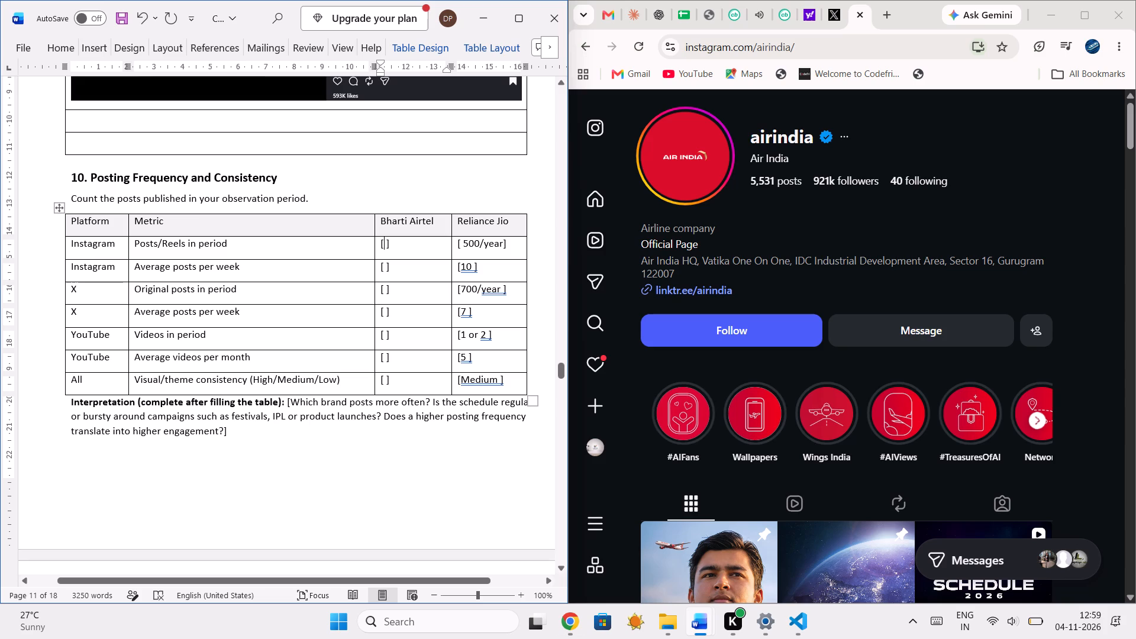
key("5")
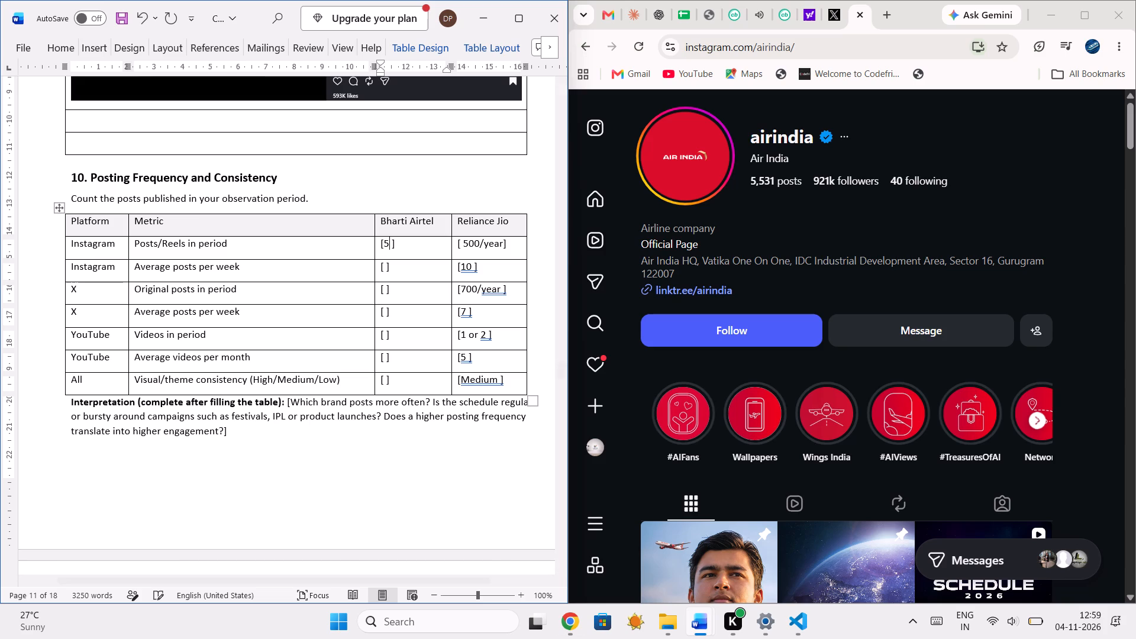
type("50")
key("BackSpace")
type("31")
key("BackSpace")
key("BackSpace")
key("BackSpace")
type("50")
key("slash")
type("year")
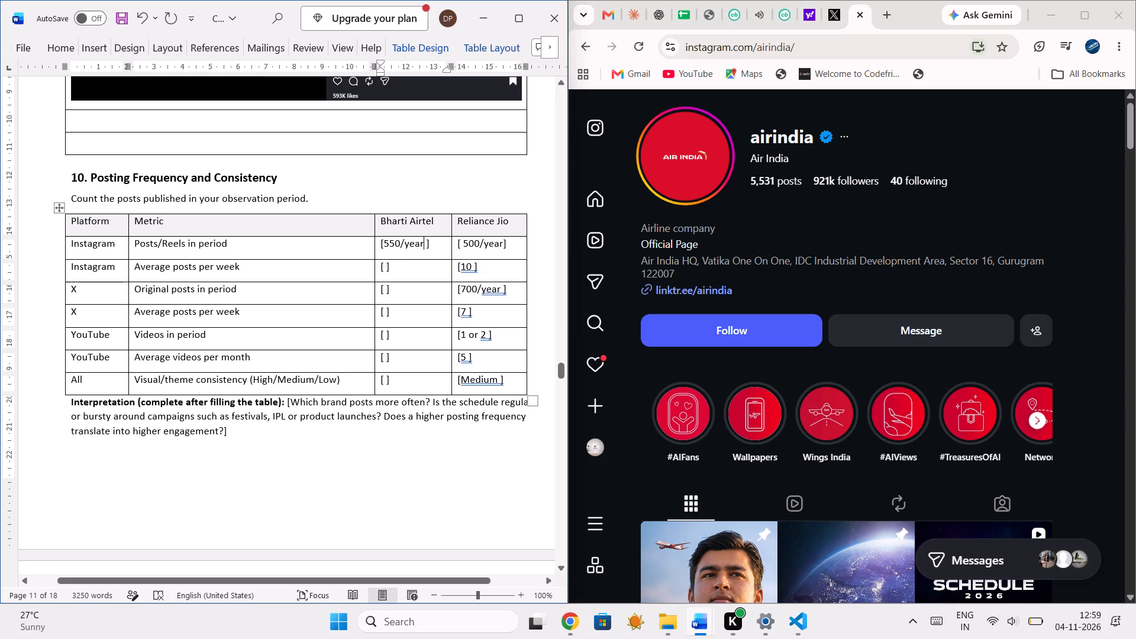
left_click(385, 266)
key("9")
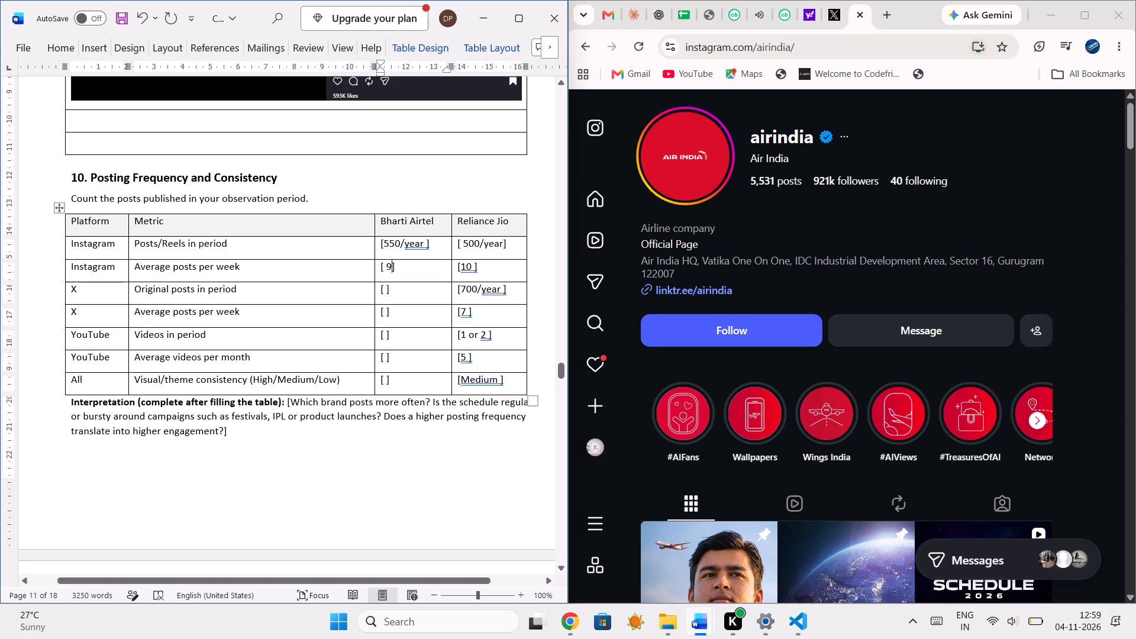
Enter 600 as Bharti Airtel's X original posts in period in the section 10 table.
left_click(384, 293)
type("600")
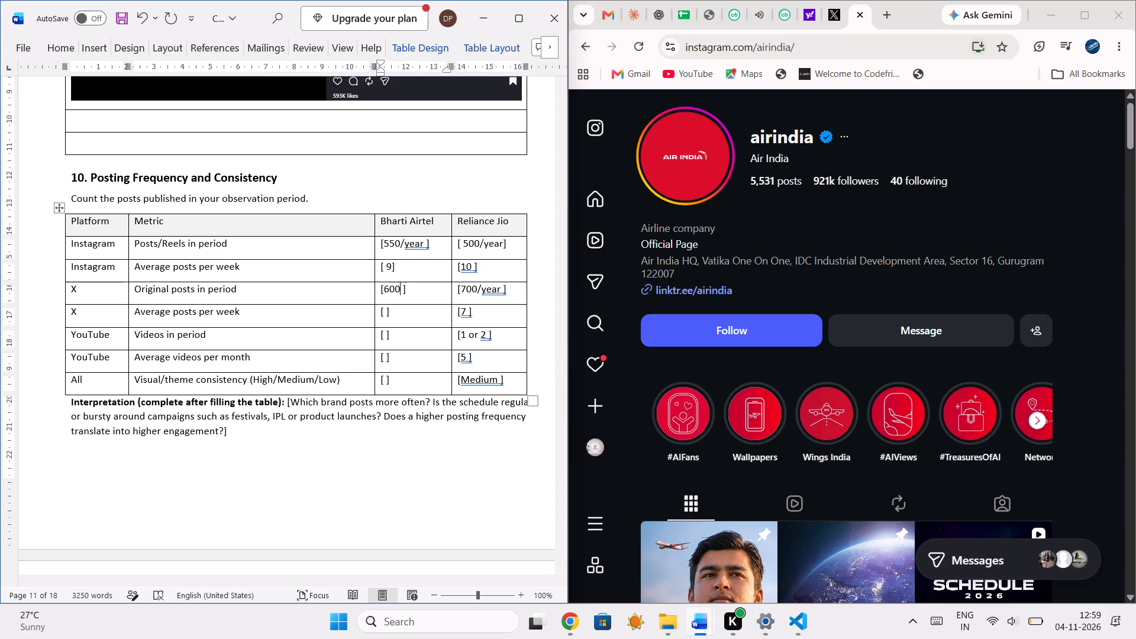
Complete Bharti Airtel's X original posts entry as 600/year and enter 8 for its average X posts per week.
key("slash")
type("year")
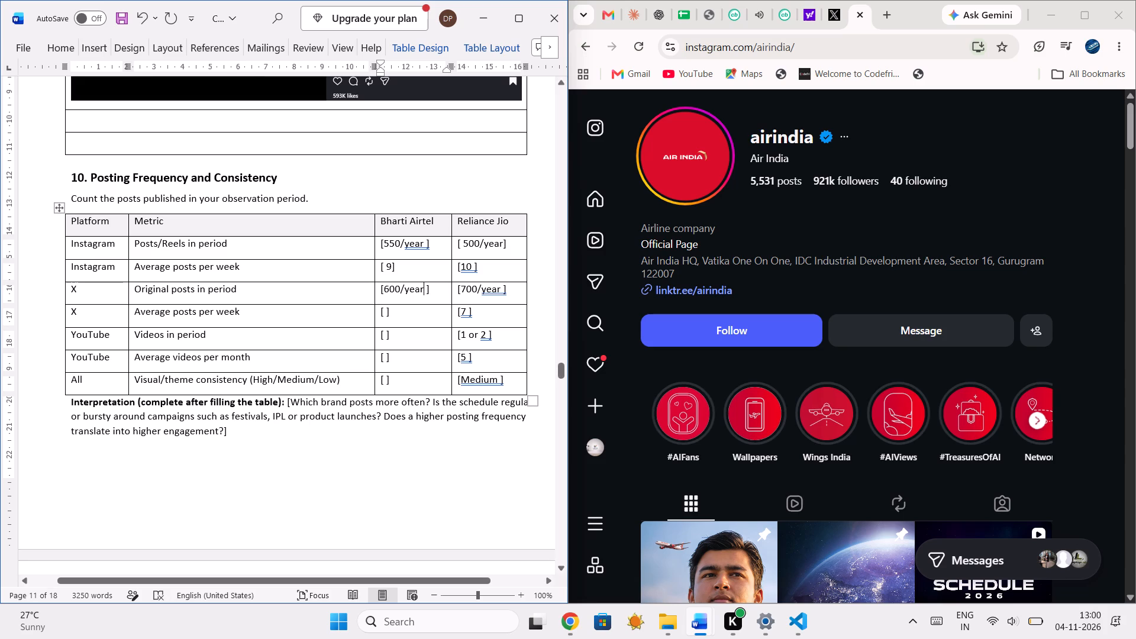
left_click(386, 314)
key("8")
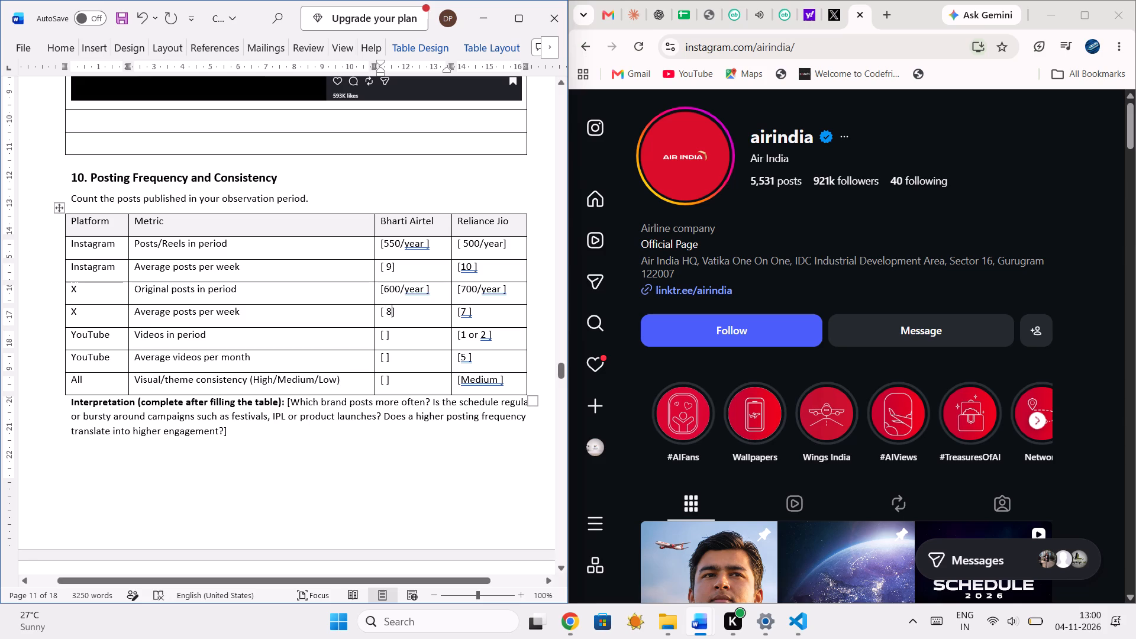
Enter "2 to 3" as Bharti Airtel's YouTube videos in period in the posting frequency table.
left_click(383, 336)
type("2")
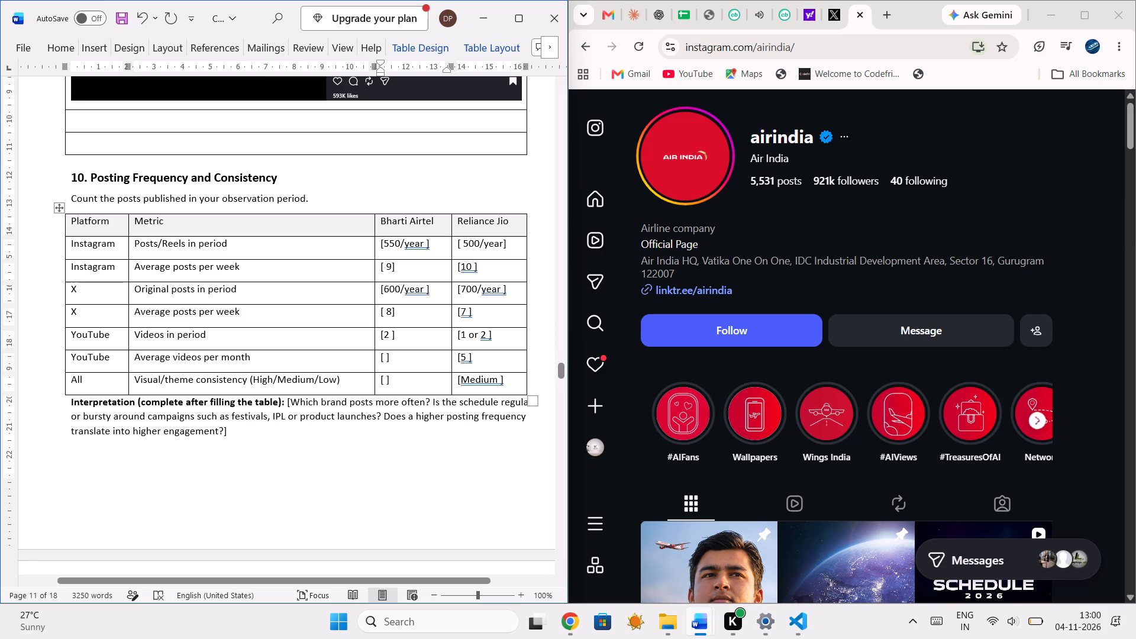
key("space")
type("t0")
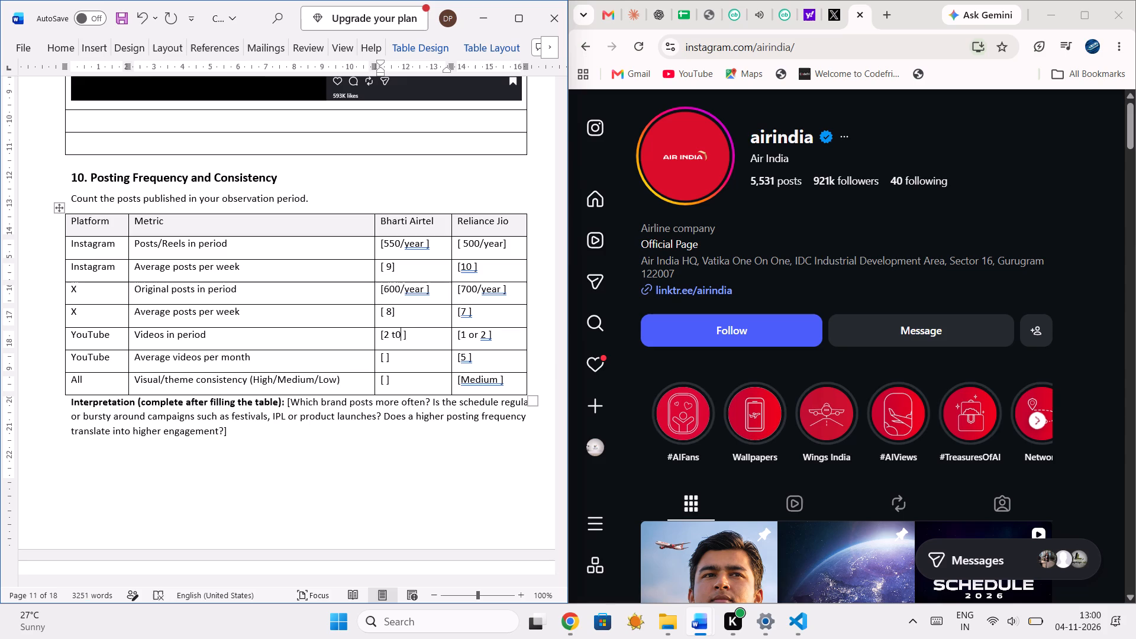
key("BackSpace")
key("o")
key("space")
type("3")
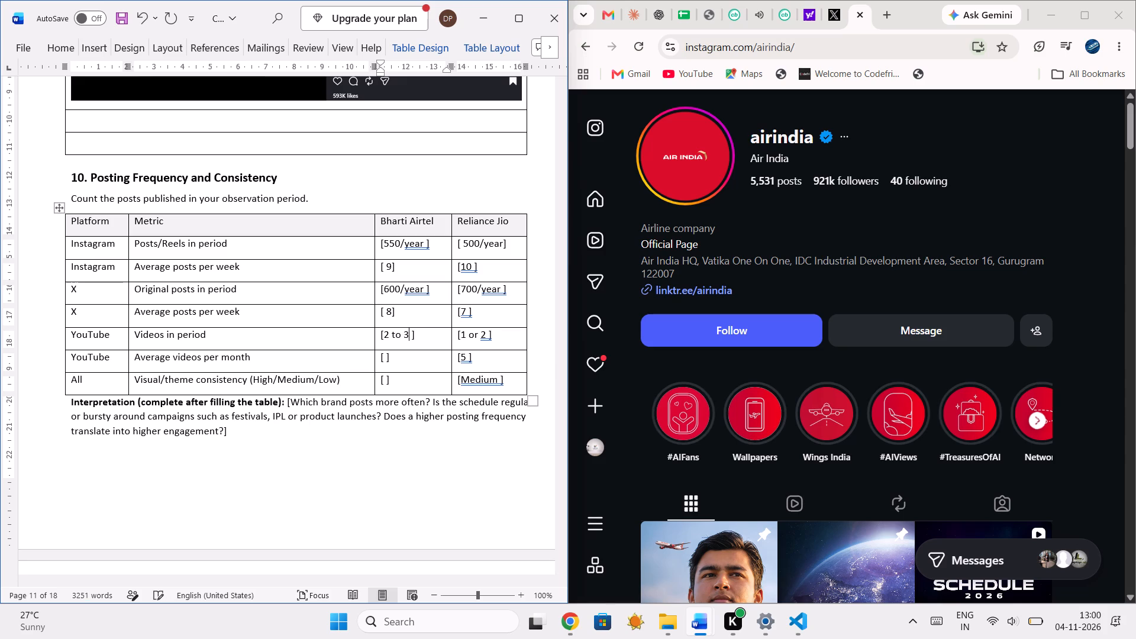
Tidy Bharti Airtel's "2 to 3" entry, and enter 4 average YouTube videos per month and High visual/theme consistency in its column.
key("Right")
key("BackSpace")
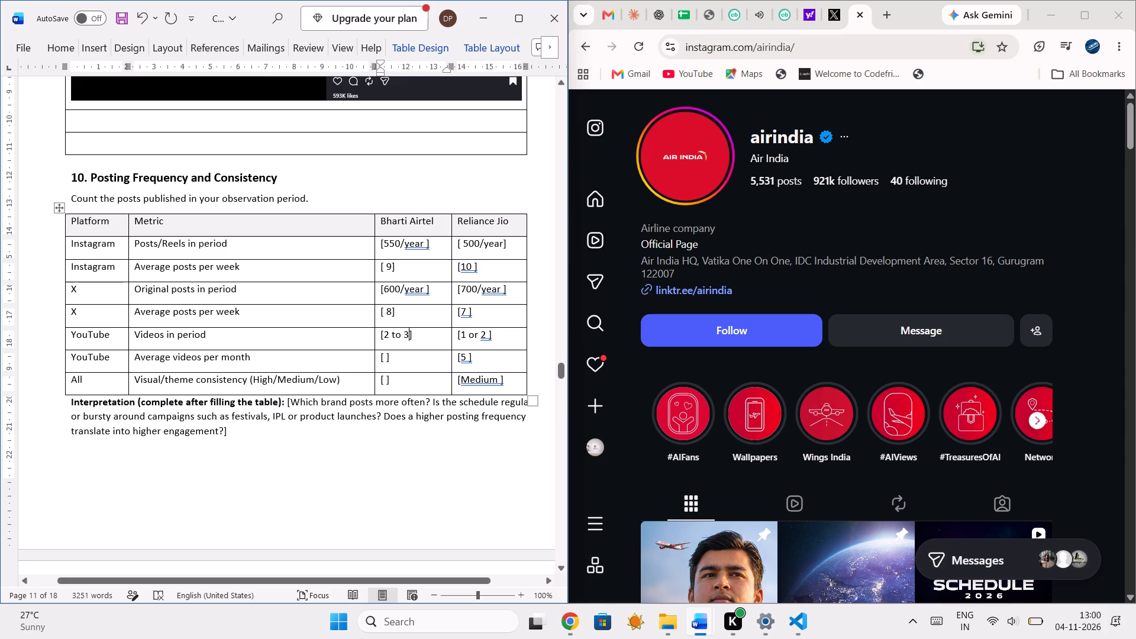
left_click(386, 355)
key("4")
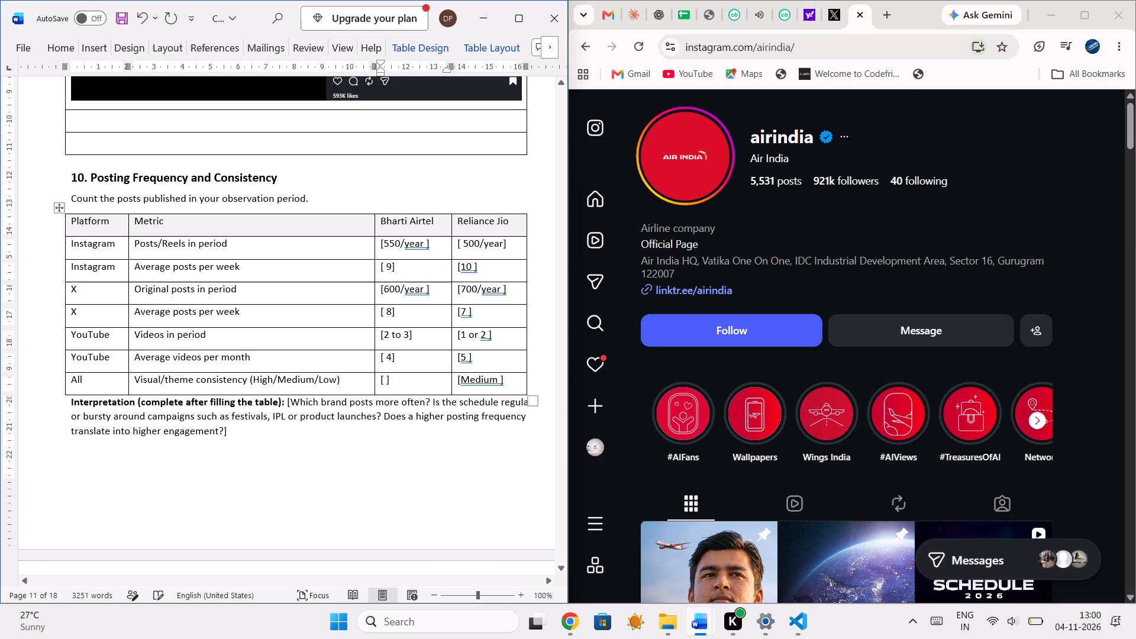
left_click(384, 380)
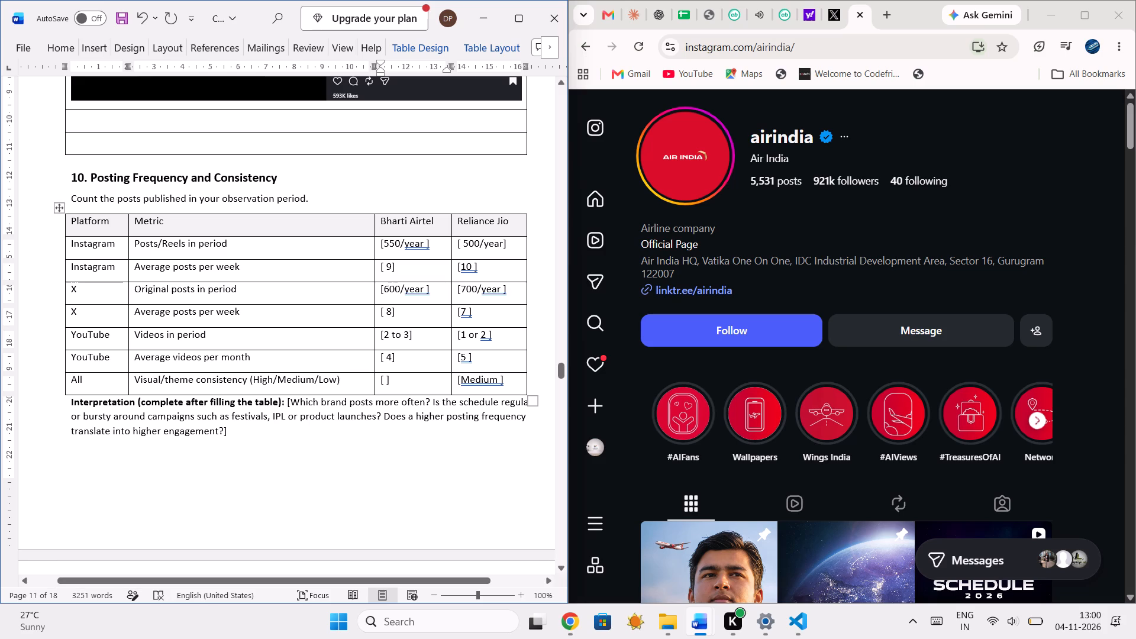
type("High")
Open Reliance Jio's Instagram profile from the recent searches for the section 10 grid-view placeholder.
scroll(384, 380, "down", 1)
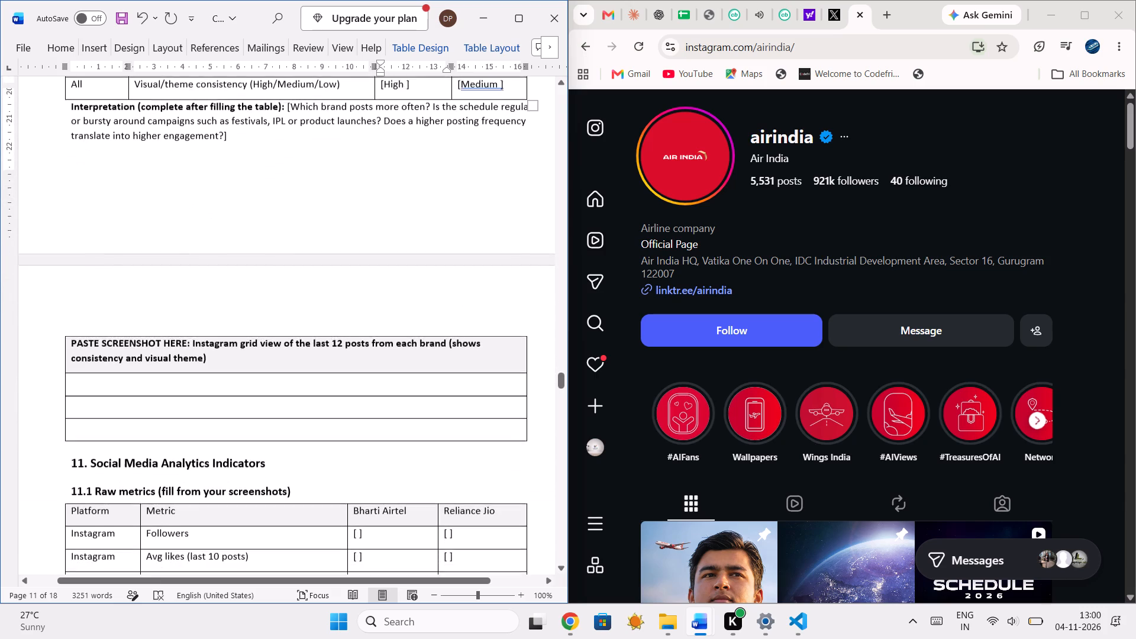
scroll(384, 380, "down", 2)
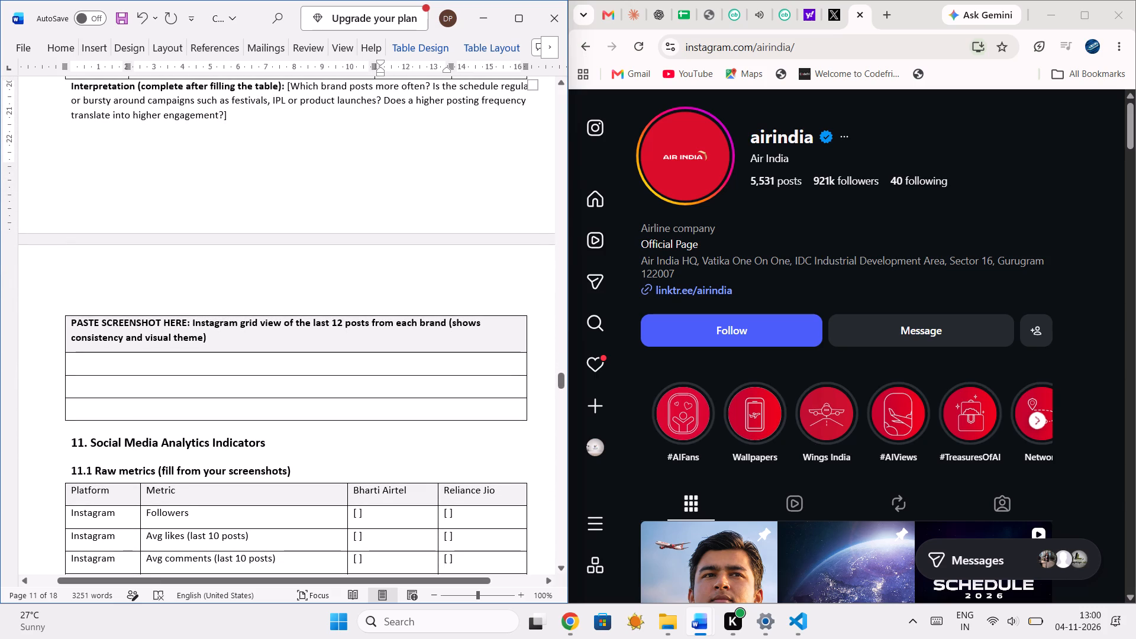
scroll(384, 380, "down", 2)
scroll(709, 445, "down", 1)
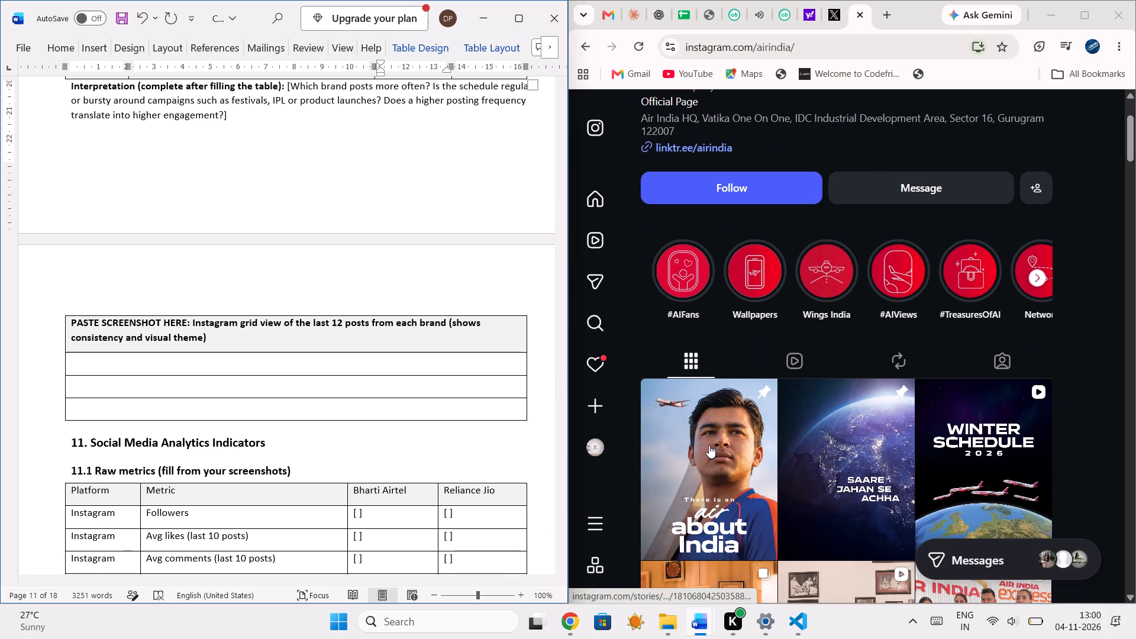
scroll(709, 445, "down", 1)
scroll(703, 360, "up", 2)
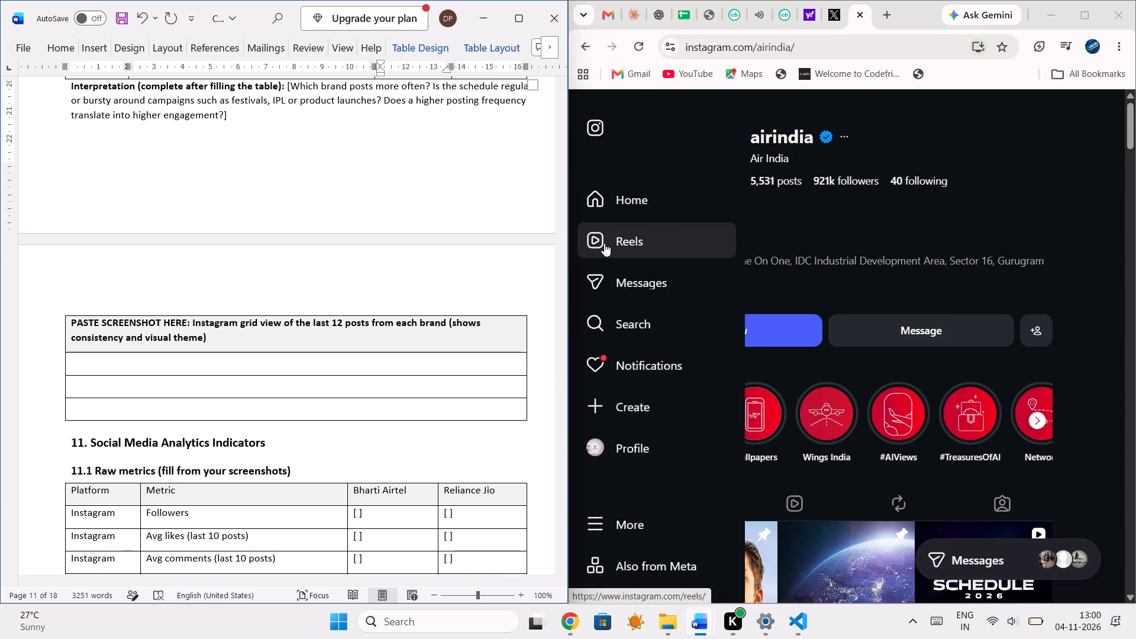
left_click(604, 243)
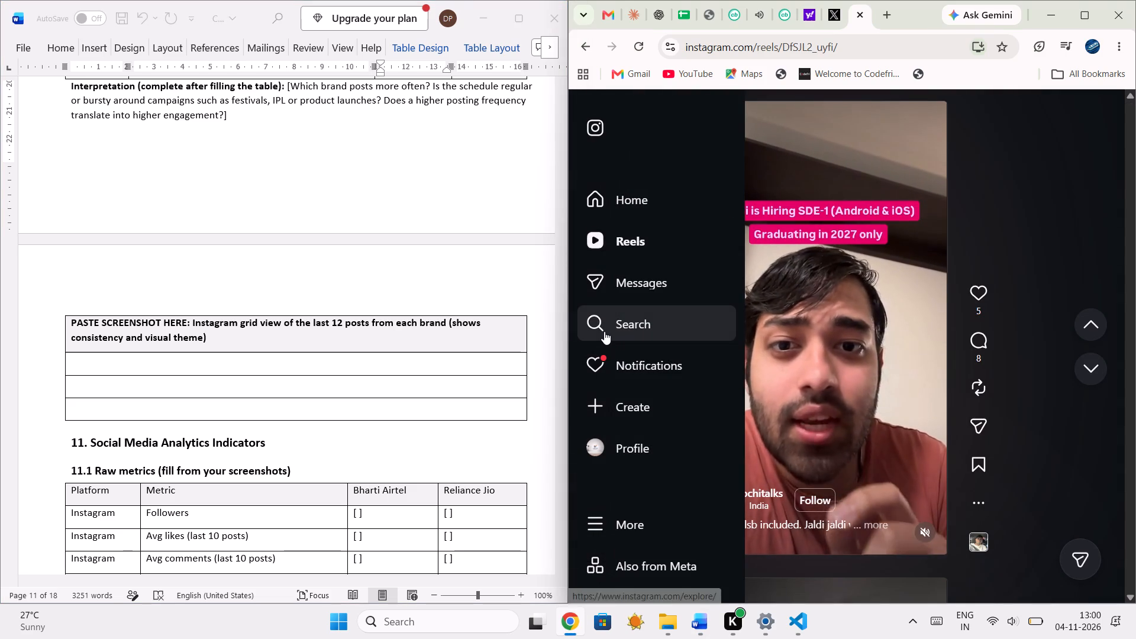
left_click(604, 331)
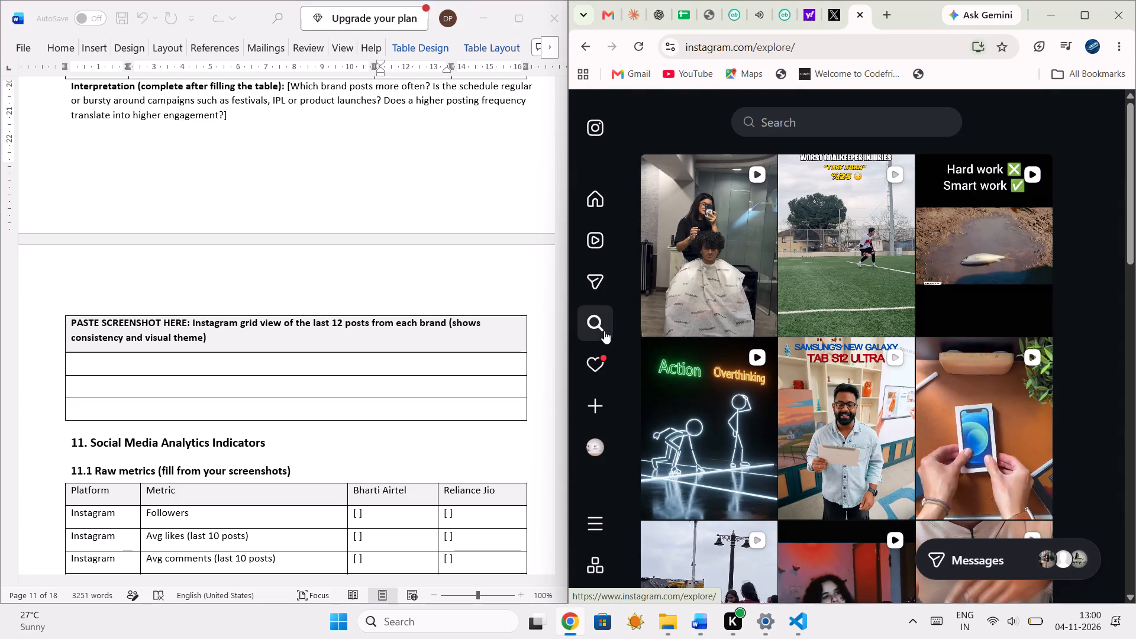
left_click(791, 119)
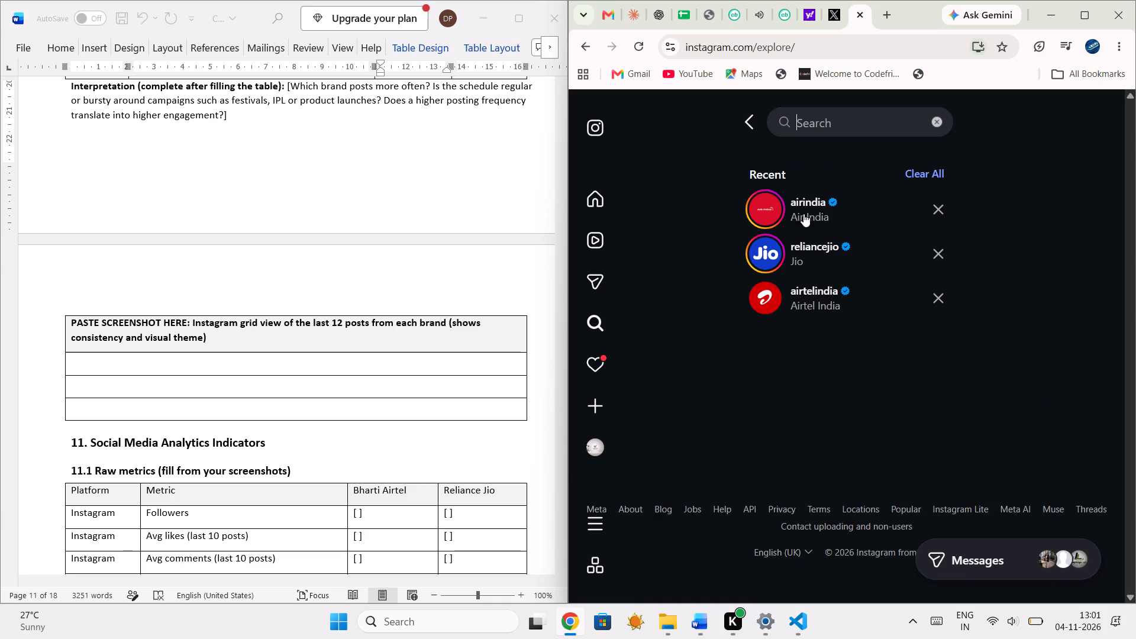
left_click(802, 246)
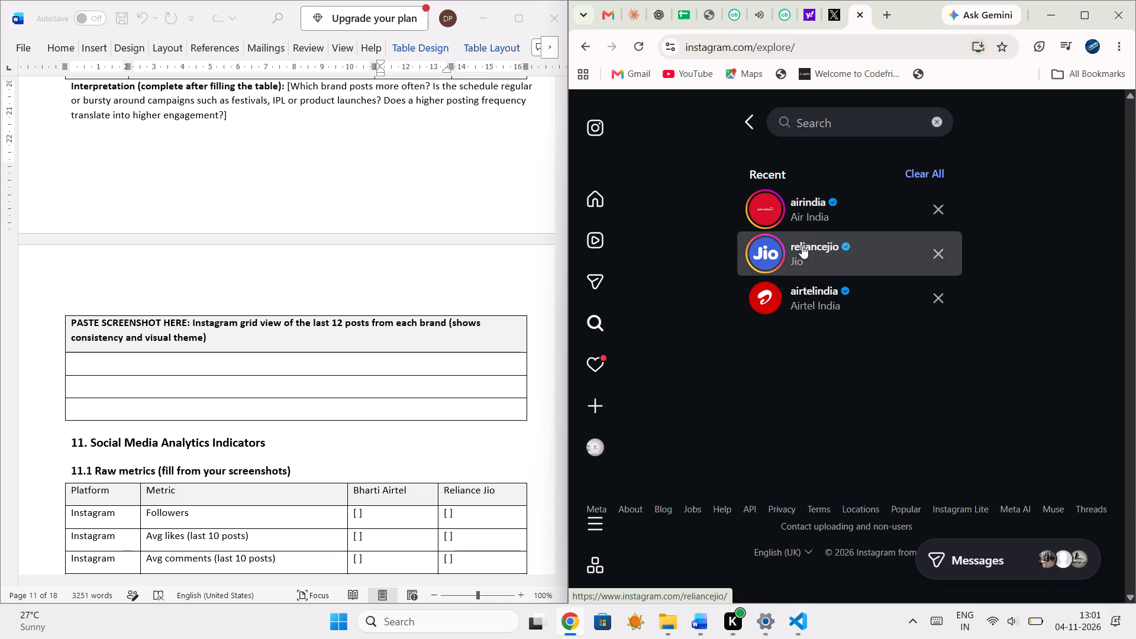
Examine Reliance Jio's Instagram post grid for a view of its last 12 posts.
scroll(825, 309, "down", 1)
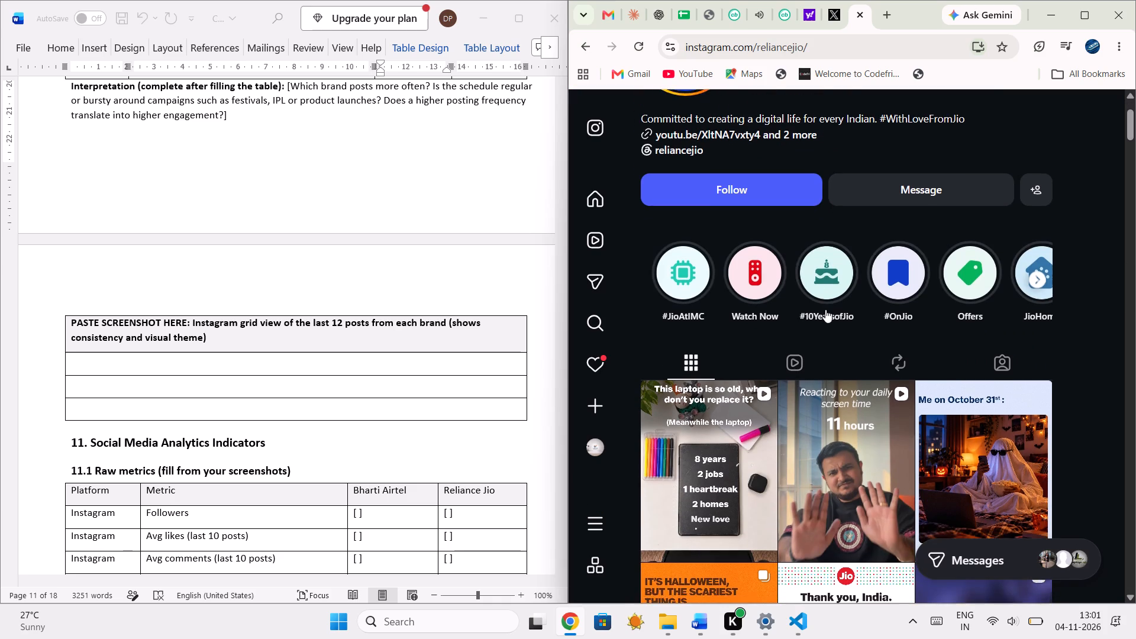
scroll(825, 309, "down", 2)
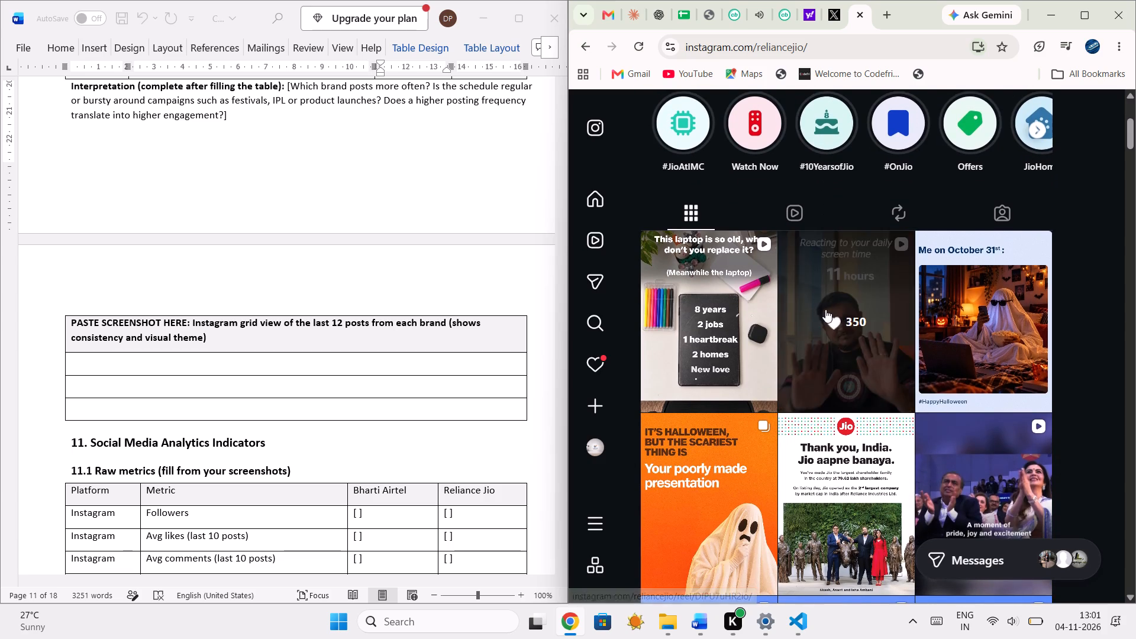
left_click(976, 560)
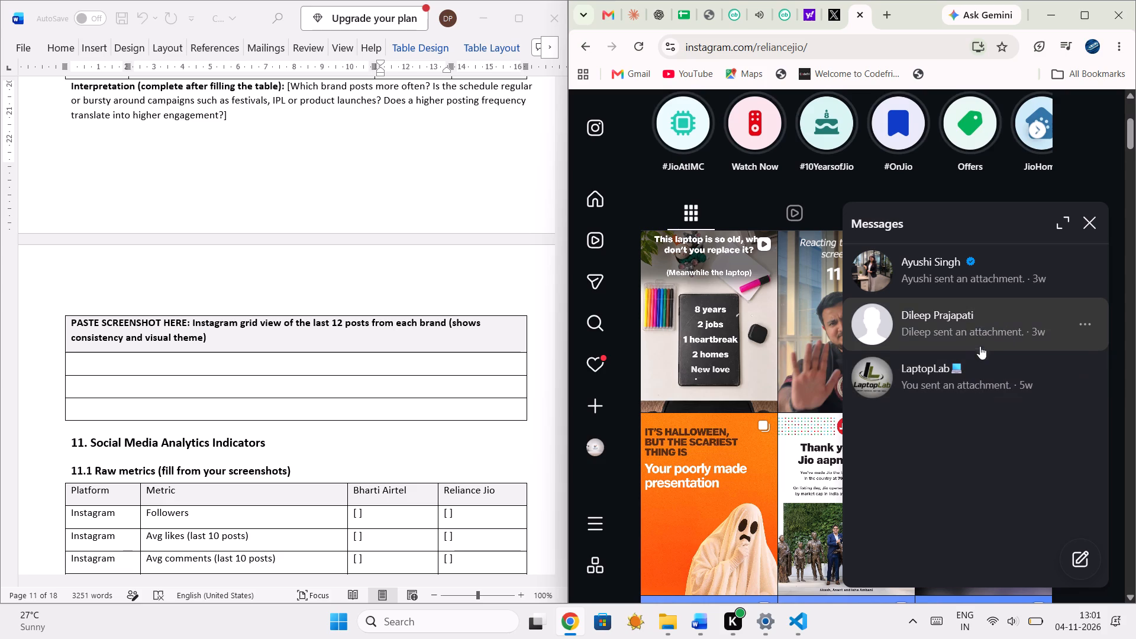
left_click(1088, 226)
scroll(982, 421, "down", 2)
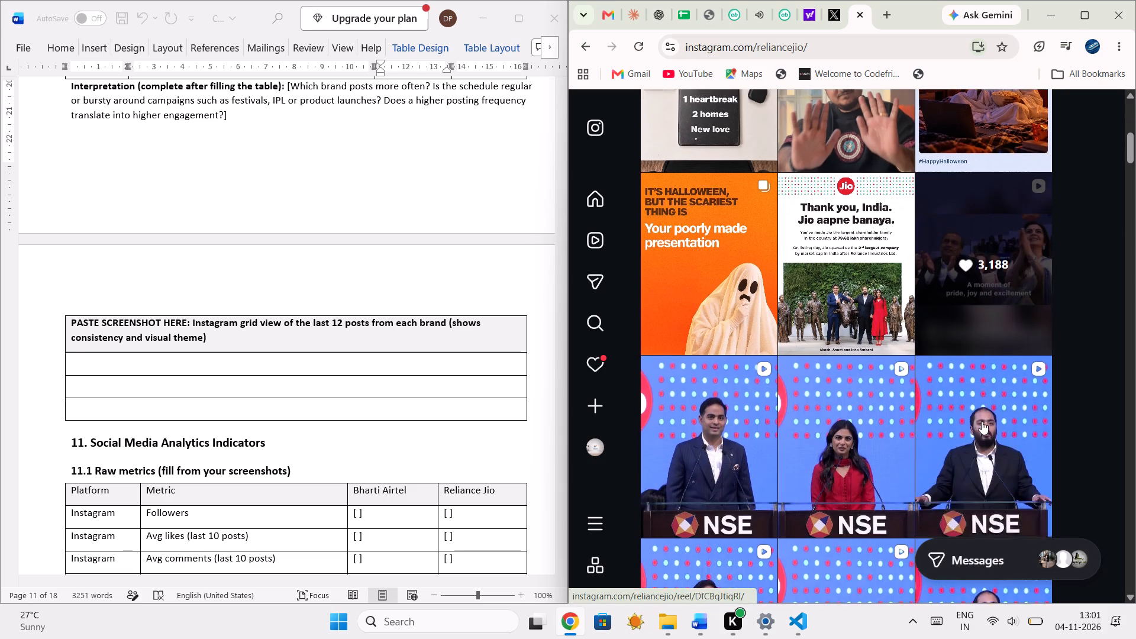
scroll(982, 421, "down", 4)
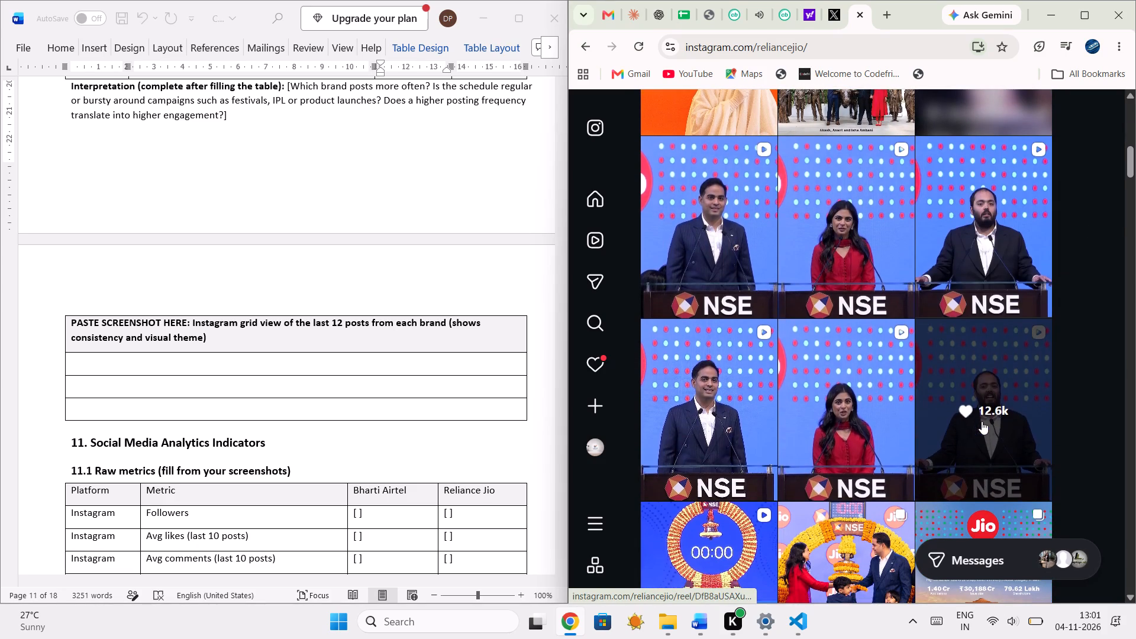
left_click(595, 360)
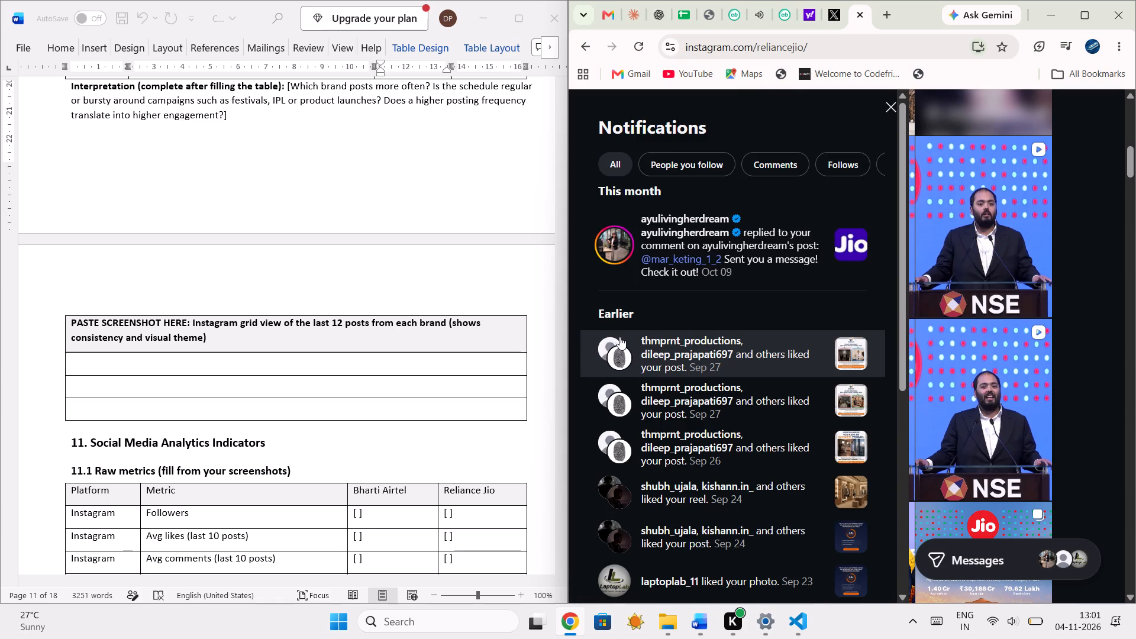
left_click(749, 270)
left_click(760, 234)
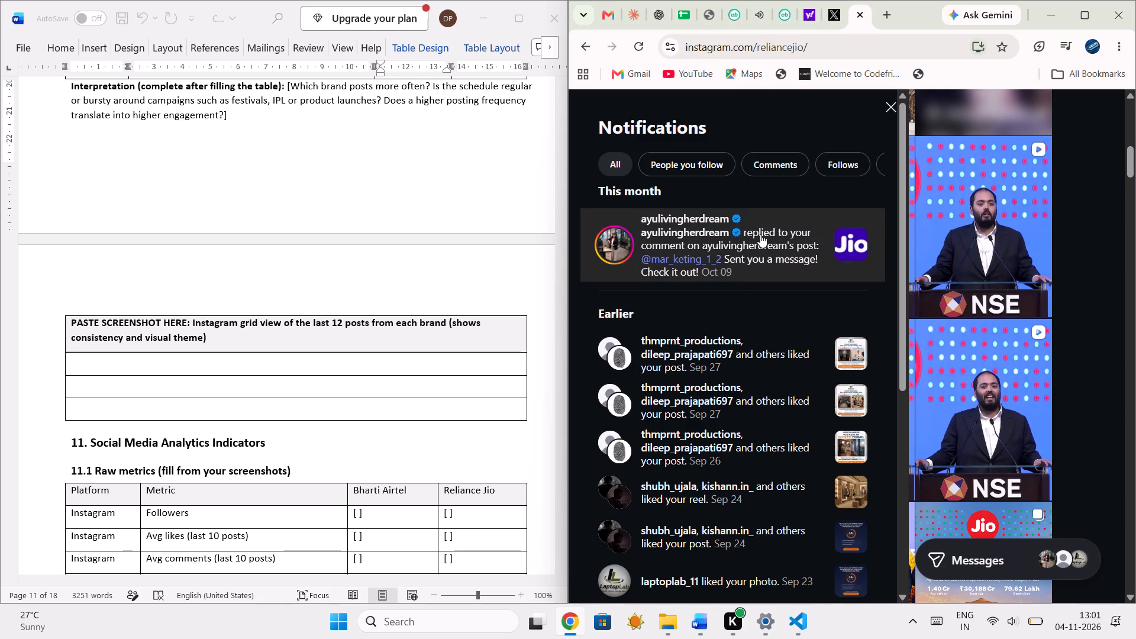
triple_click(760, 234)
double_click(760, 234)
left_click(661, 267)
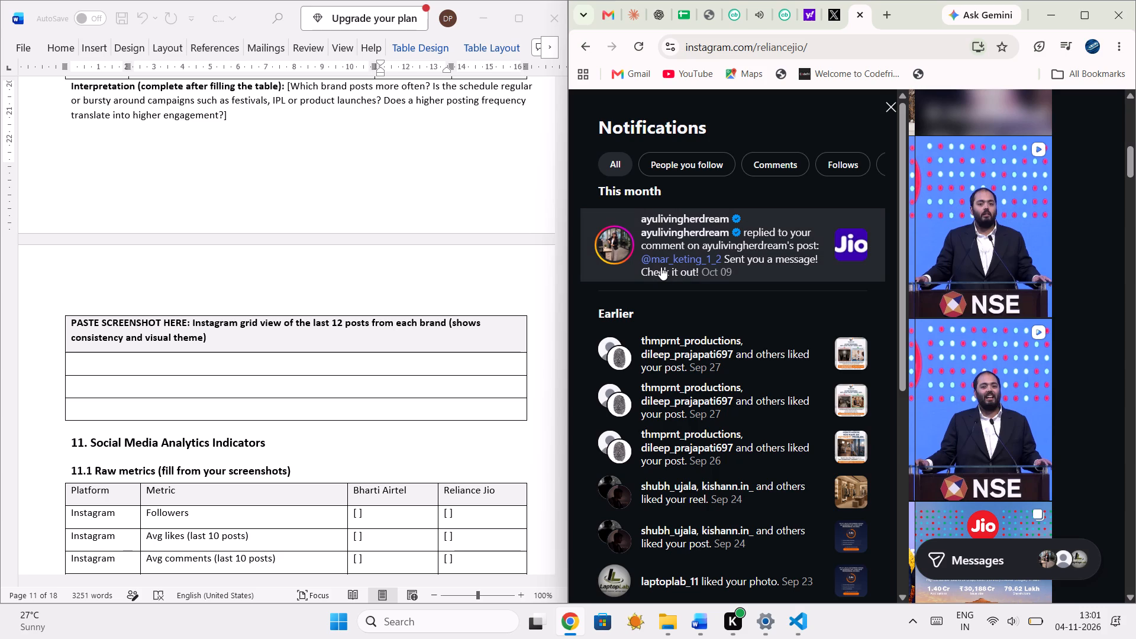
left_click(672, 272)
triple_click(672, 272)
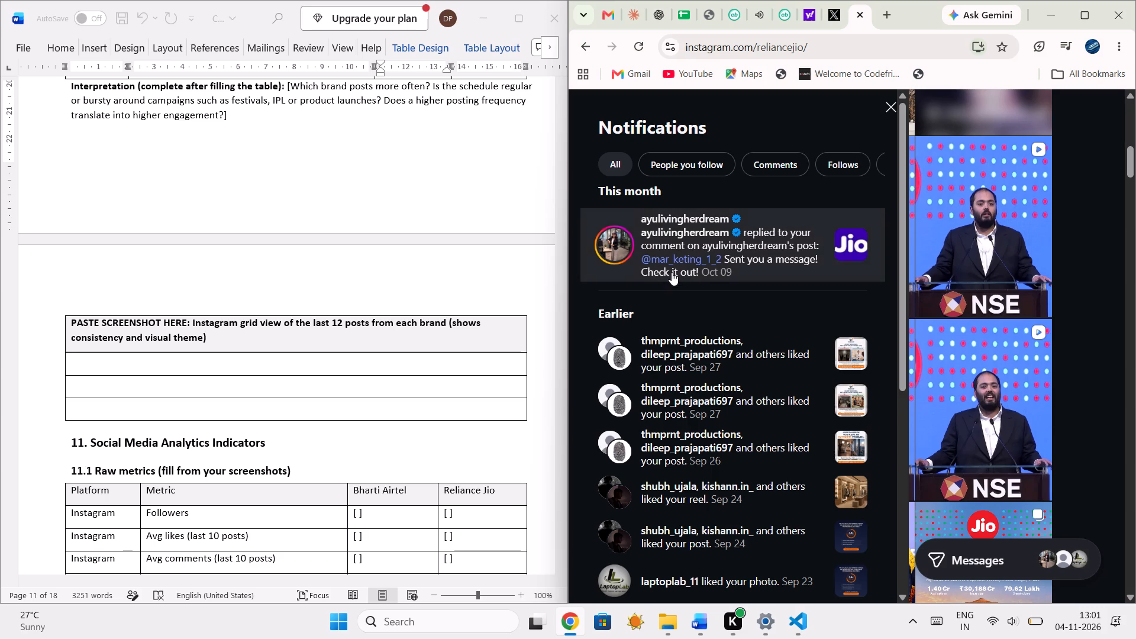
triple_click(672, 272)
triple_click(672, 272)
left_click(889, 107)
Examine Reliance Jio's Instagram post grid further and its Reels grid for posting consistency and visual theme.
scroll(841, 402, "down", 1)
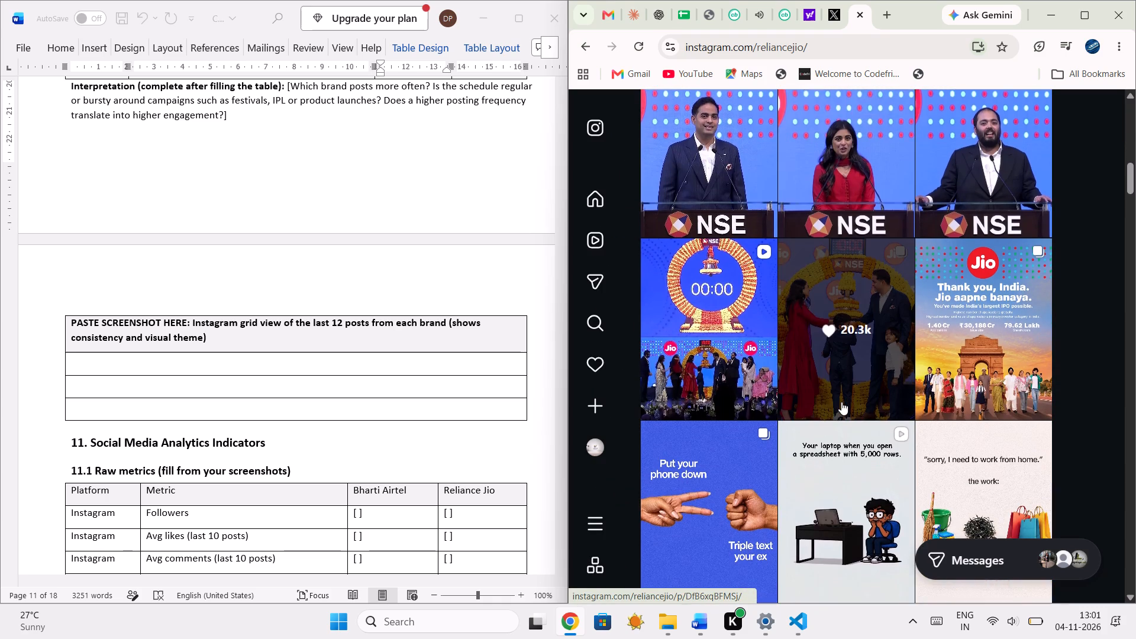
scroll(841, 402, "down", 3)
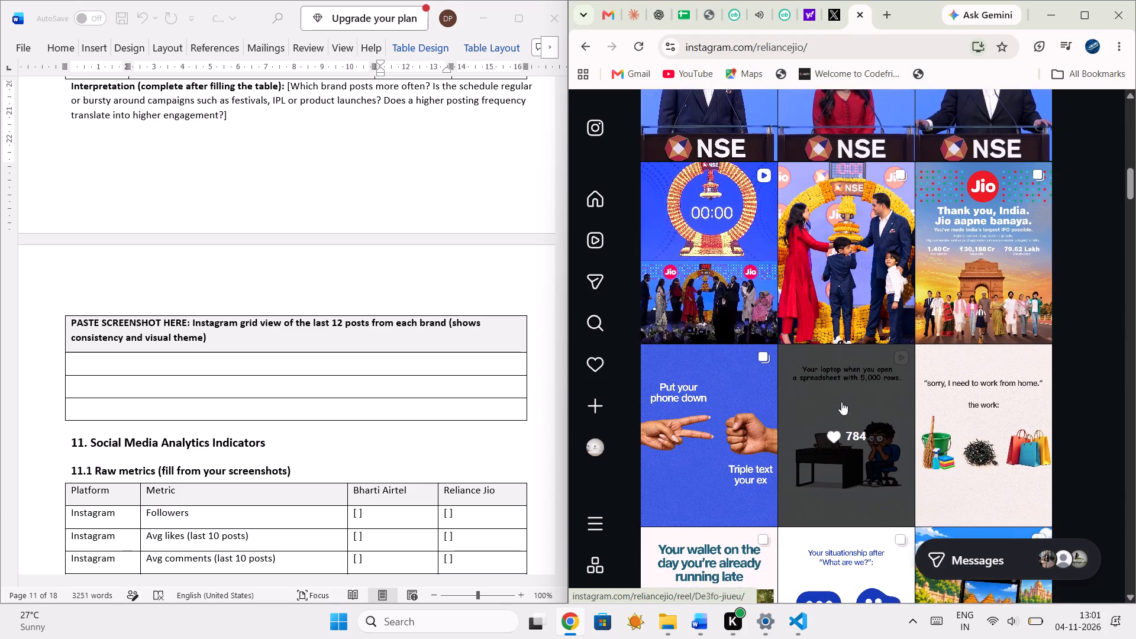
scroll(841, 402, "down", 2)
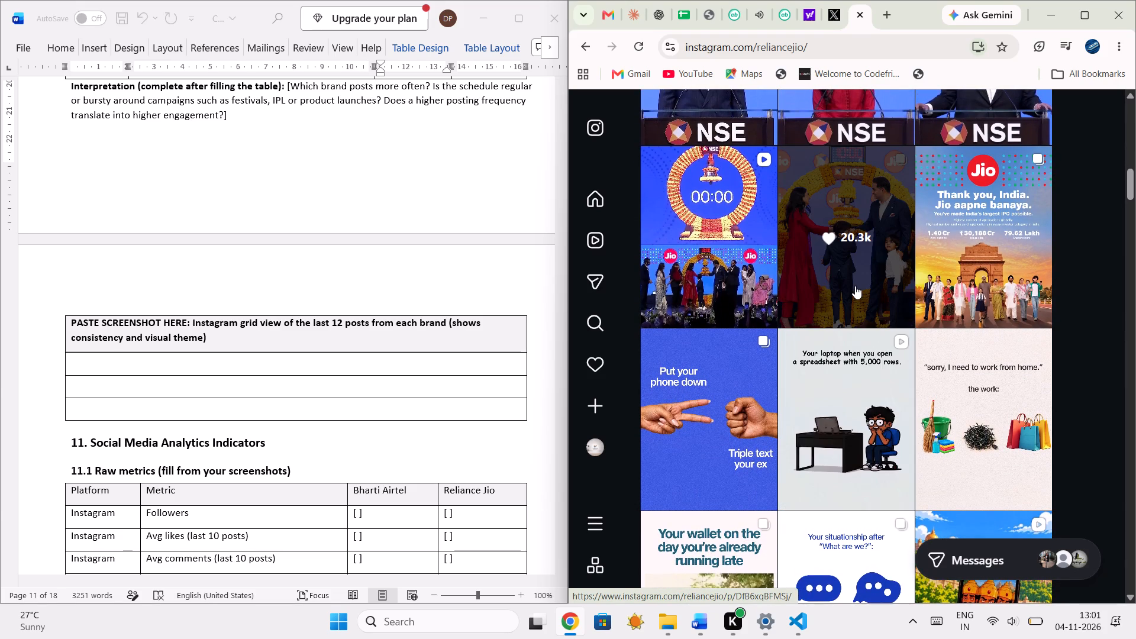
scroll(855, 286, "up", 9)
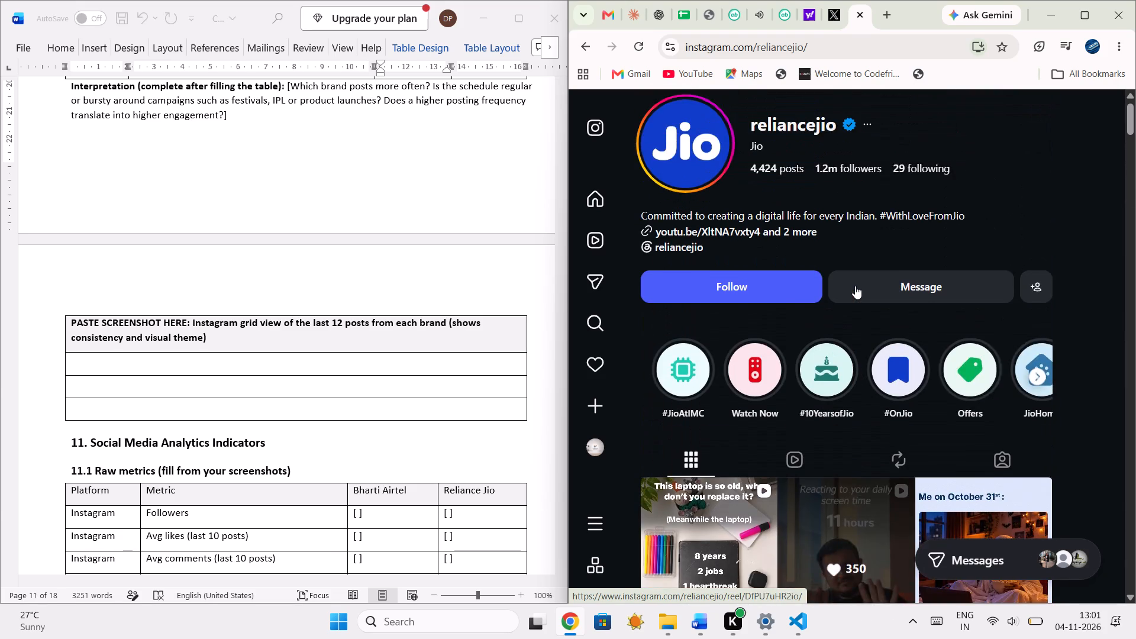
scroll(855, 286, "down", 1)
left_click(798, 364)
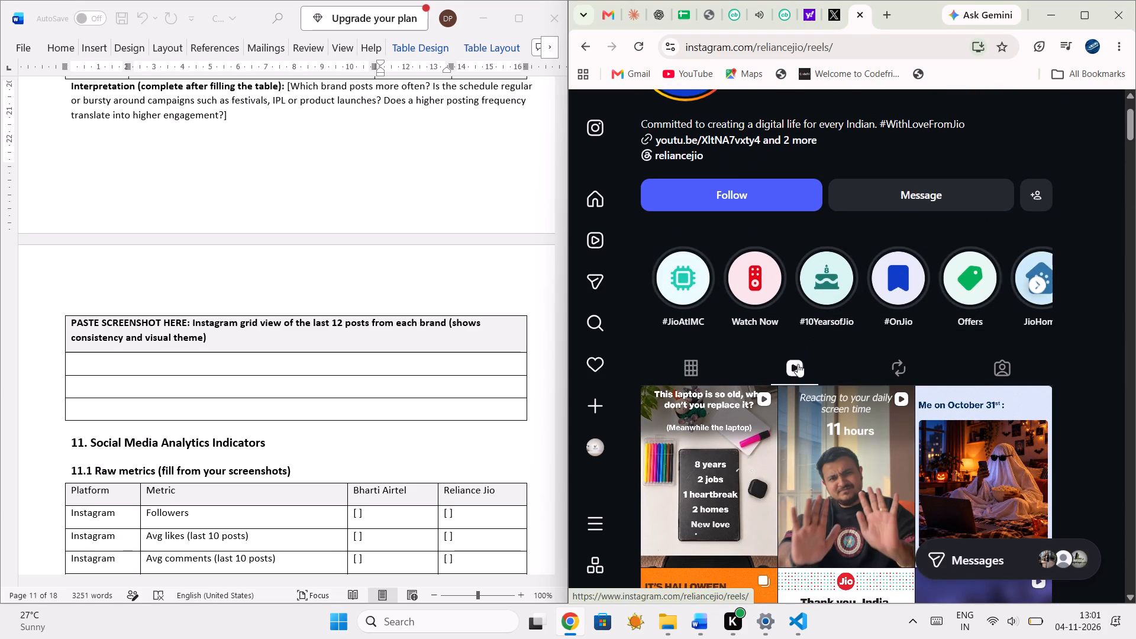
scroll(798, 364, "down", 2)
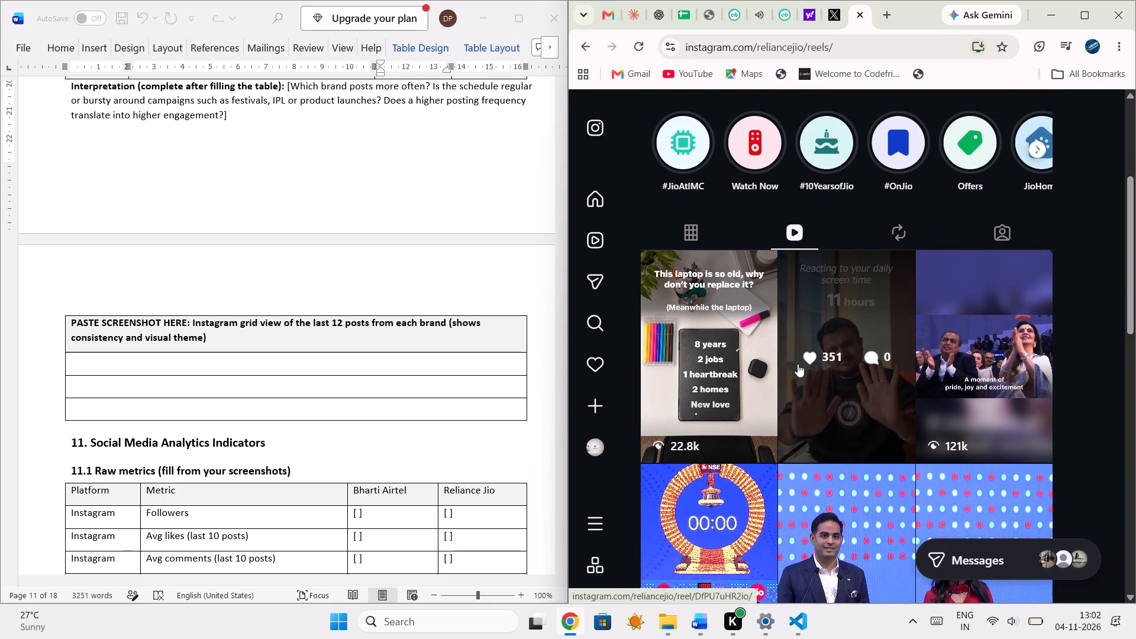
scroll(798, 364, "down", 3)
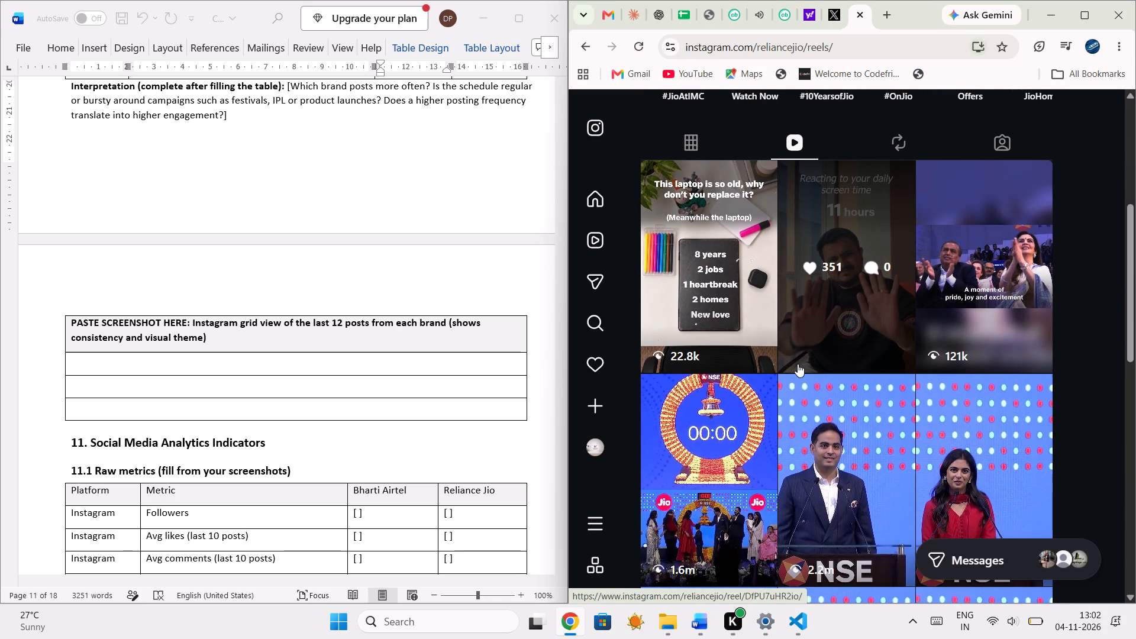
scroll(798, 364, "down", 1)
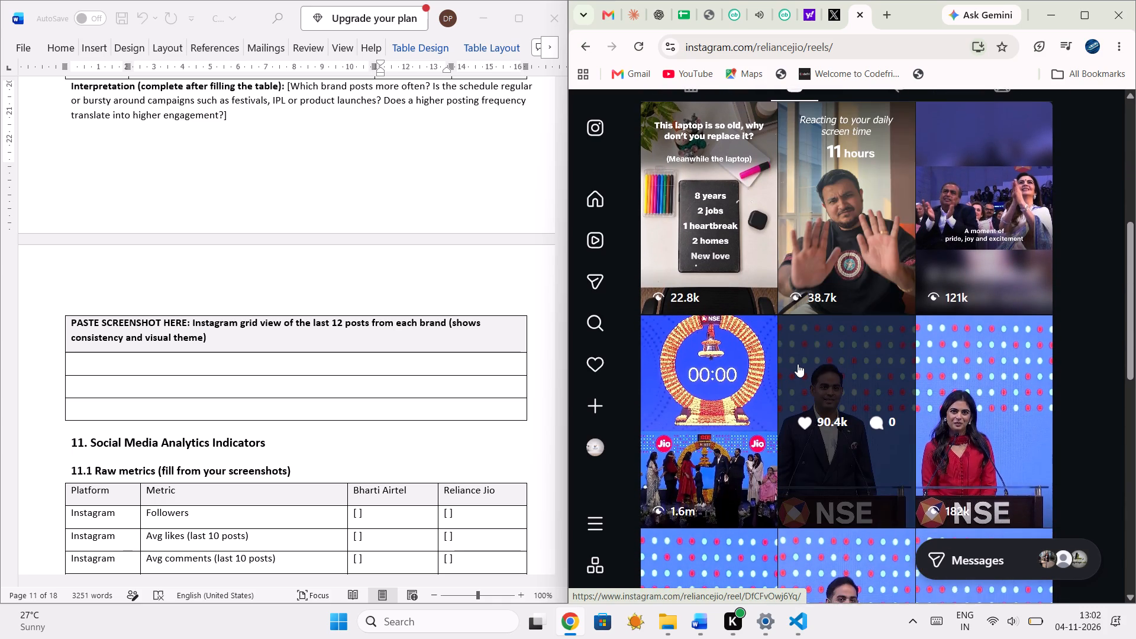
scroll(798, 364, "down", 1)
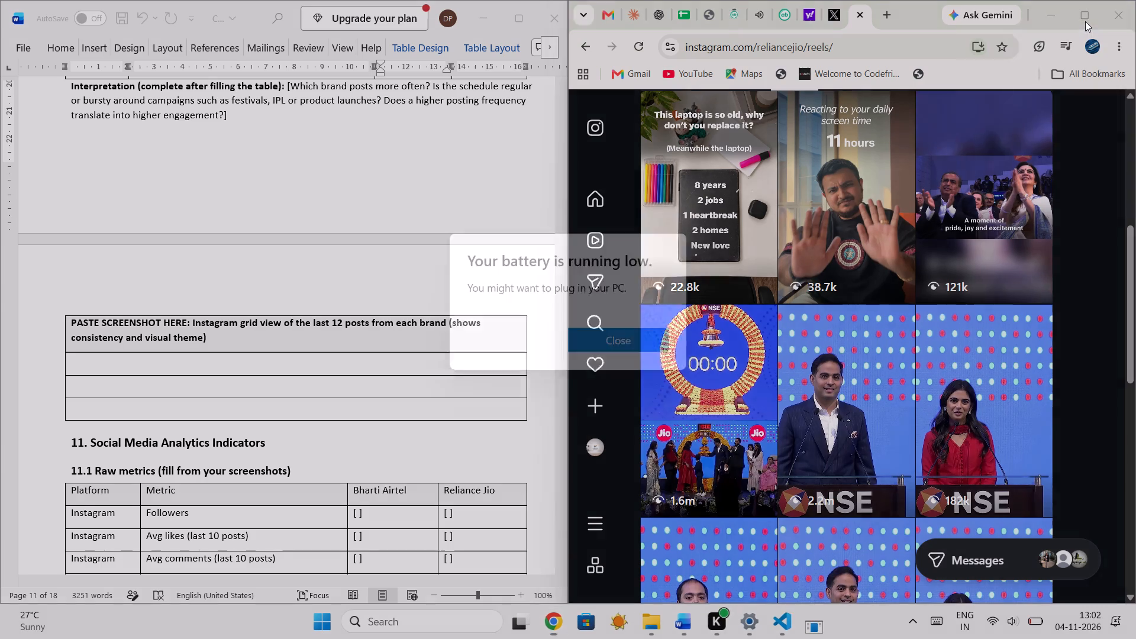
Dismiss the low-battery notice.
left_click(646, 330)
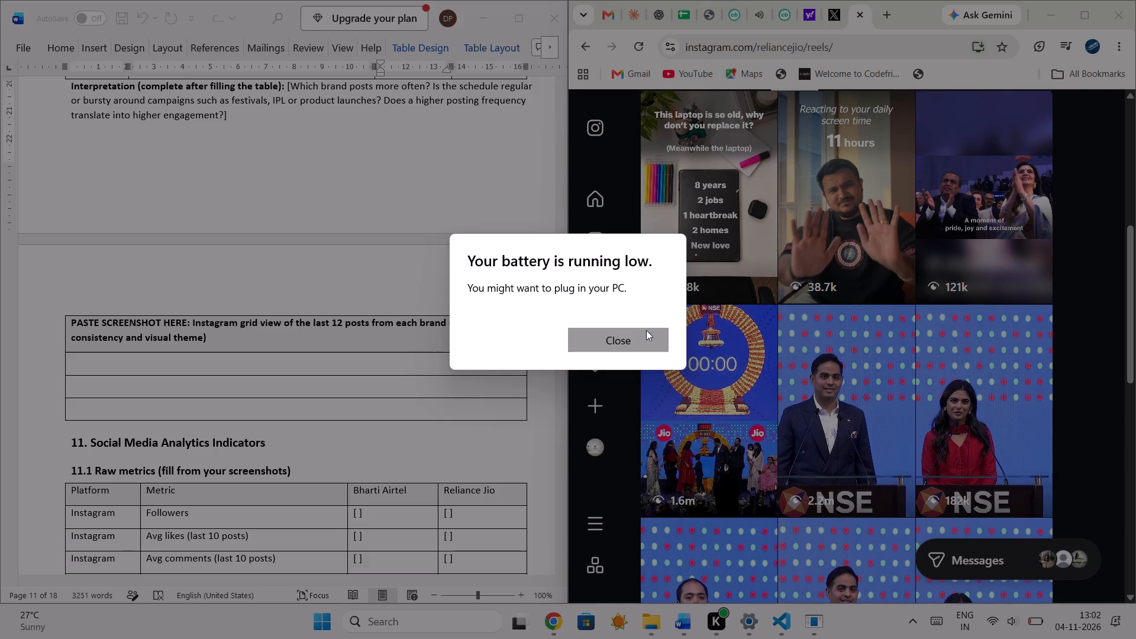
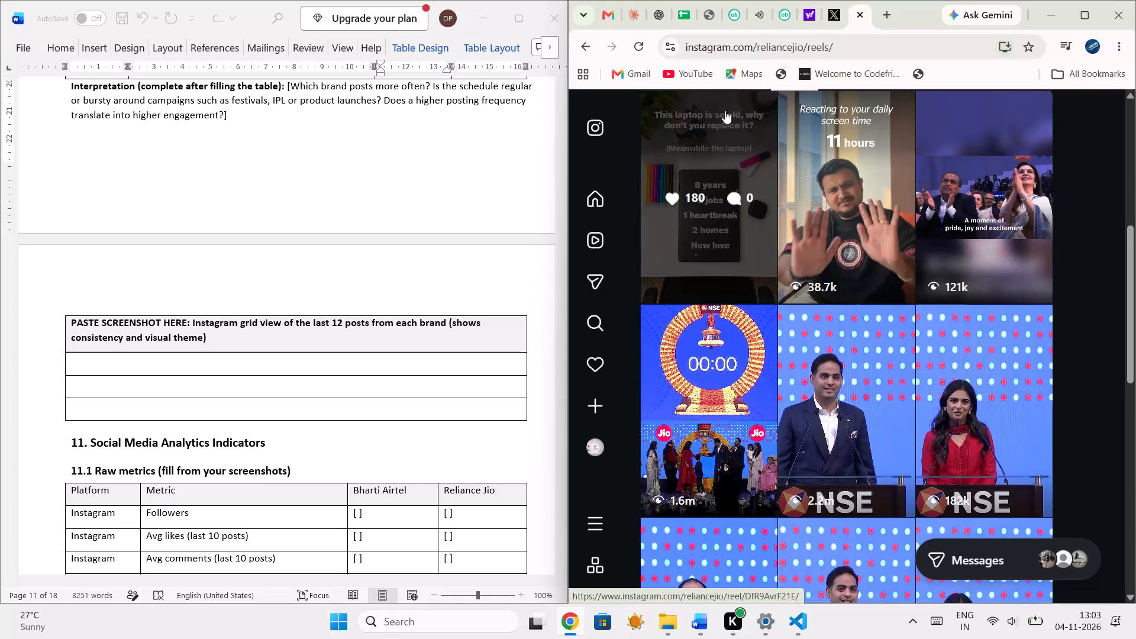
Close the duplicate Cricbuzz page showing the NZ vs IND 1st ODI commentary.
left_click(782, 19)
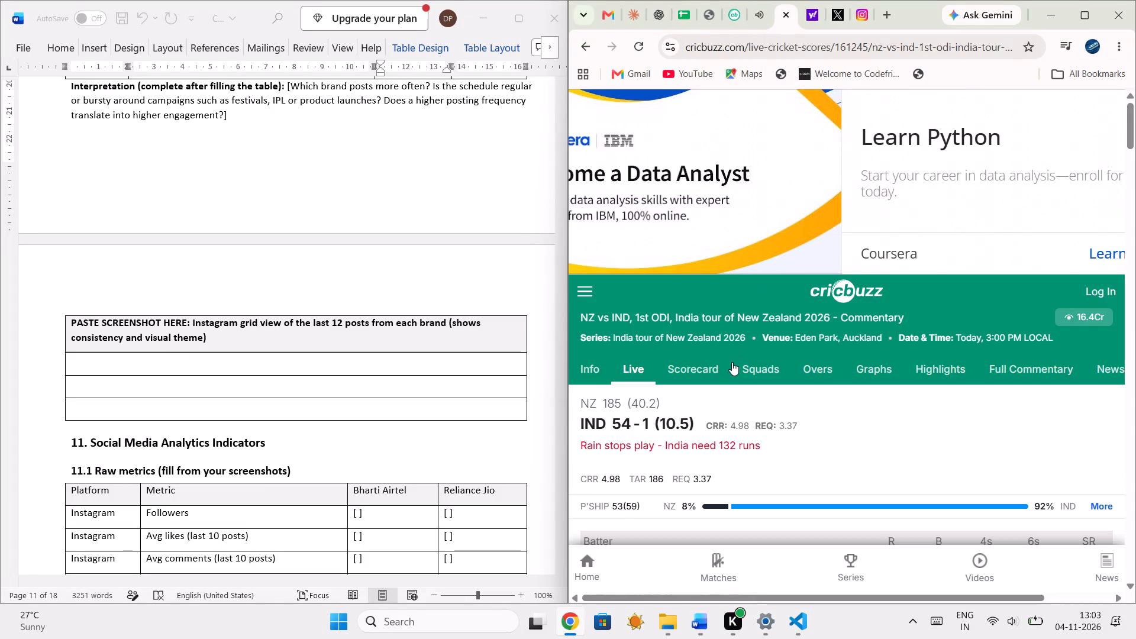
left_click(738, 27)
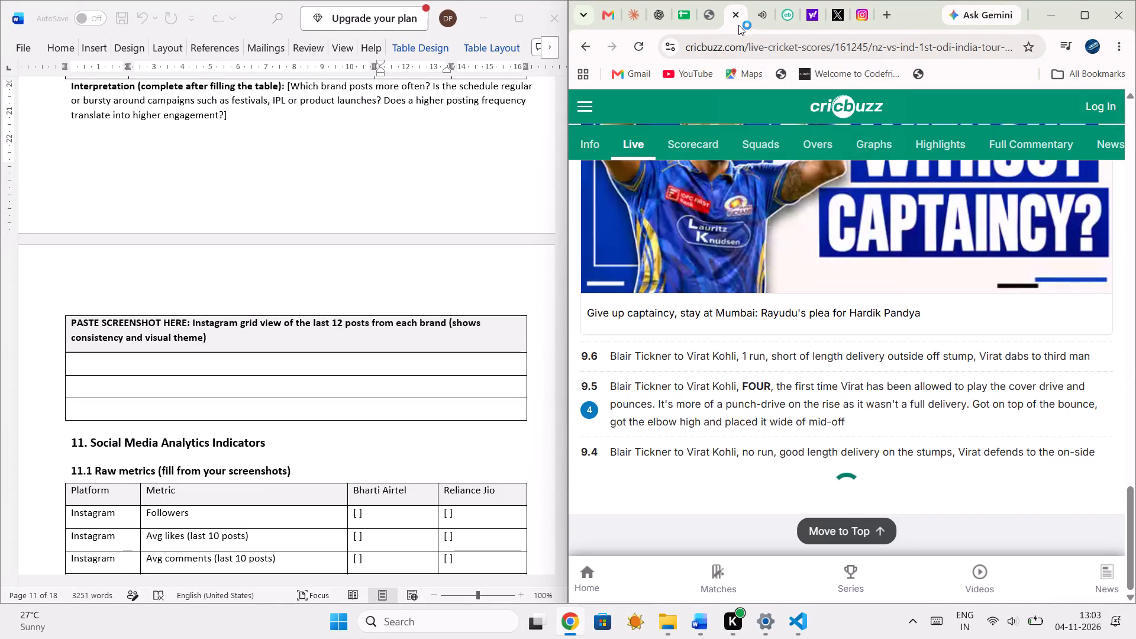
left_click(735, 14)
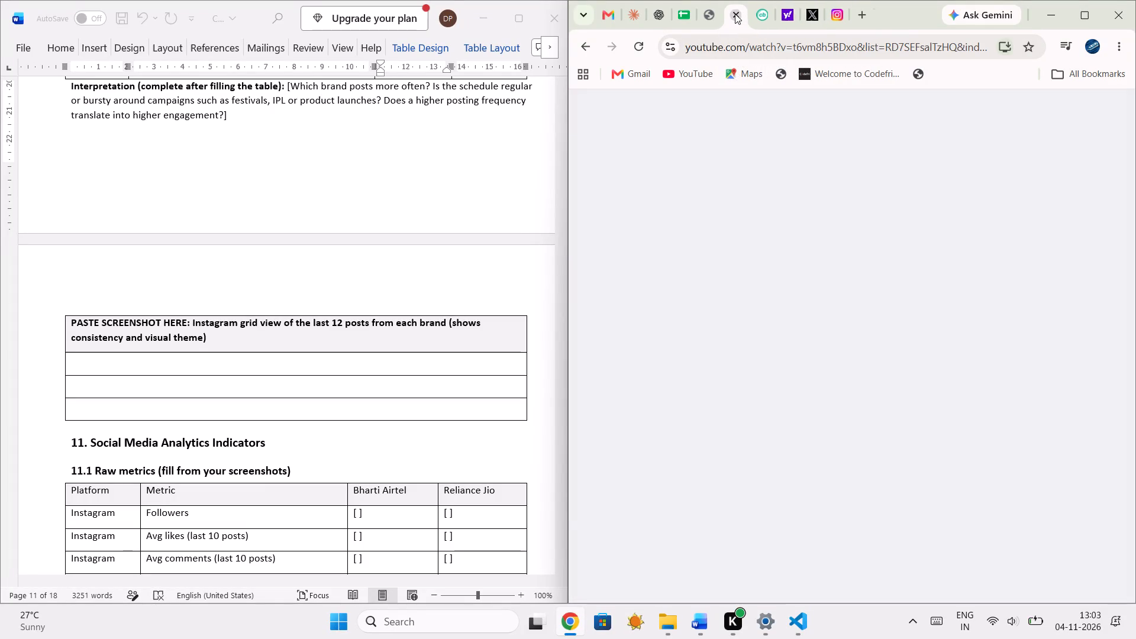
Read the Cricbuzz live commentary on the NZ vs IND 1st ODI rain delay and open the squads page.
left_click(759, 15)
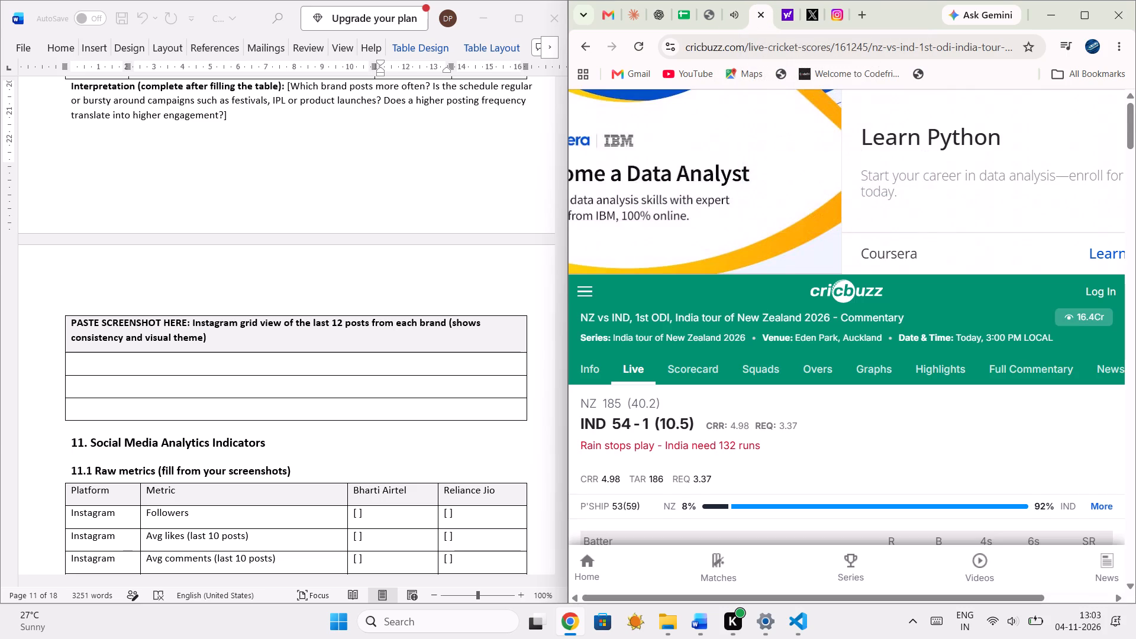
scroll(756, 343, "down", 3)
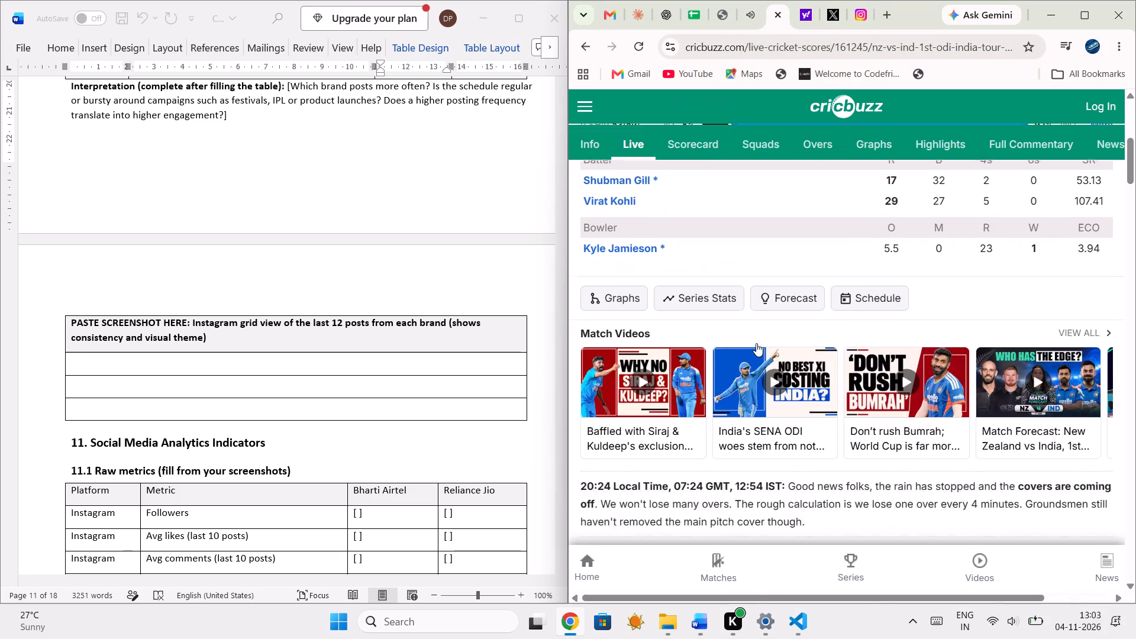
scroll(756, 343, "down", 2)
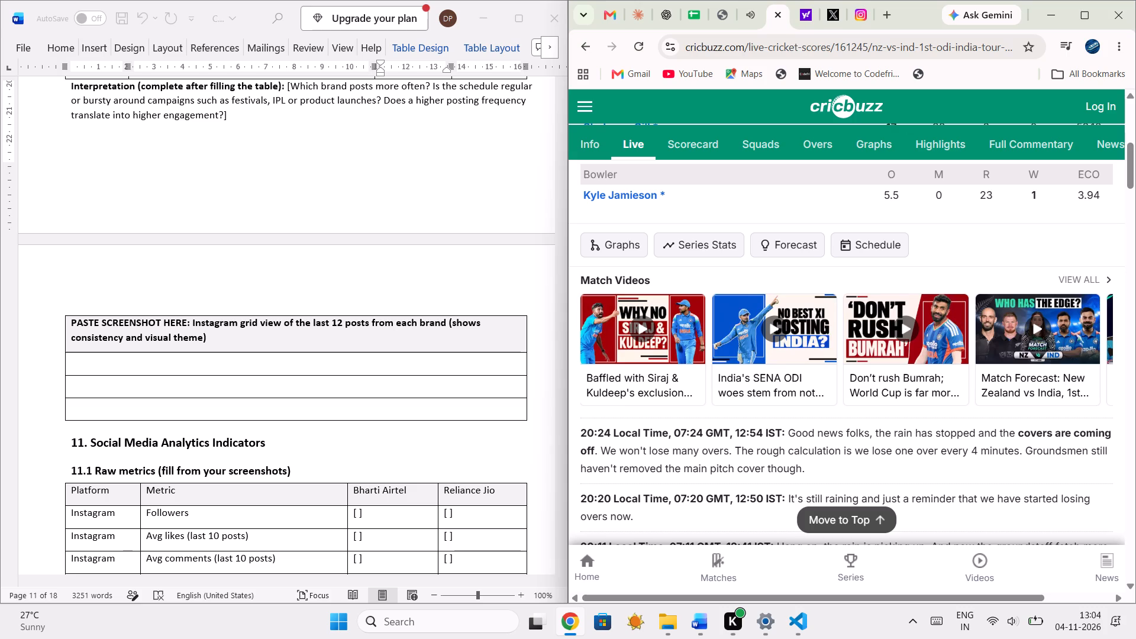
scroll(762, 492, "down", 2)
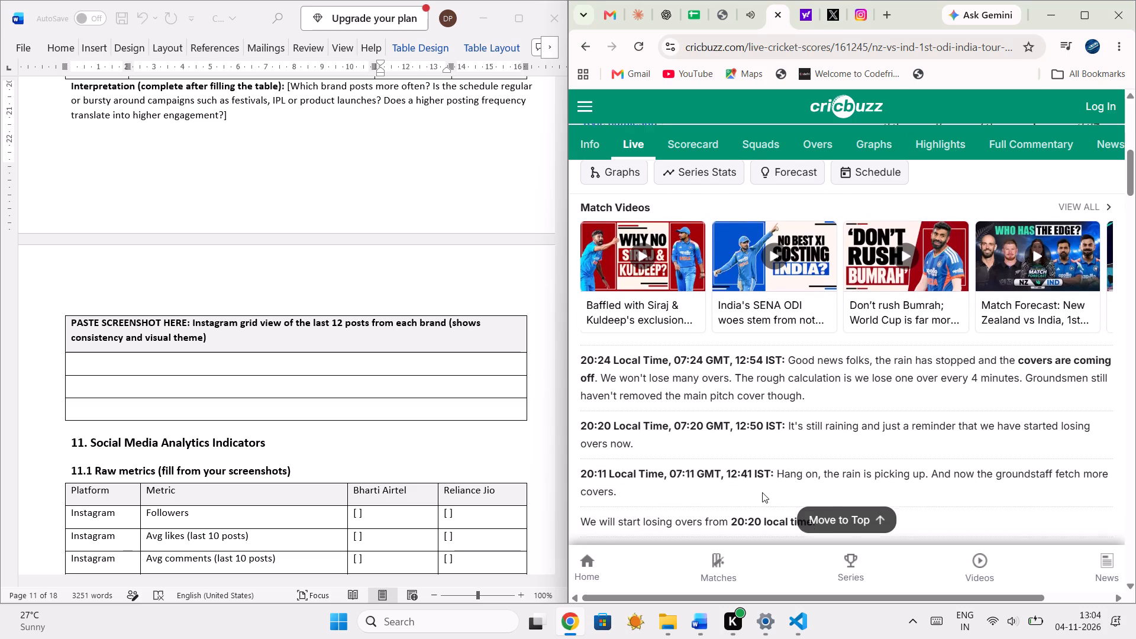
scroll(762, 492, "down", 1)
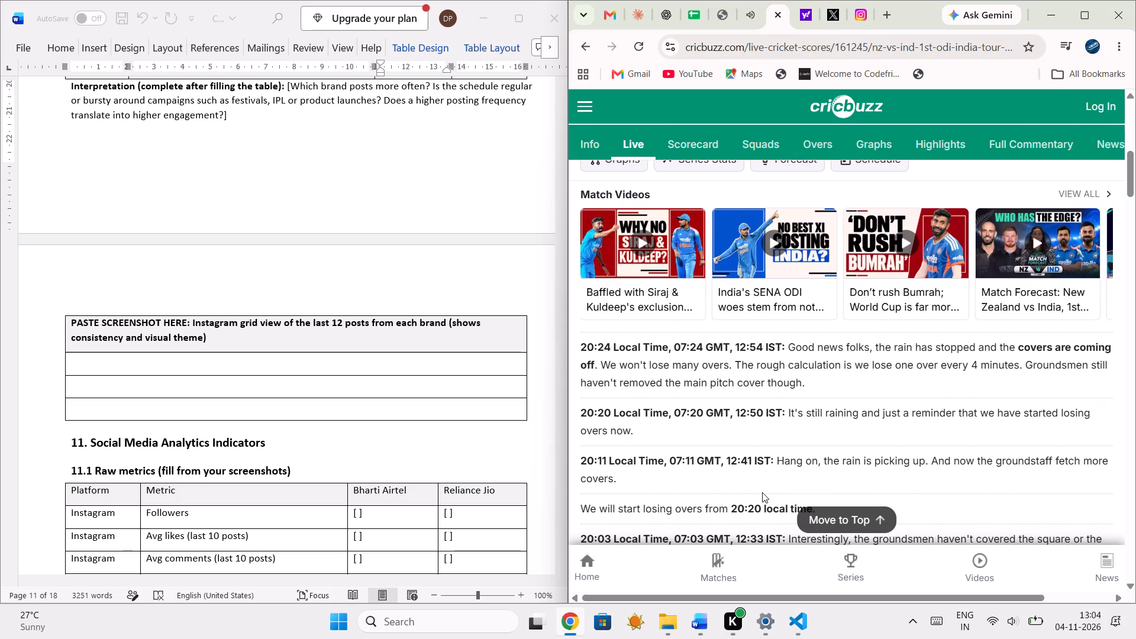
scroll(762, 492, "down", 3)
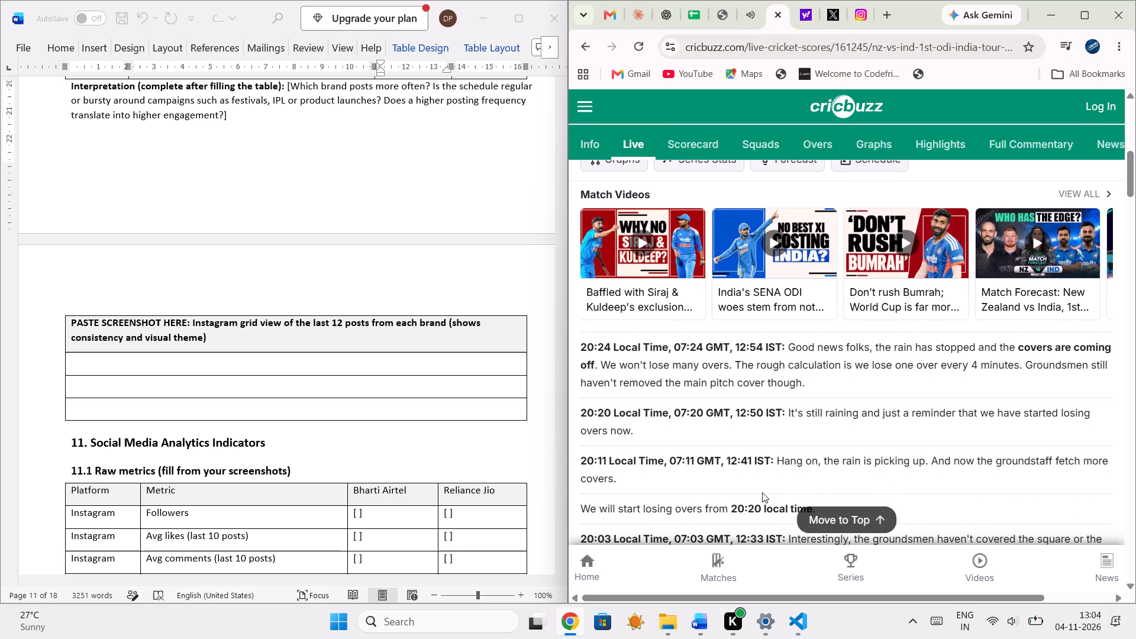
scroll(762, 492, "down", 2)
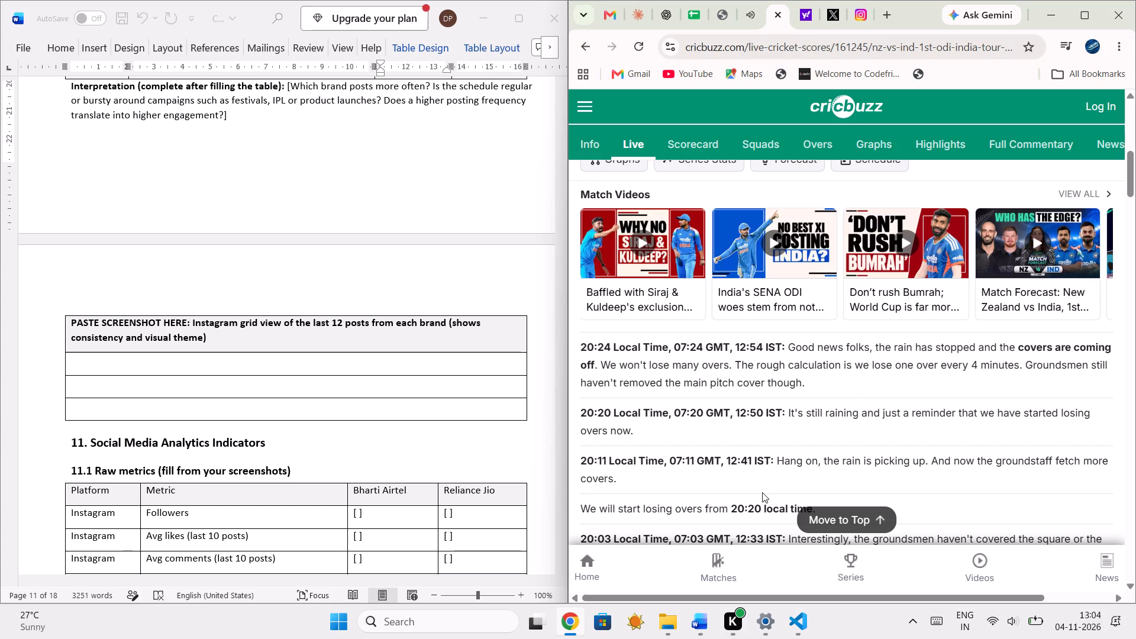
scroll(762, 492, "down", 4)
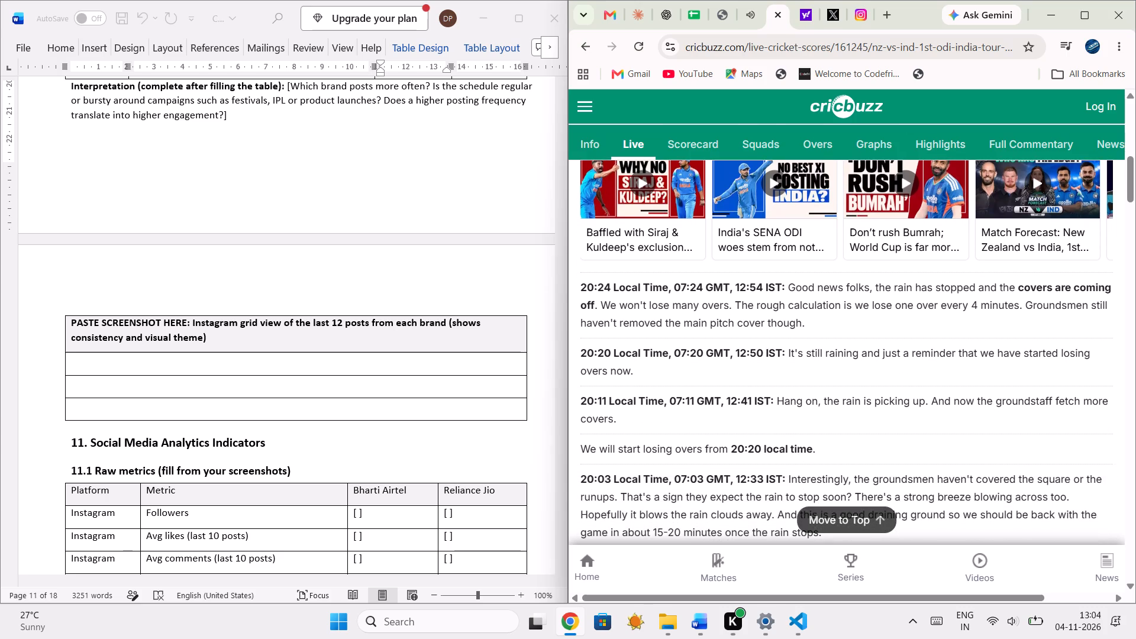
scroll(762, 492, "down", 1)
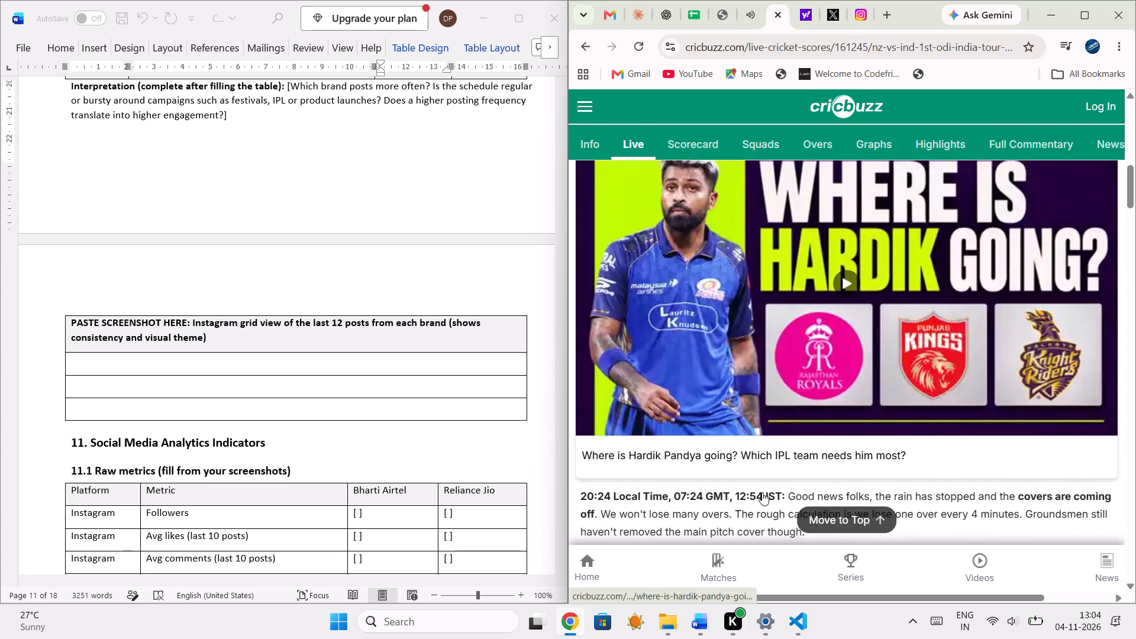
scroll(762, 492, "down", 2)
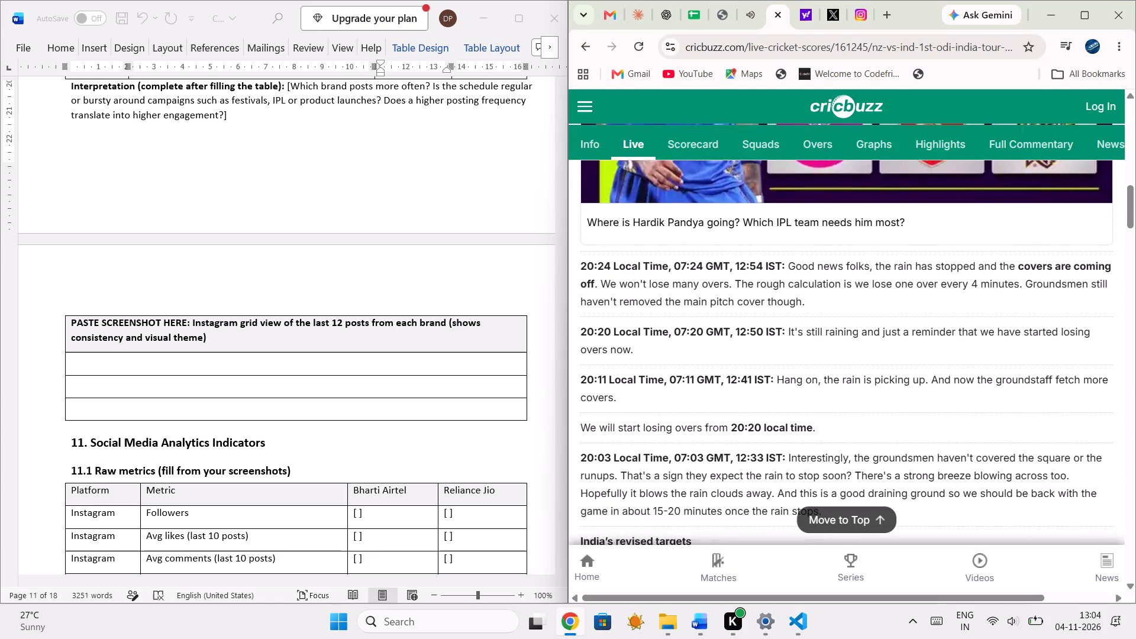
scroll(762, 492, "down", 2)
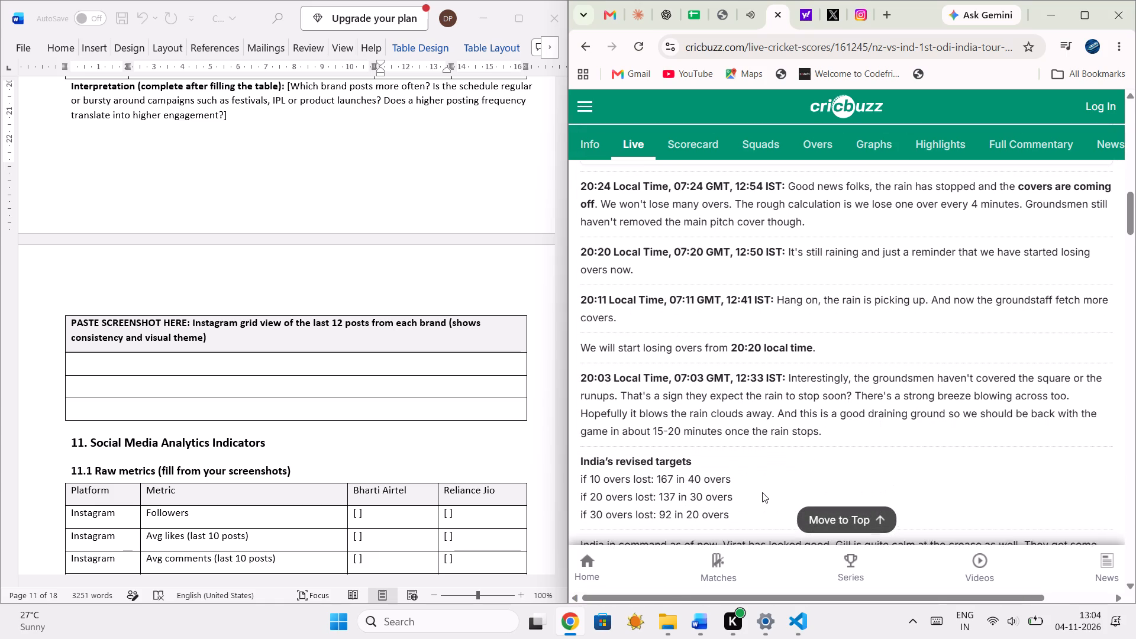
scroll(762, 492, "down", 2)
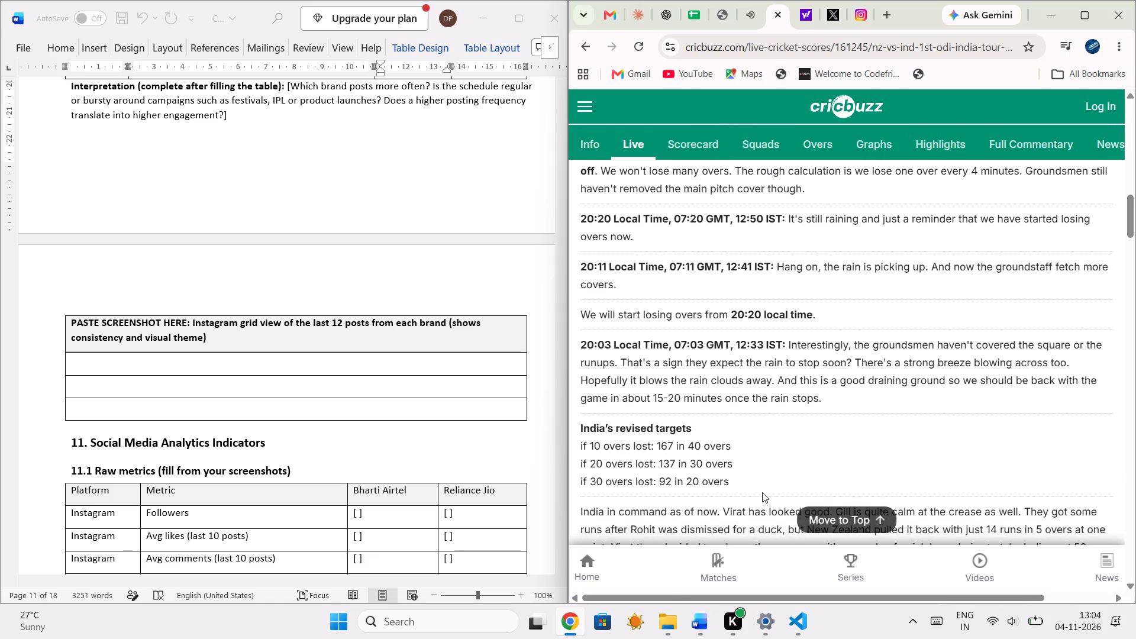
scroll(762, 492, "down", 2)
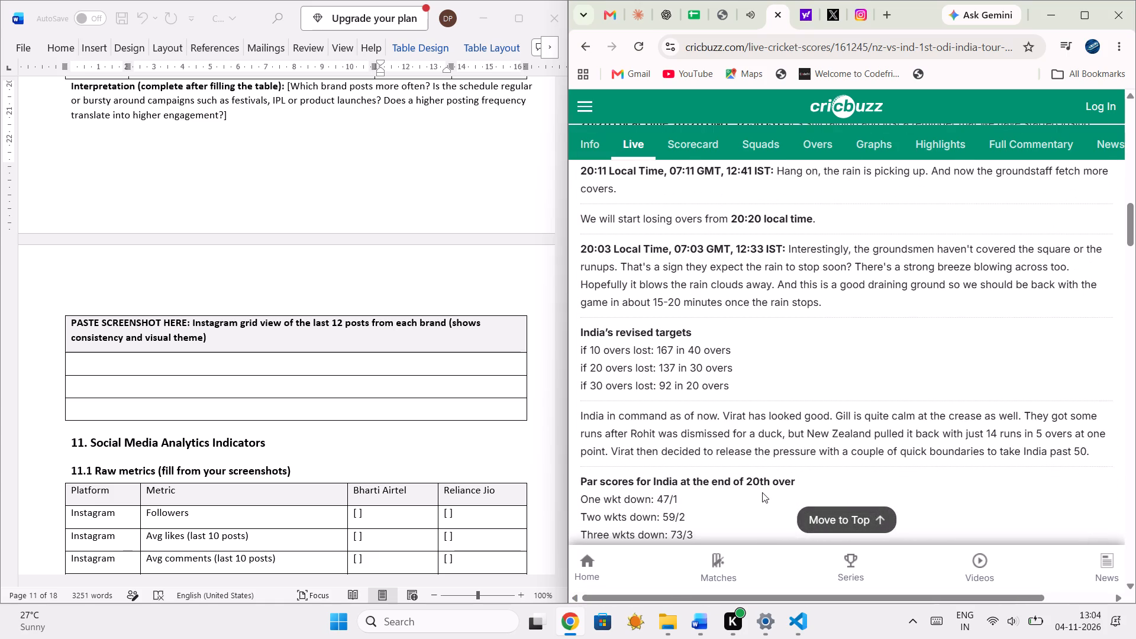
scroll(762, 492, "down", 1)
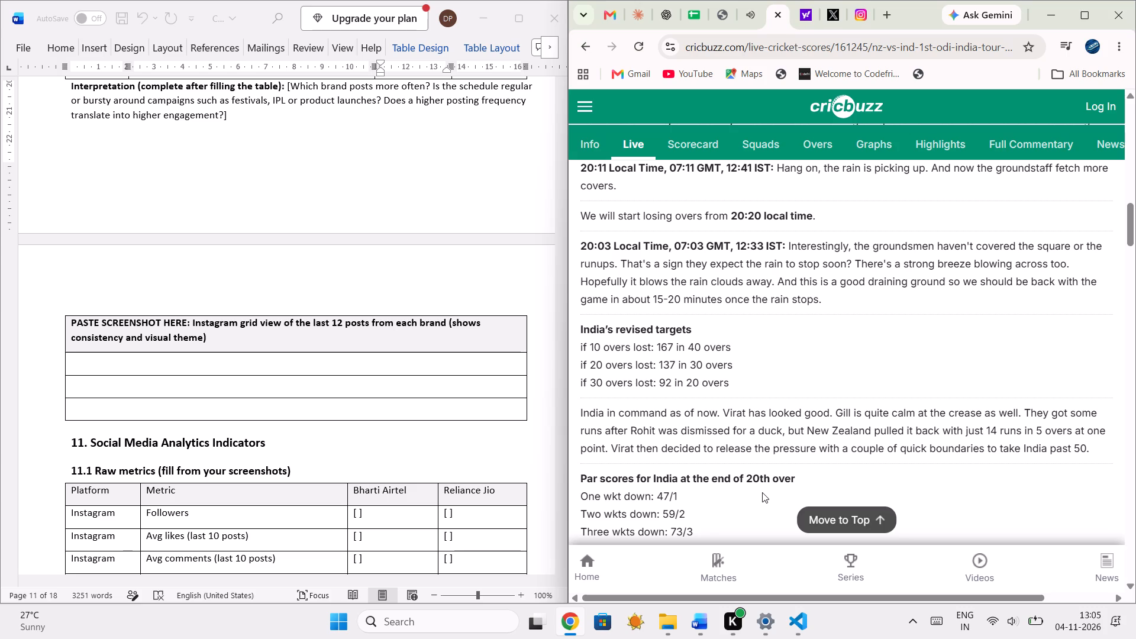
scroll(773, 374, "up", 9)
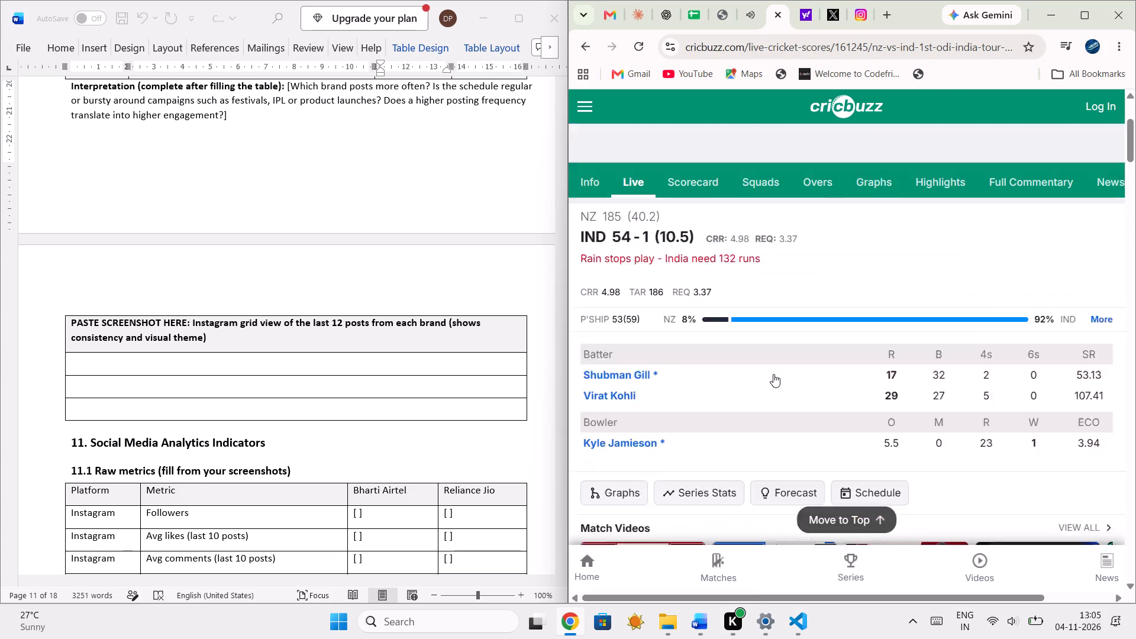
scroll(773, 374, "up", 1)
scroll(773, 374, "down", 5)
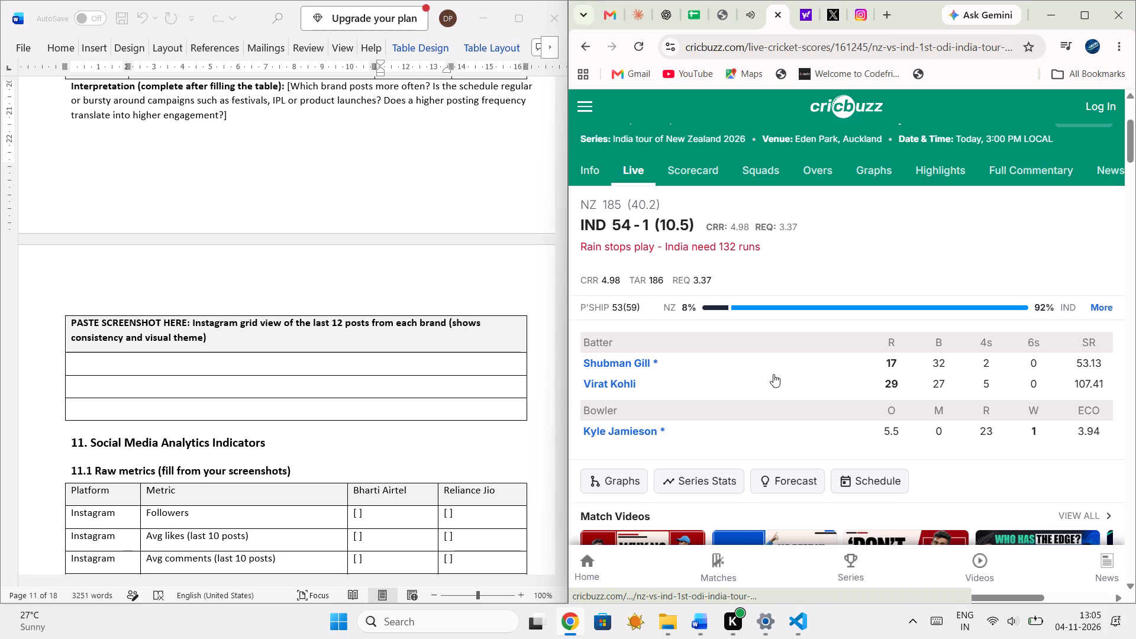
scroll(773, 374, "down", 11)
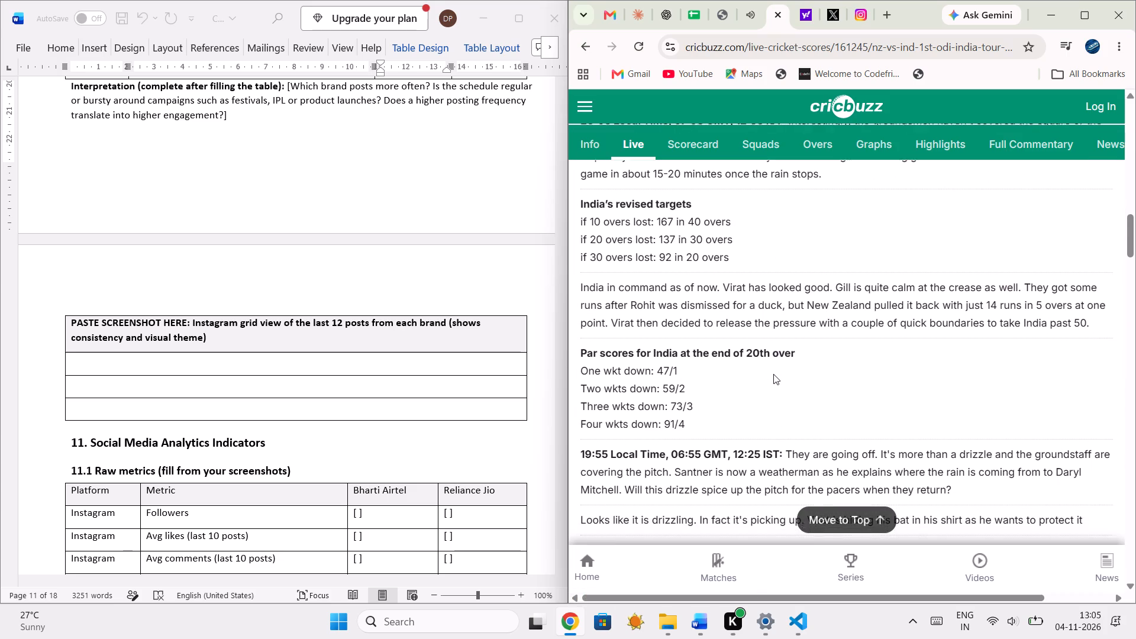
scroll(773, 374, "down", 1)
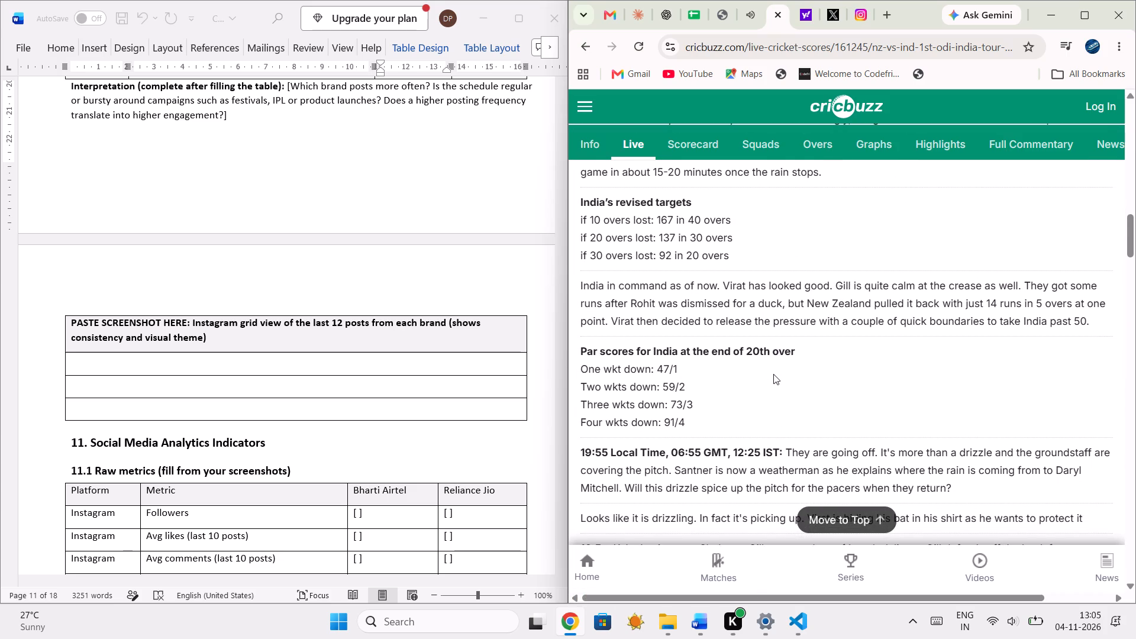
scroll(773, 374, "down", 1)
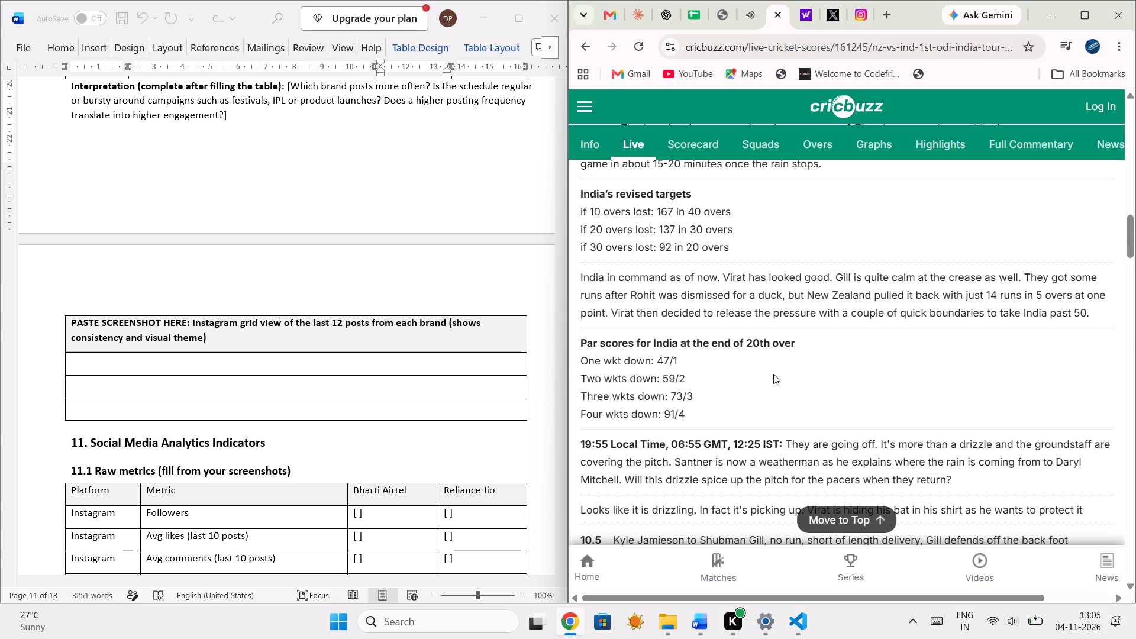
scroll(773, 374, "up", 5)
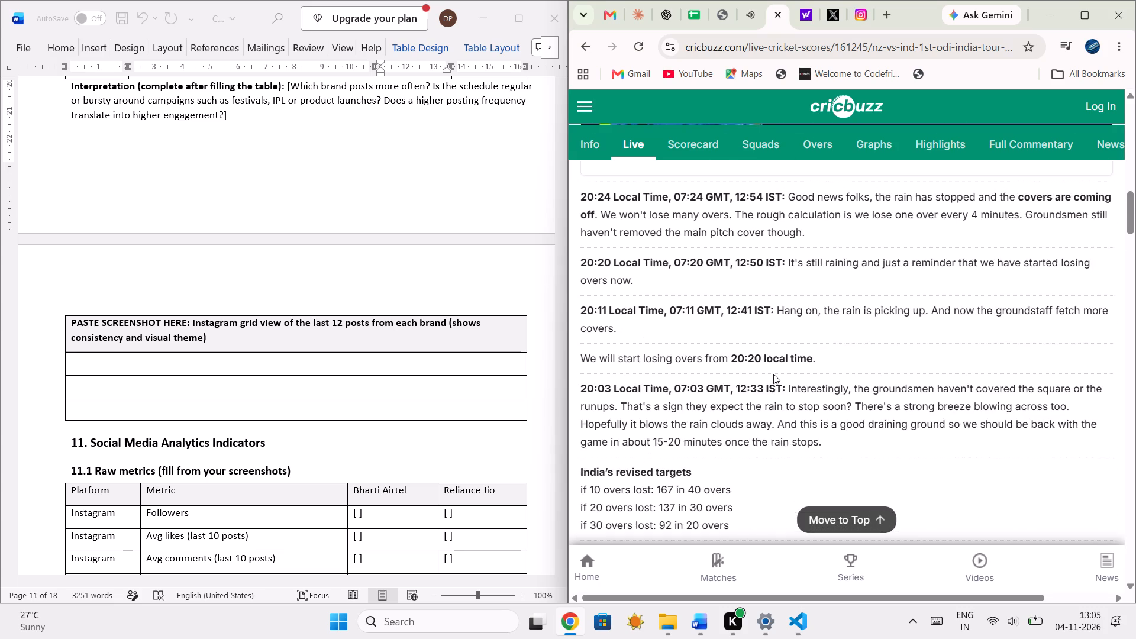
scroll(773, 374, "up", 8)
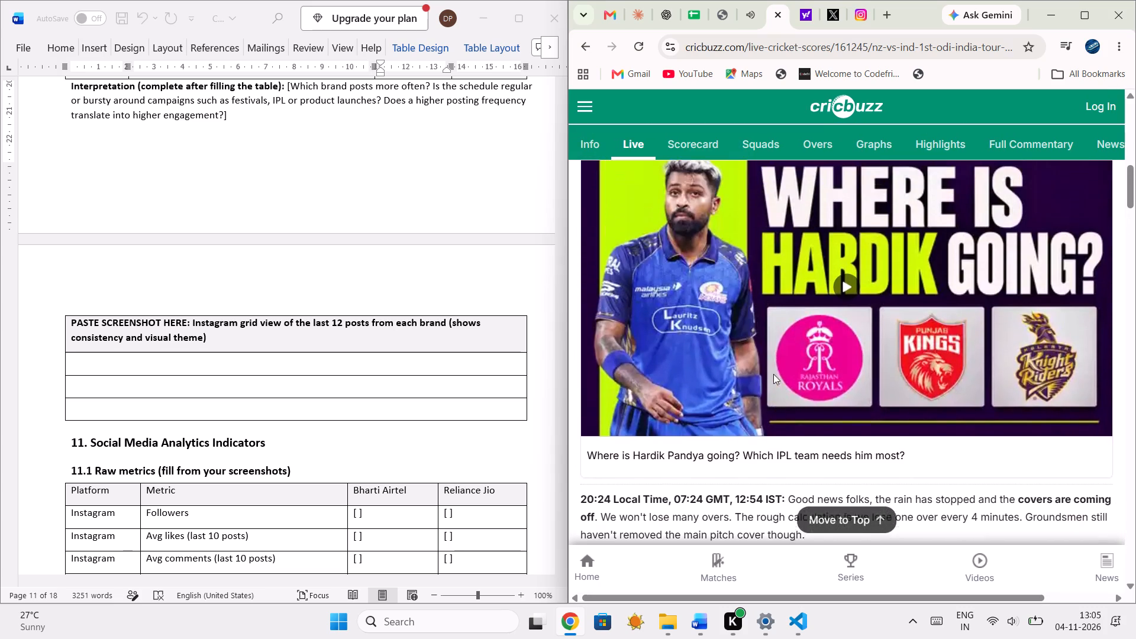
scroll(773, 374, "up", 6)
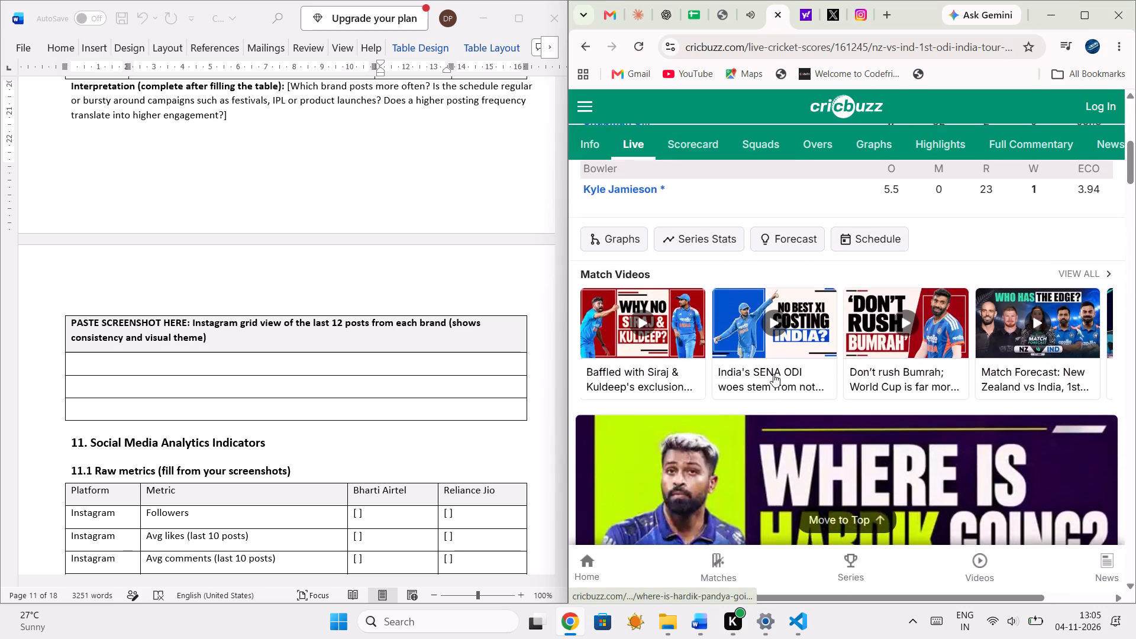
scroll(773, 374, "up", 7)
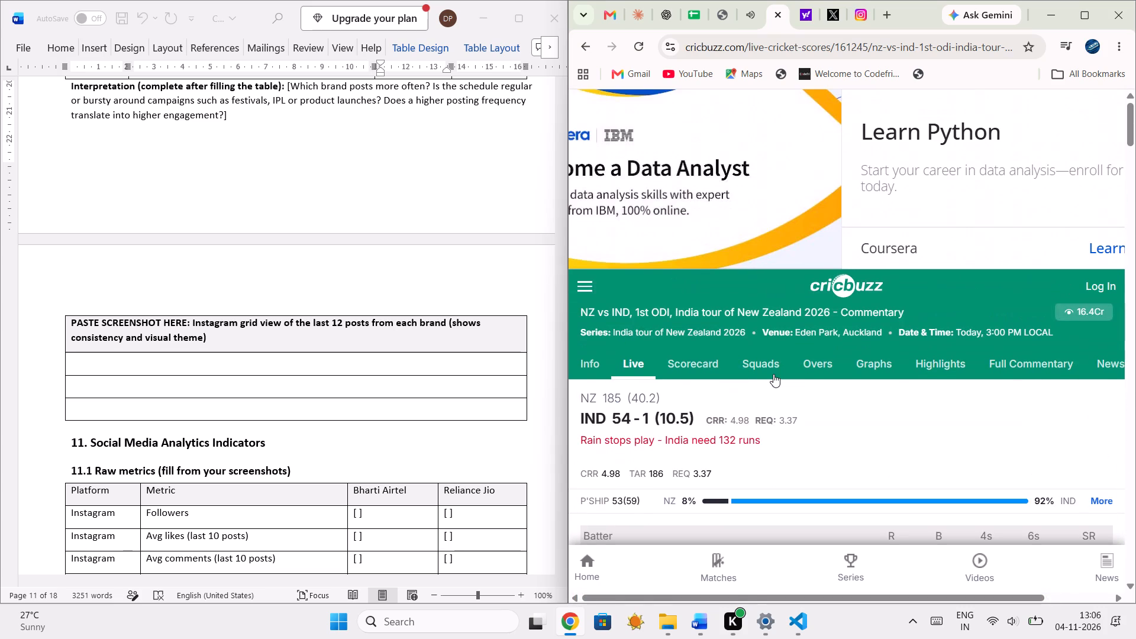
scroll(773, 374, "up", 5)
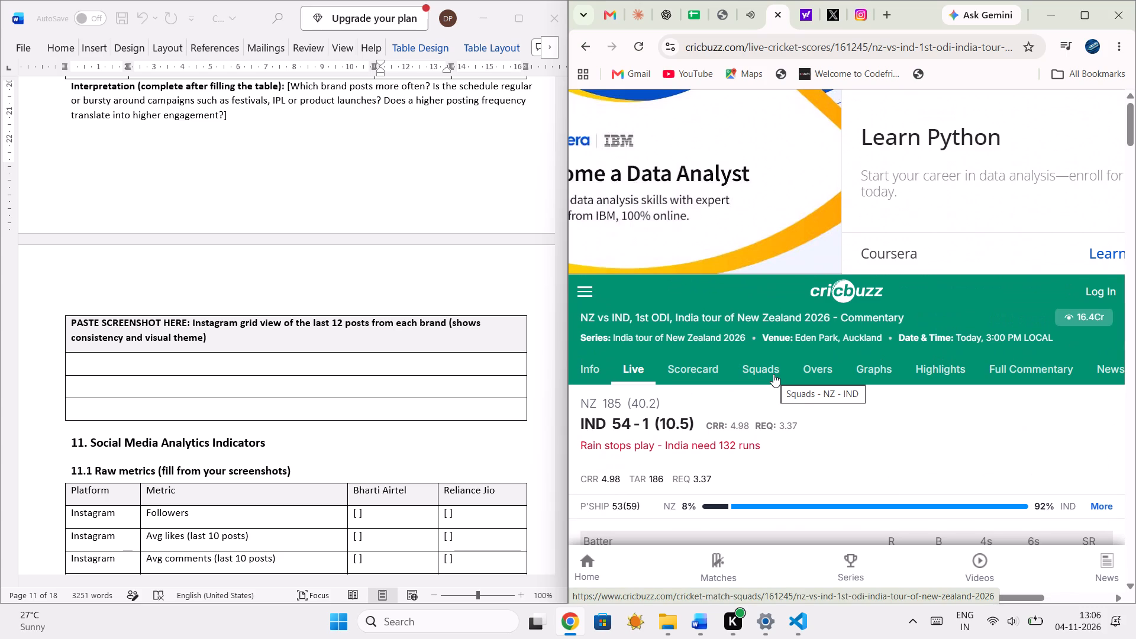
left_click(773, 374)
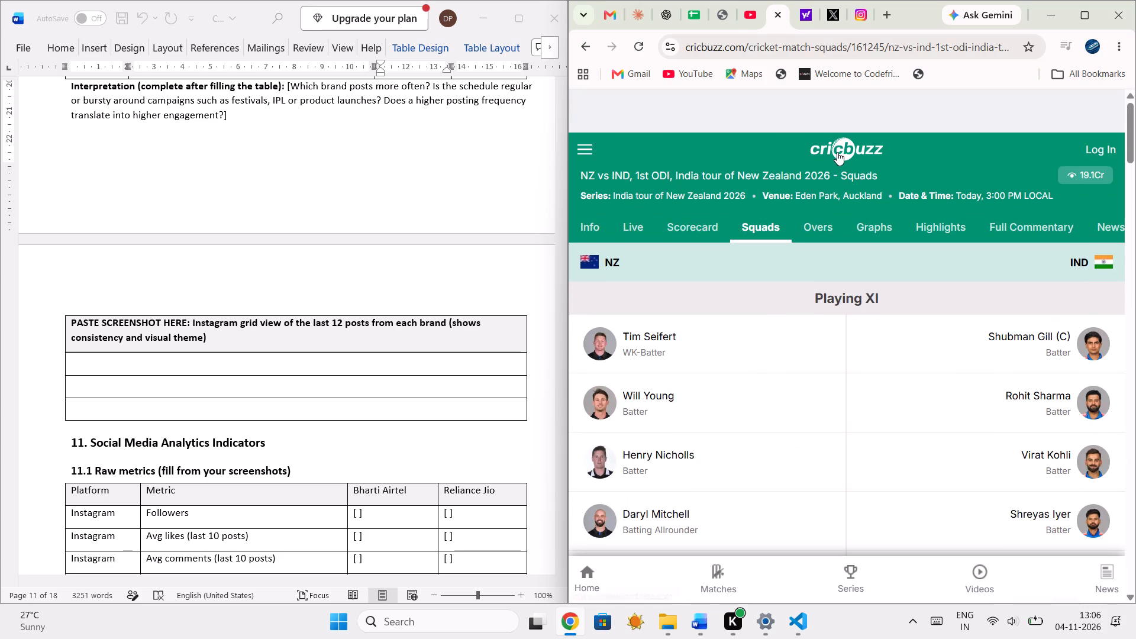
Capture a screenshot of Reliance Jio's Instagram reels grid from the reliancejio profile, with the browser at full size.
left_click(860, 21)
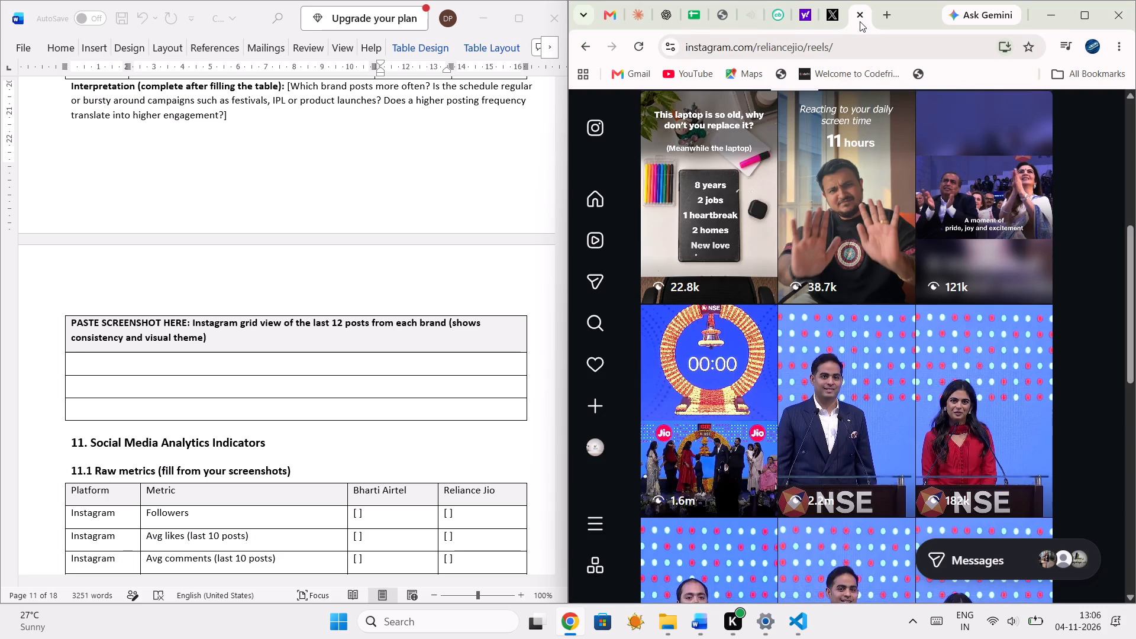
left_click(1080, 16)
scroll(754, 269, "up", 1)
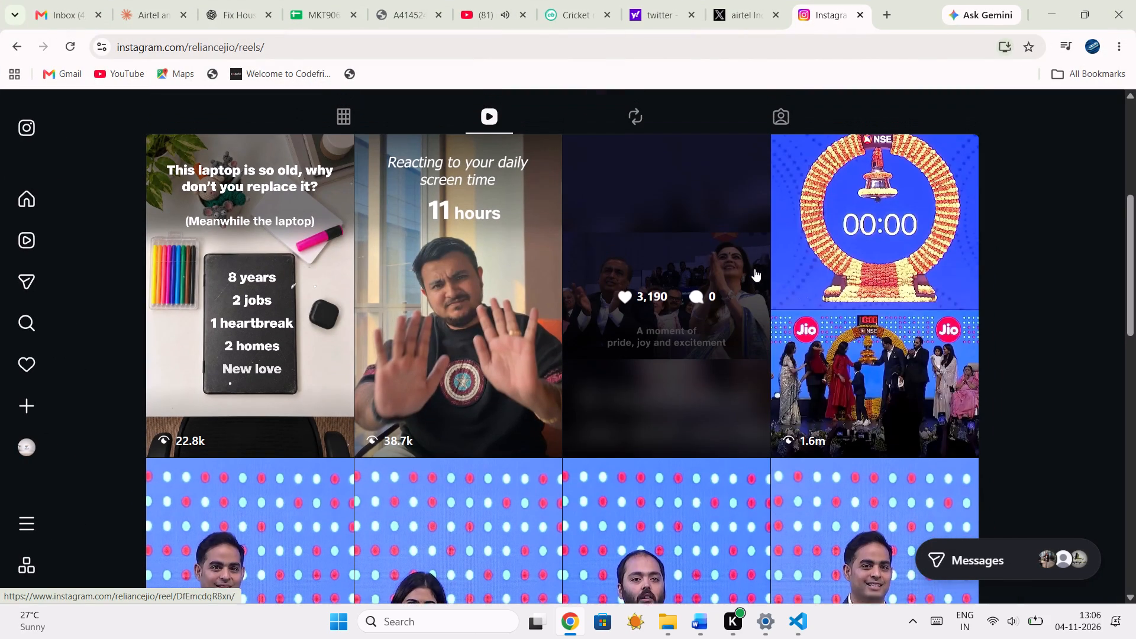
scroll(754, 269, "up", 1)
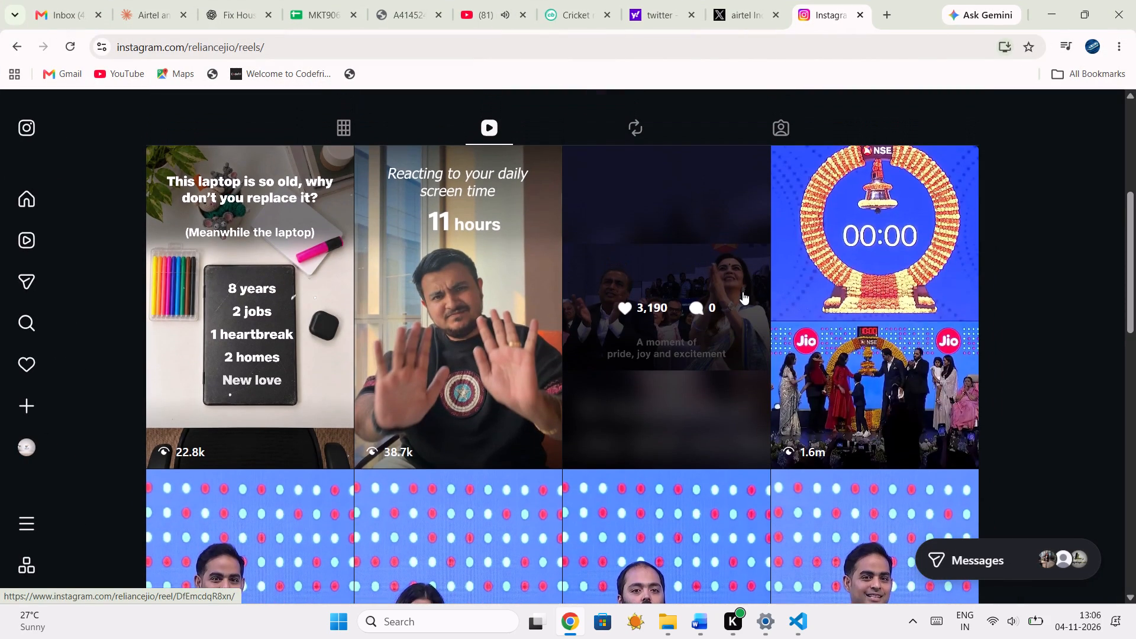
scroll(743, 292, "down", 1)
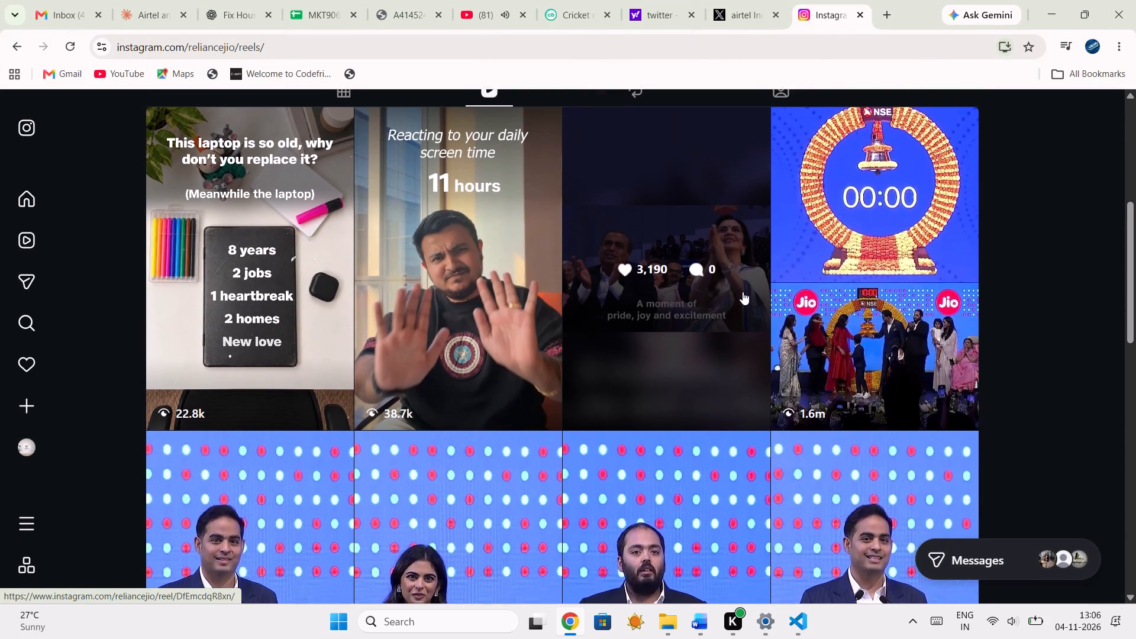
scroll(743, 292, "down", 1)
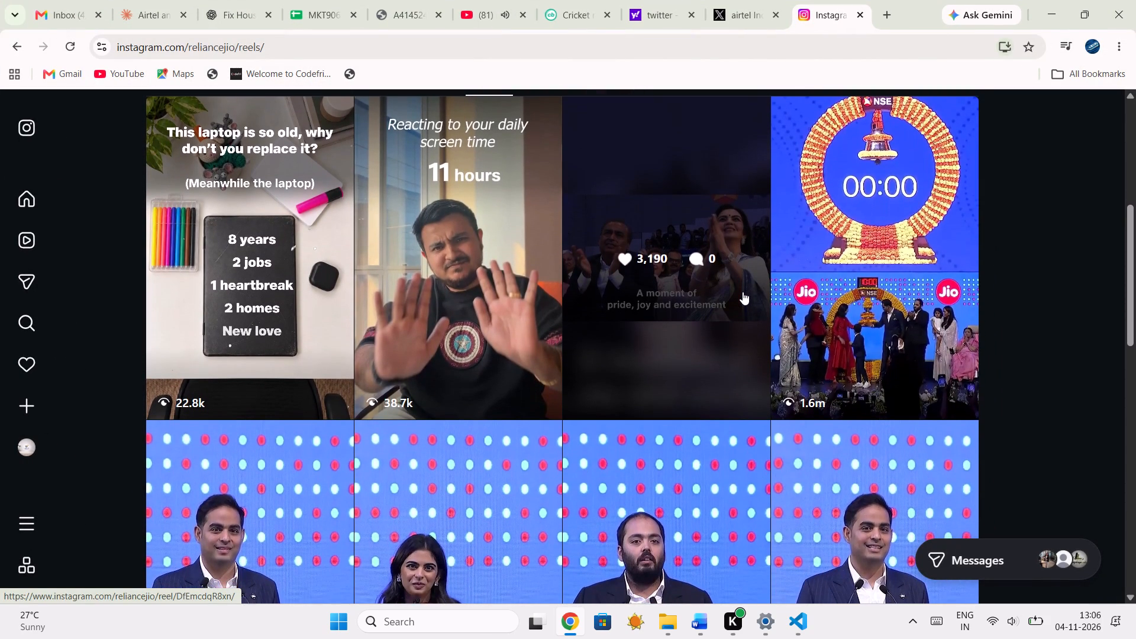
scroll(743, 292, "down", 3)
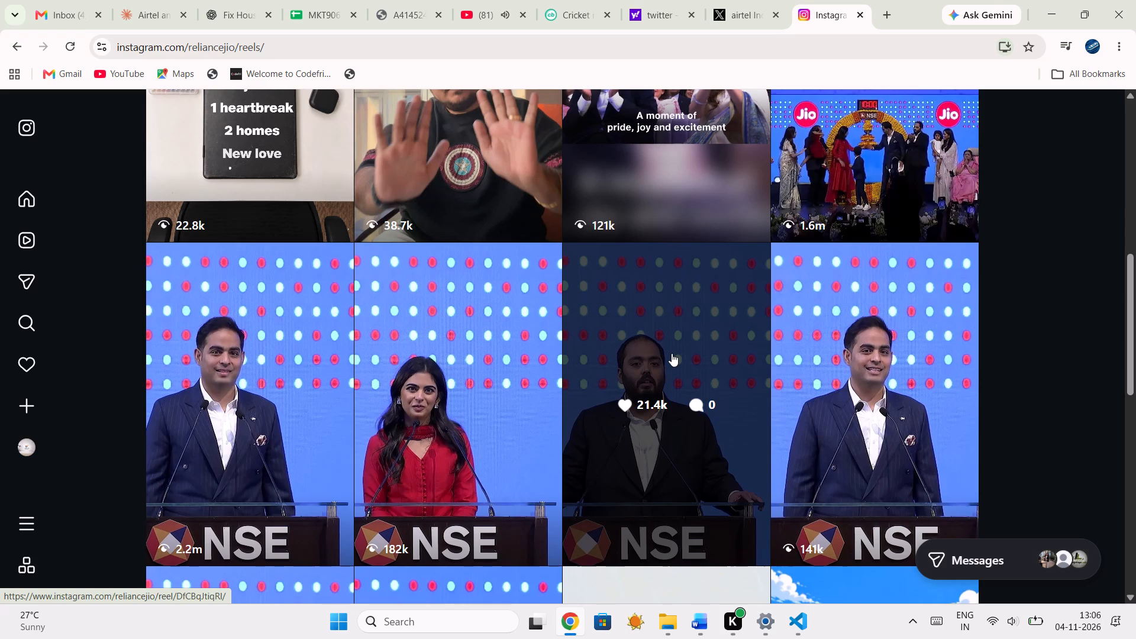
key("shift+super+s")
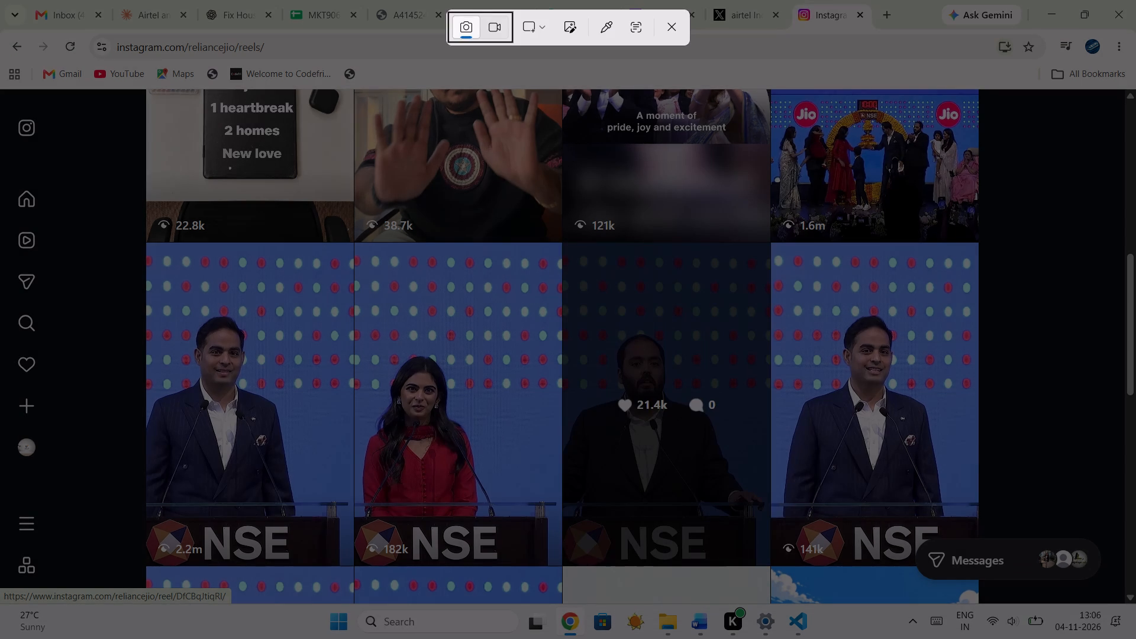
left_click_drag(146, 162, 776, 459)
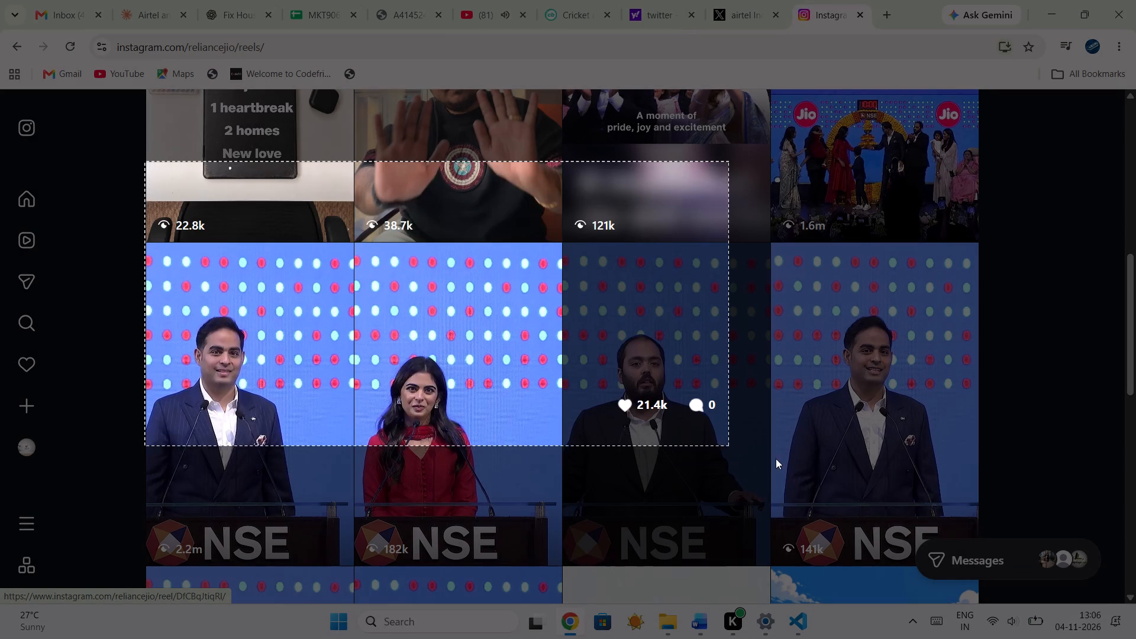
left_click_drag(776, 459, 1014, 589)
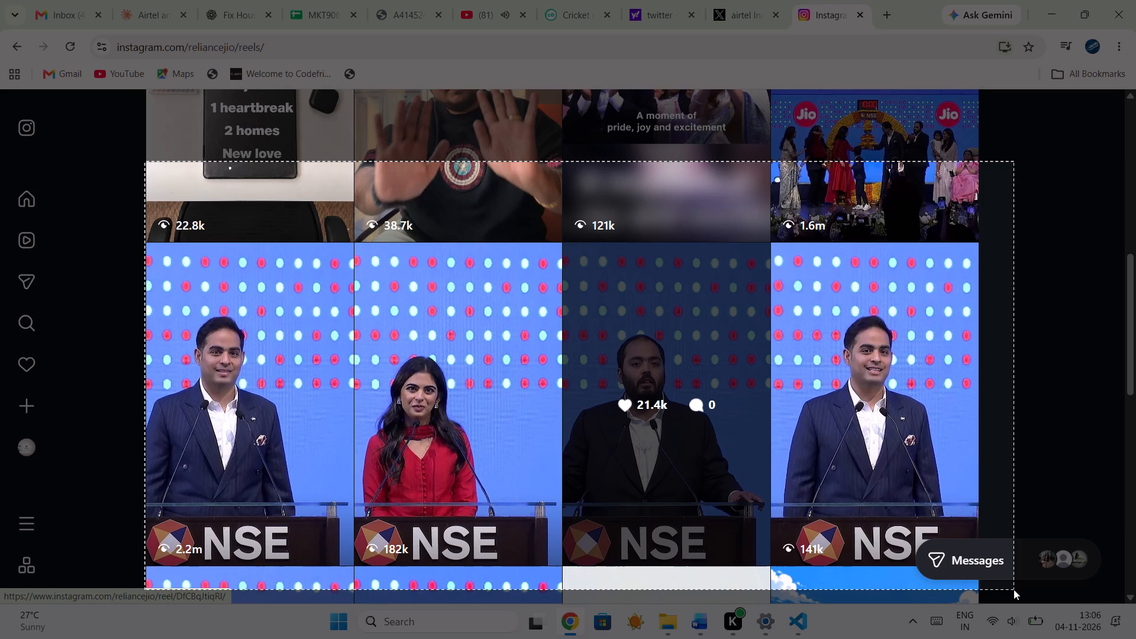
left_click_drag(1014, 589, 1019, 595)
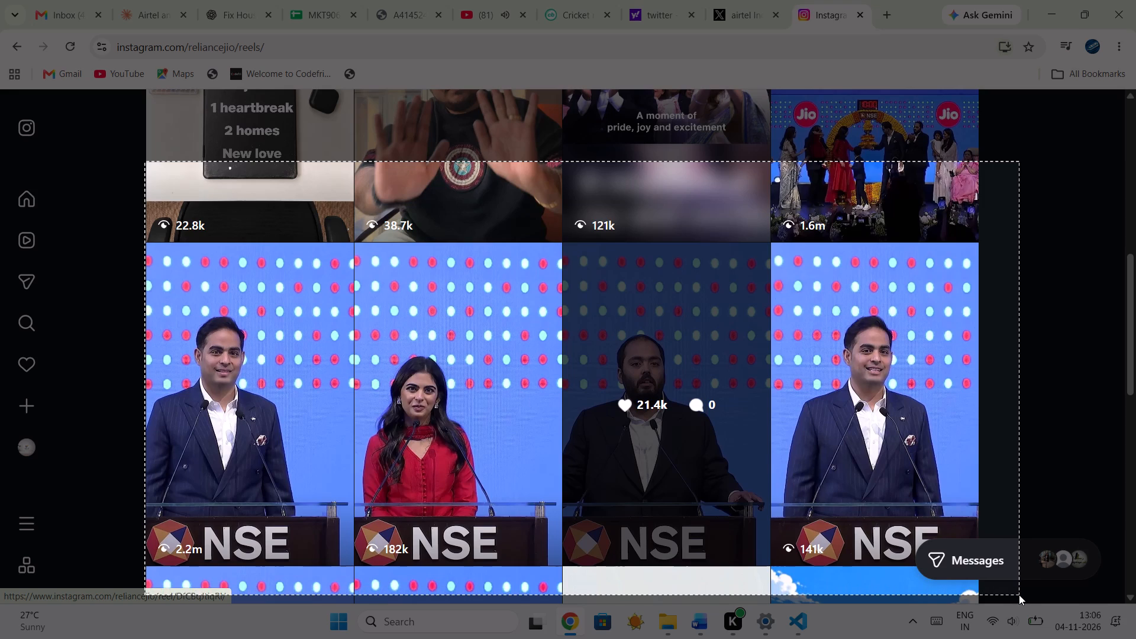
left_click_drag(1019, 595, 1016, 595)
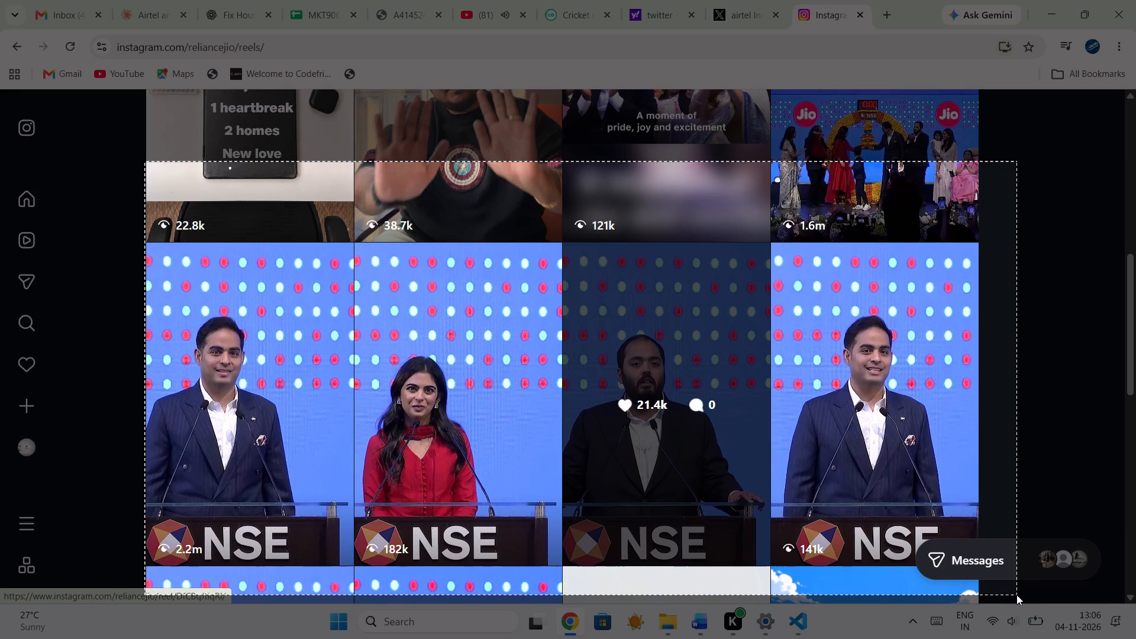
left_click_drag(1016, 595, 995, 592)
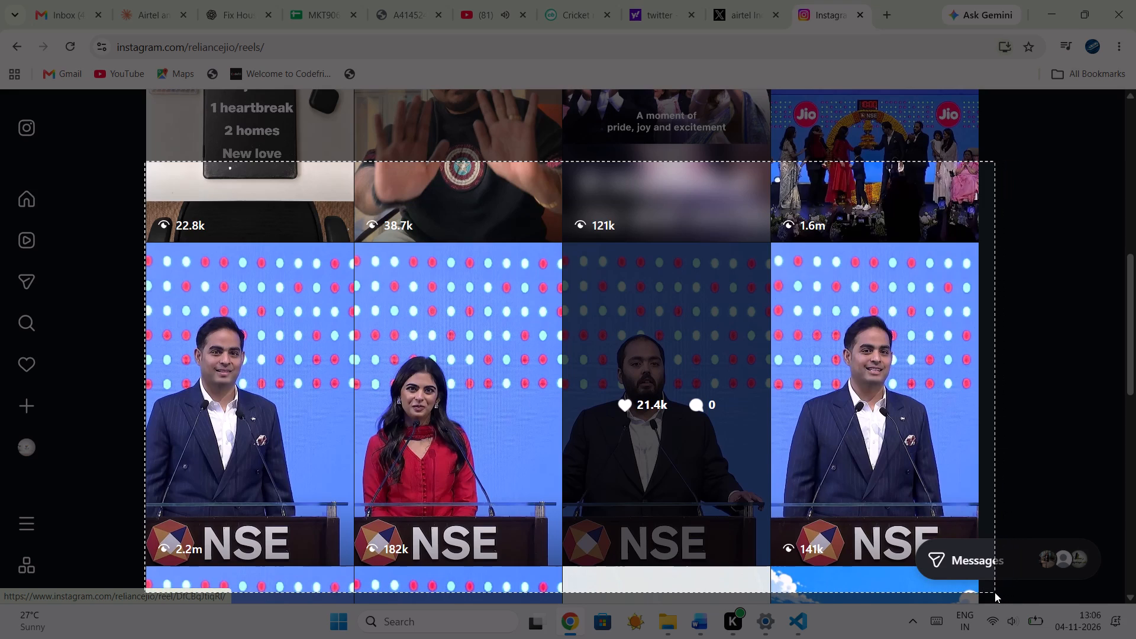
left_click_drag(995, 592, 995, 593)
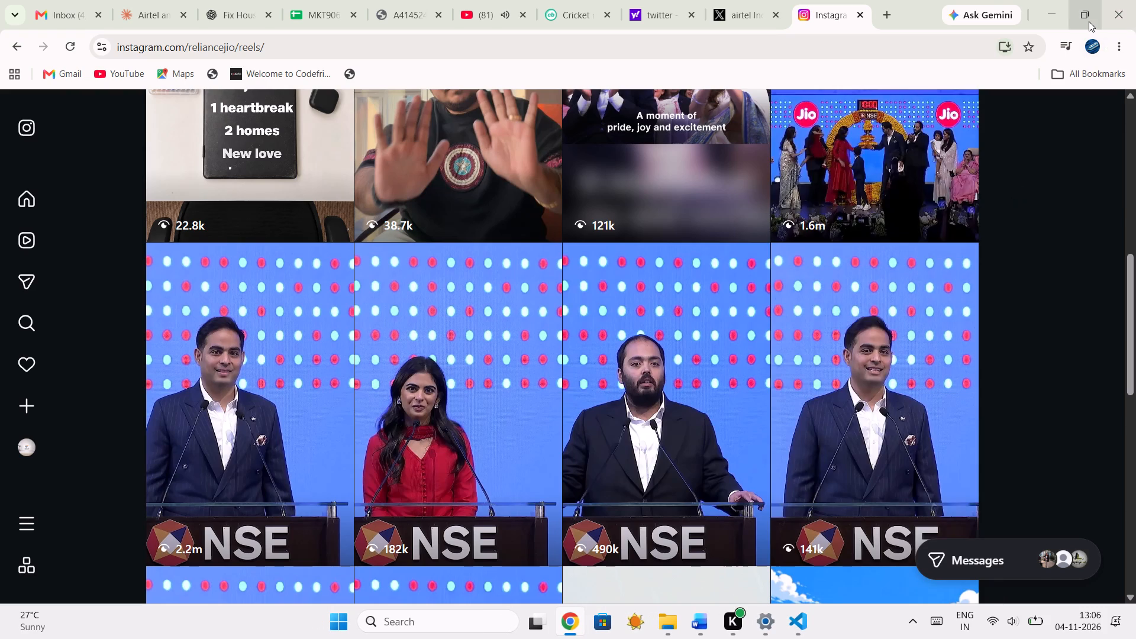
Return the browser to half the screen and paste the Jio reels screenshot into the first empty row of the Instagram grid view placeholder.
left_click(1031, 114)
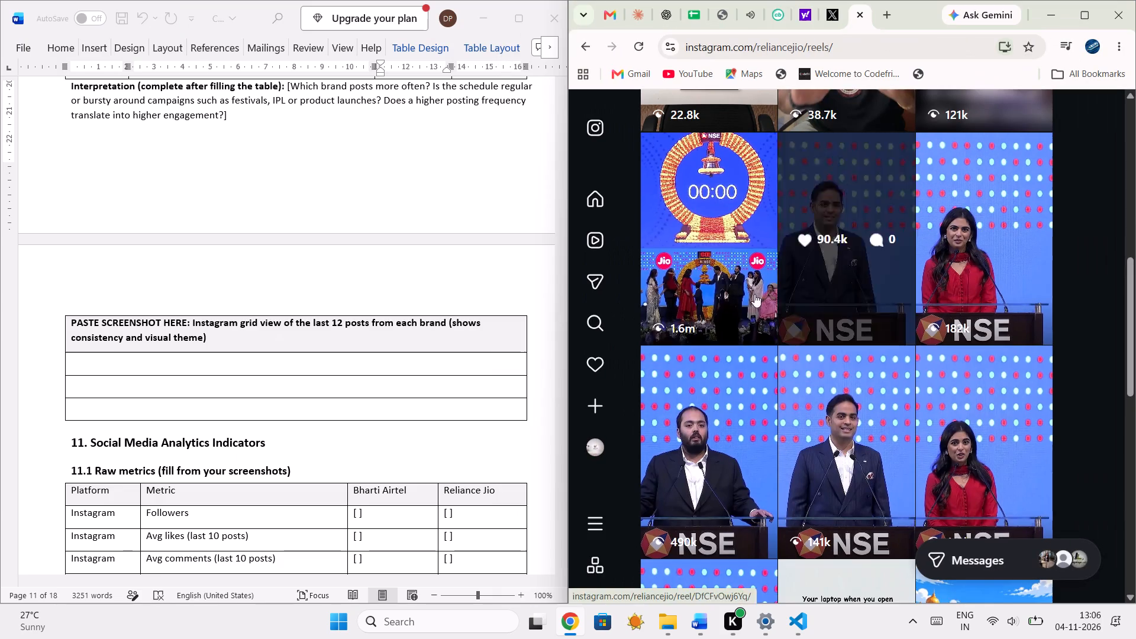
left_click(122, 367)
left_click(122, 367)
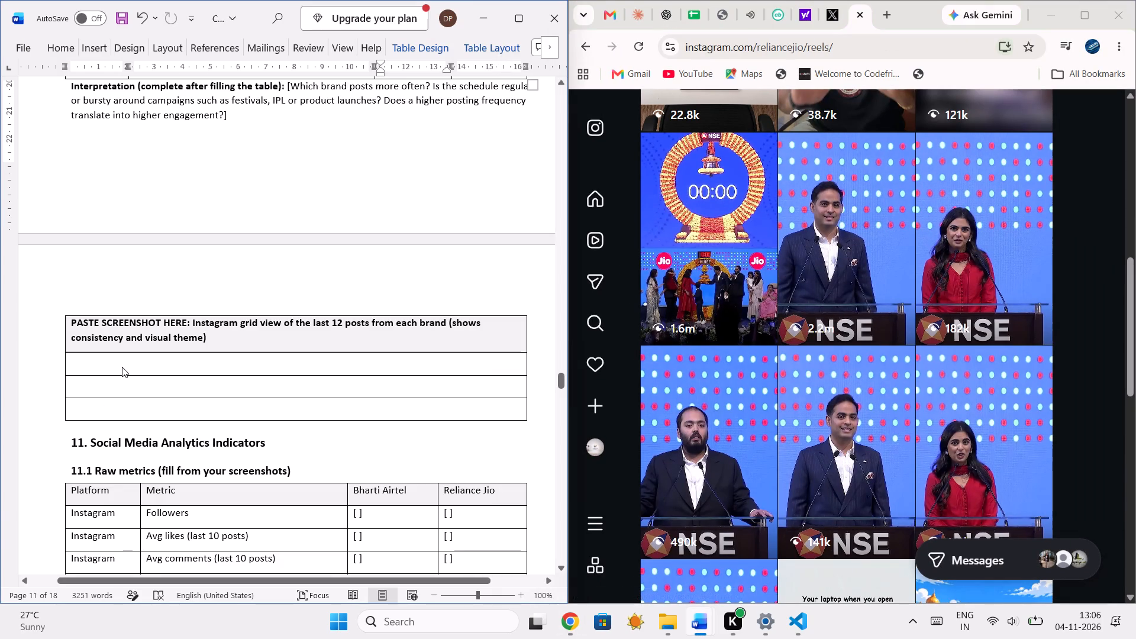
left_click(122, 367)
key("ctrl+v")
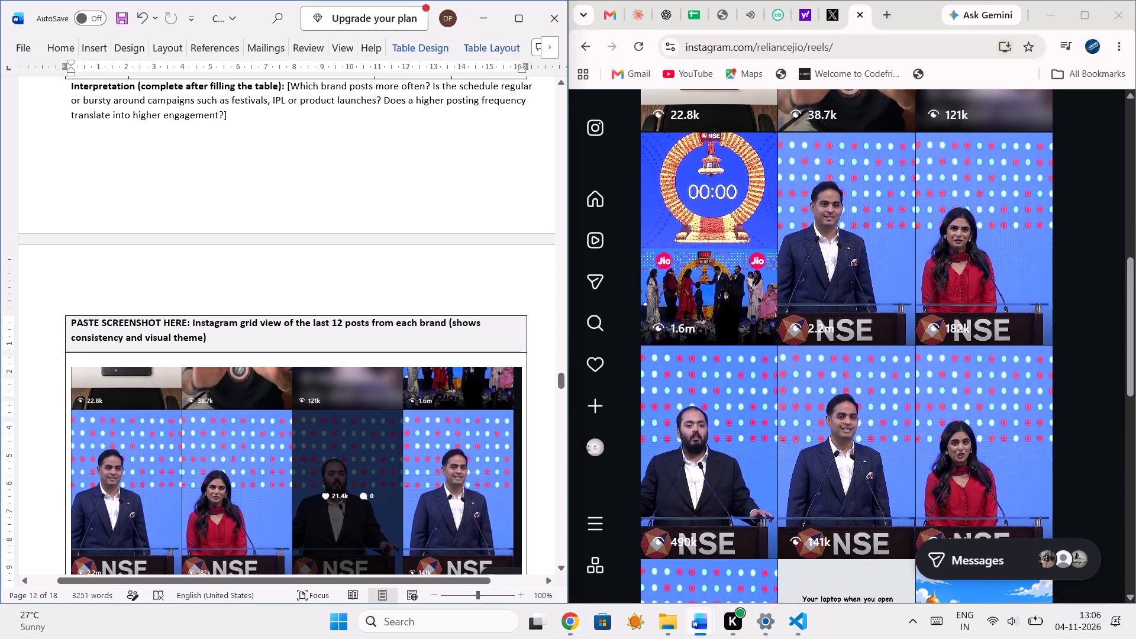
Return to Instagram search, choose airindia from the recent searches and show that profile's reels.
scroll(234, 329, "down", 1)
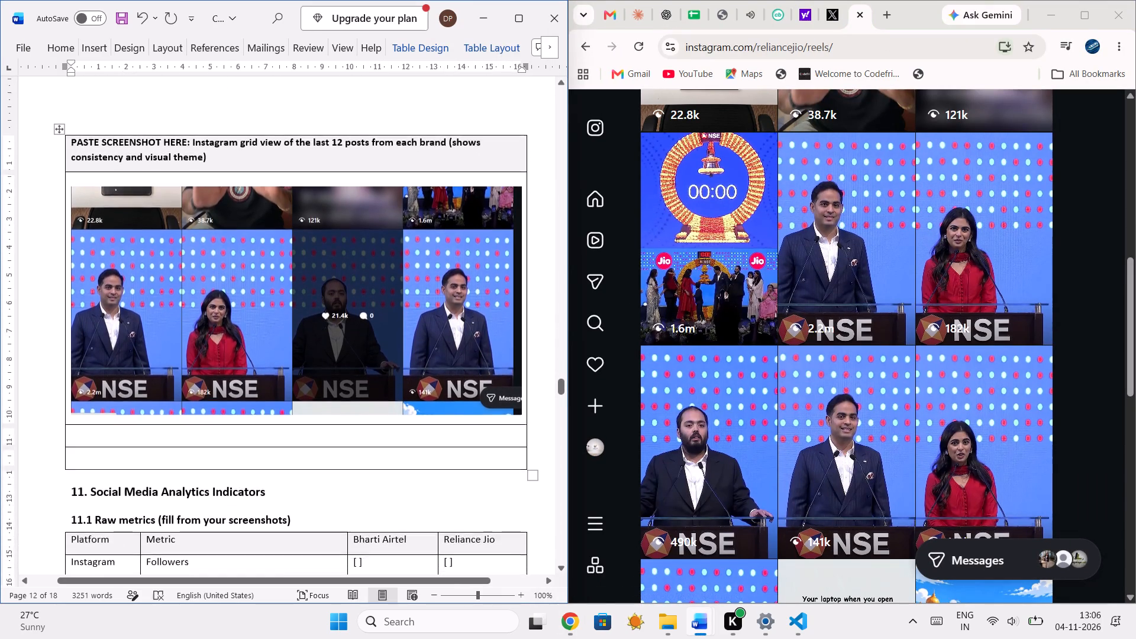
scroll(234, 329, "down", 2)
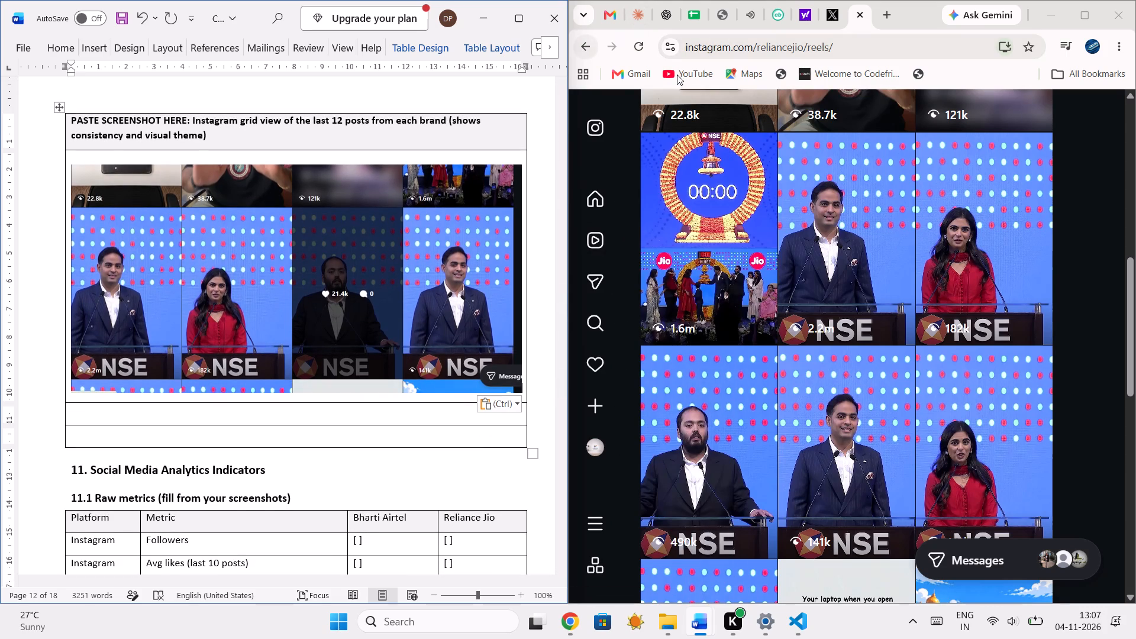
scroll(795, 115, "up", 9)
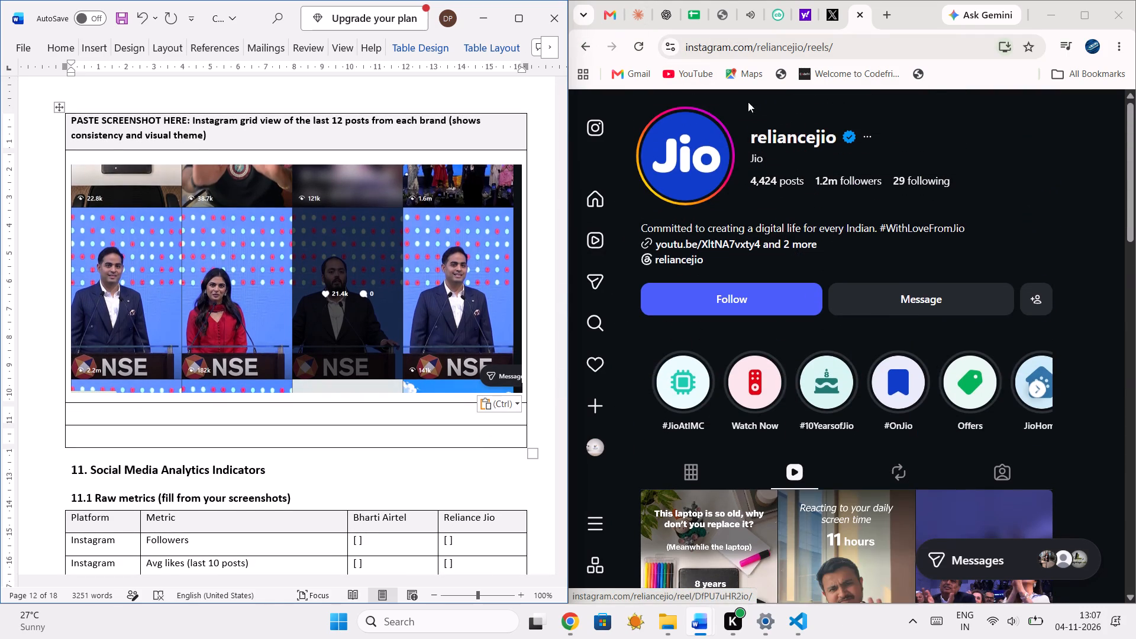
left_click(583, 45)
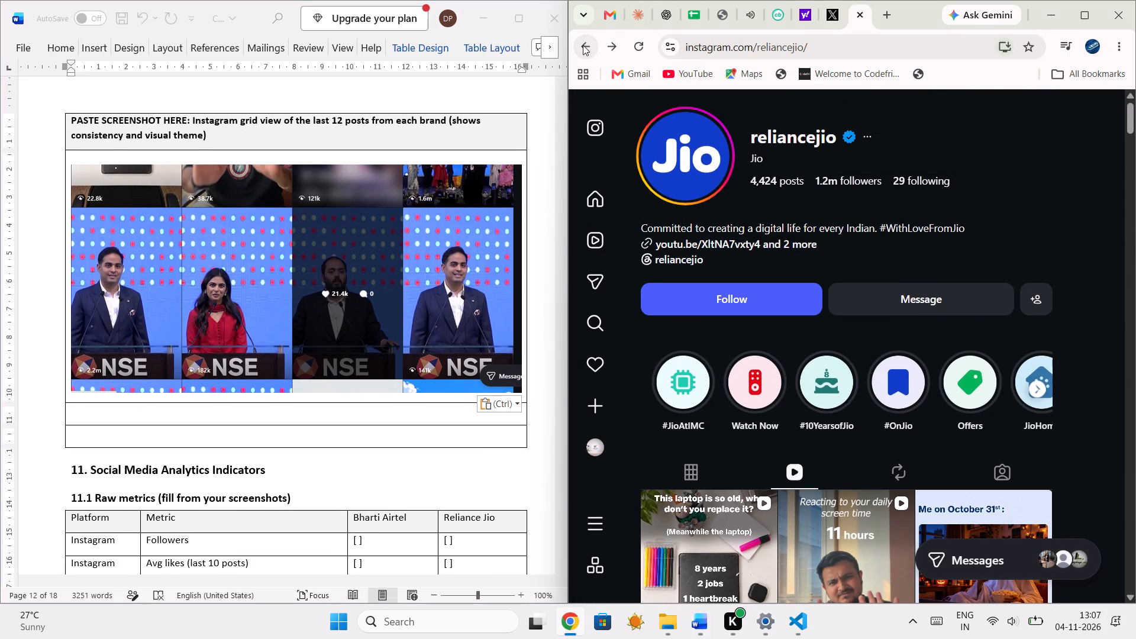
left_click(585, 45)
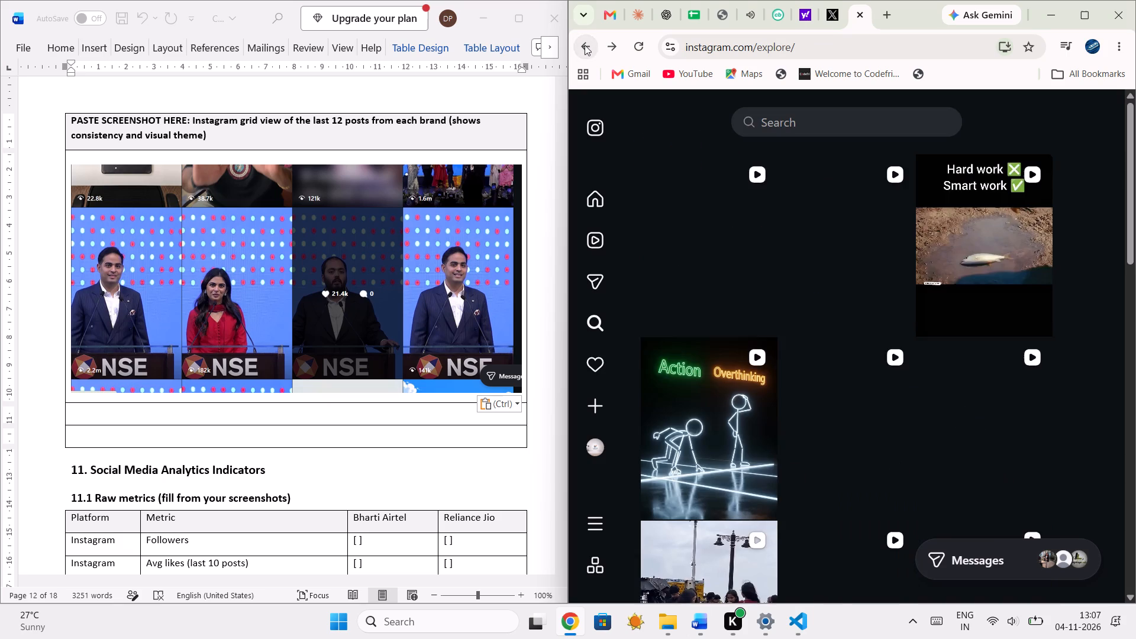
left_click(843, 112)
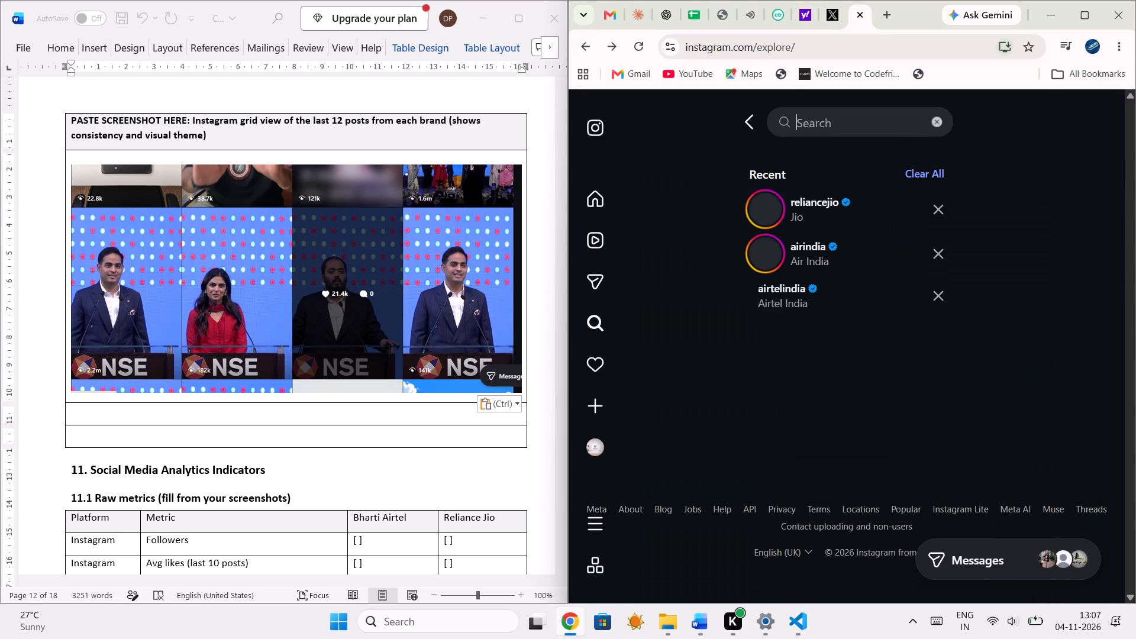
left_click(812, 242)
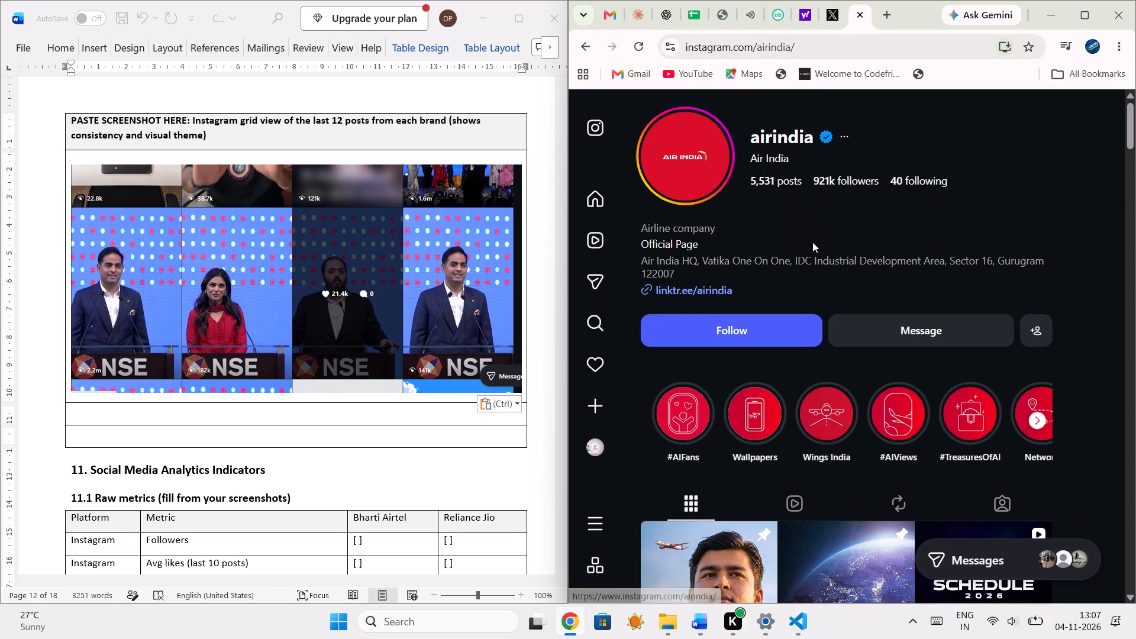
scroll(766, 370, "down", 1)
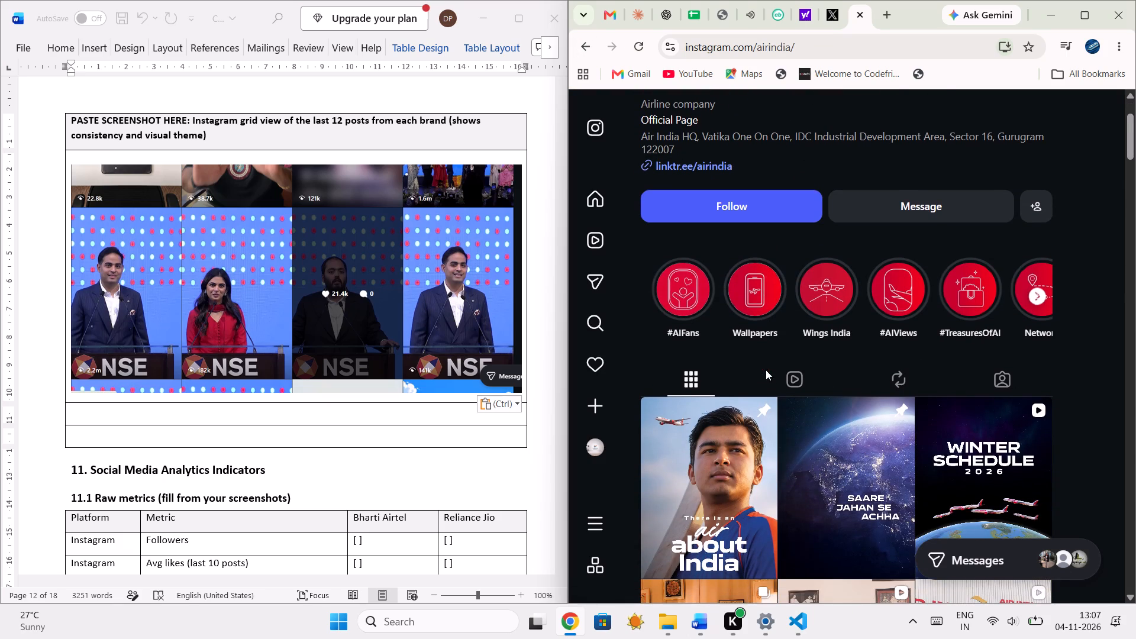
scroll(766, 370, "down", 1)
left_click(802, 380)
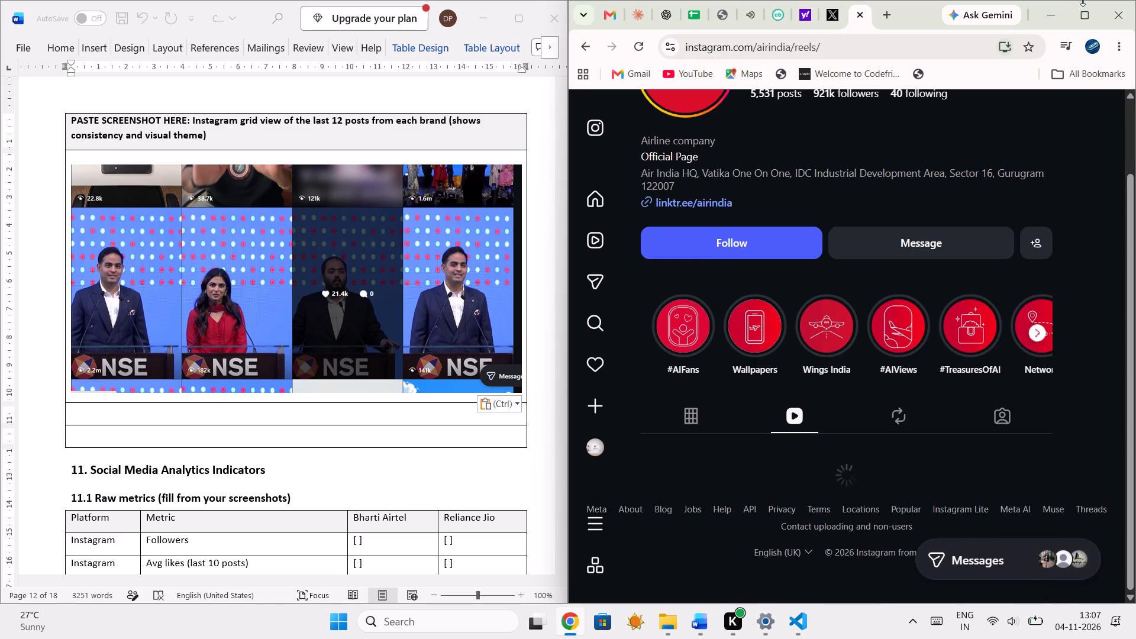
Capture a screenshot of the airindia Instagram reels grid with the browser at full size.
left_click(1087, 7)
scroll(850, 298, "down", 1)
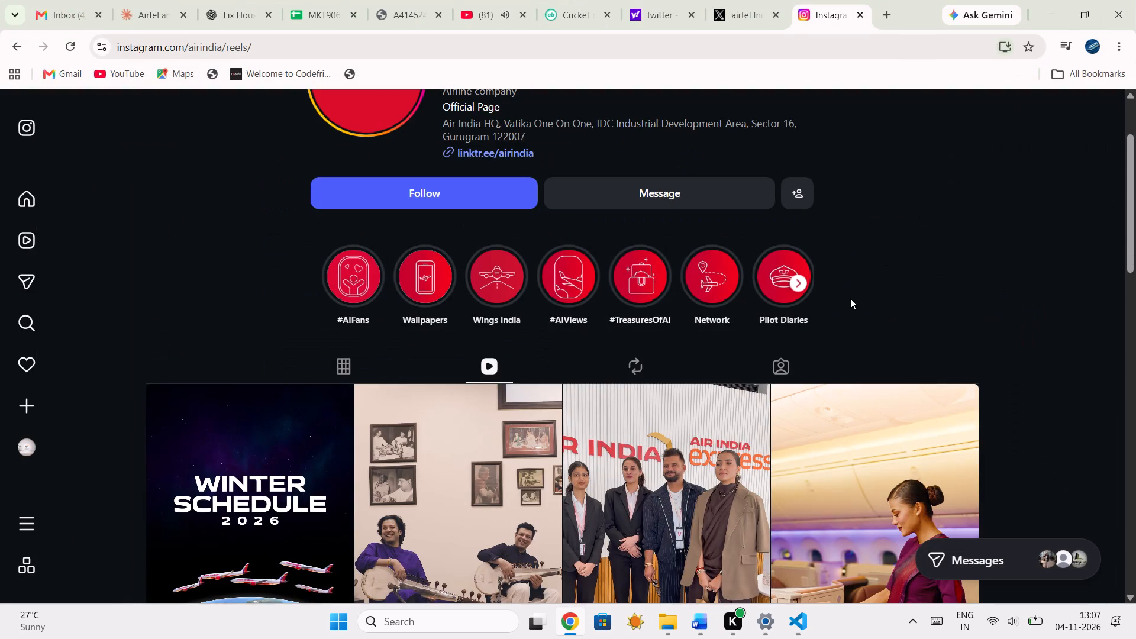
scroll(850, 298, "down", 4)
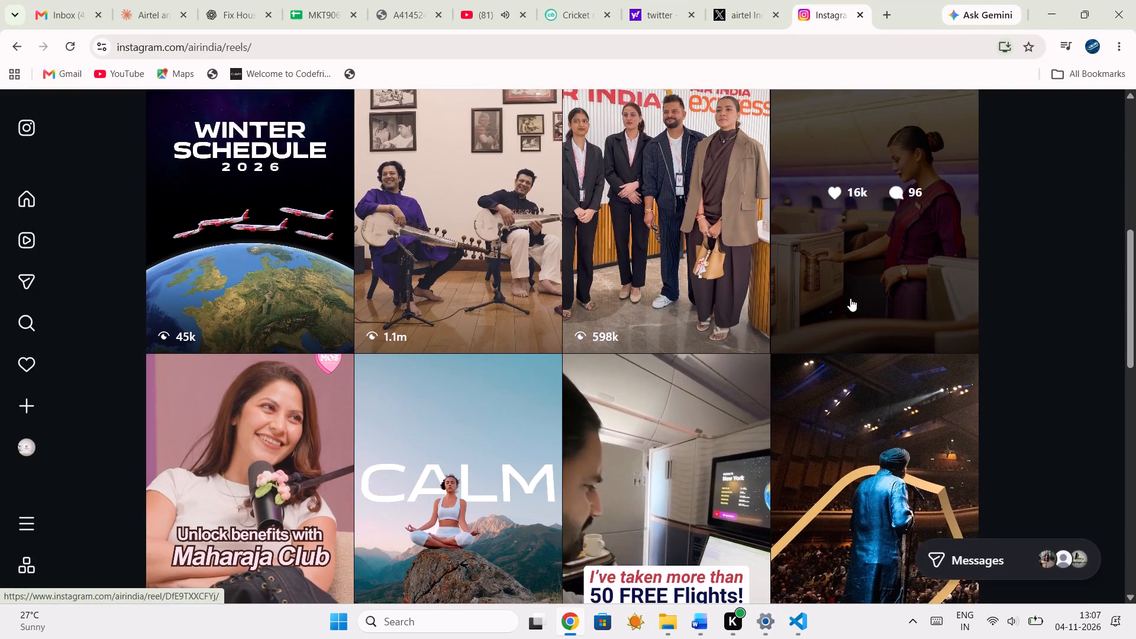
scroll(850, 298, "down", 3)
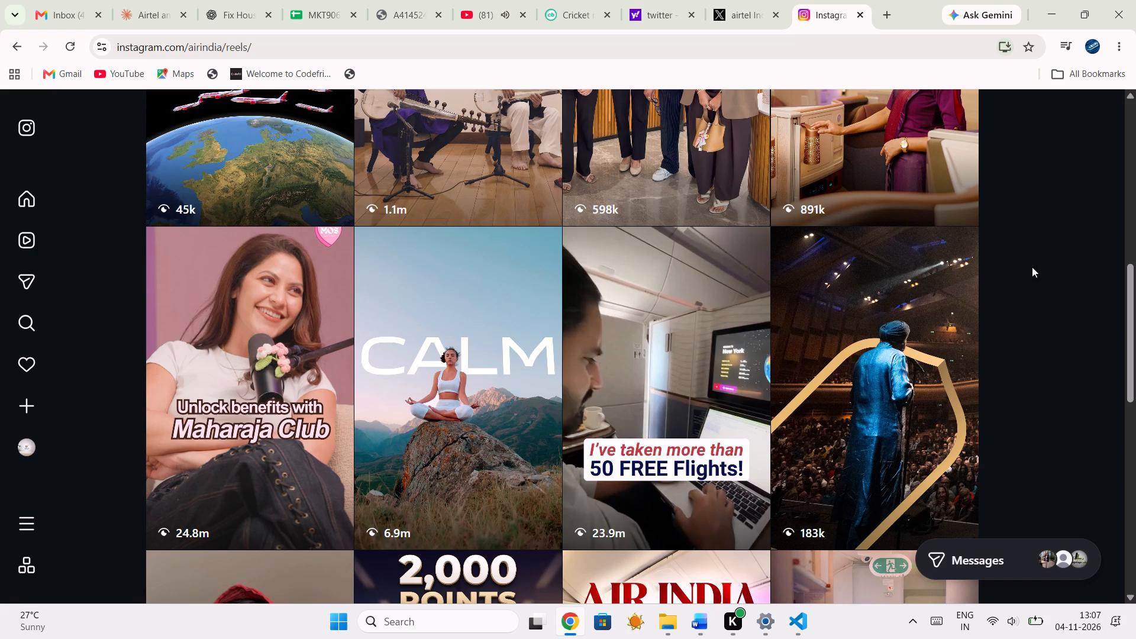
key("shift+super+s")
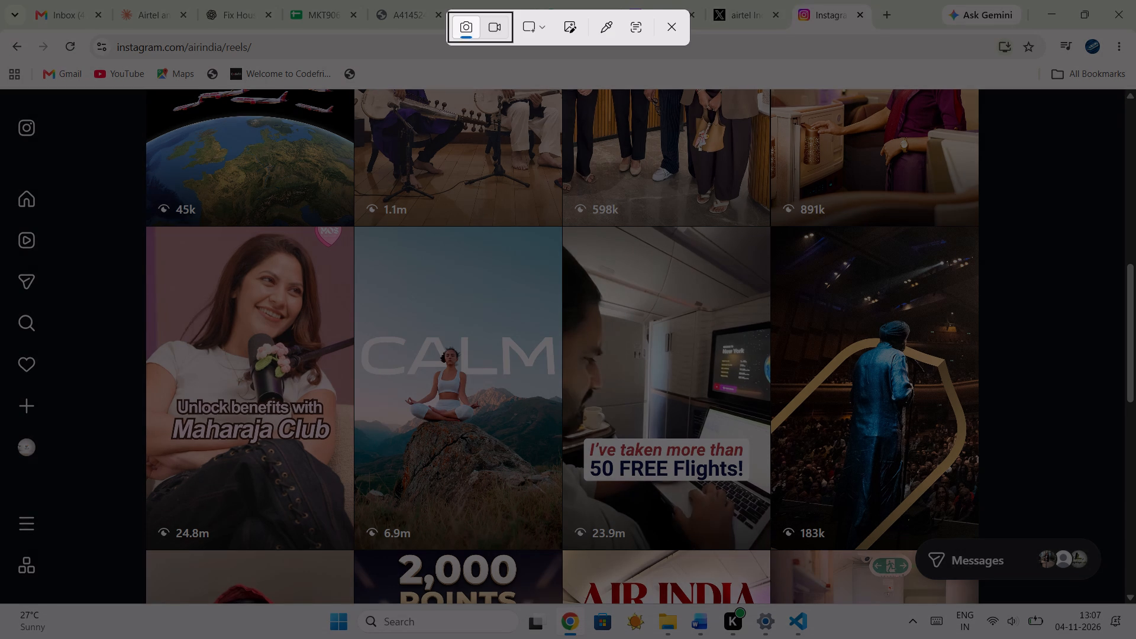
left_click_drag(139, 120, 904, 541)
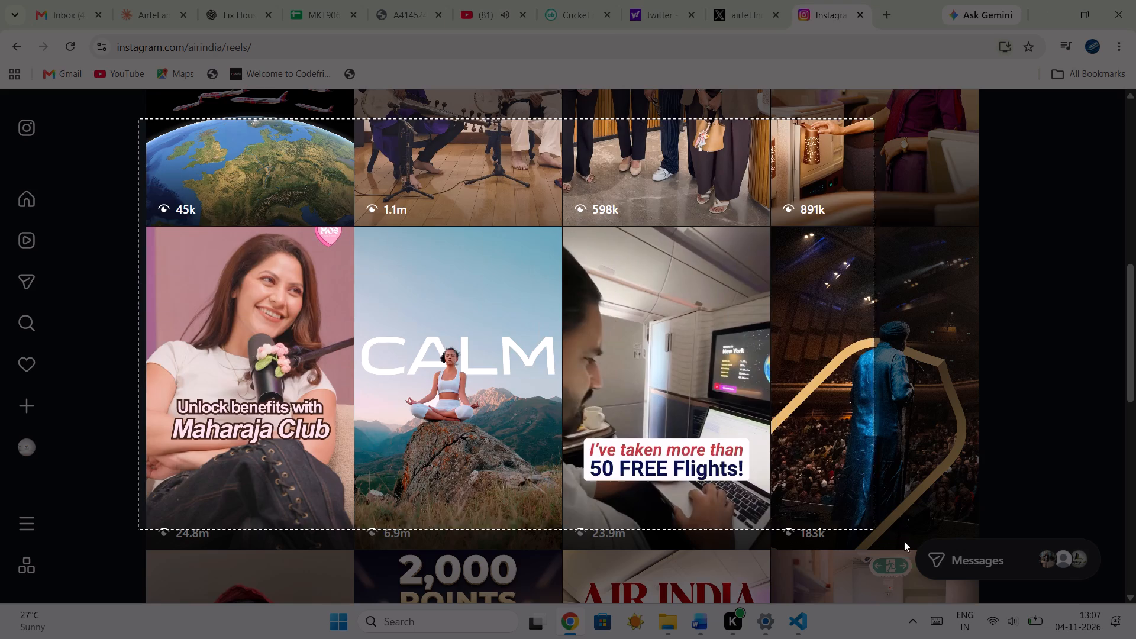
left_click_drag(904, 541, 998, 579)
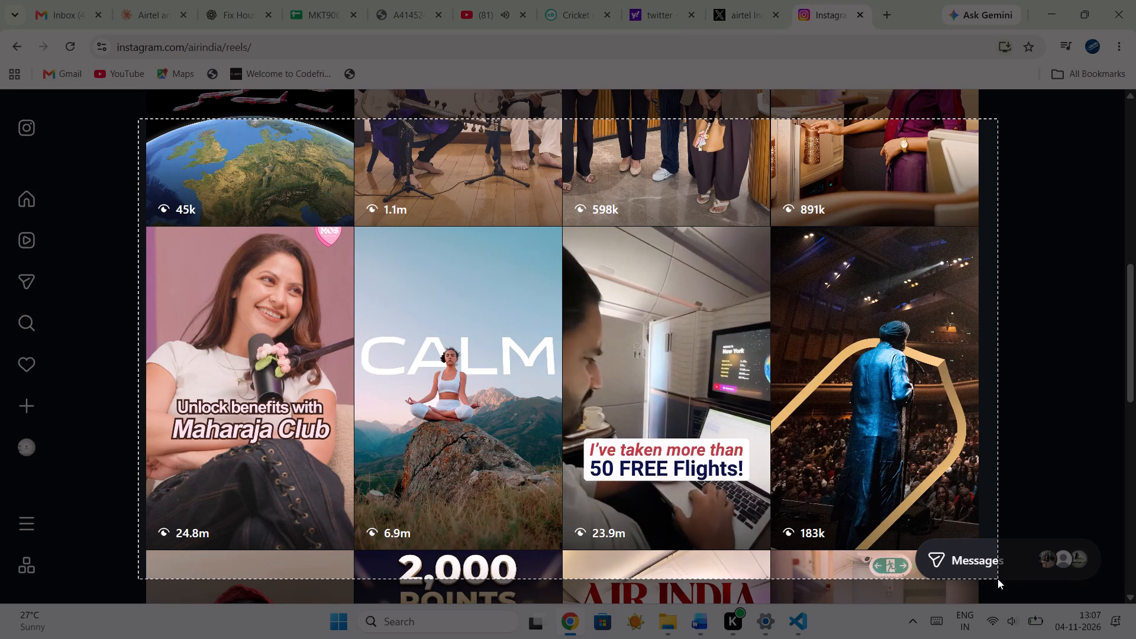
left_click_drag(998, 579, 974, 603)
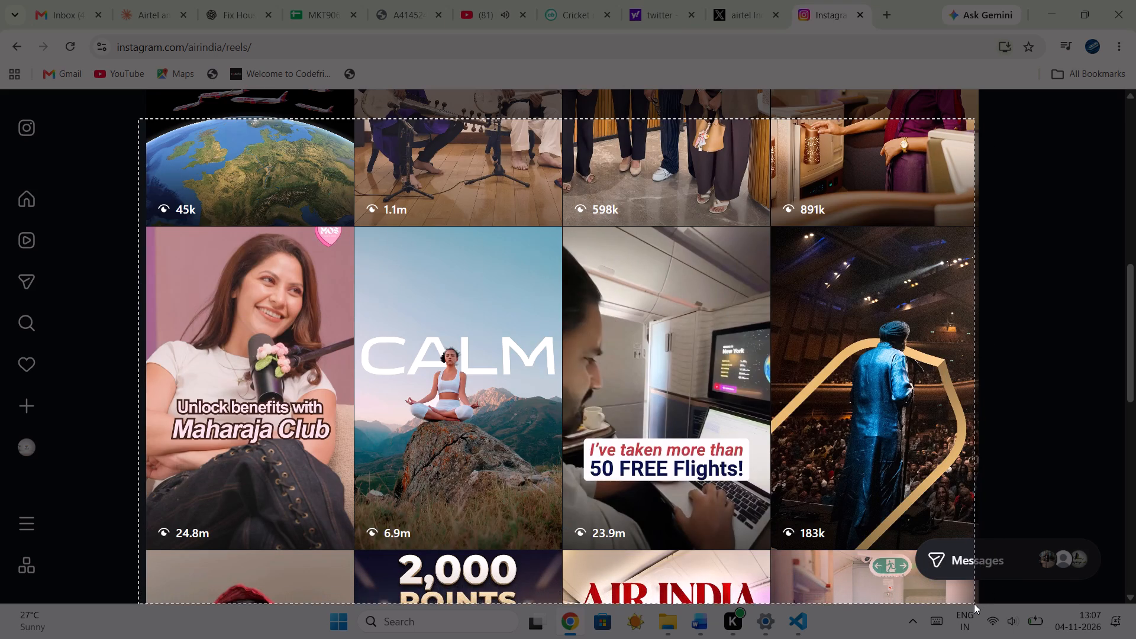
left_click_drag(974, 603, 969, 603)
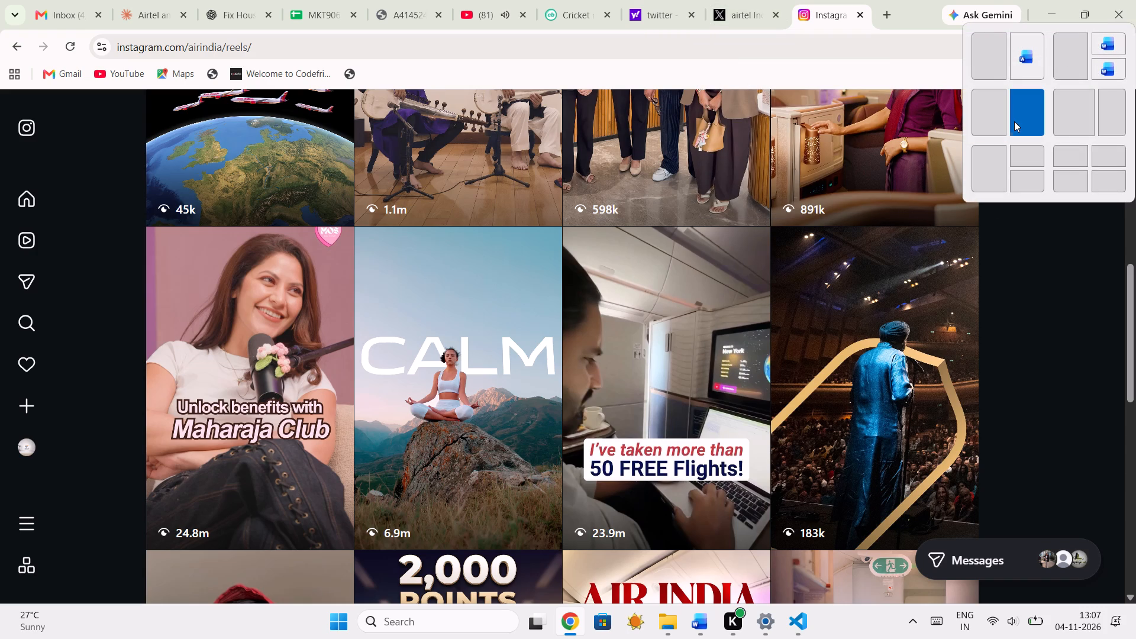
Return the browser to half the screen and paste the airindia reels screenshot into the next empty row of the Instagram grid view placeholder.
left_click(1014, 121)
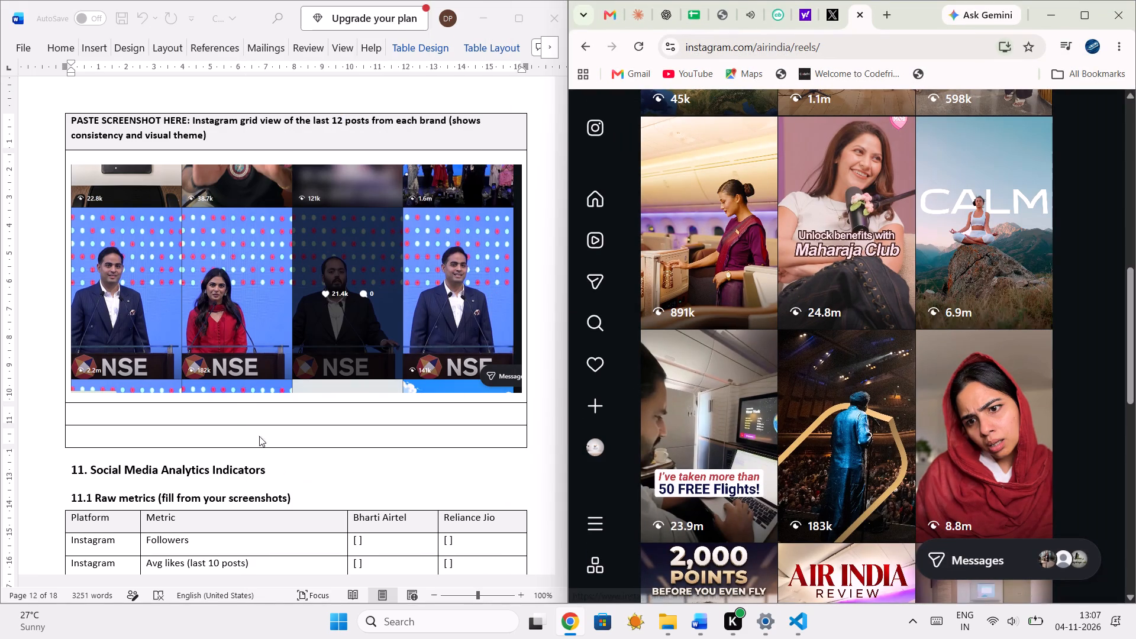
left_click(239, 409)
left_click(239, 409)
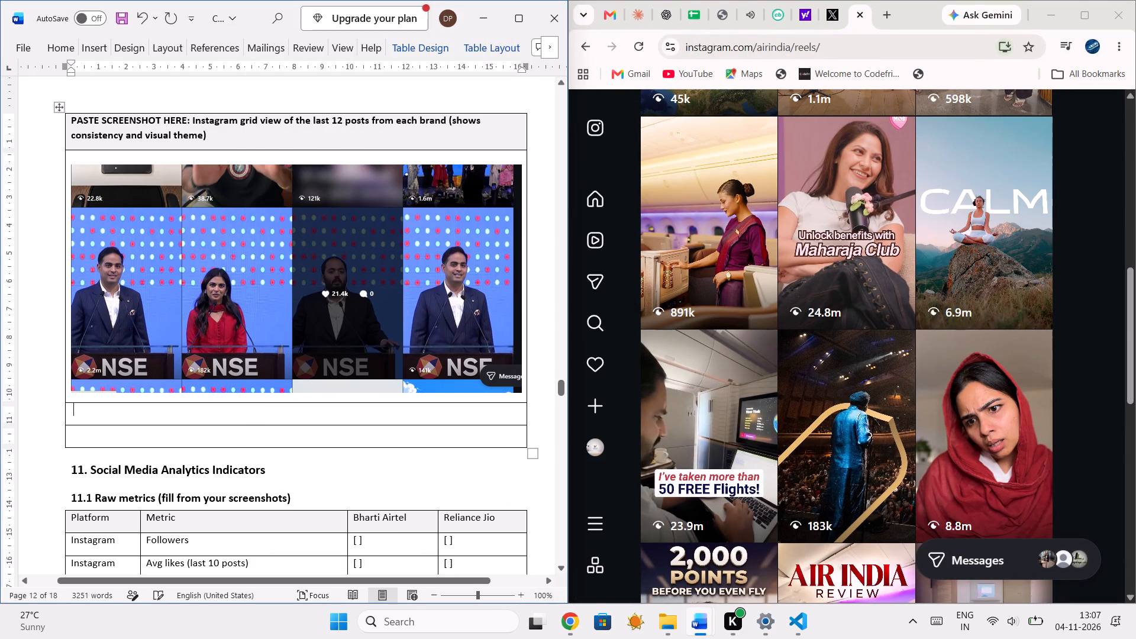
key("ctrl+v")
left_click(239, 409)
Review section 11's raw metrics, engagement rate and growth tables, and the Social Blade screenshot placeholders for Airtel and Jio.
scroll(239, 409, "down", 2)
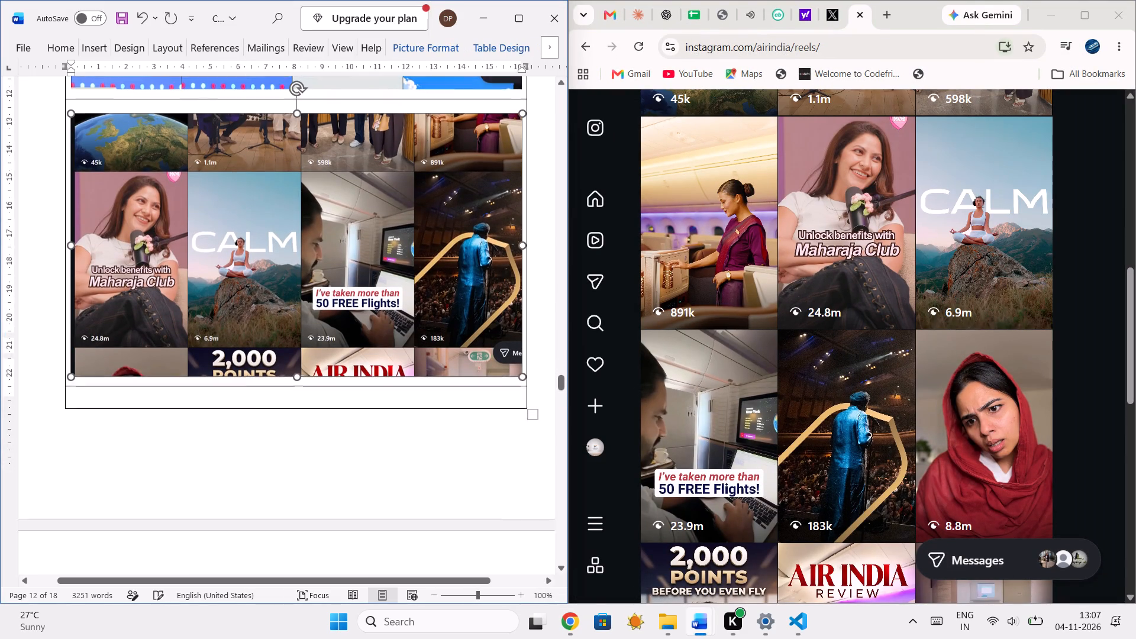
scroll(239, 409, "down", 2)
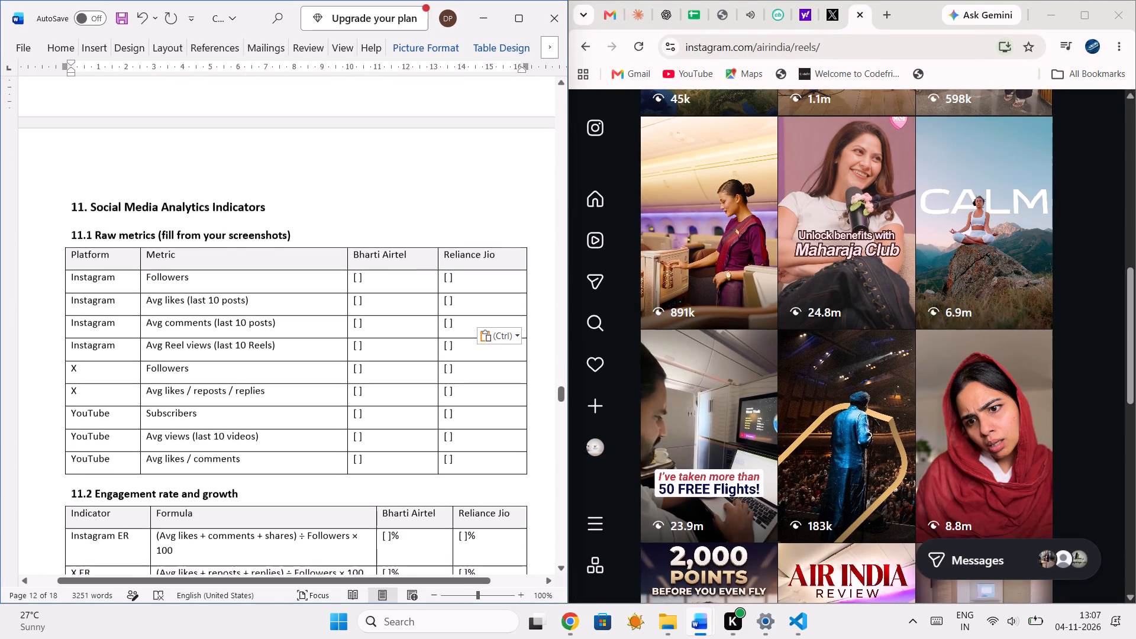
scroll(239, 409, "down", 2)
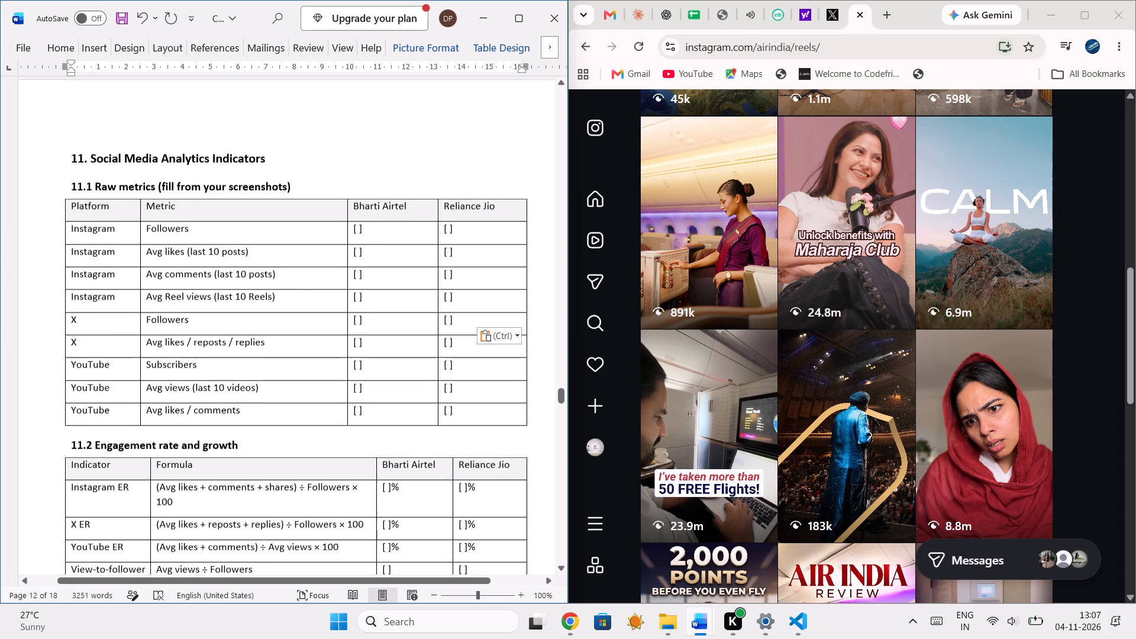
scroll(239, 409, "down", 1)
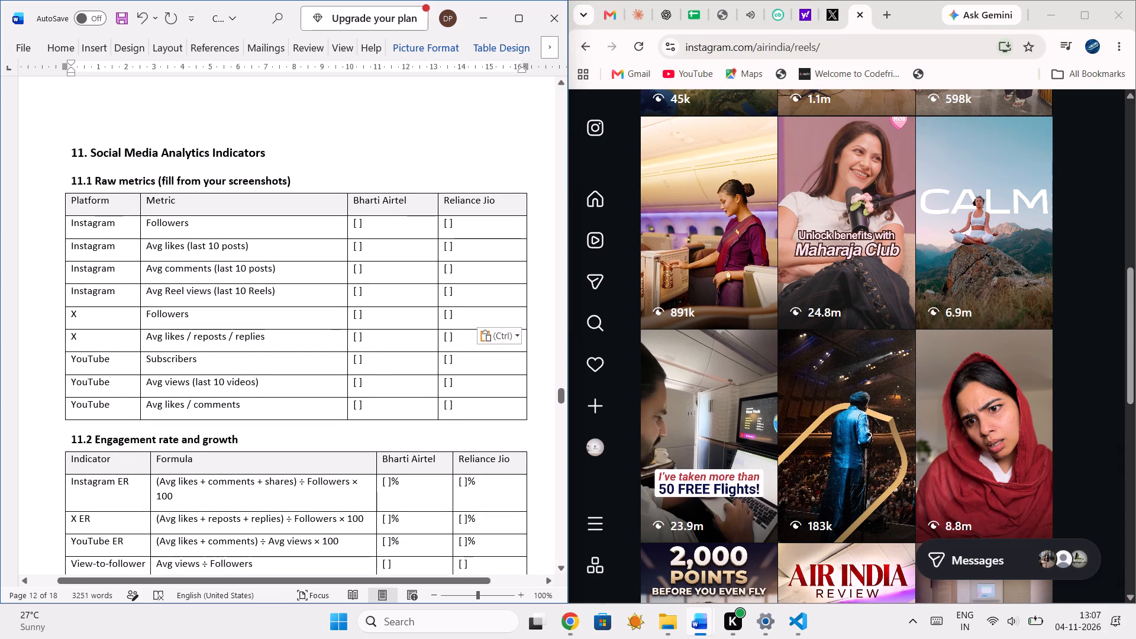
scroll(239, 409, "down", 1)
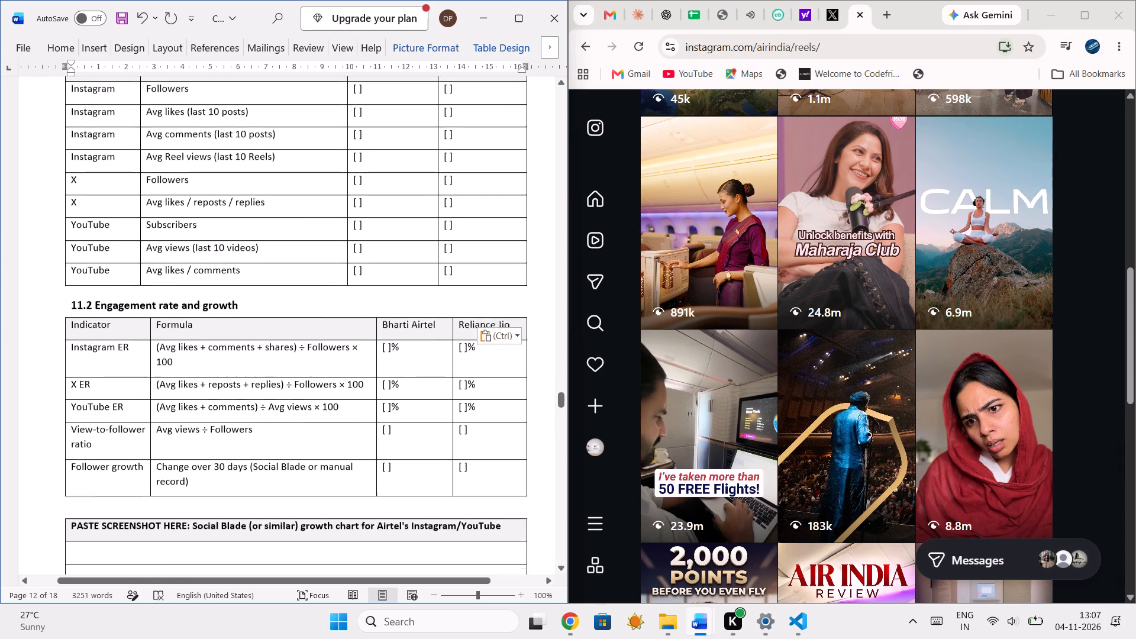
scroll(239, 409, "down", 1)
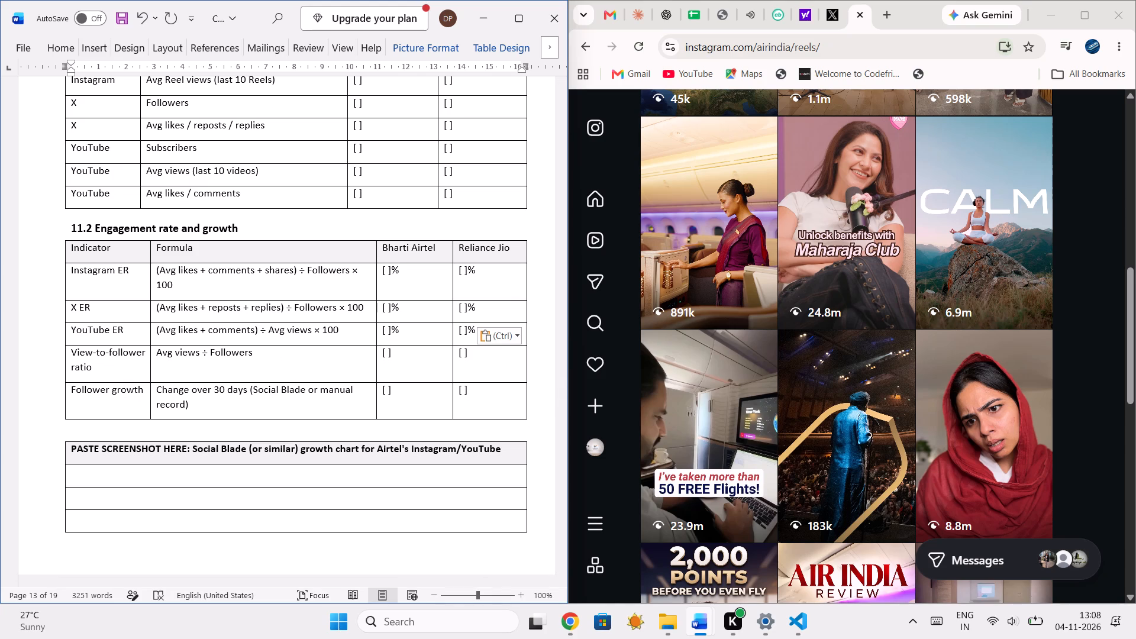
scroll(239, 409, "up", 1)
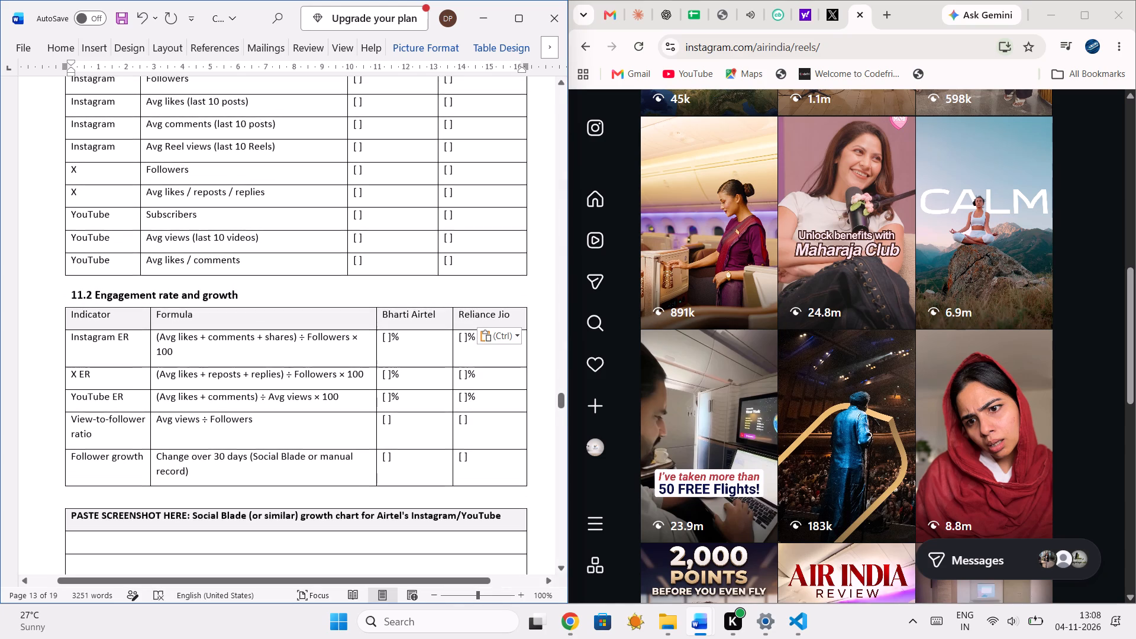
scroll(239, 409, "up", 1)
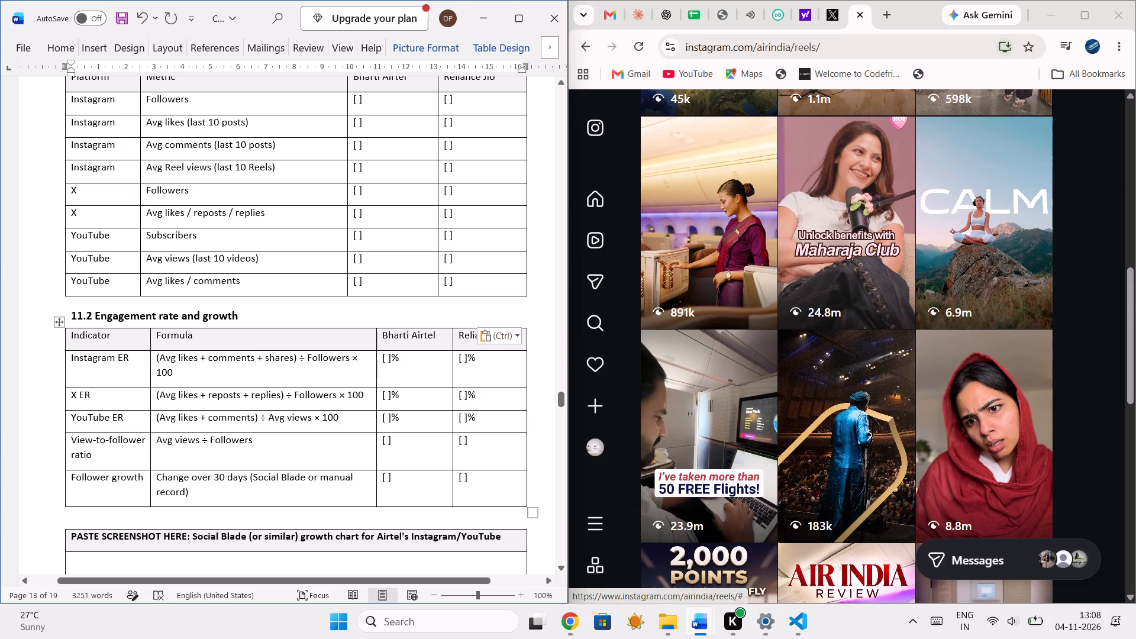
scroll(458, 372, "down", 1)
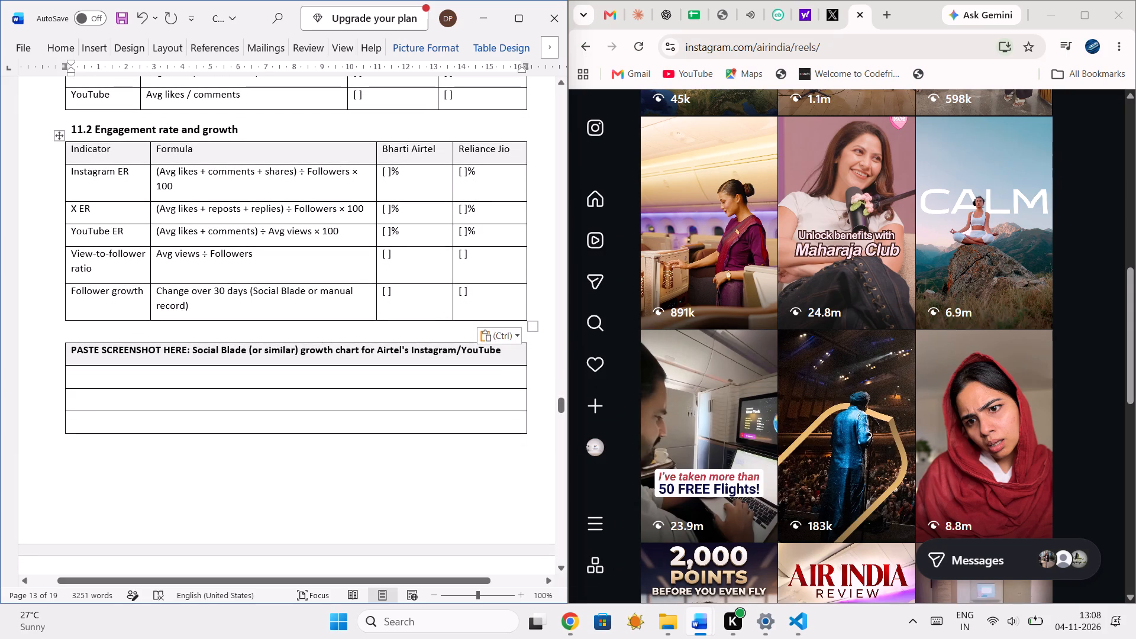
scroll(458, 372, "down", 1)
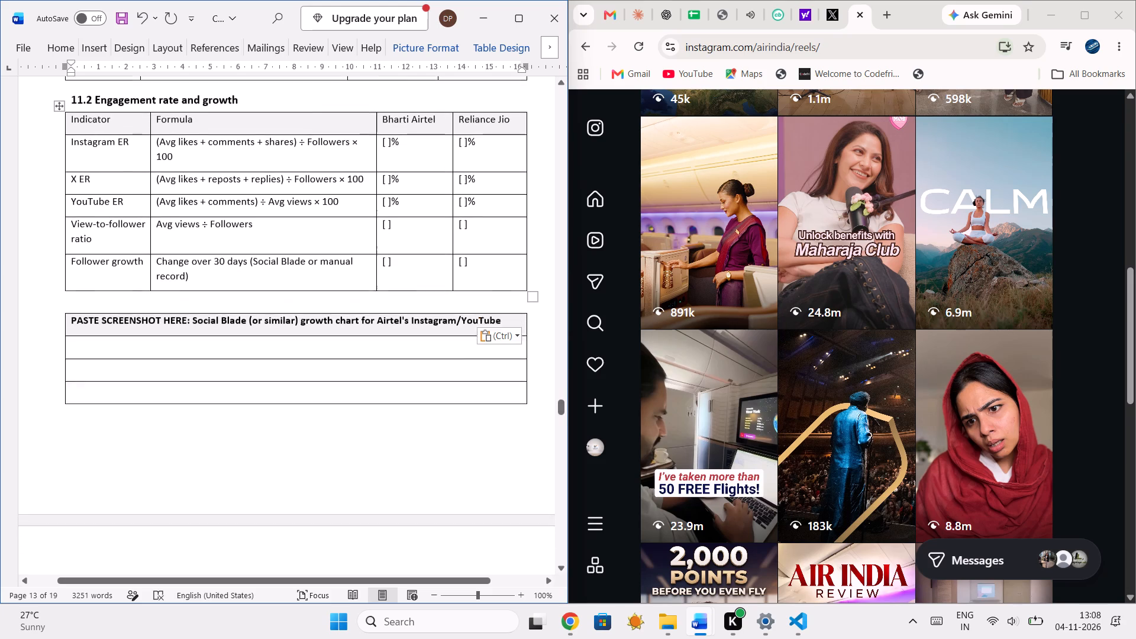
scroll(458, 372, "down", 2)
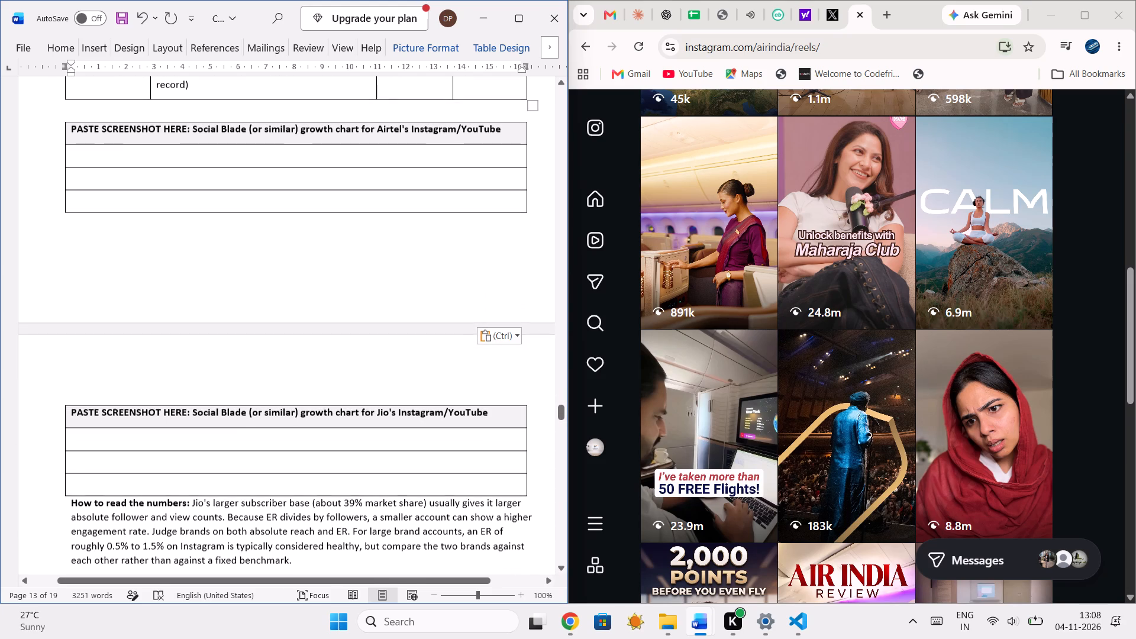
scroll(458, 372, "down", 1)
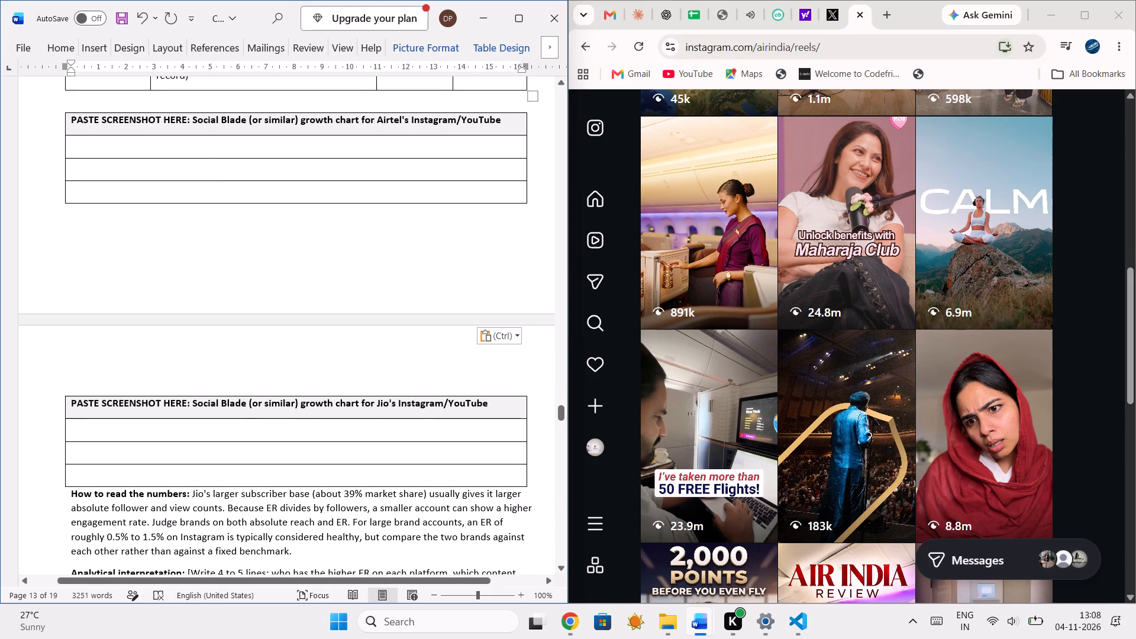
scroll(458, 372, "down", 3)
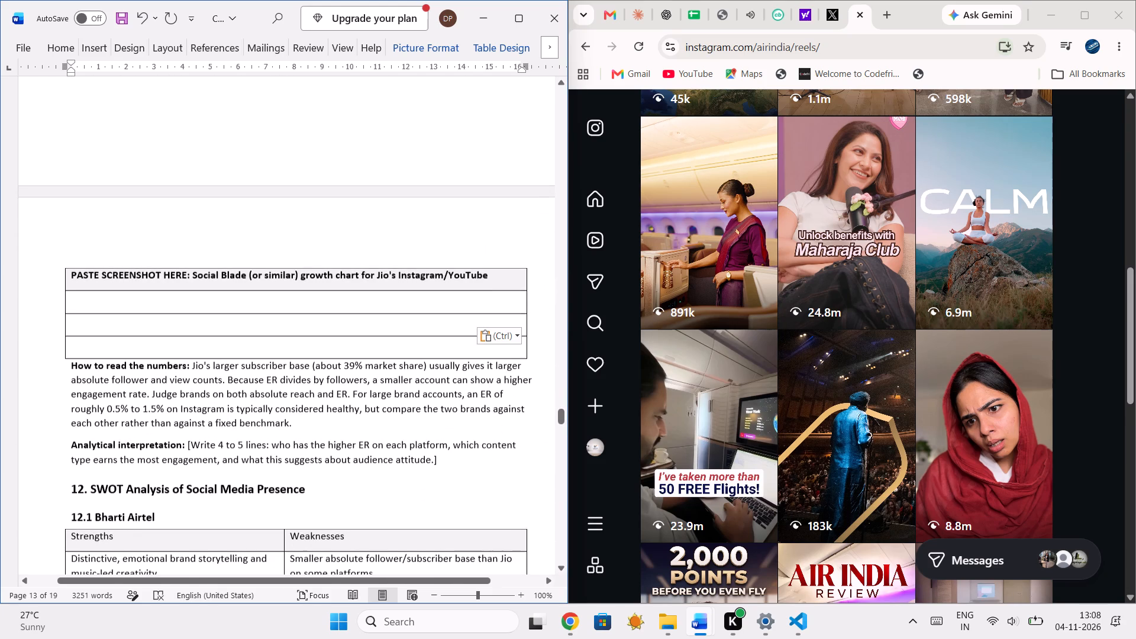
Look through the report from the section 12 SWOT analysis to section 15 for remaining placeholders.
scroll(458, 372, "down", 3)
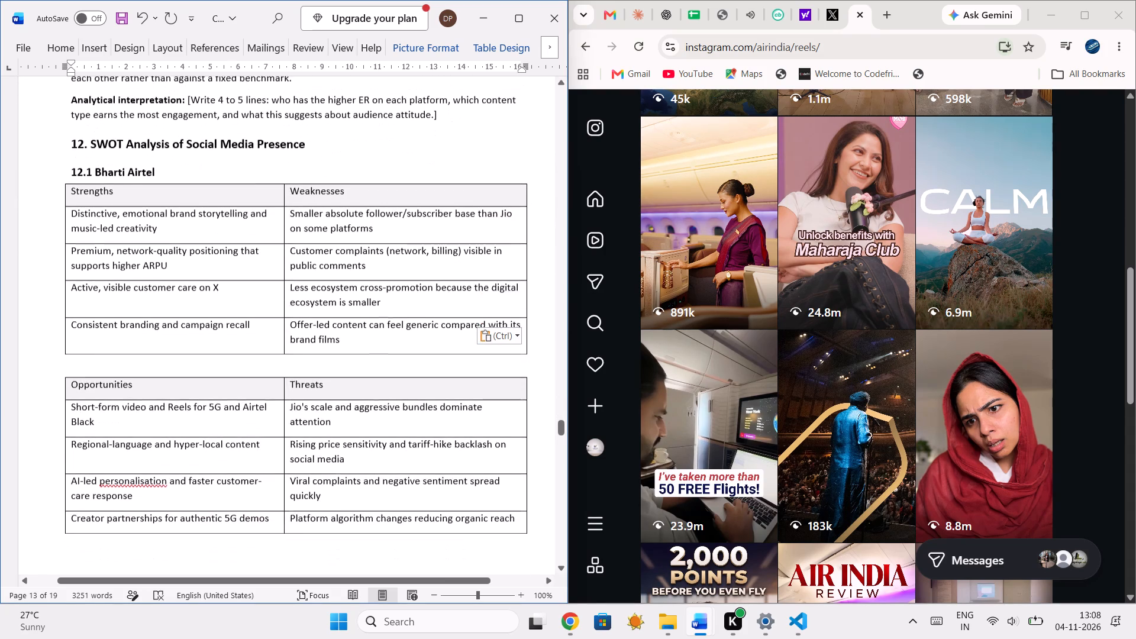
scroll(458, 372, "down", 3)
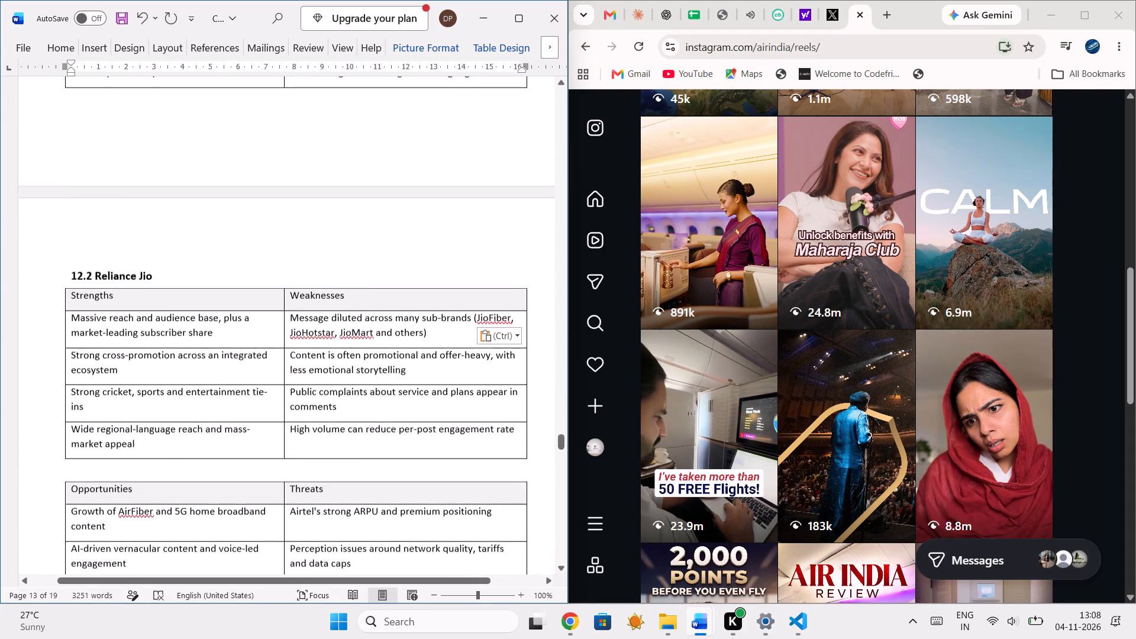
scroll(458, 372, "down", 3)
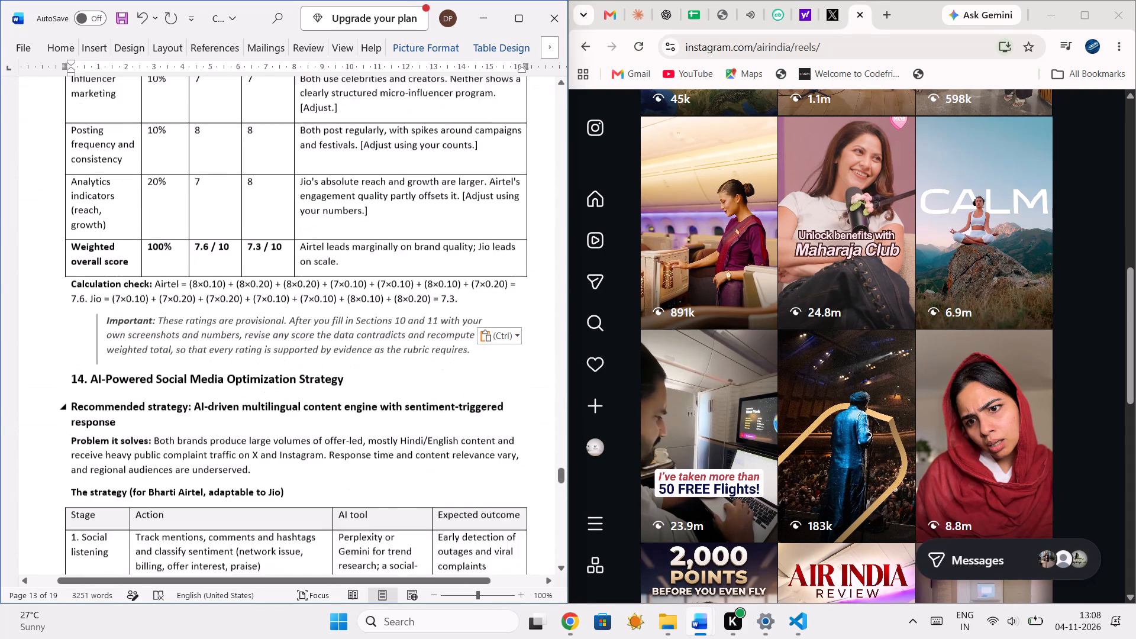
scroll(458, 372, "down", 6)
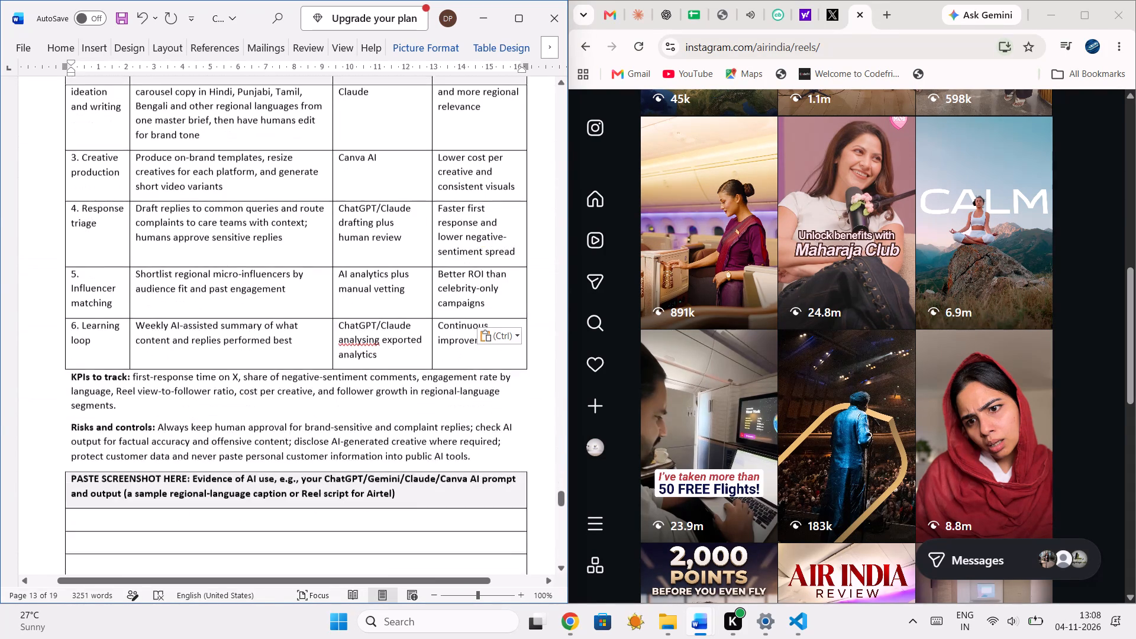
scroll(458, 372, "down", 2)
Select the "Evidence of AI use" screenshot placeholder table below the Risks and controls paragraph in section 14.
scroll(458, 372, "up", 3)
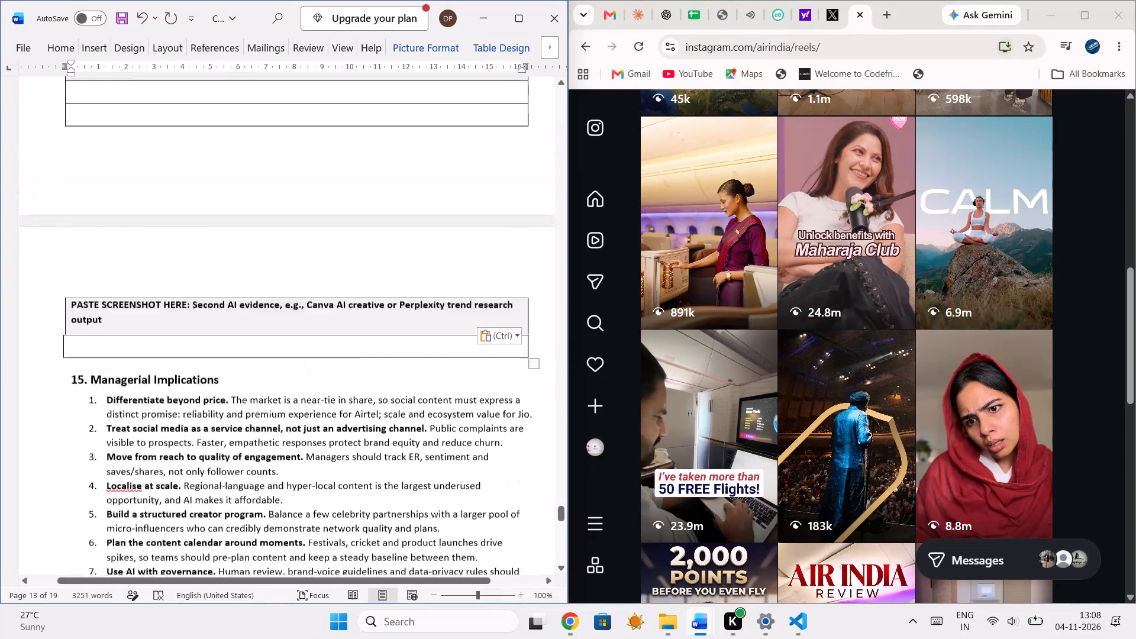
scroll(458, 372, "up", 2)
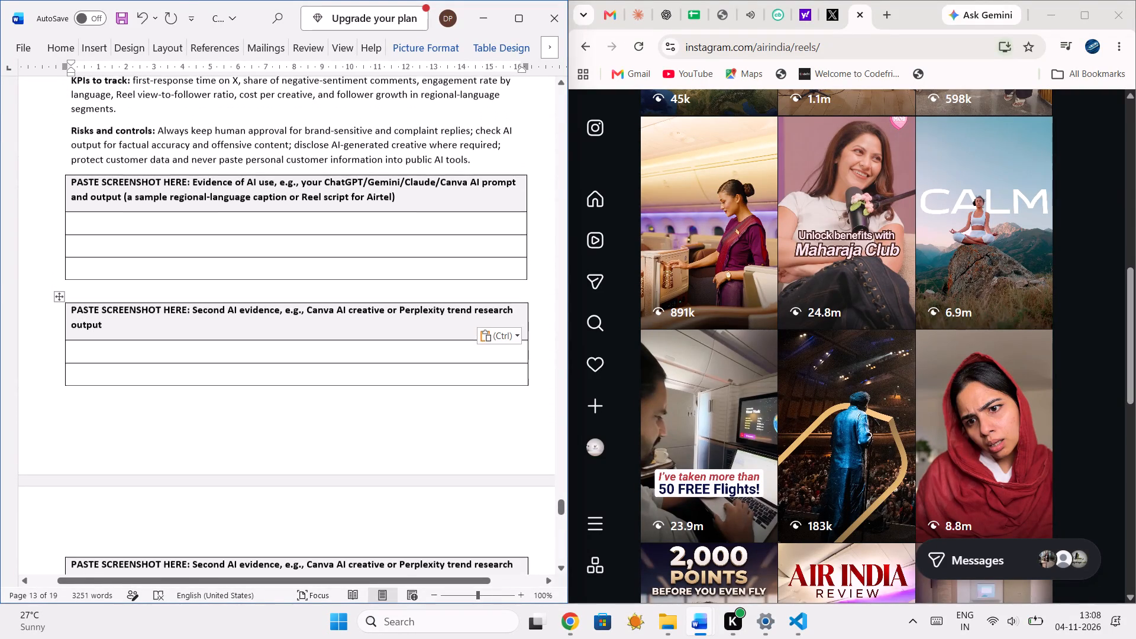
scroll(458, 372, "up", 1)
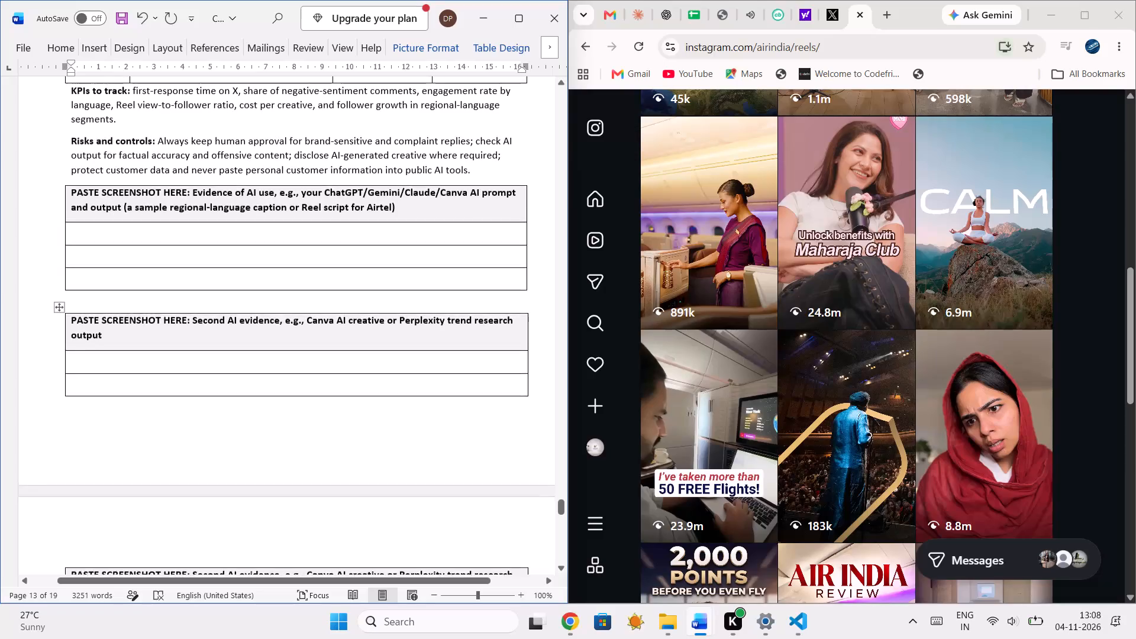
scroll(458, 372, "up", 1)
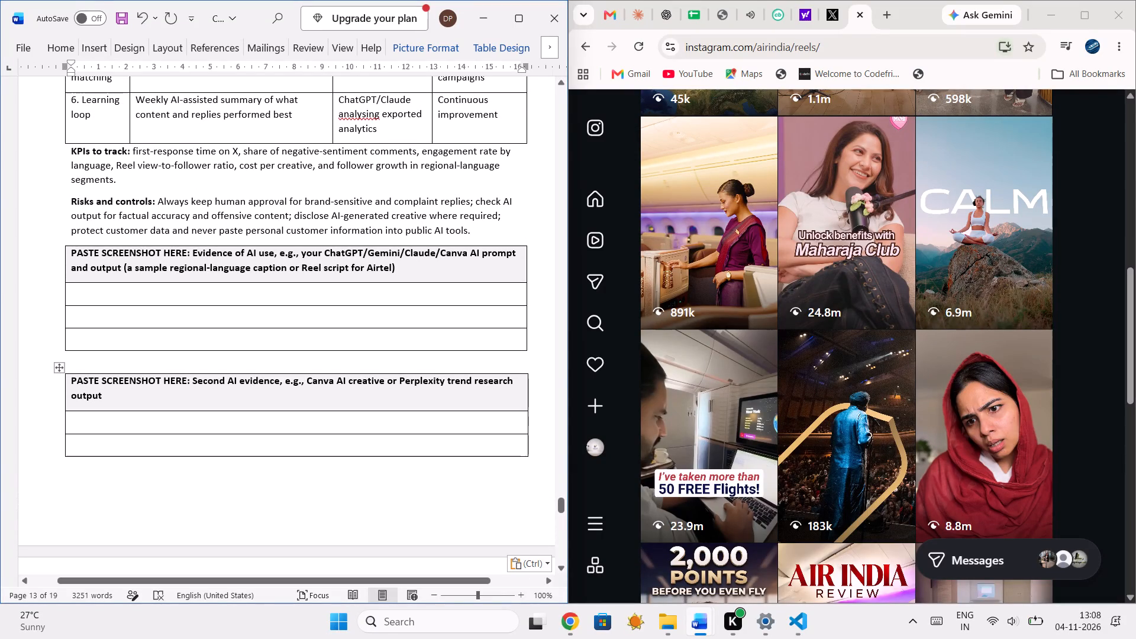
left_click_drag(51, 243, 215, 328)
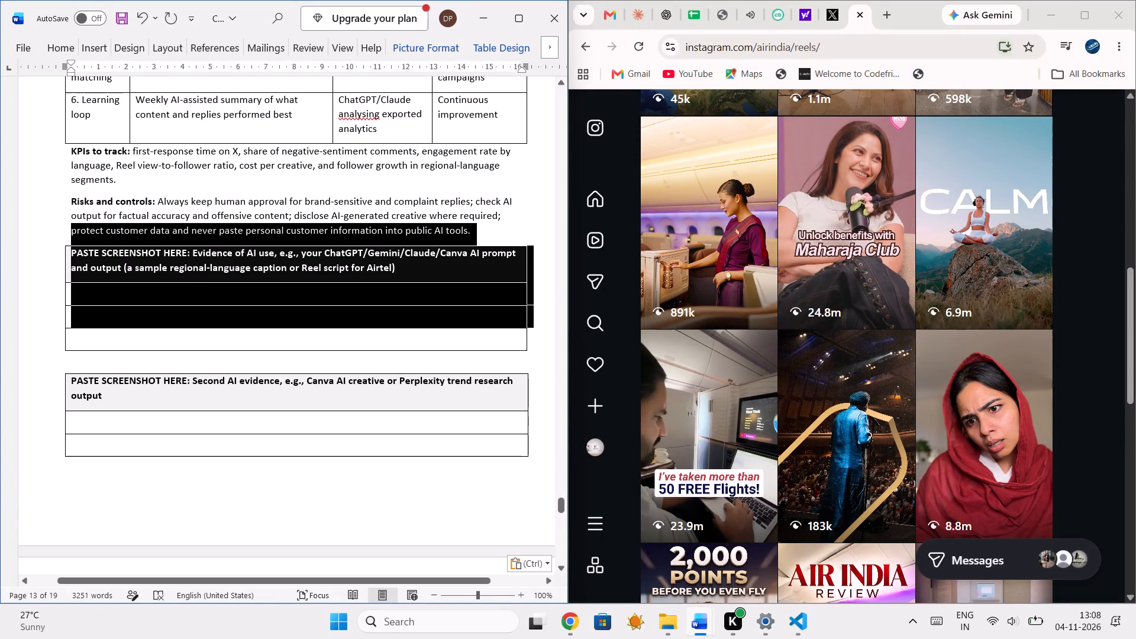
left_click_drag(215, 328, 221, 342)
left_click(43, 247)
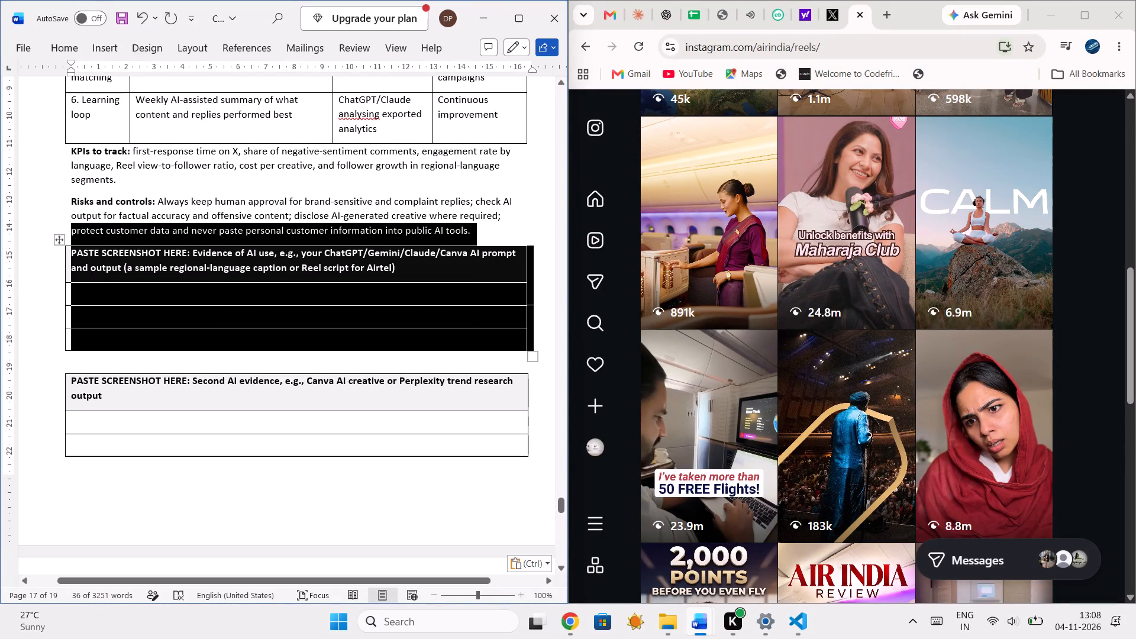
left_click(56, 247)
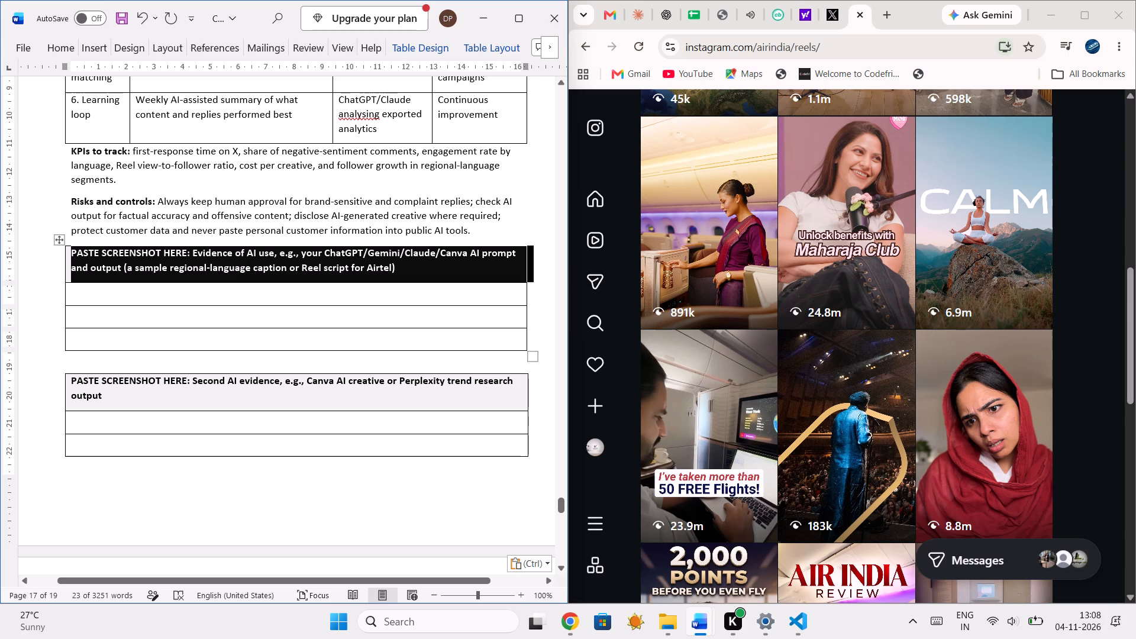
In Word, select both AI-evidence screenshot placeholder tables below the Risks and controls paragraph and start a screen snip.
left_click_drag(56, 247, 153, 294)
left_click(153, 294)
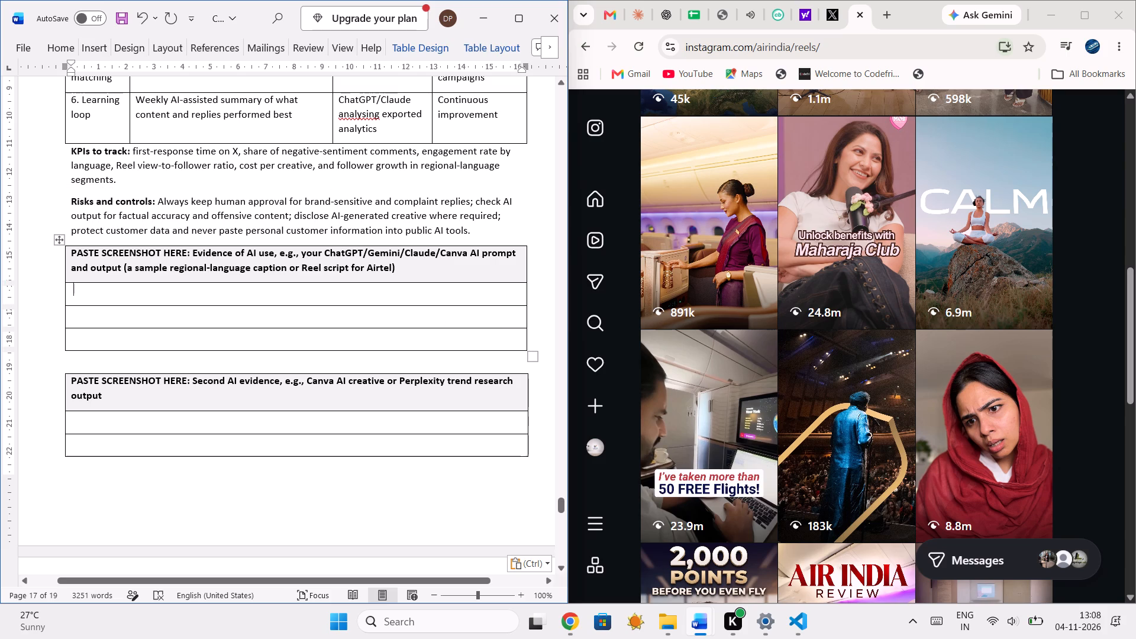
left_click_drag(44, 241, 165, 333)
left_click(406, 516)
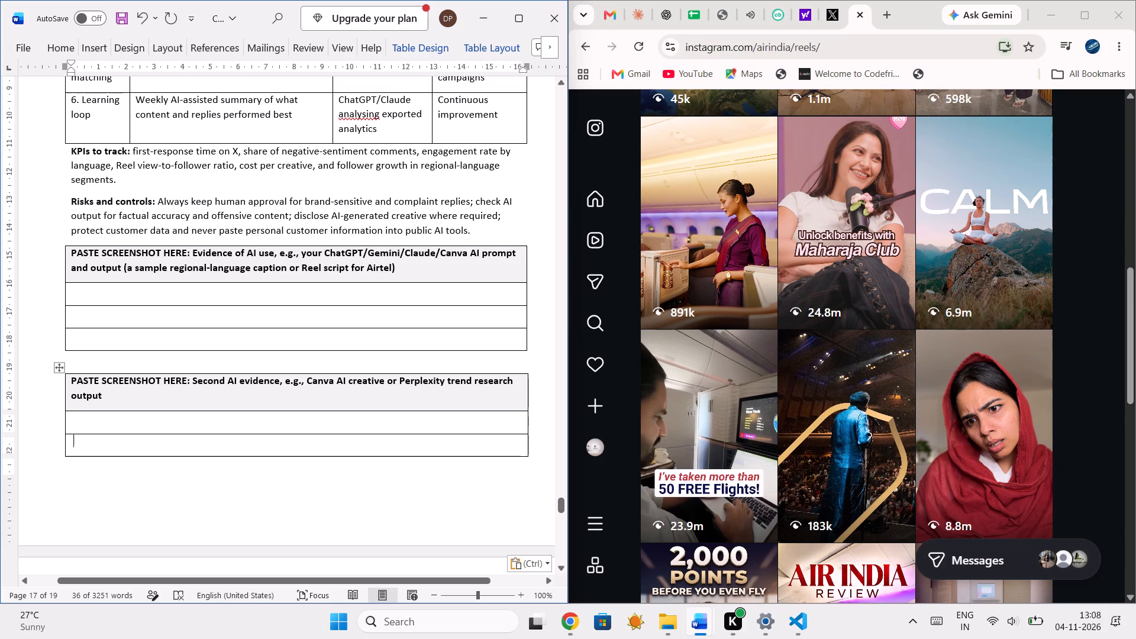
left_click_drag(53, 250, 296, 482)
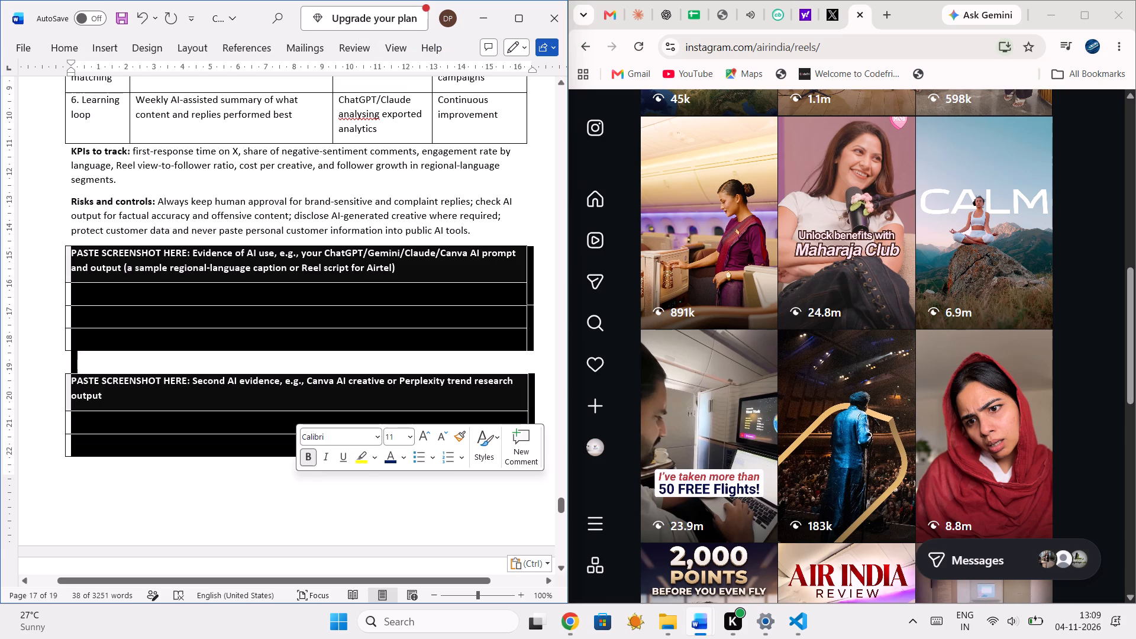
key("shift+super+s")
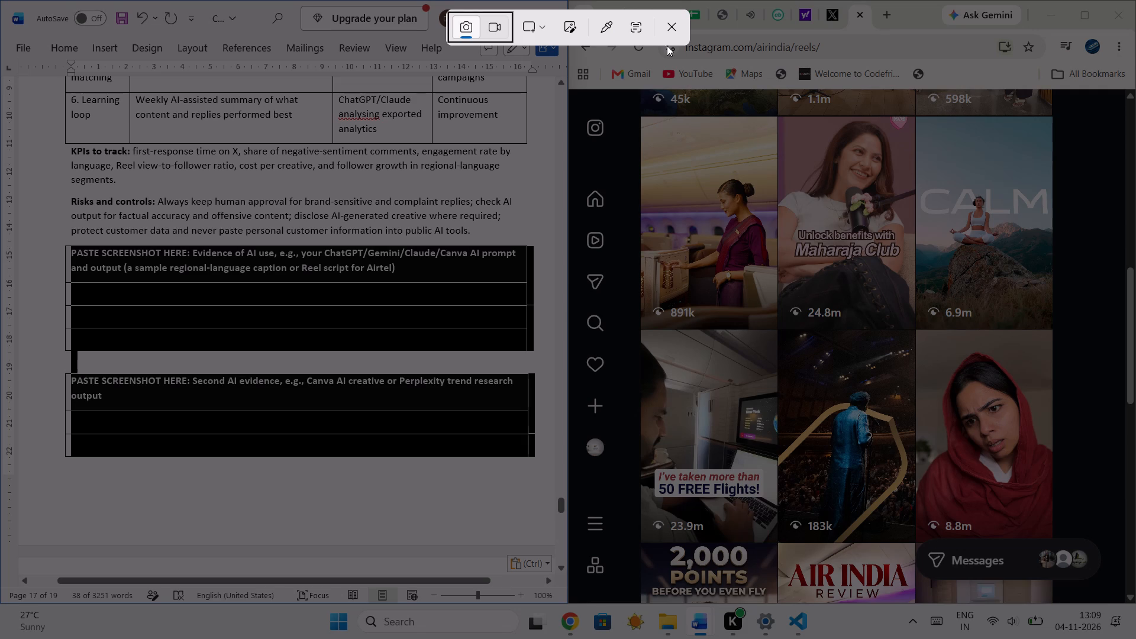
Cancel the screen snip and delete the two selected AI-evidence screenshot placeholder tables below the Risks and controls paragraph.
left_click(677, 24)
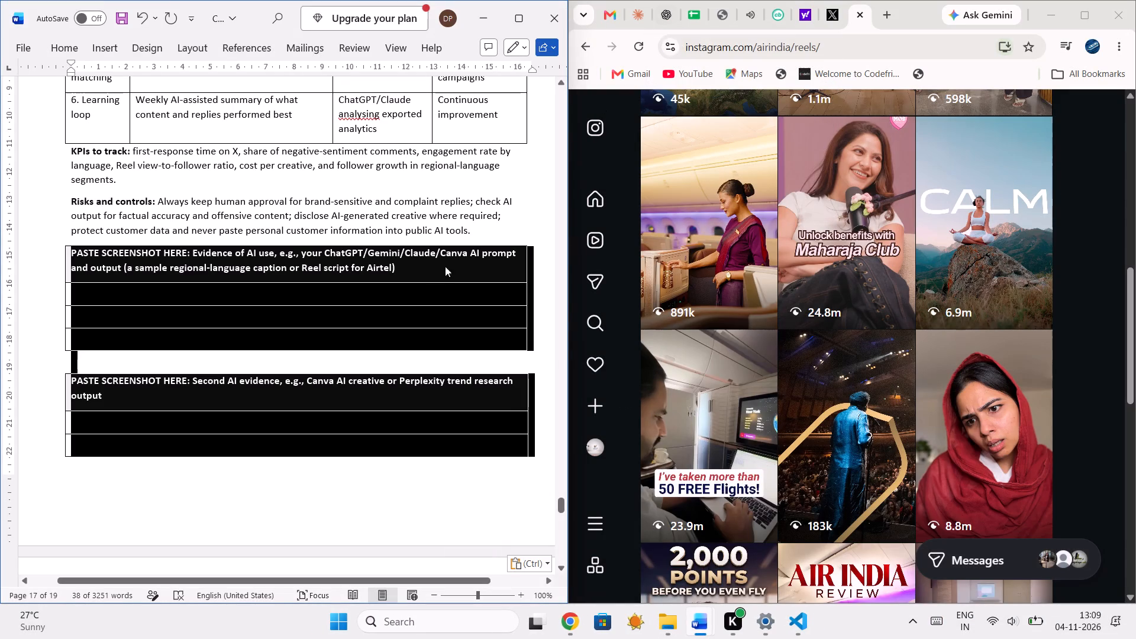
key("Delete")
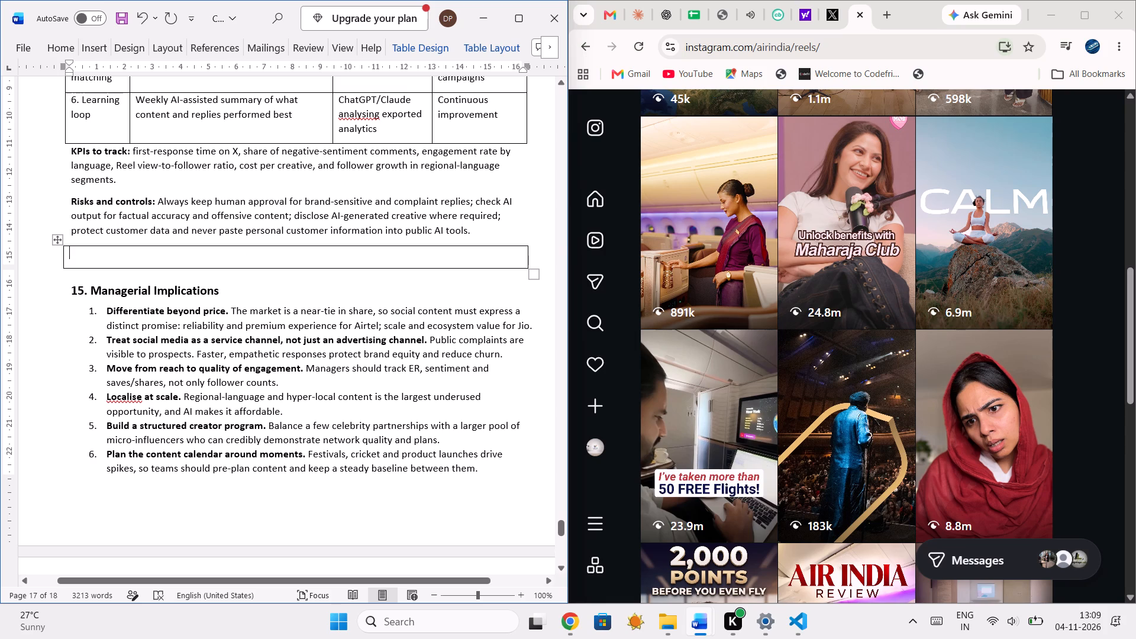
left_click(287, 412)
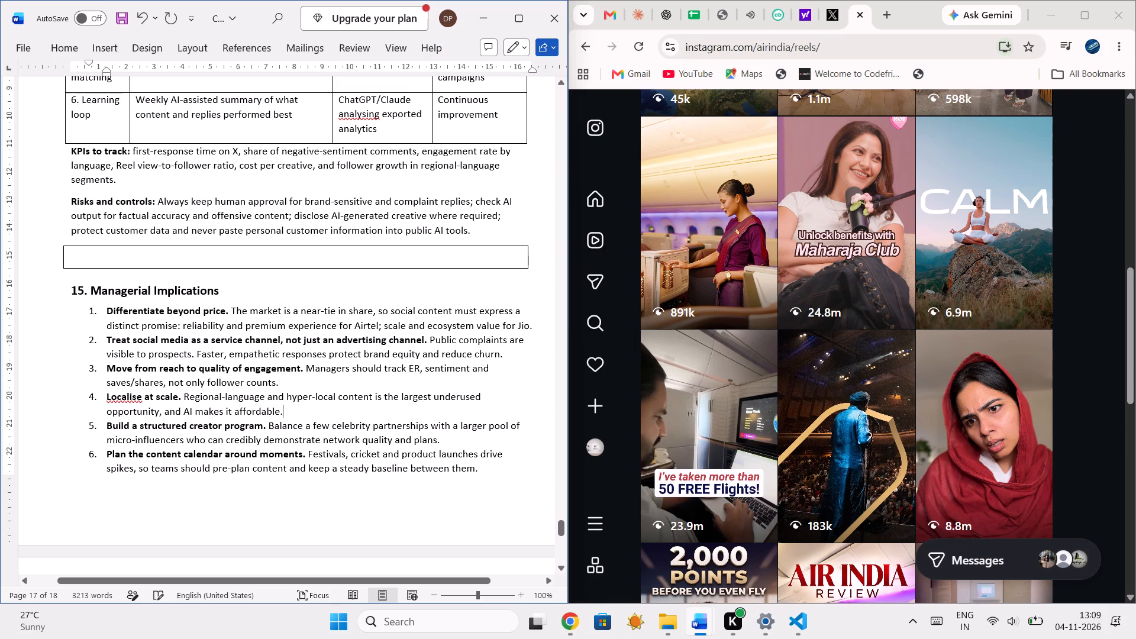
Copy sections 11.1 Raw metrics and 11.2 Engagement rate and growth with their tables, and switch to the ChatGPT conversation in the browser.
scroll(287, 412, "down", 1)
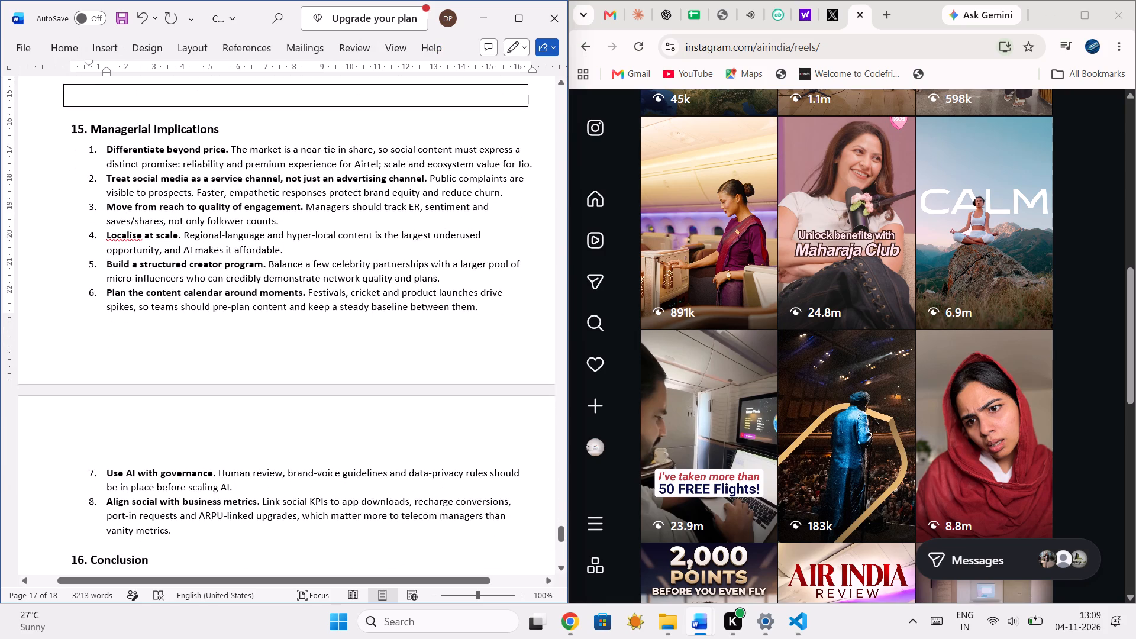
scroll(287, 412, "up", 1)
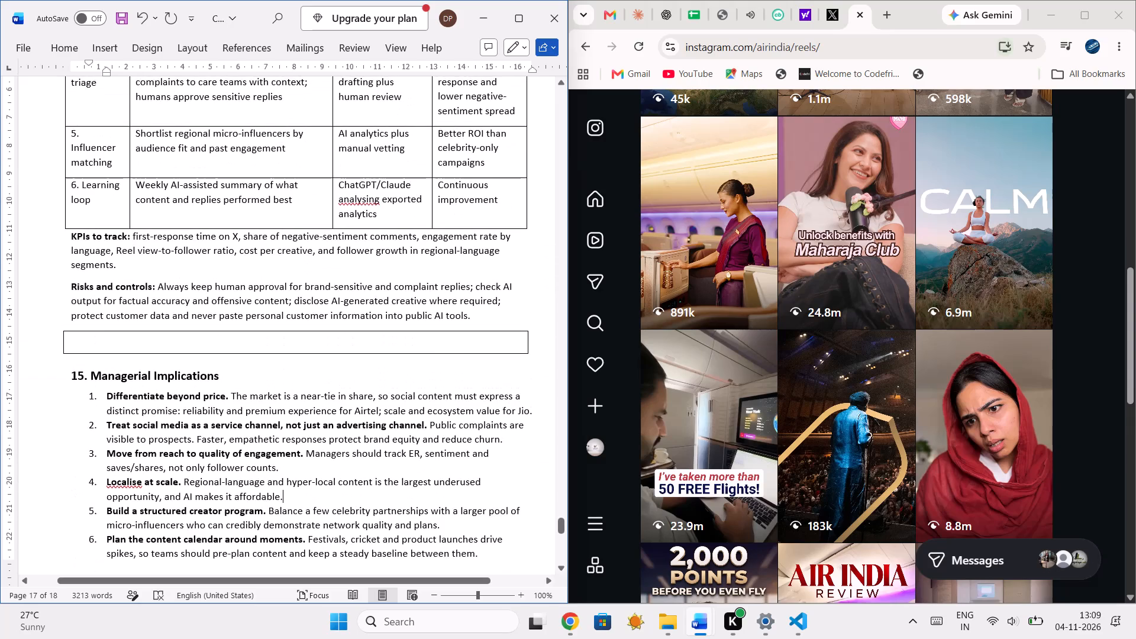
scroll(287, 412, "up", 5)
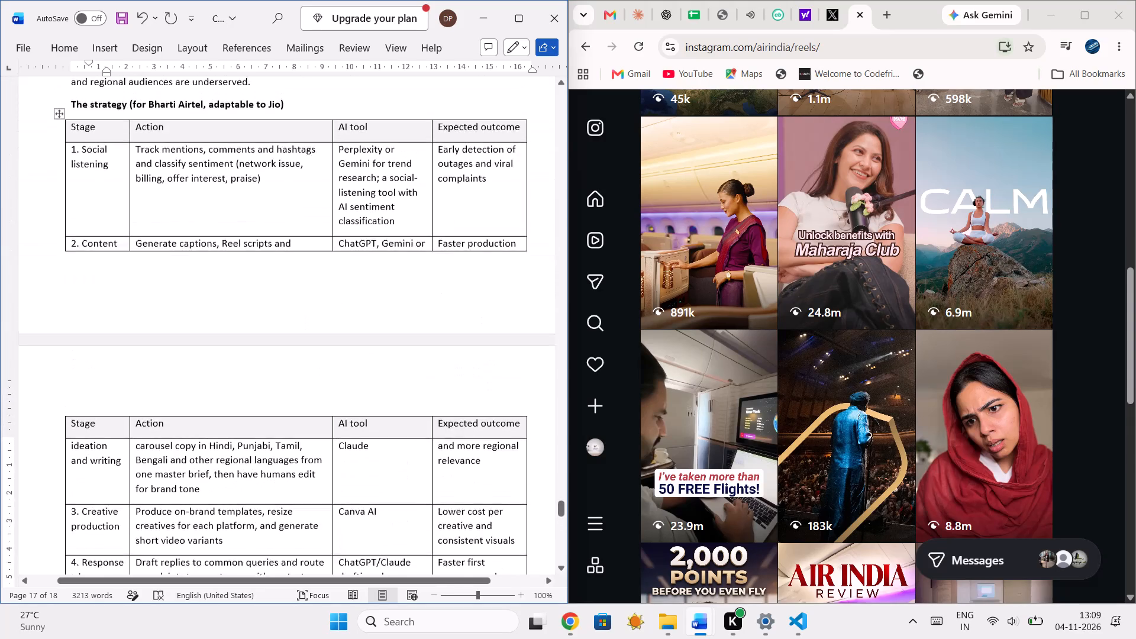
scroll(287, 412, "up", 3)
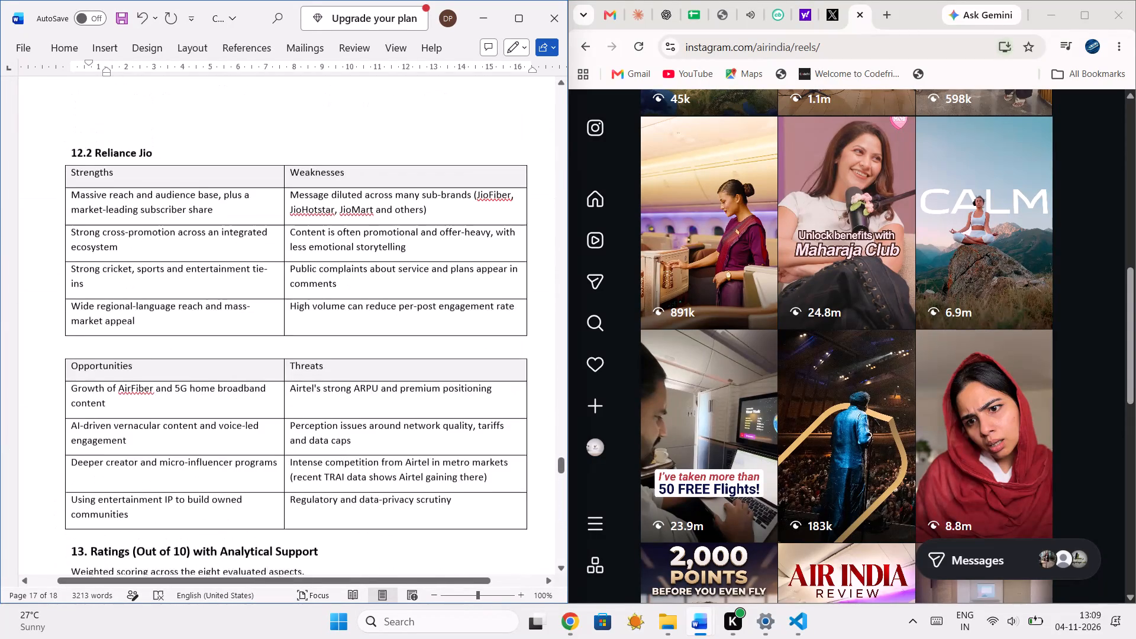
scroll(287, 412, "up", 2)
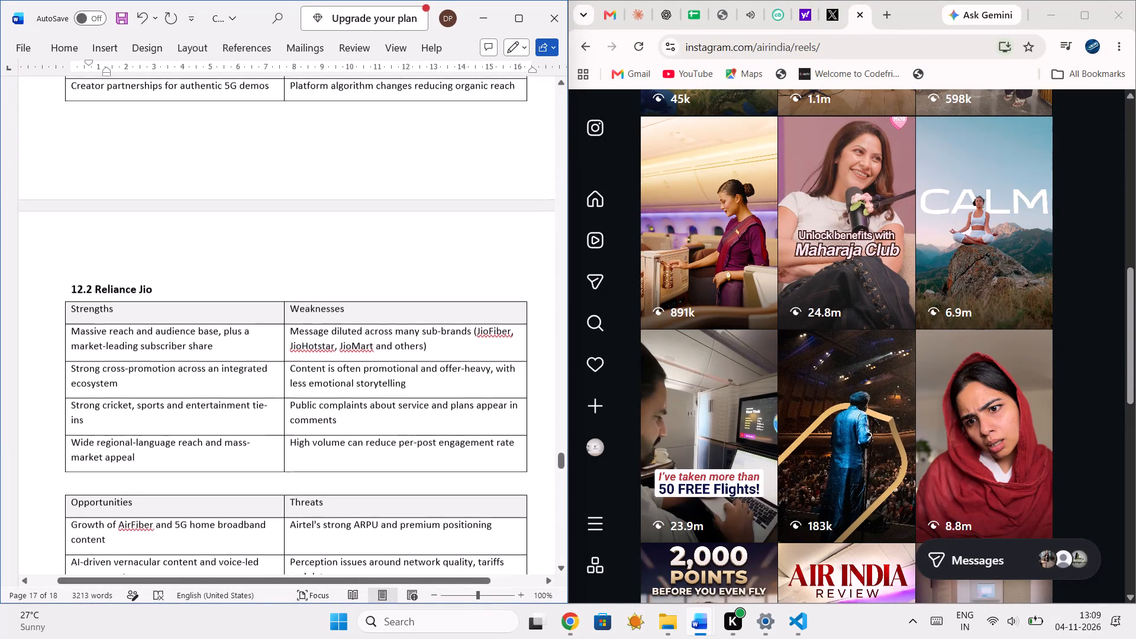
scroll(287, 412, "up", 5)
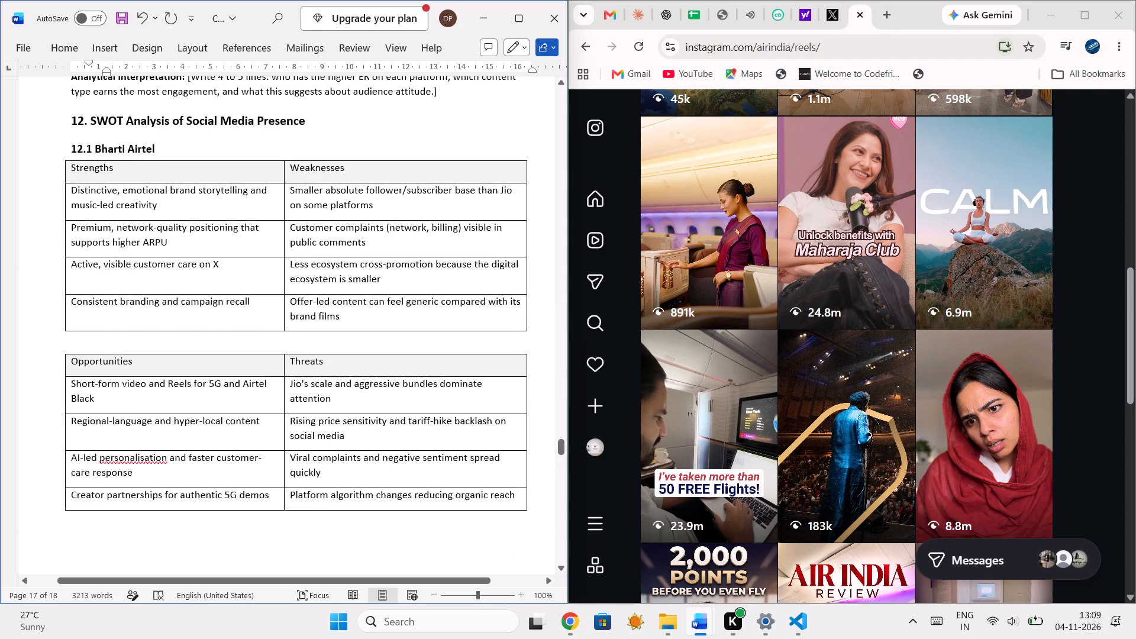
scroll(287, 412, "up", 4)
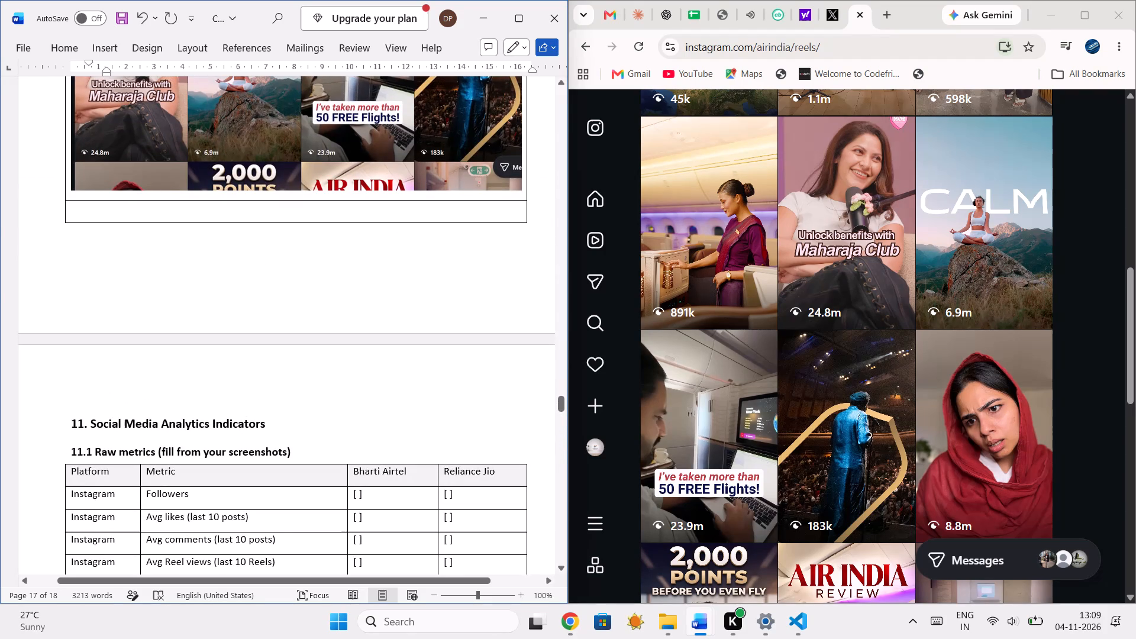
scroll(287, 412, "down", 3)
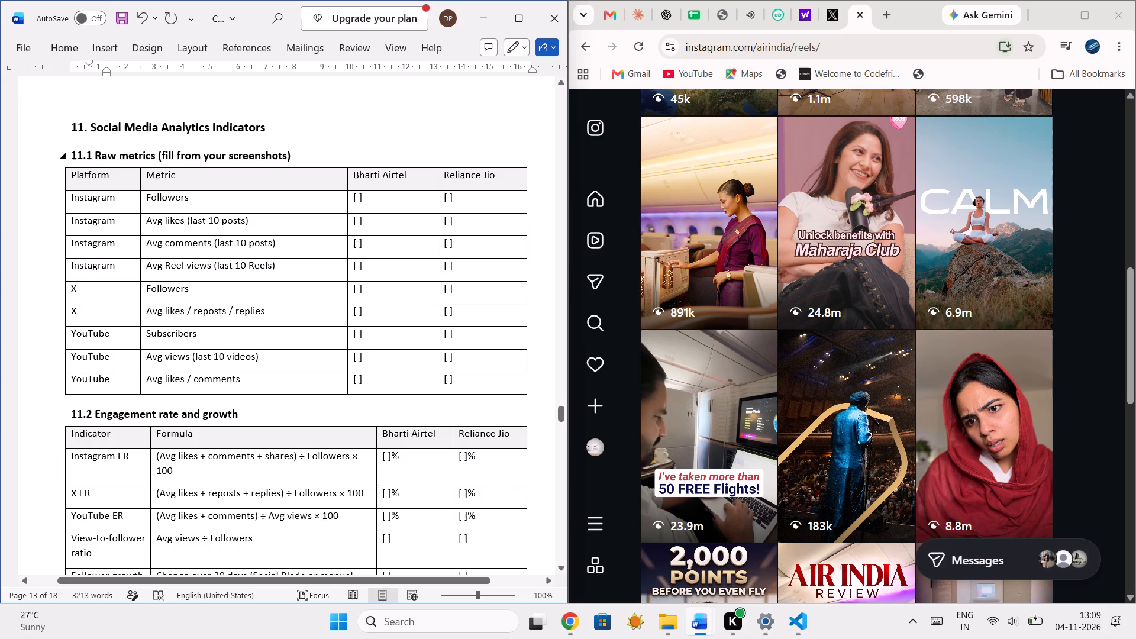
left_click_drag(68, 149, 196, 441)
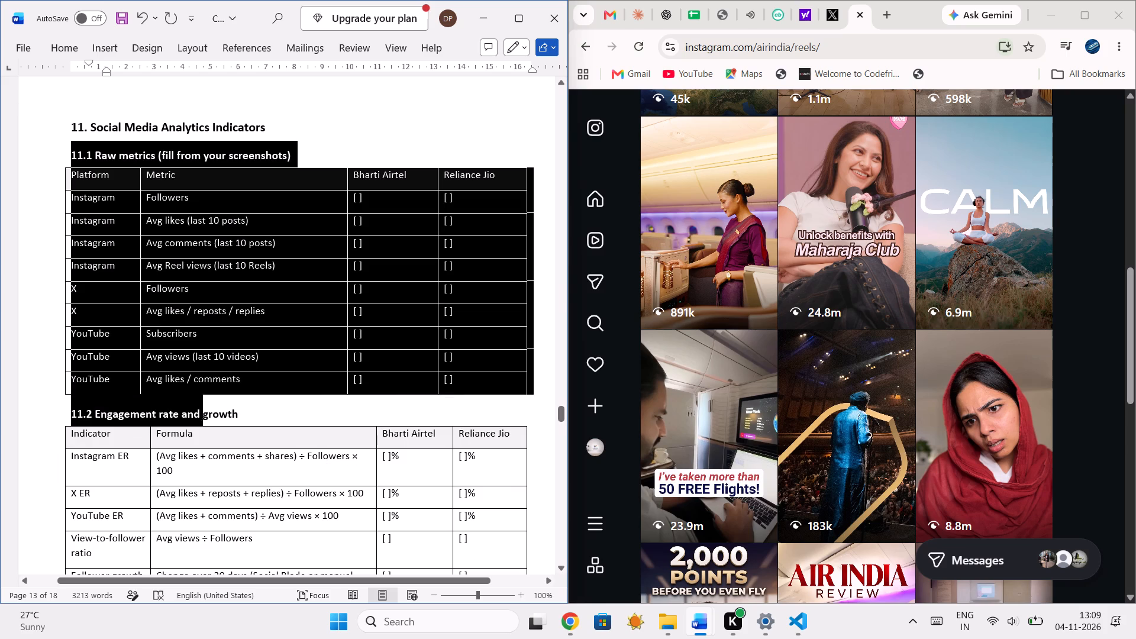
left_click_drag(196, 441, 323, 217)
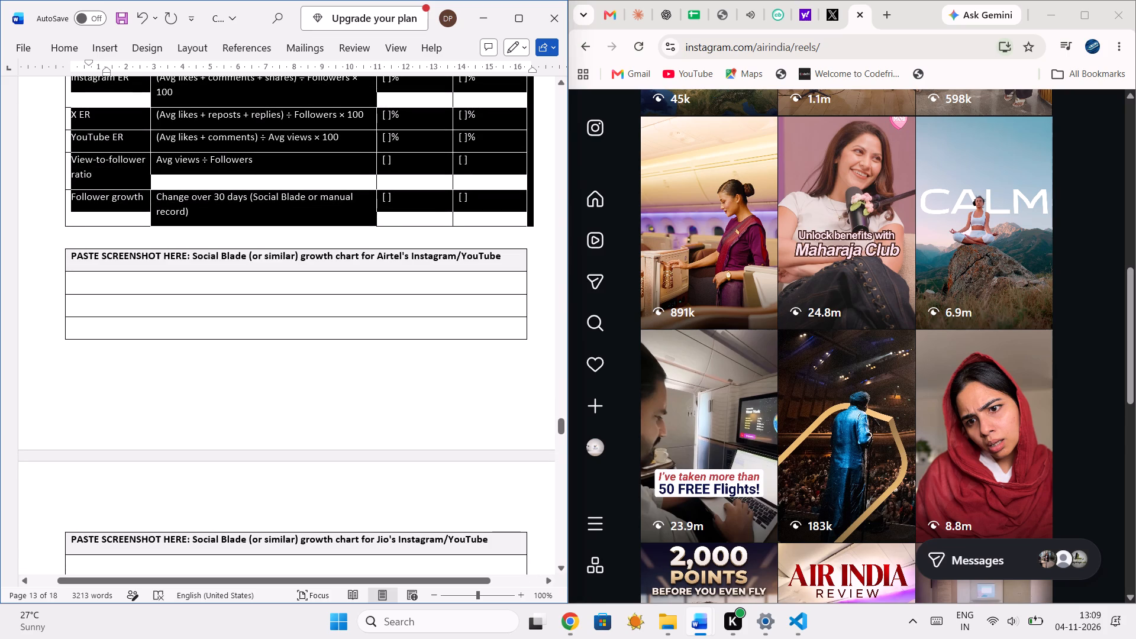
left_click_drag(323, 217, 325, 214)
key("ctrl+c")
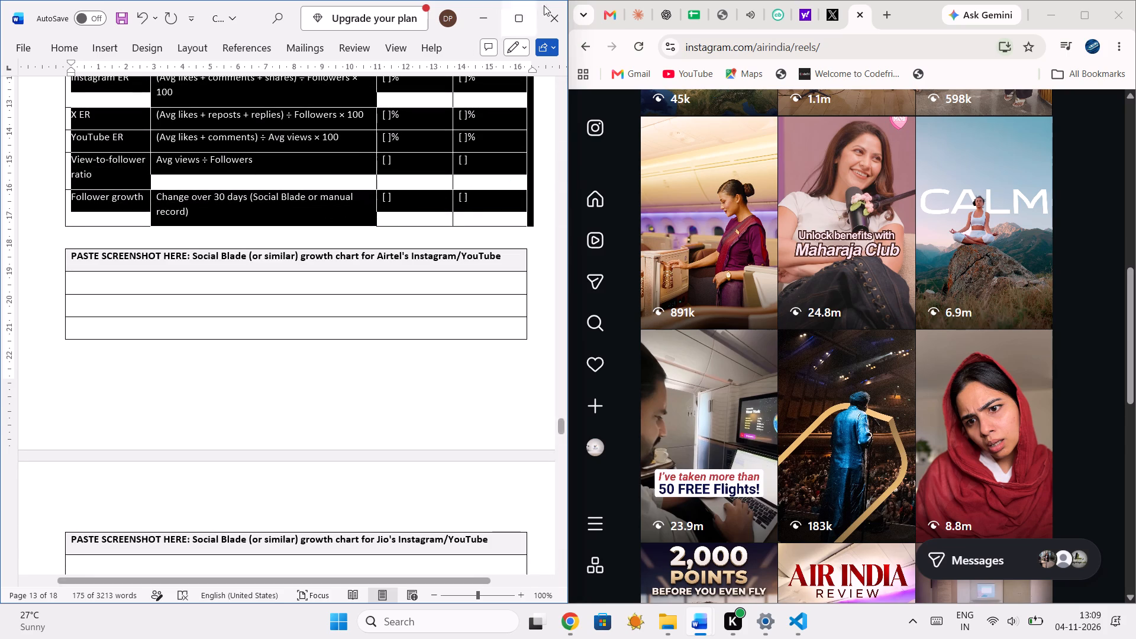
left_click(666, 18)
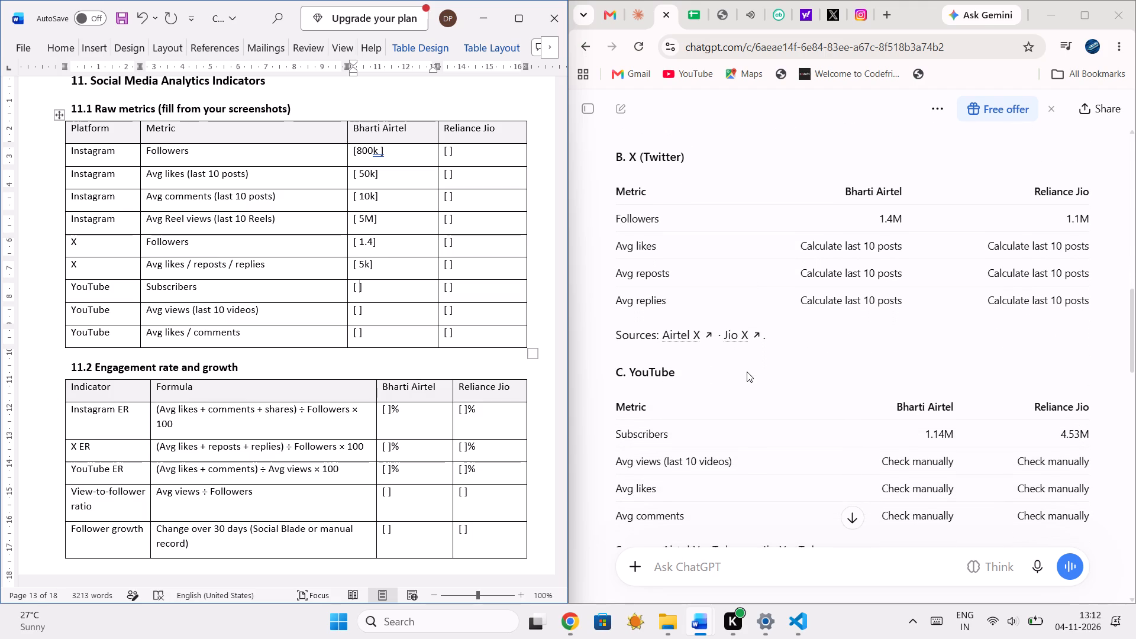
Fill Bharti Airtel's YouTube raw metrics in table 11.1: subscribers 1.14, average views 50k, average likes/comments 5k.
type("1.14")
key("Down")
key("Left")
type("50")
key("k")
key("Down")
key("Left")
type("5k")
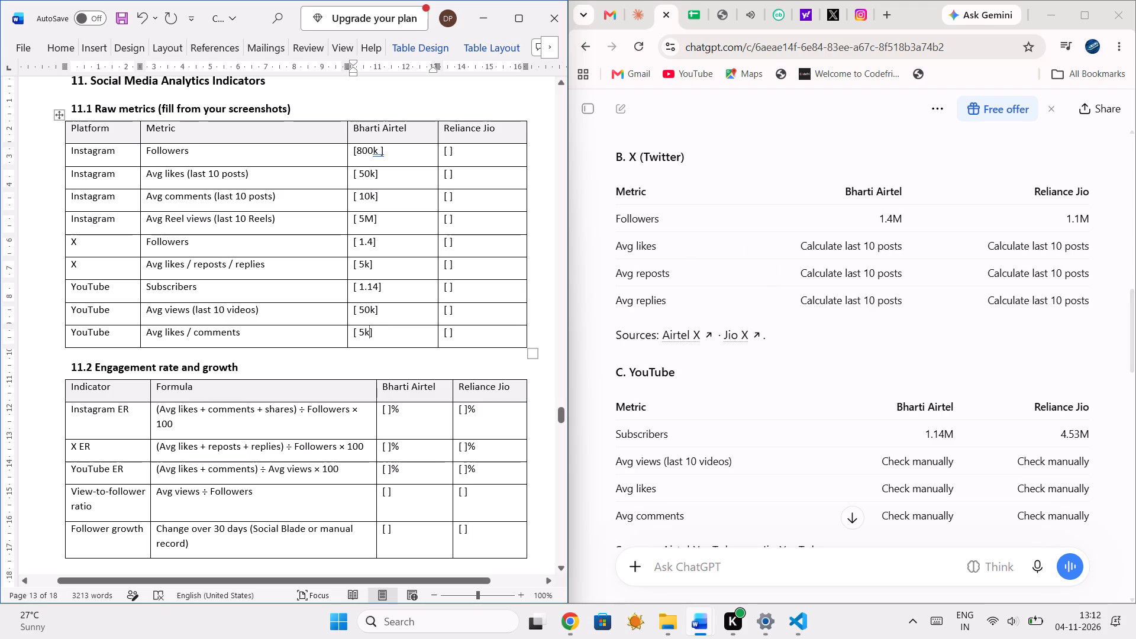
Fill Reliance Jio's Instagram raw metrics in table 11.1: followers 1.4M, average likes 60k, average comments 10k, average Reel views 3M.
left_click(445, 156)
key("Right")
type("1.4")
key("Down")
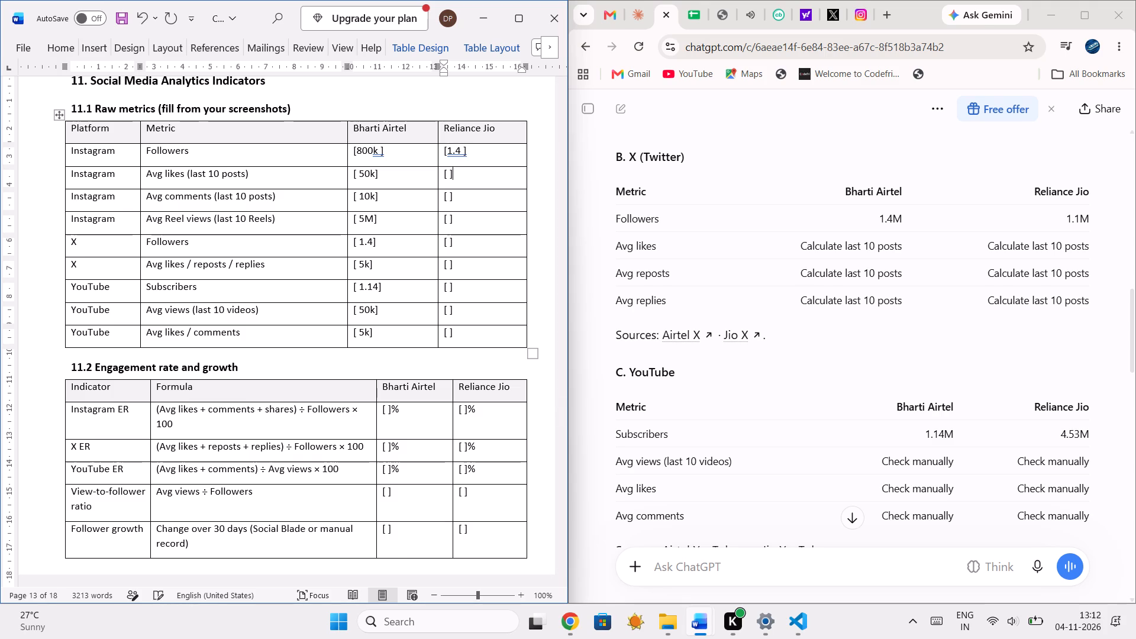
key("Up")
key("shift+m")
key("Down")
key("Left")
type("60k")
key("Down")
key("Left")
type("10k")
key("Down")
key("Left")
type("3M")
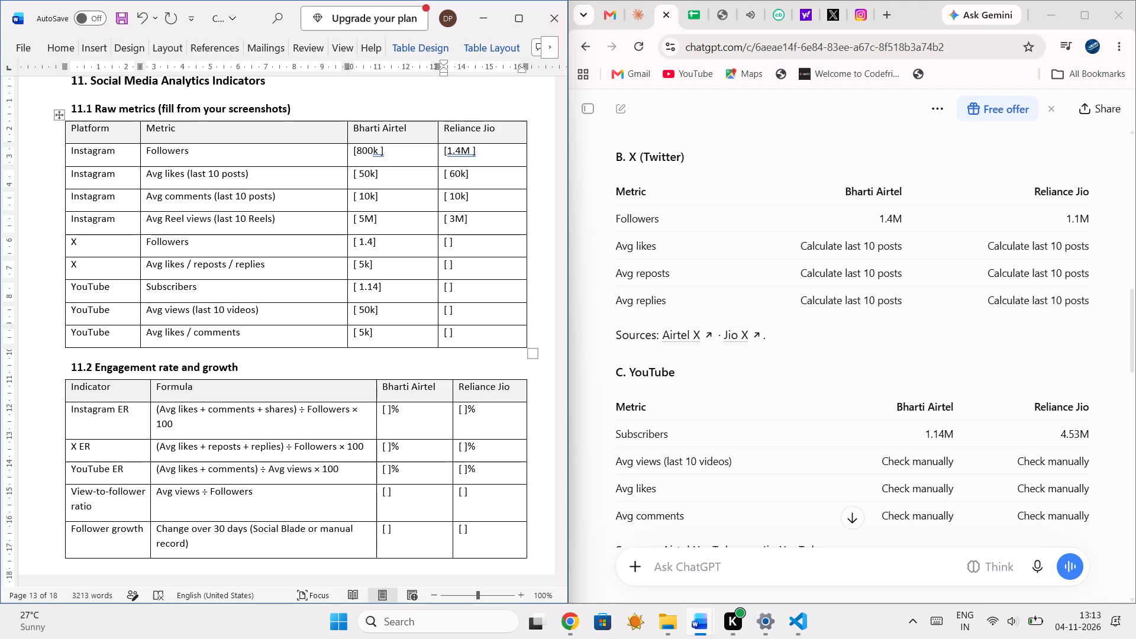
Fill Reliance Jio's X rows in table 11.1 with 4.53M followers and 4k average likes / reposts / replies.
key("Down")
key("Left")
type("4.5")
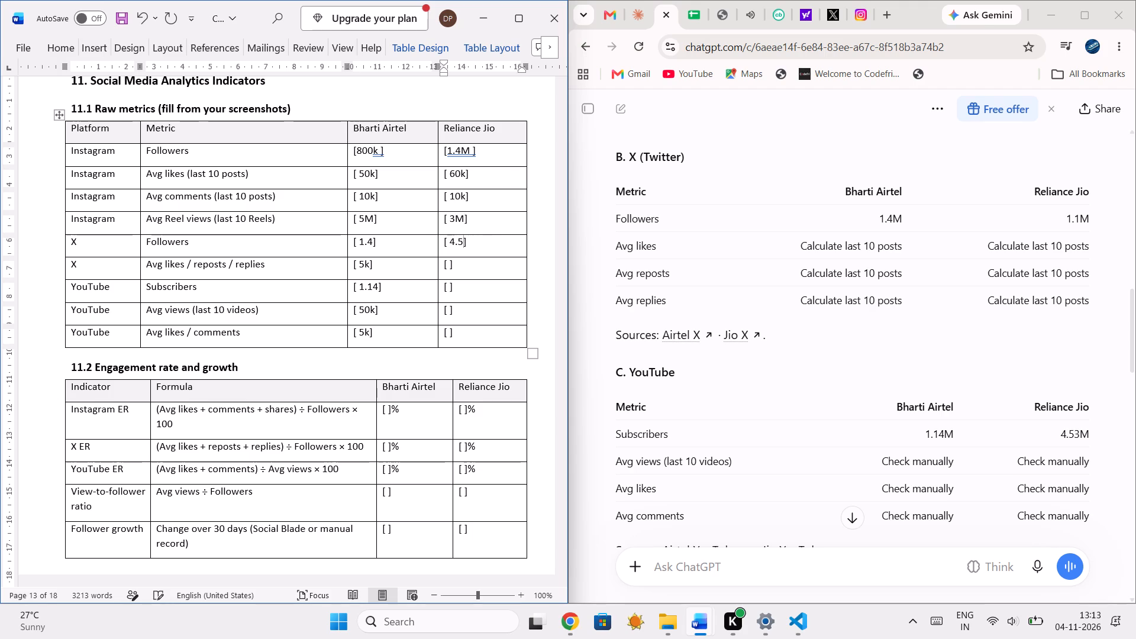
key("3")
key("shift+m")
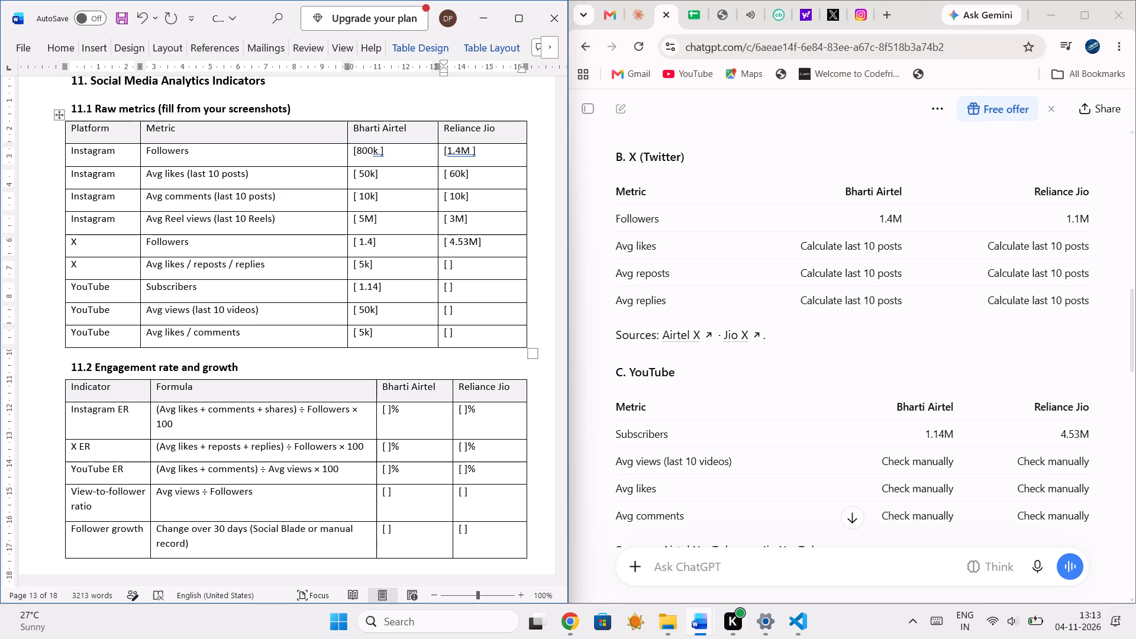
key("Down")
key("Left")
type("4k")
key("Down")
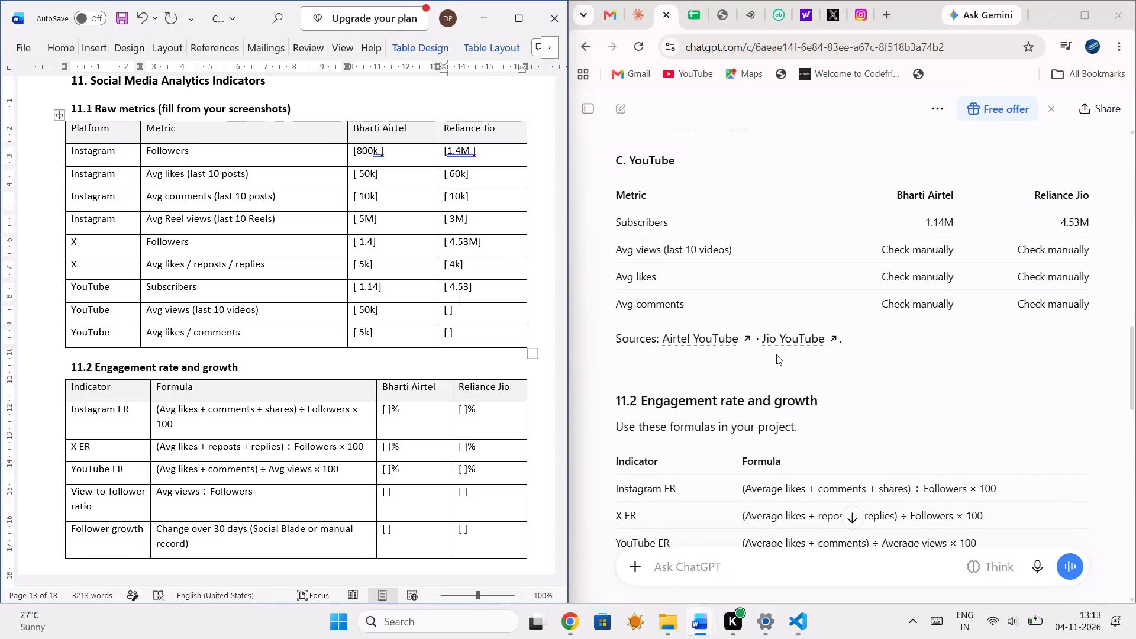
key("Left")
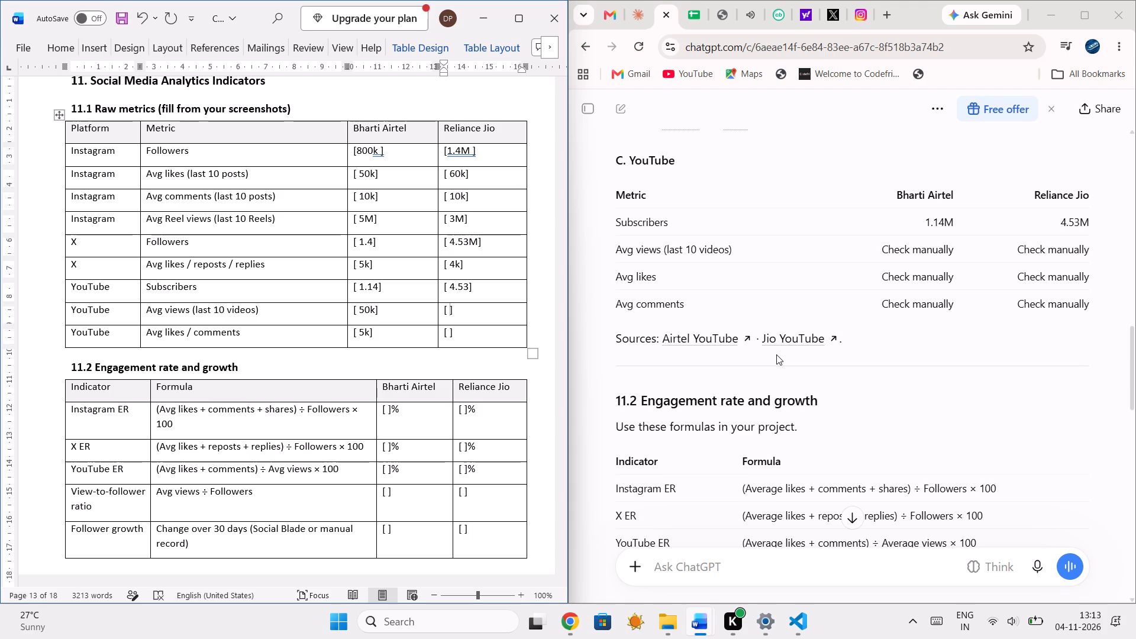
key("Up")
key("Right")
key("Right")
key("Right")
key("Right")
key("shift+m")
key("Left")
key("Left")
key("Left")
key("Left")
key("Left")
key("Left")
Append "M" to Bharti Airtel's YouTube subscribers value in the 11.1 table so it reads "1.14M".
left_click(362, 287)
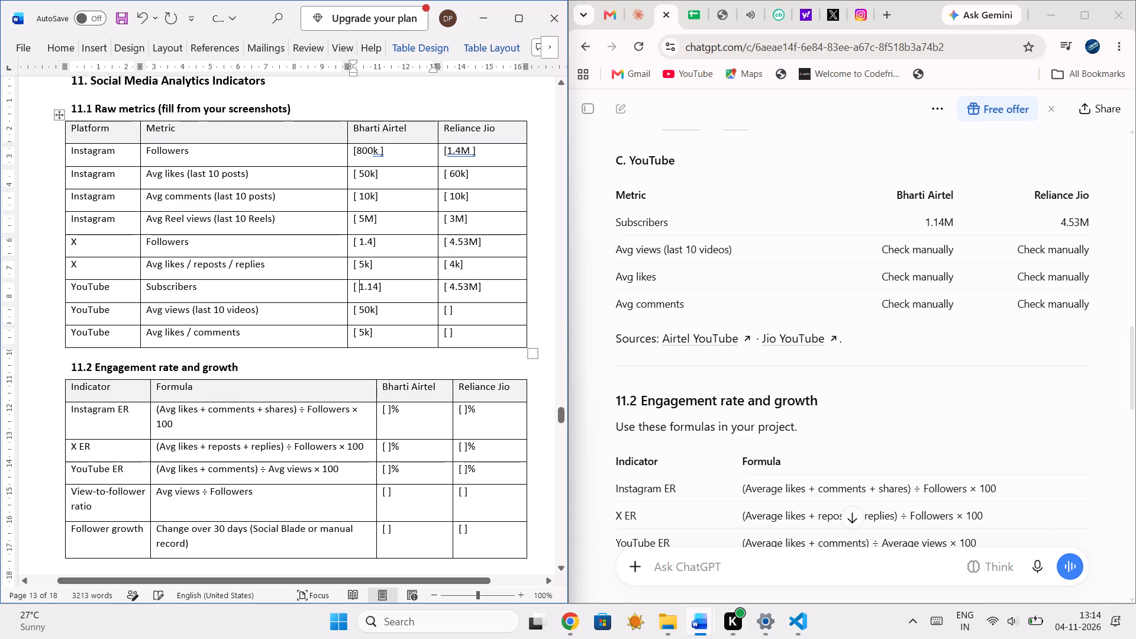
left_click(362, 287)
key("Right")
key("Right")
key("Right")
key("Right")
key("shift+m")
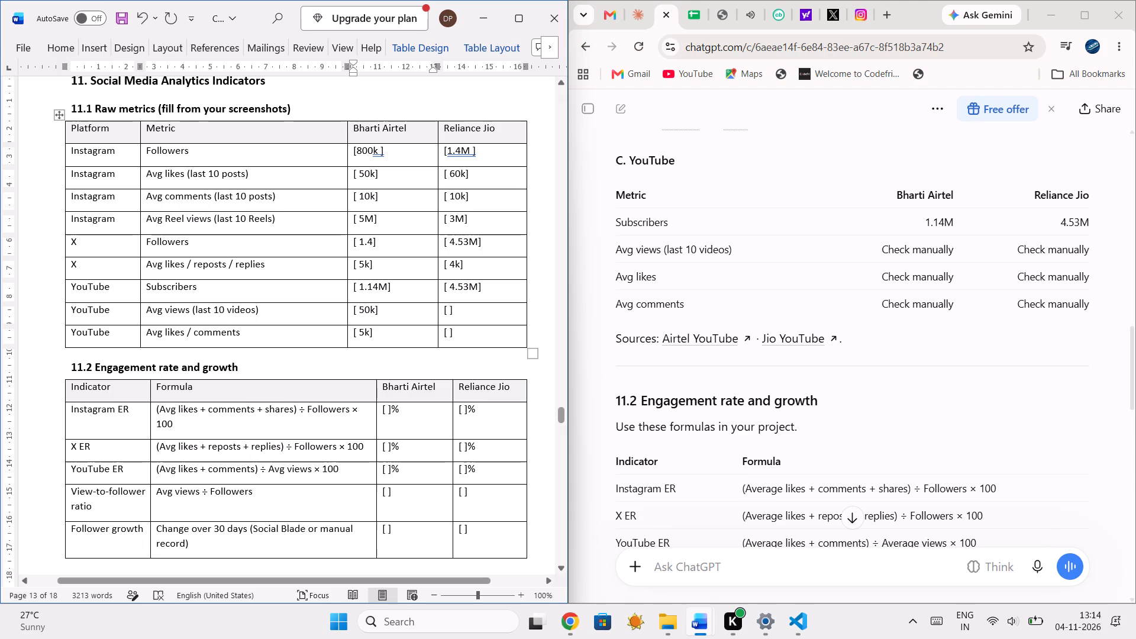
Fill Reliance Jio's YouTube cells in the 11.1 table with "70k" average views and "4k" average likes / comments.
left_click(453, 311)
key("Left")
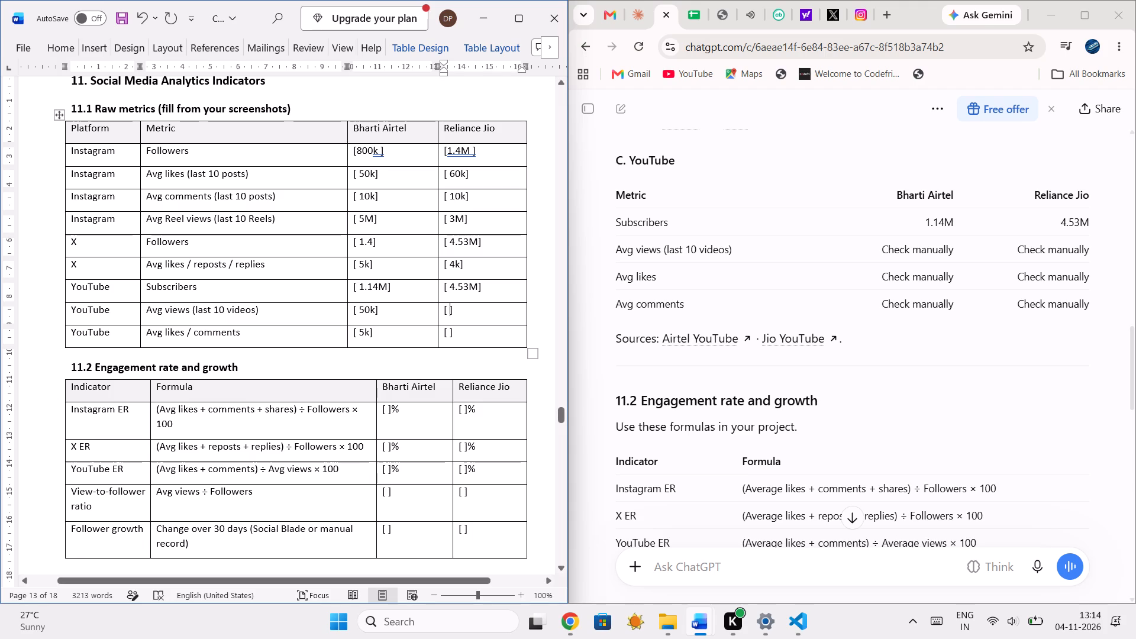
type("70k")
key("Down")
key("Left")
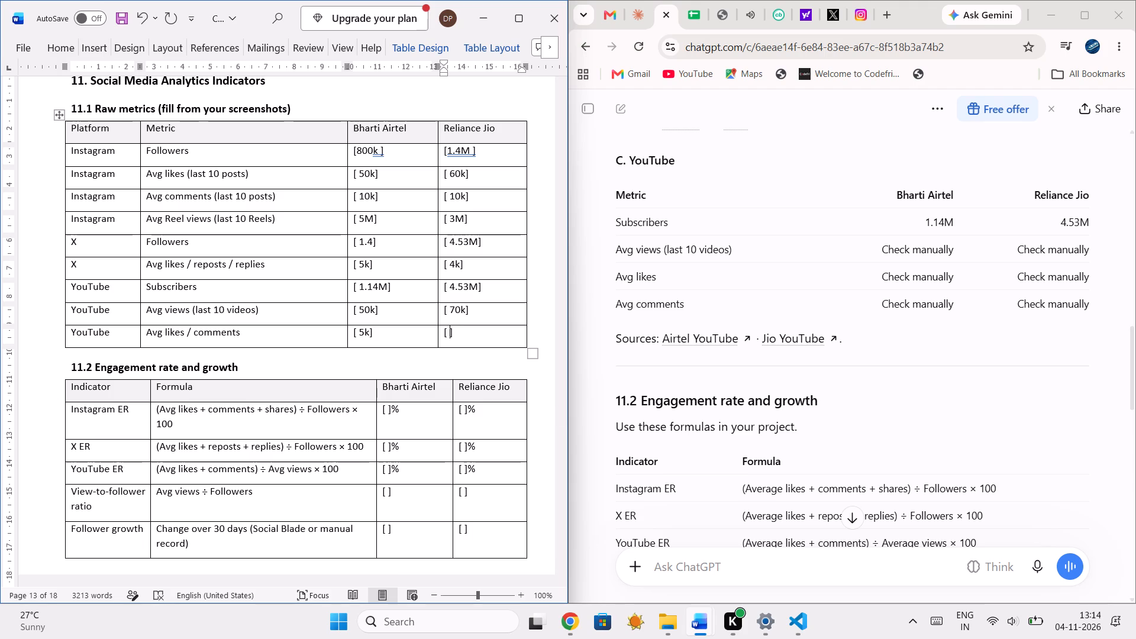
type("4k")
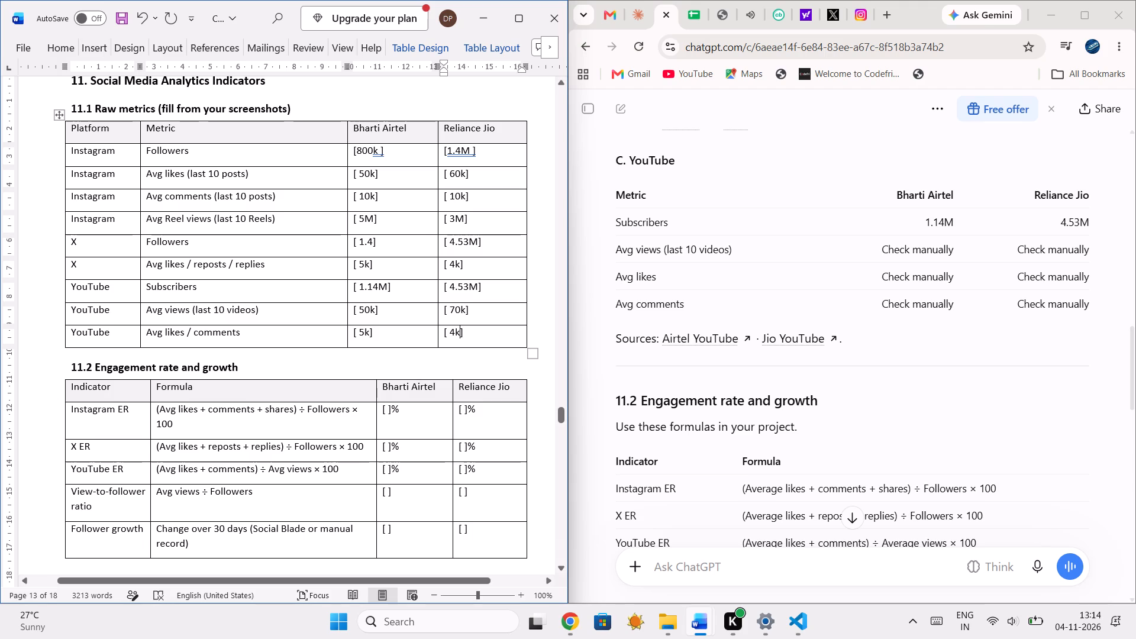
Fill Bharti Airtel's engagement rates in the 11.2 table: Instagram ER 60%, X ER 40% and YouTube ER 55%.
scroll(369, 445, "down", 1)
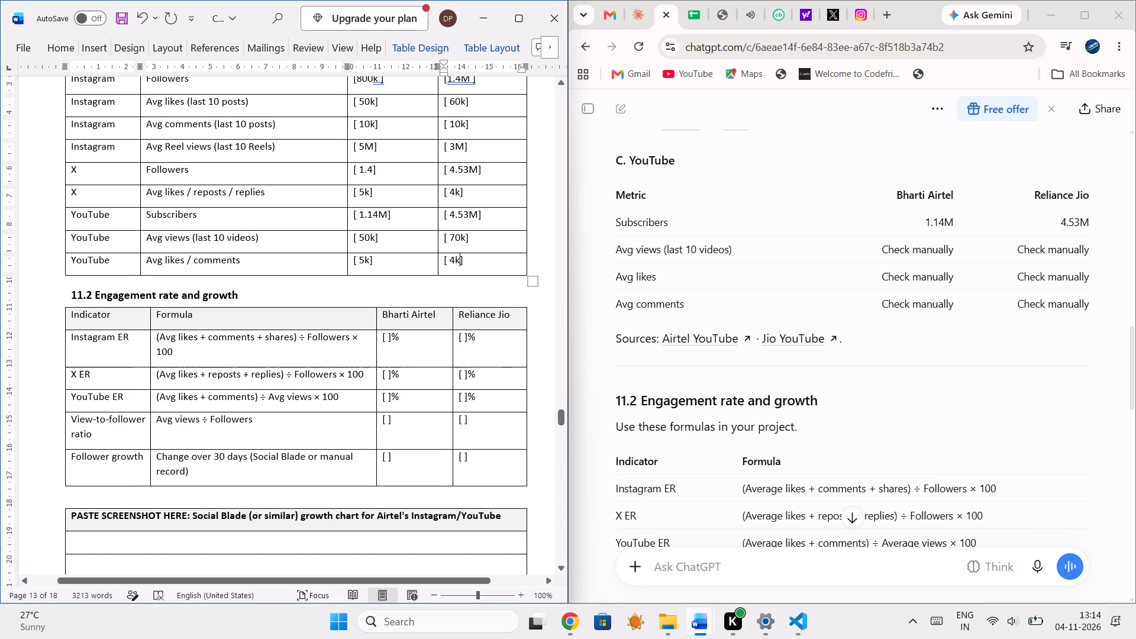
scroll(369, 445, "down", 1)
left_click(388, 336)
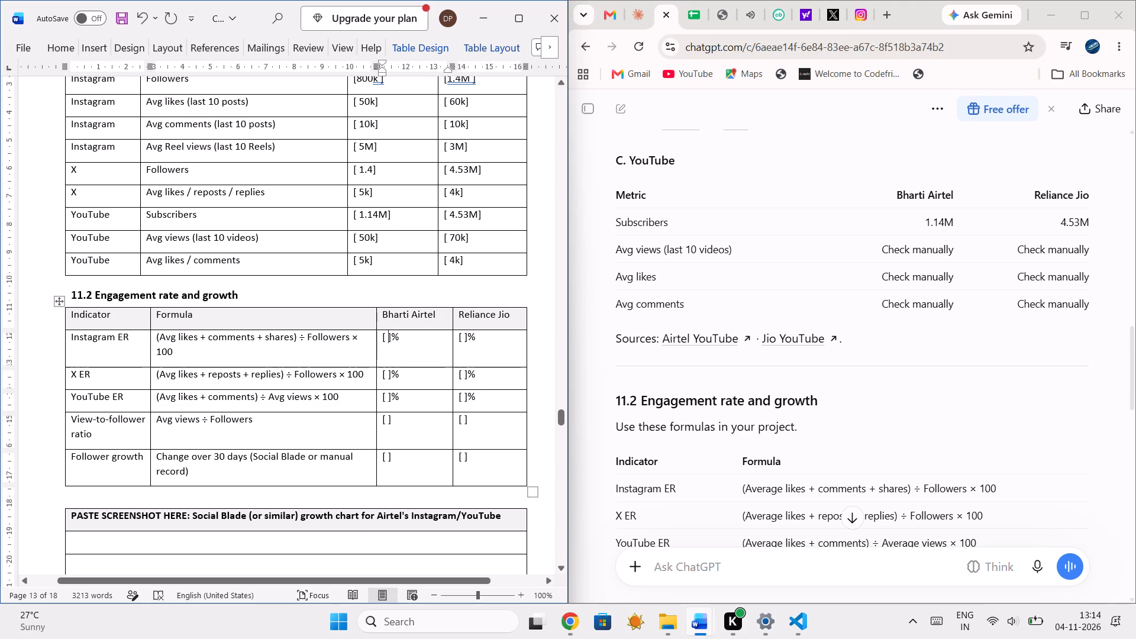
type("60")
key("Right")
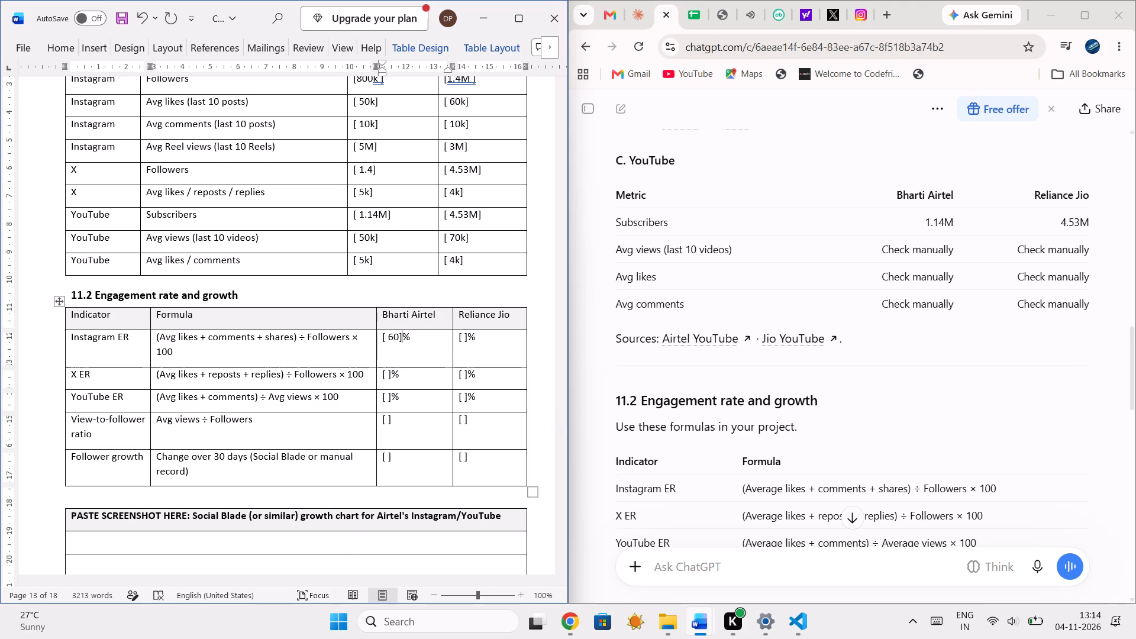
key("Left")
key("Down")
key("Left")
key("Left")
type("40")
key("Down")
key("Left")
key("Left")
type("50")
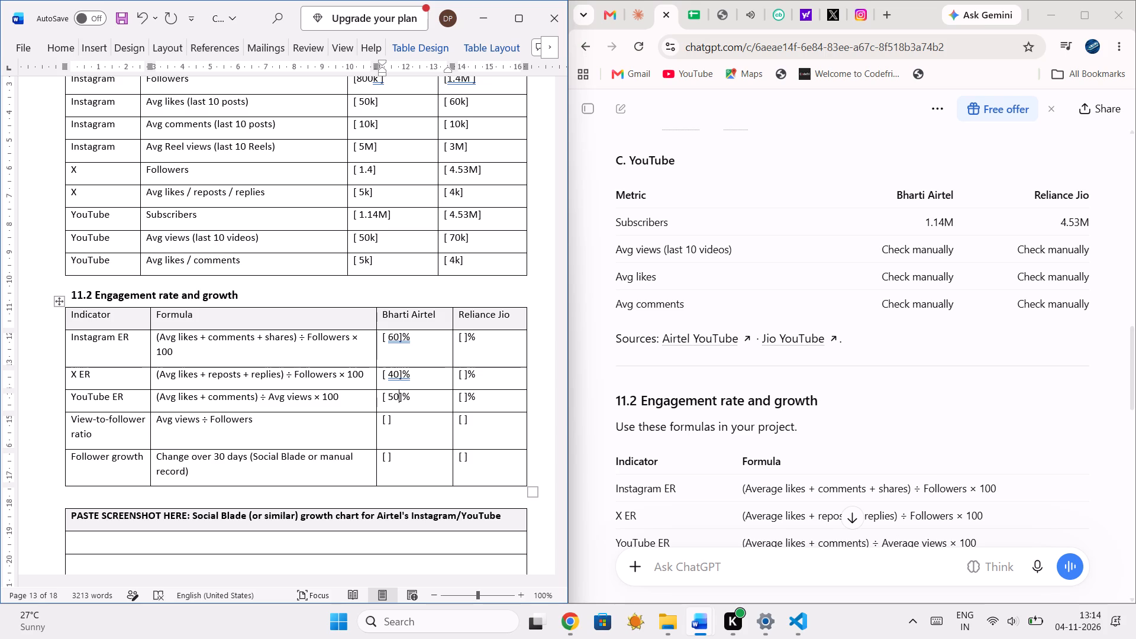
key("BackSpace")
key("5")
Enter "80" as Bharti Airtel's view-to-follower ratio and "yes" as its follower growth in the 11.2 table.
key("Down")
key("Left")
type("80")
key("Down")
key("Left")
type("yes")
Fill Reliance Jio's engagement rates in the 11.2 table: Instagram ER 70%, X ER 45% and YouTube ER 57%.
left_click(463, 337)
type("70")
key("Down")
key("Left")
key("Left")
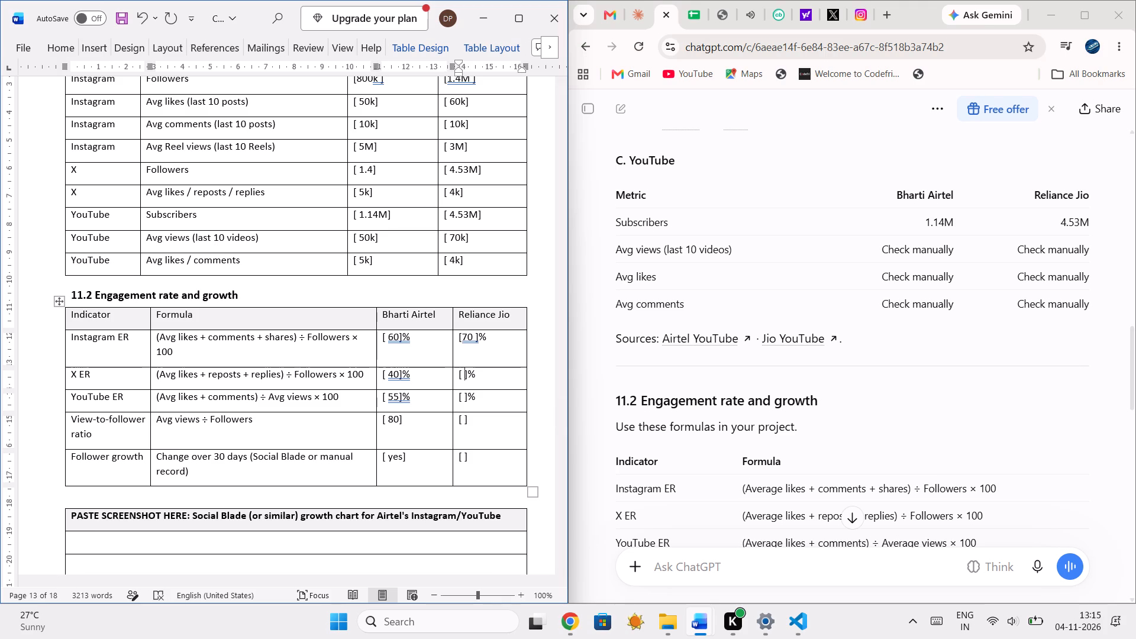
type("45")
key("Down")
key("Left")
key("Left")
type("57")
Enter "67" as Reliance Jio's view-to-follower ratio and "yes" as its follower growth in the 11.2 table.
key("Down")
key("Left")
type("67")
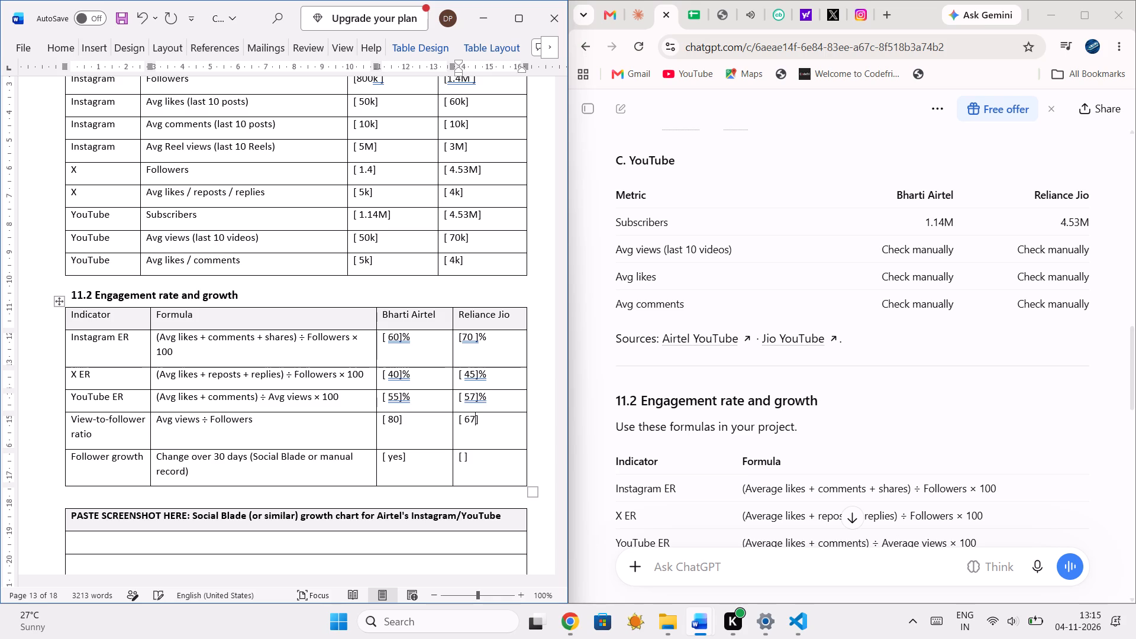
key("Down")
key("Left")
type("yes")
scroll(424, 331, "down", 2)
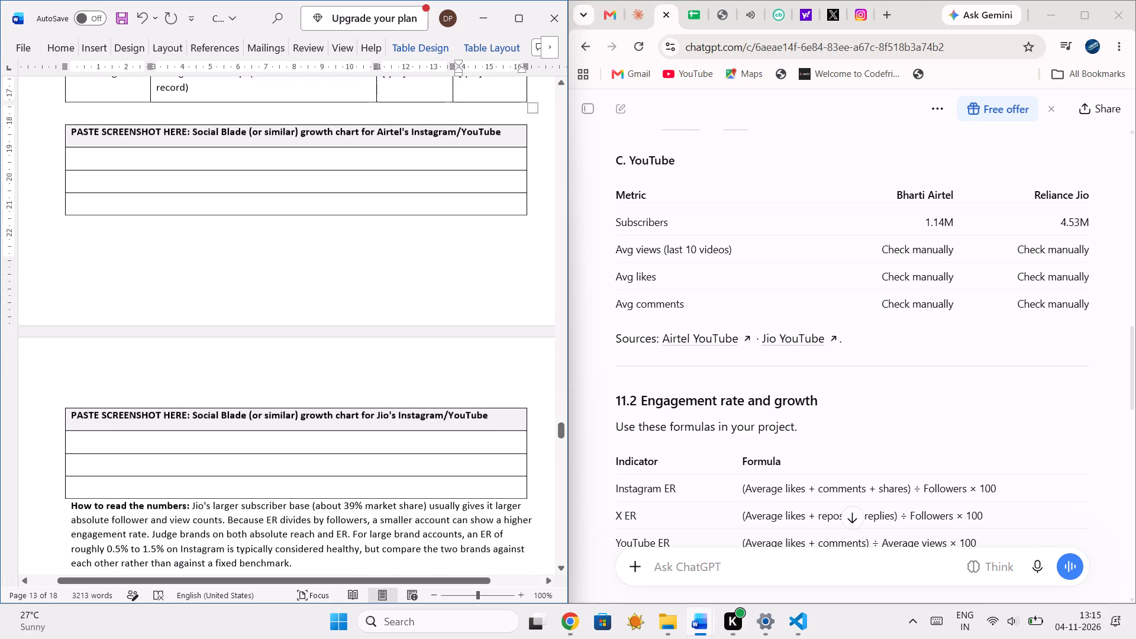
scroll(424, 331, "down", 1)
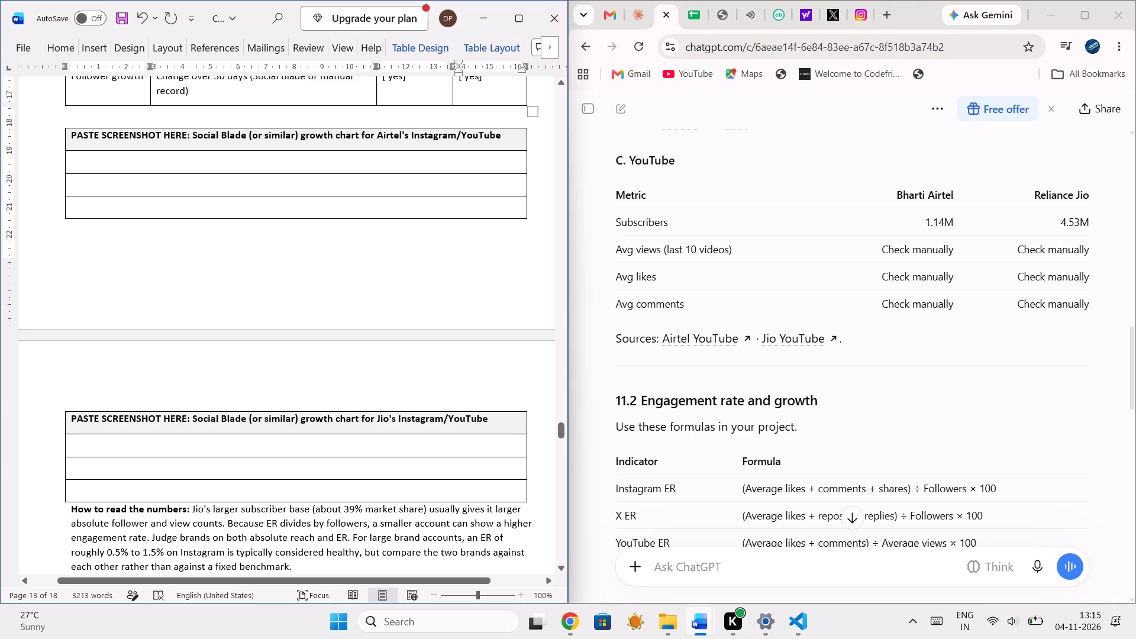
left_click_drag(508, 136, 308, 135)
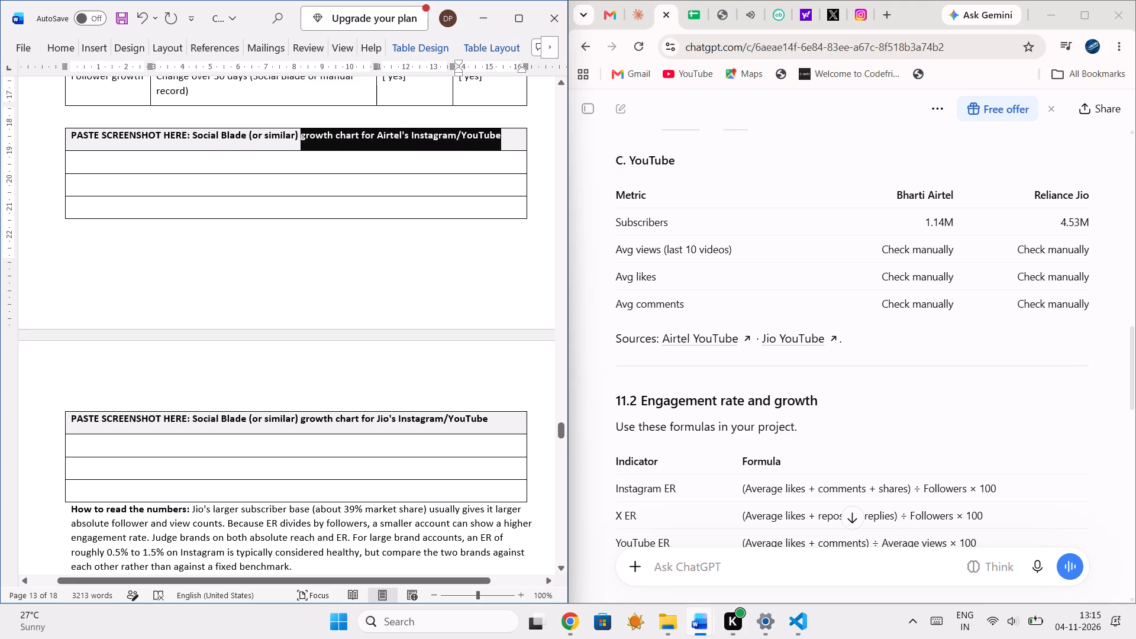
left_click_drag(308, 135, 73, 129)
key("ctrl+c")
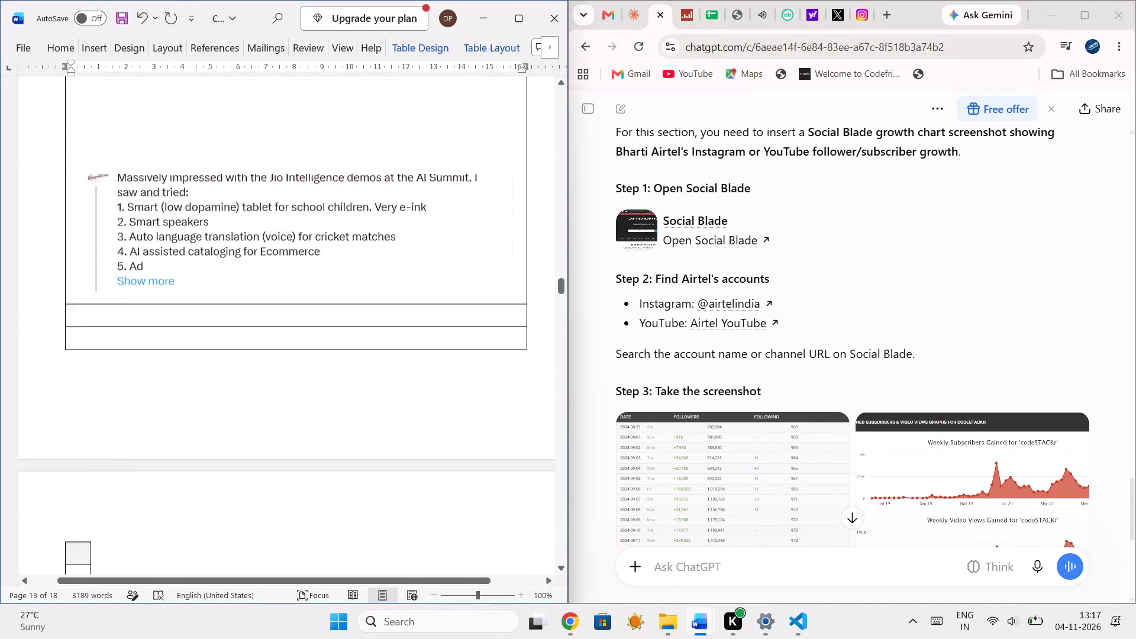
scroll(133, 318, "up", 4)
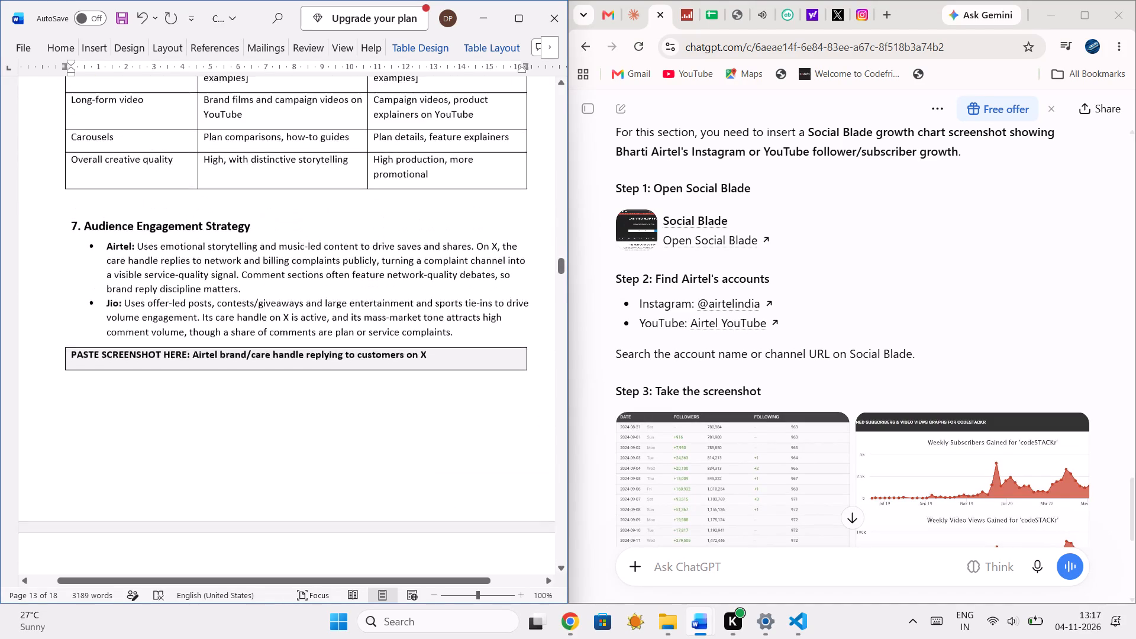
scroll(133, 318, "up", 5)
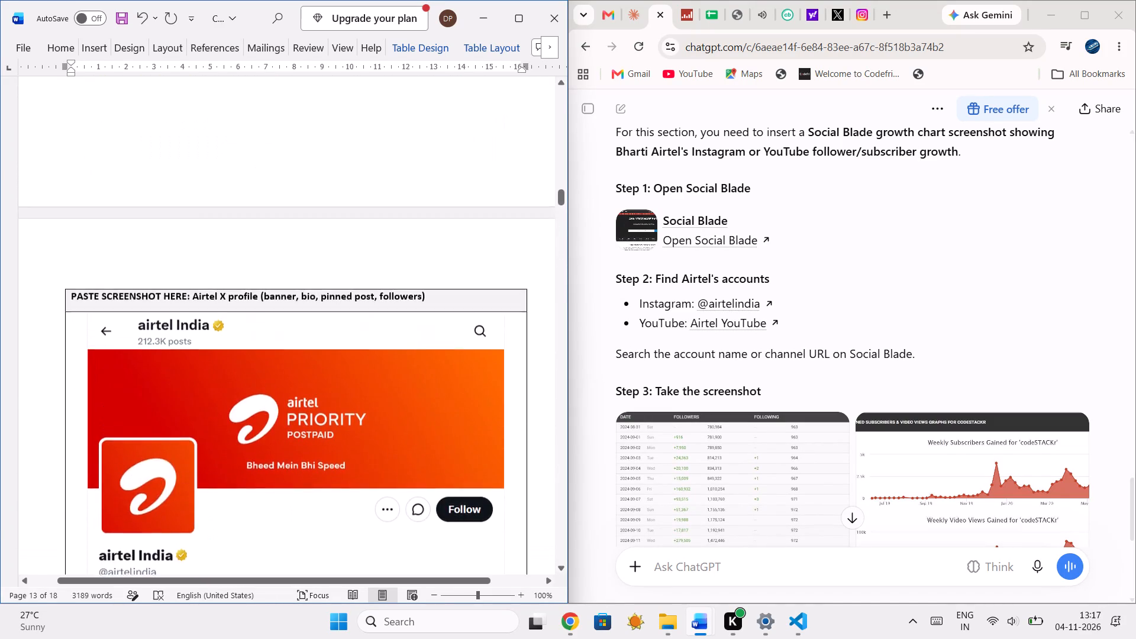
scroll(133, 318, "up", 4)
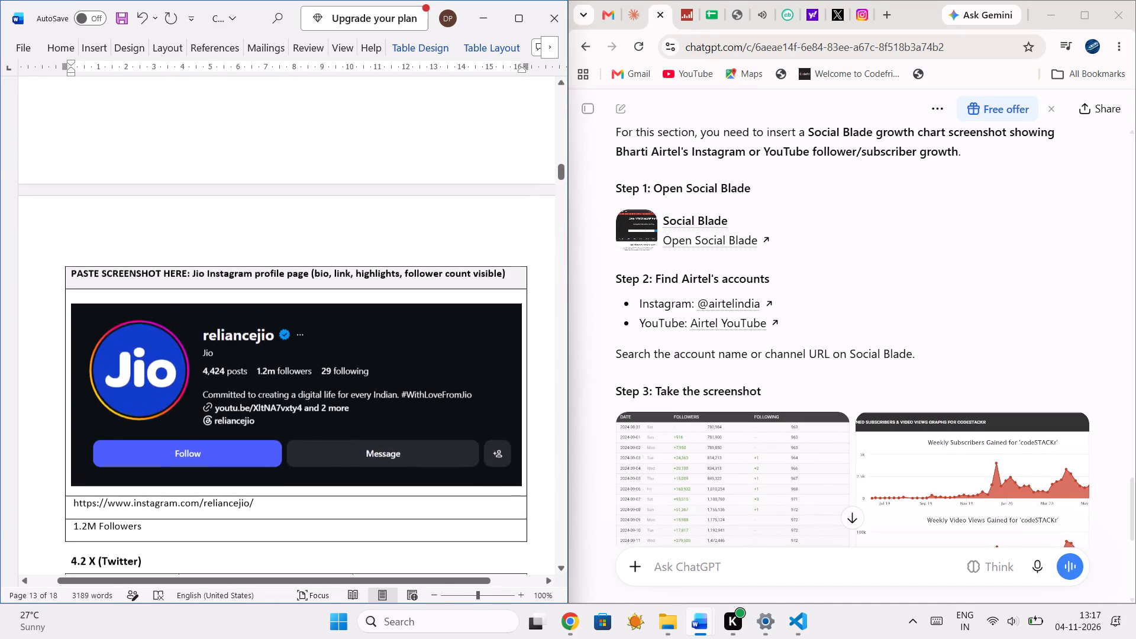
scroll(133, 318, "up", 5)
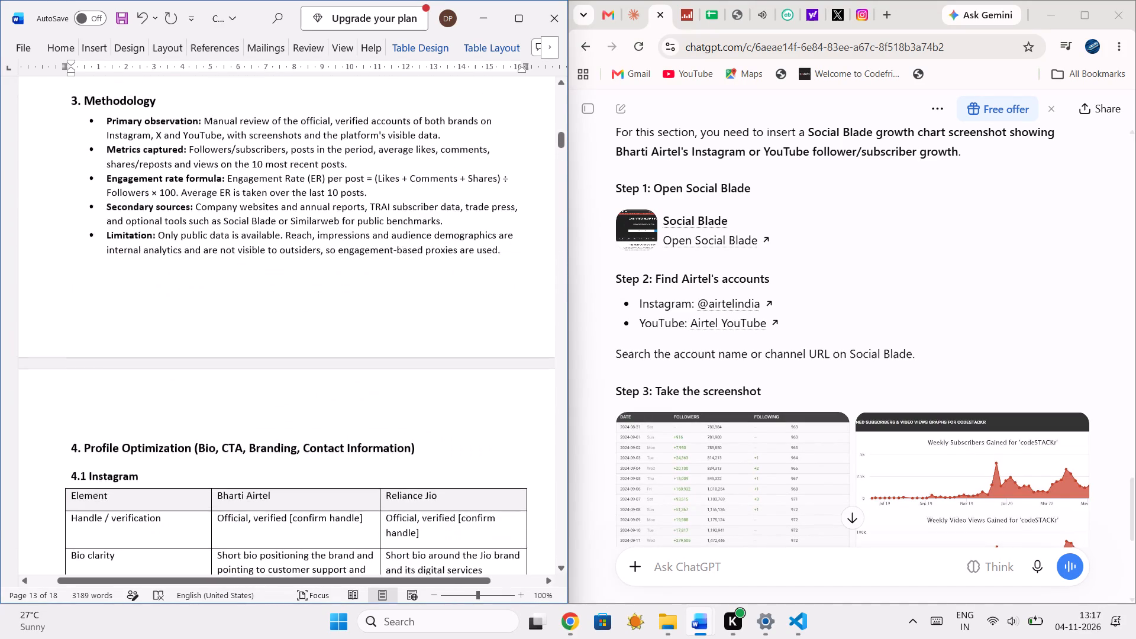
scroll(133, 318, "up", 5)
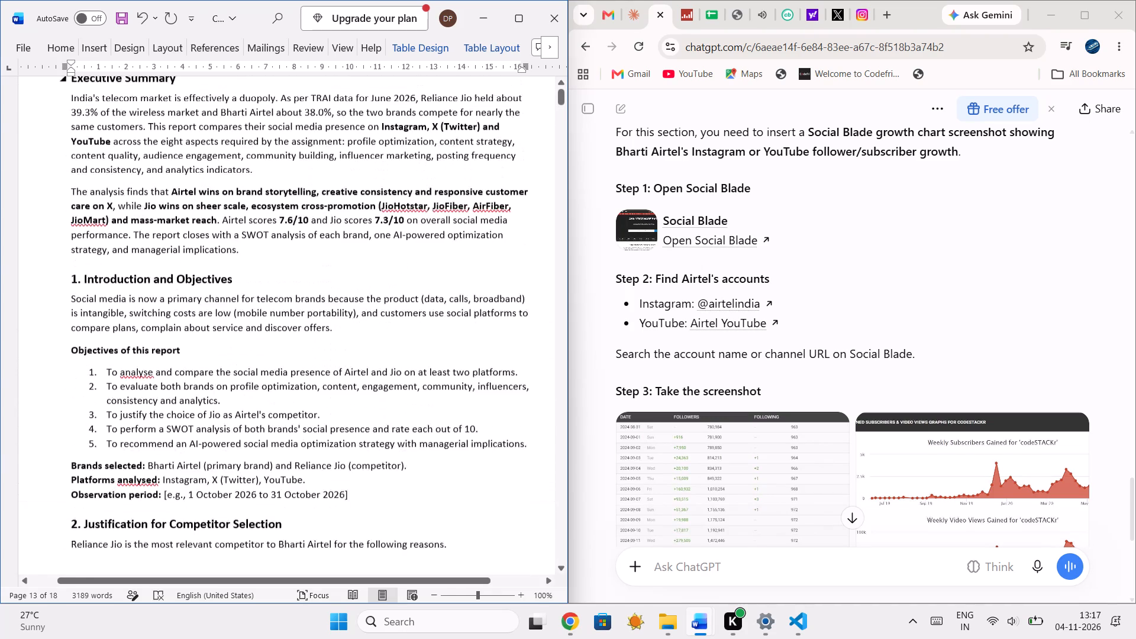
Check the title and submission details at the start of the report, and look back over ChatGPT's Social Blade instructions and platform metric tables.
scroll(133, 318, "up", 2)
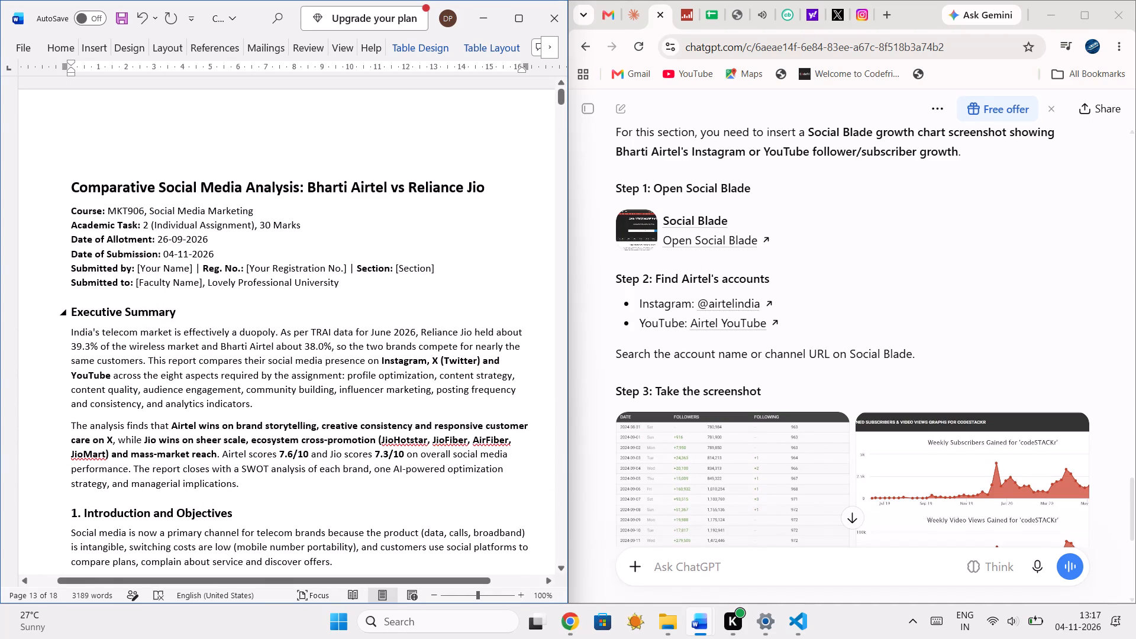
left_click(347, 278)
left_click_drag(347, 278, 76, 180)
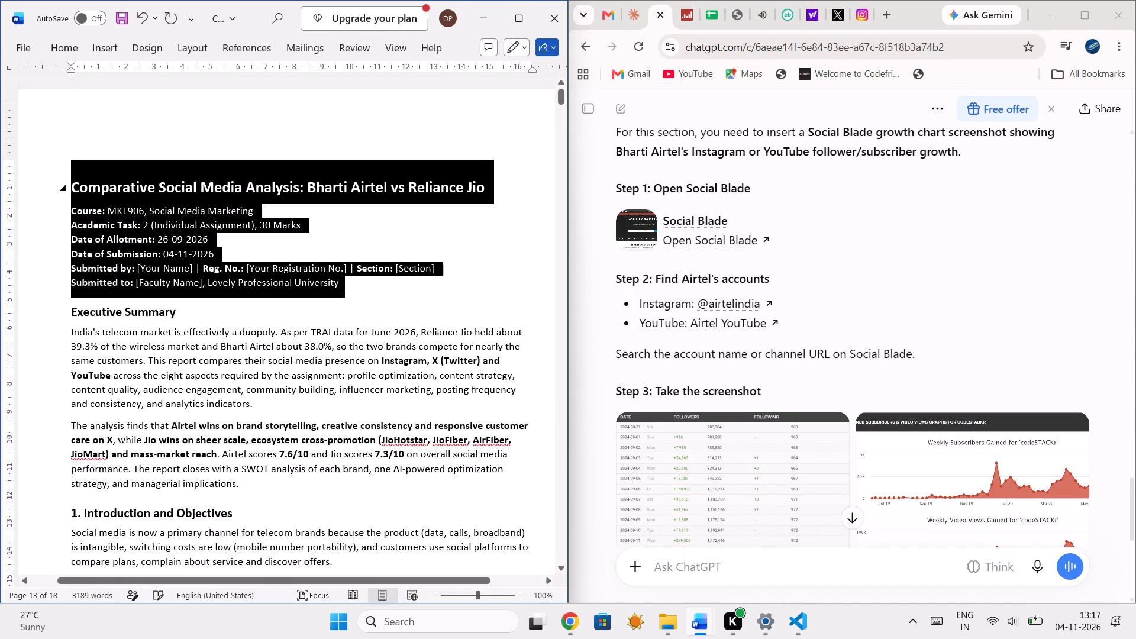
left_click_drag(76, 180, 105, 219)
left_click(434, 228)
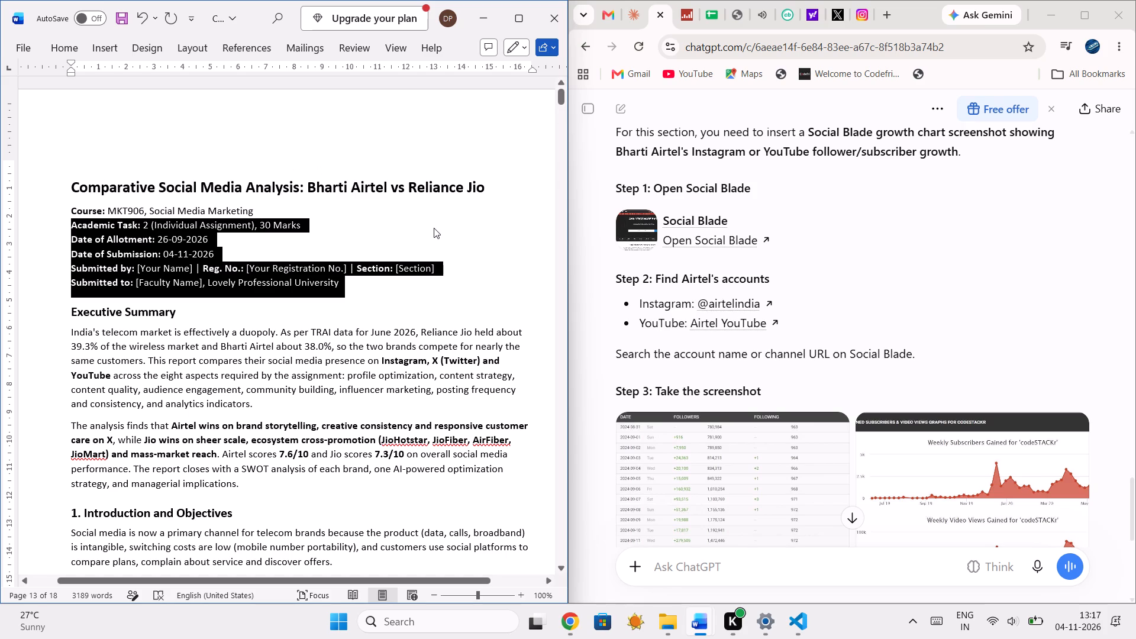
scroll(767, 348, "down", 3)
scroll(767, 348, "up", 1)
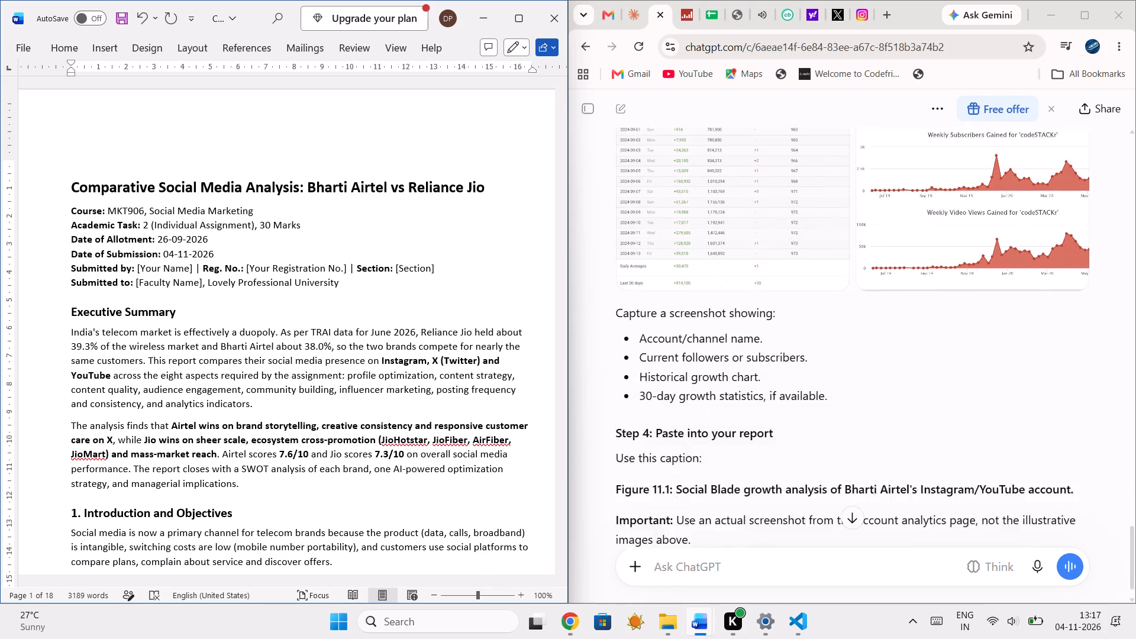
scroll(767, 348, "up", 4)
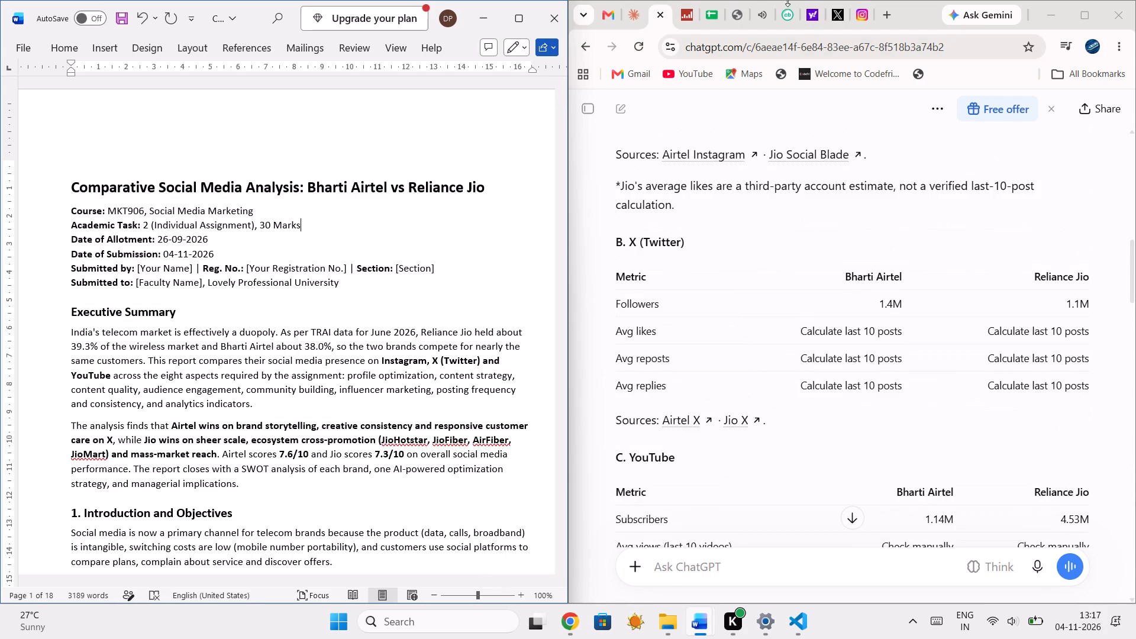
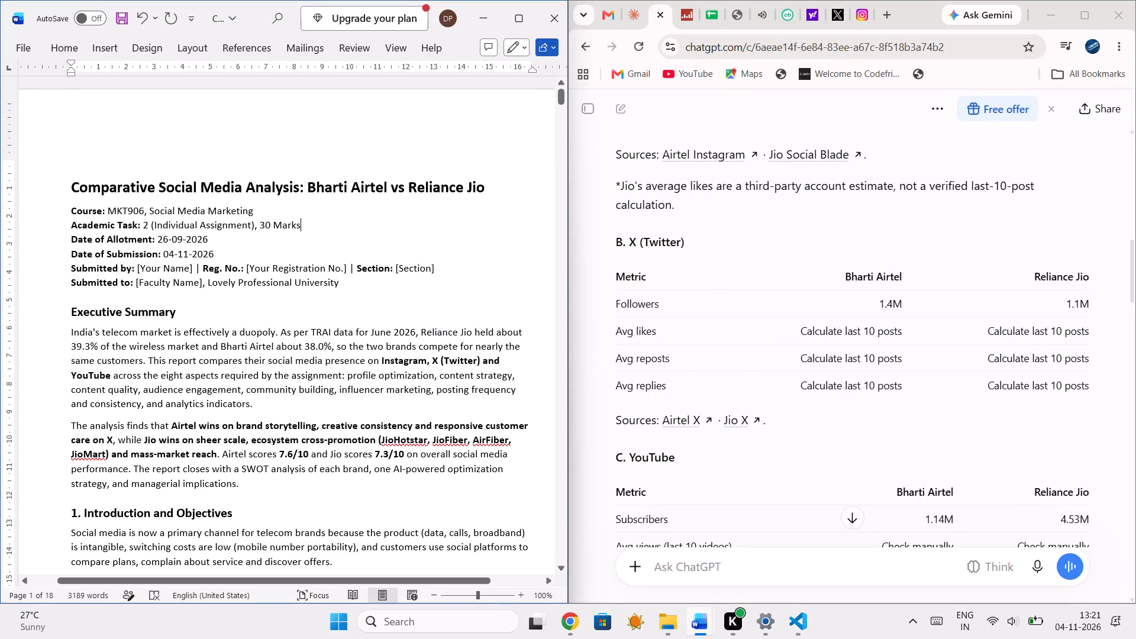
Review the report from the title page to section 5, Content Strategy, maximizing the document window to examine the Airtel and Jio X profile screenshots.
scroll(393, 448, "up", 2)
scroll(393, 448, "down", 5)
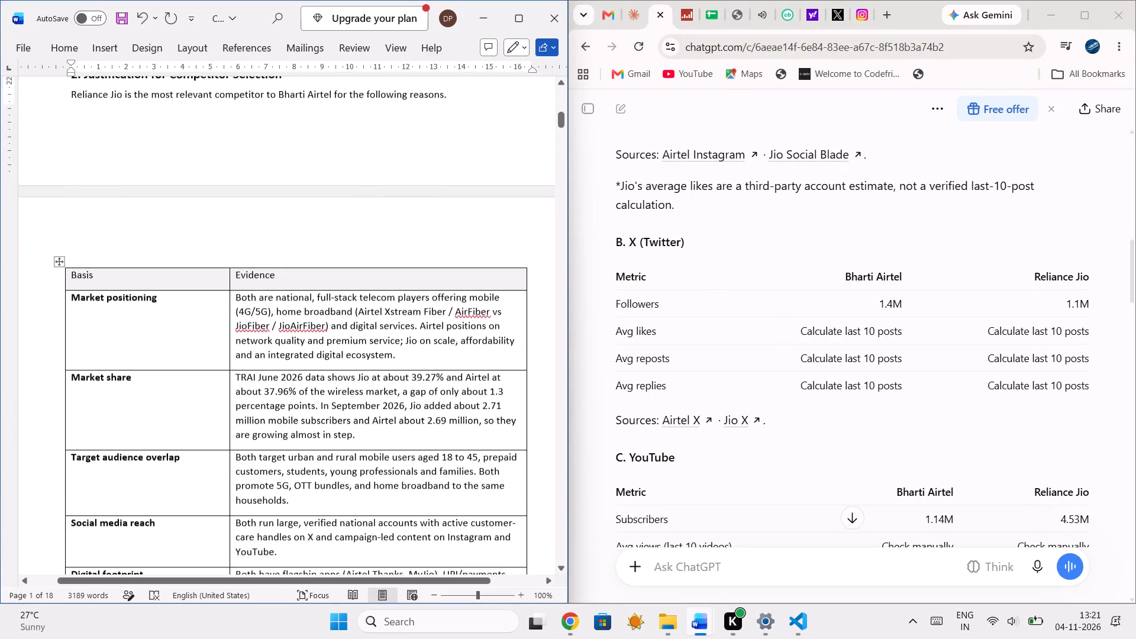
scroll(393, 448, "down", 10)
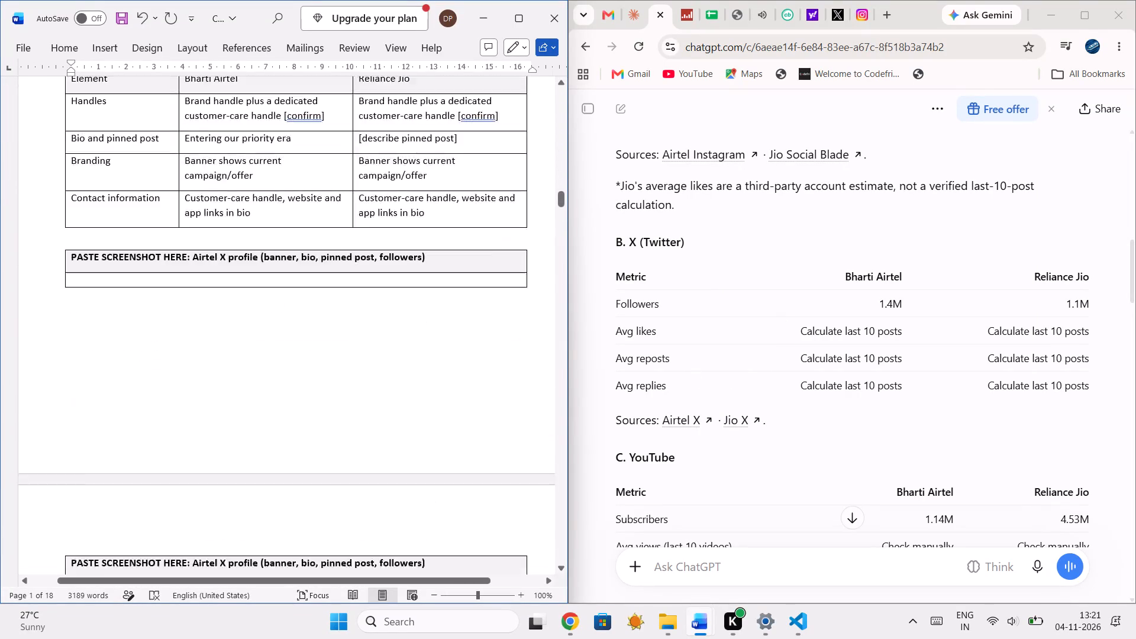
left_click(521, 16)
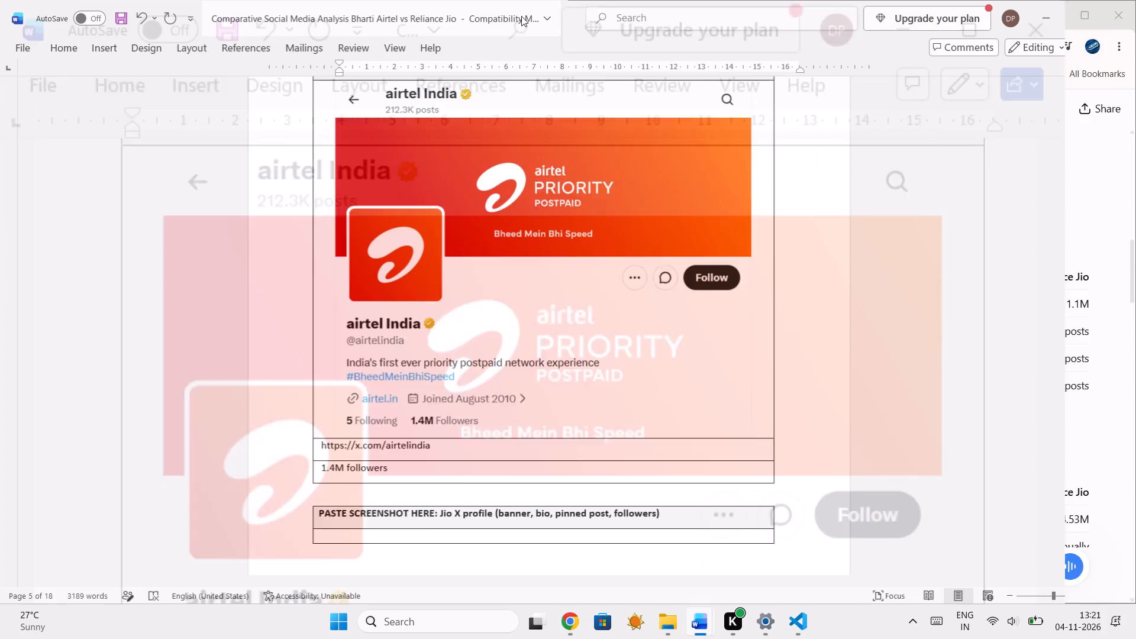
scroll(576, 369, "down", 4)
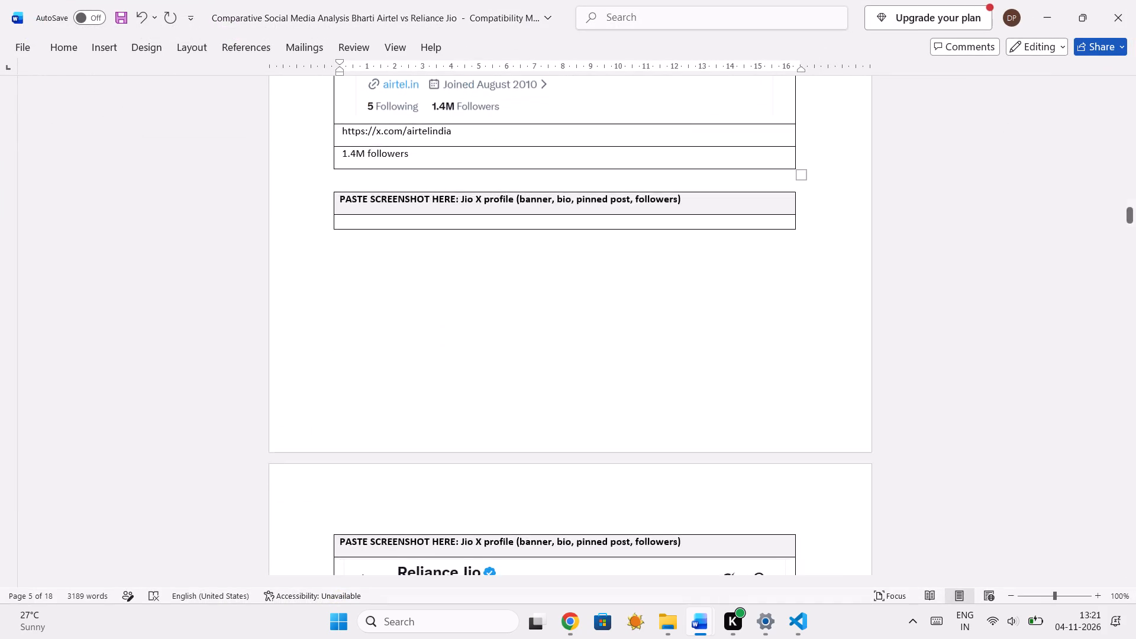
scroll(576, 369, "down", 4)
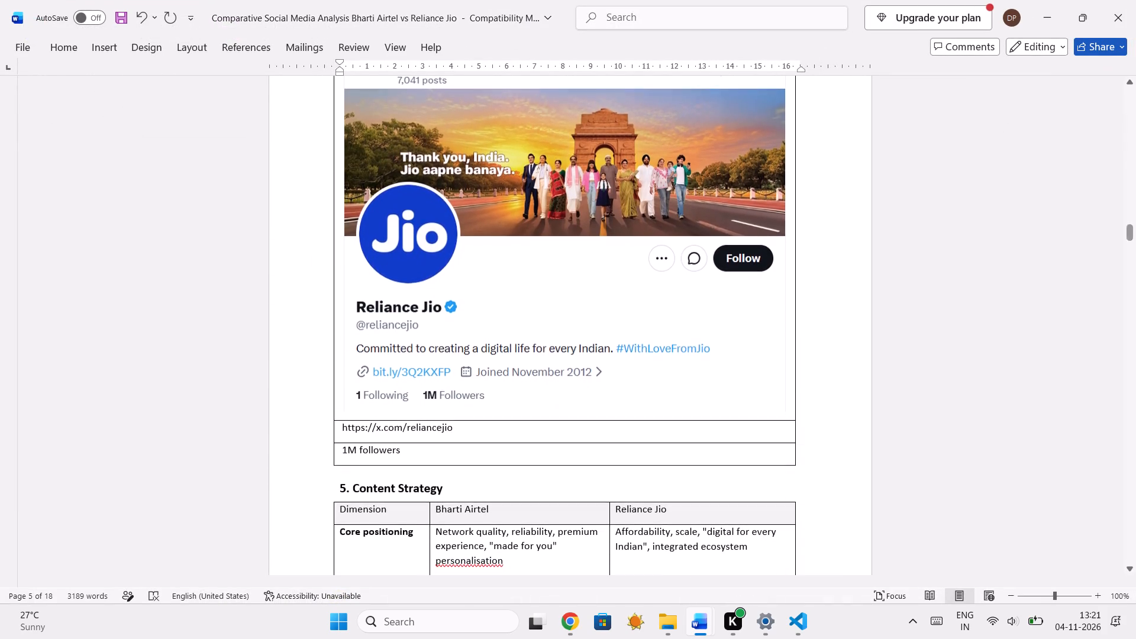
scroll(576, 369, "down", 3)
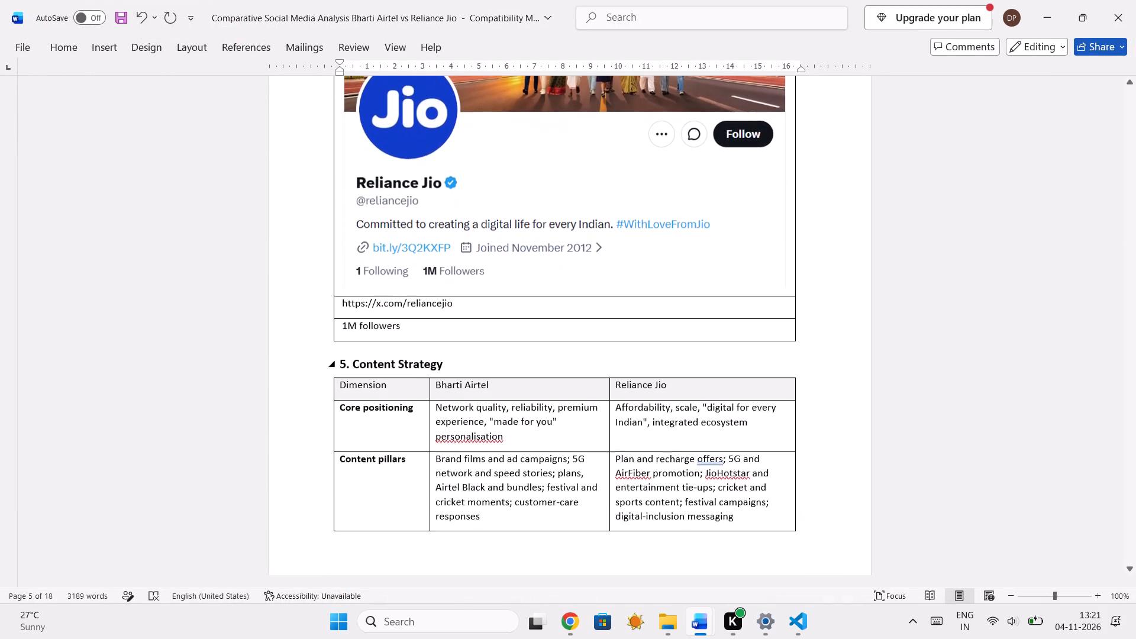
scroll(576, 369, "down", 2)
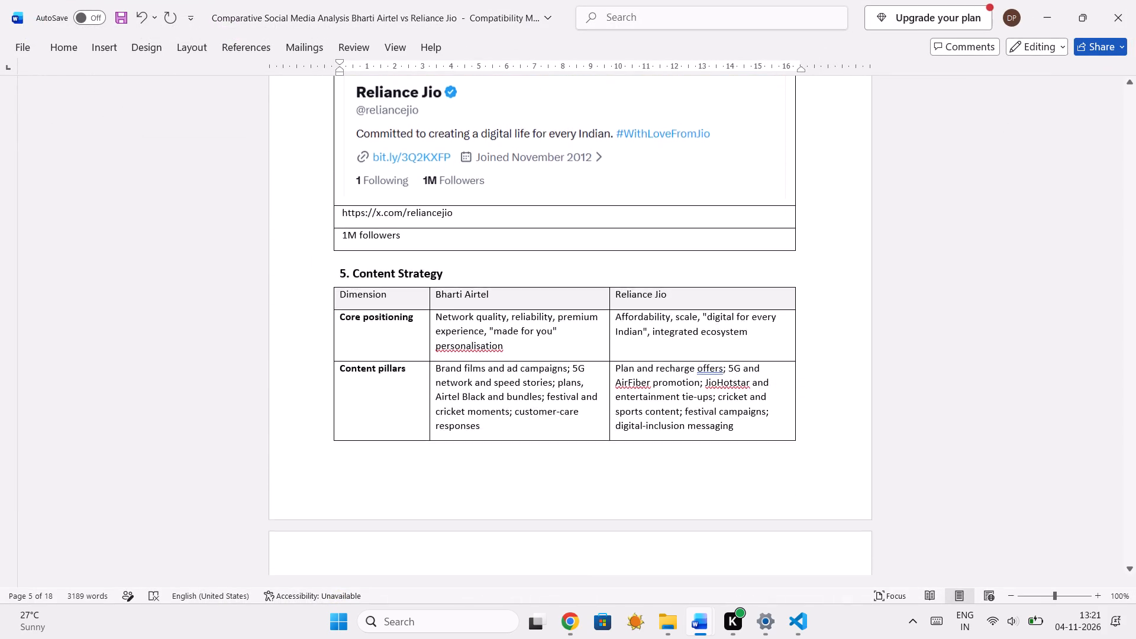
Continue reviewing the report from the Content Strategy tables through community building, SWOT and ratings to the References and Appendix: Screenshot Checklist.
scroll(576, 369, "down", 9)
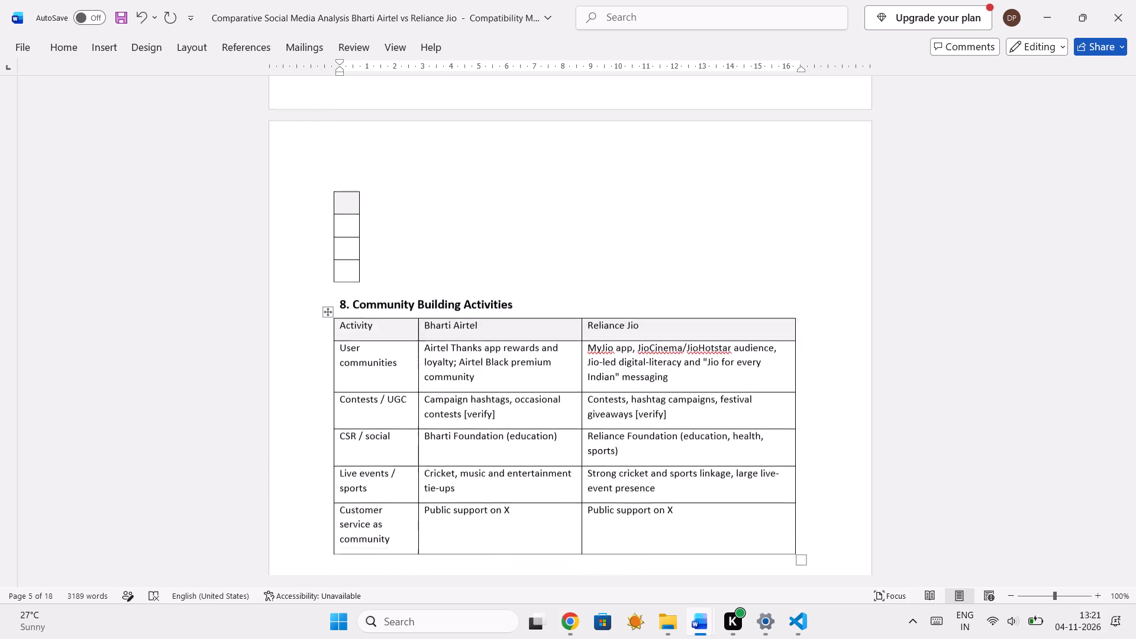
scroll(576, 369, "down", 9)
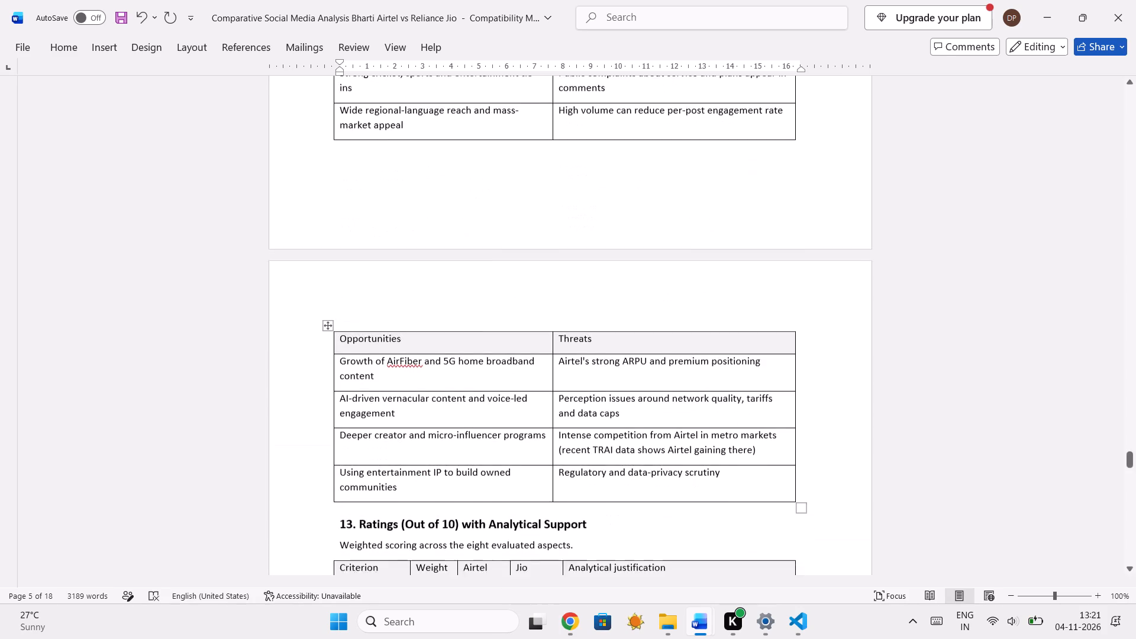
scroll(576, 369, "down", 7)
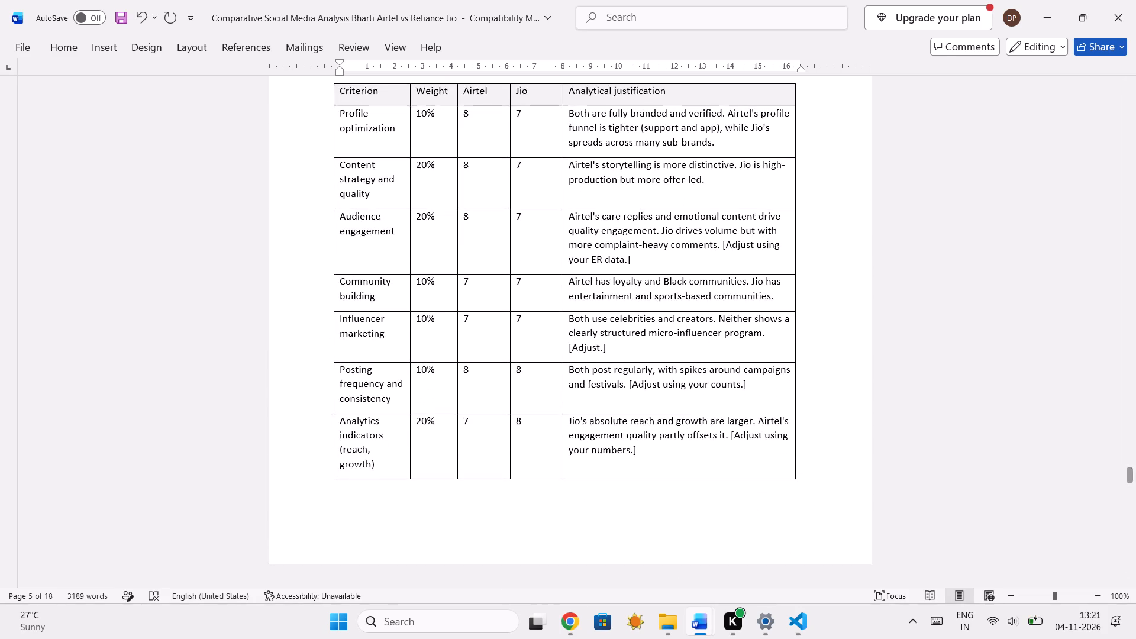
scroll(576, 369, "down", 12)
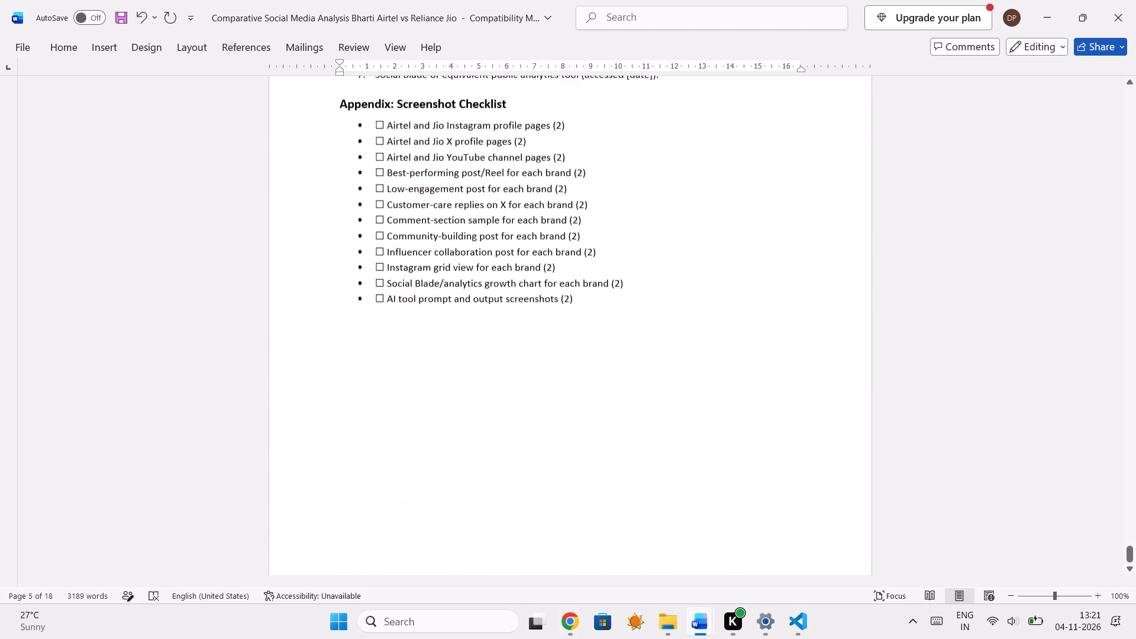
scroll(576, 369, "down", 13)
scroll(576, 369, "up", 3)
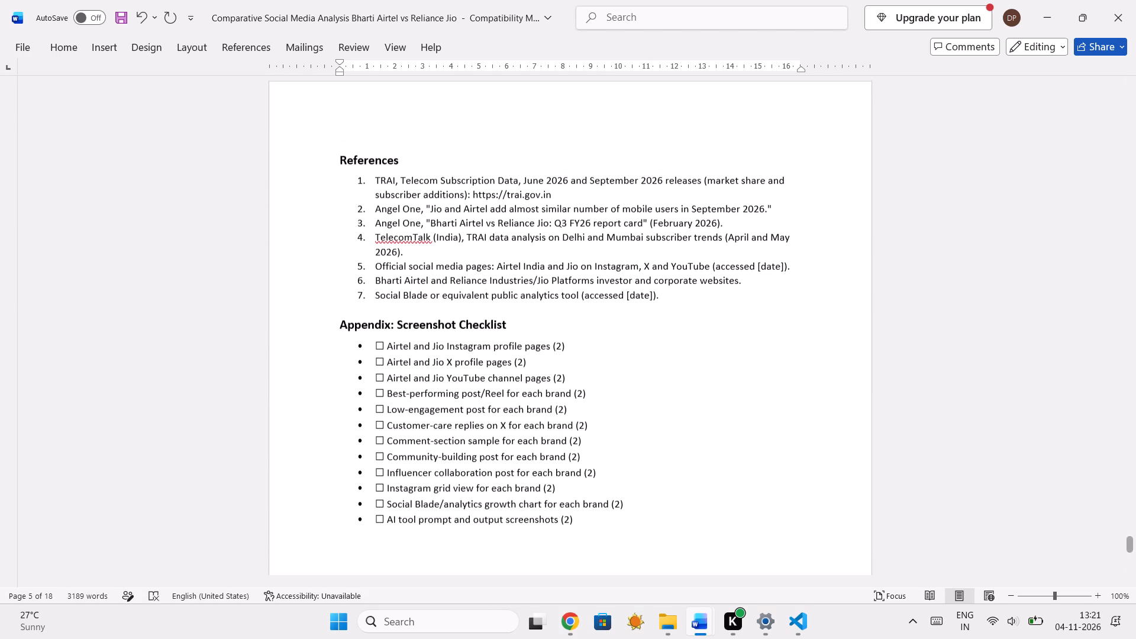
Save the Airtel vs Jio report.
scroll(576, 369, "up", 5)
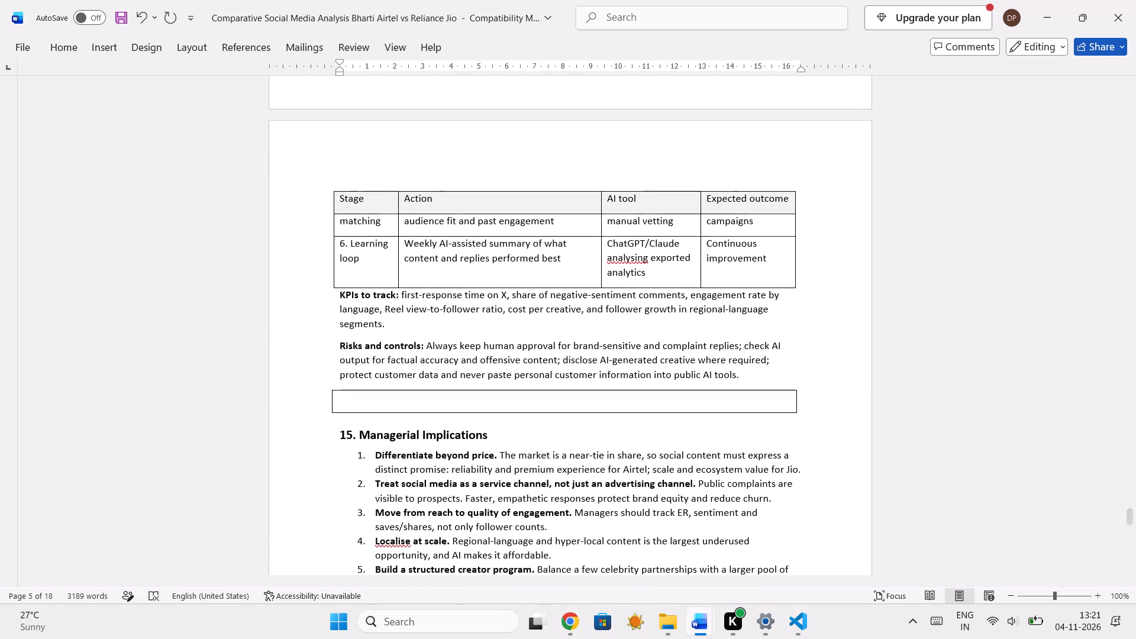